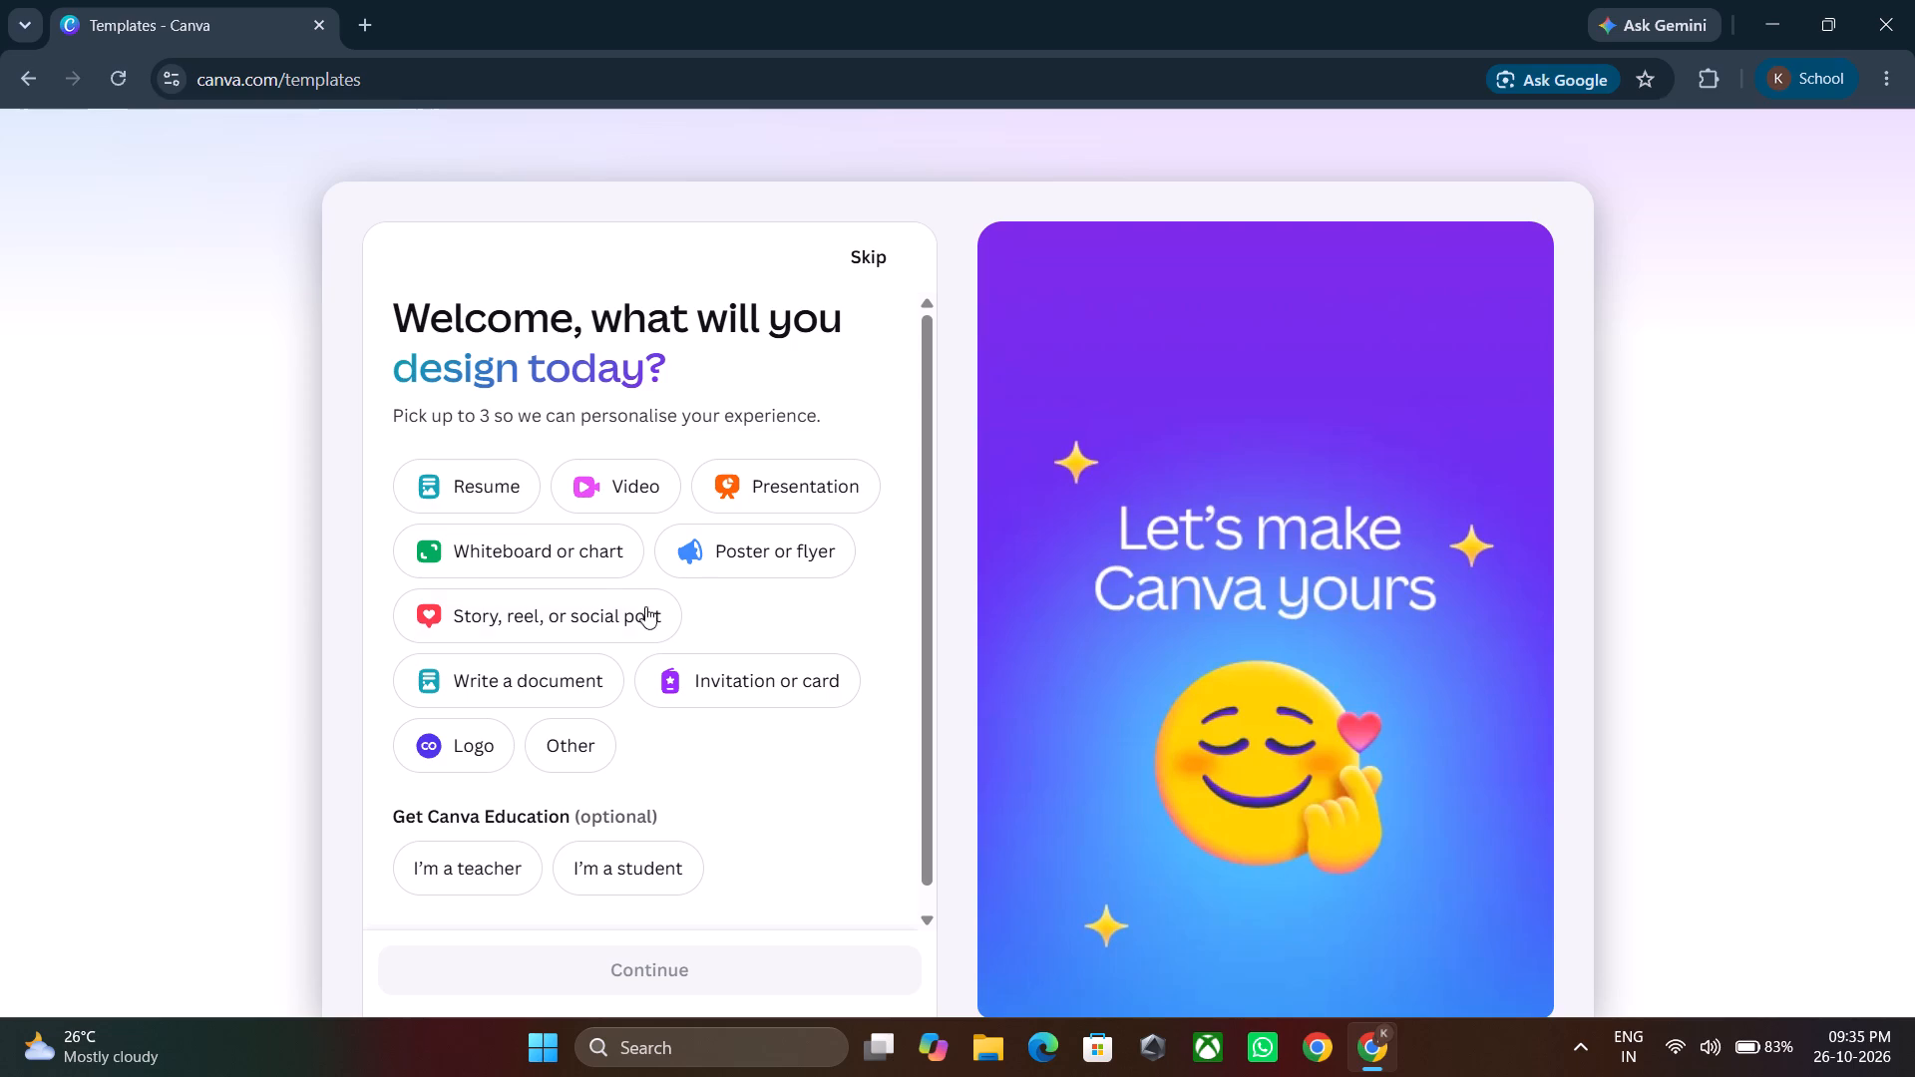
Choose Video as the design interest and continue past the welcome survey.
left_click(608, 471)
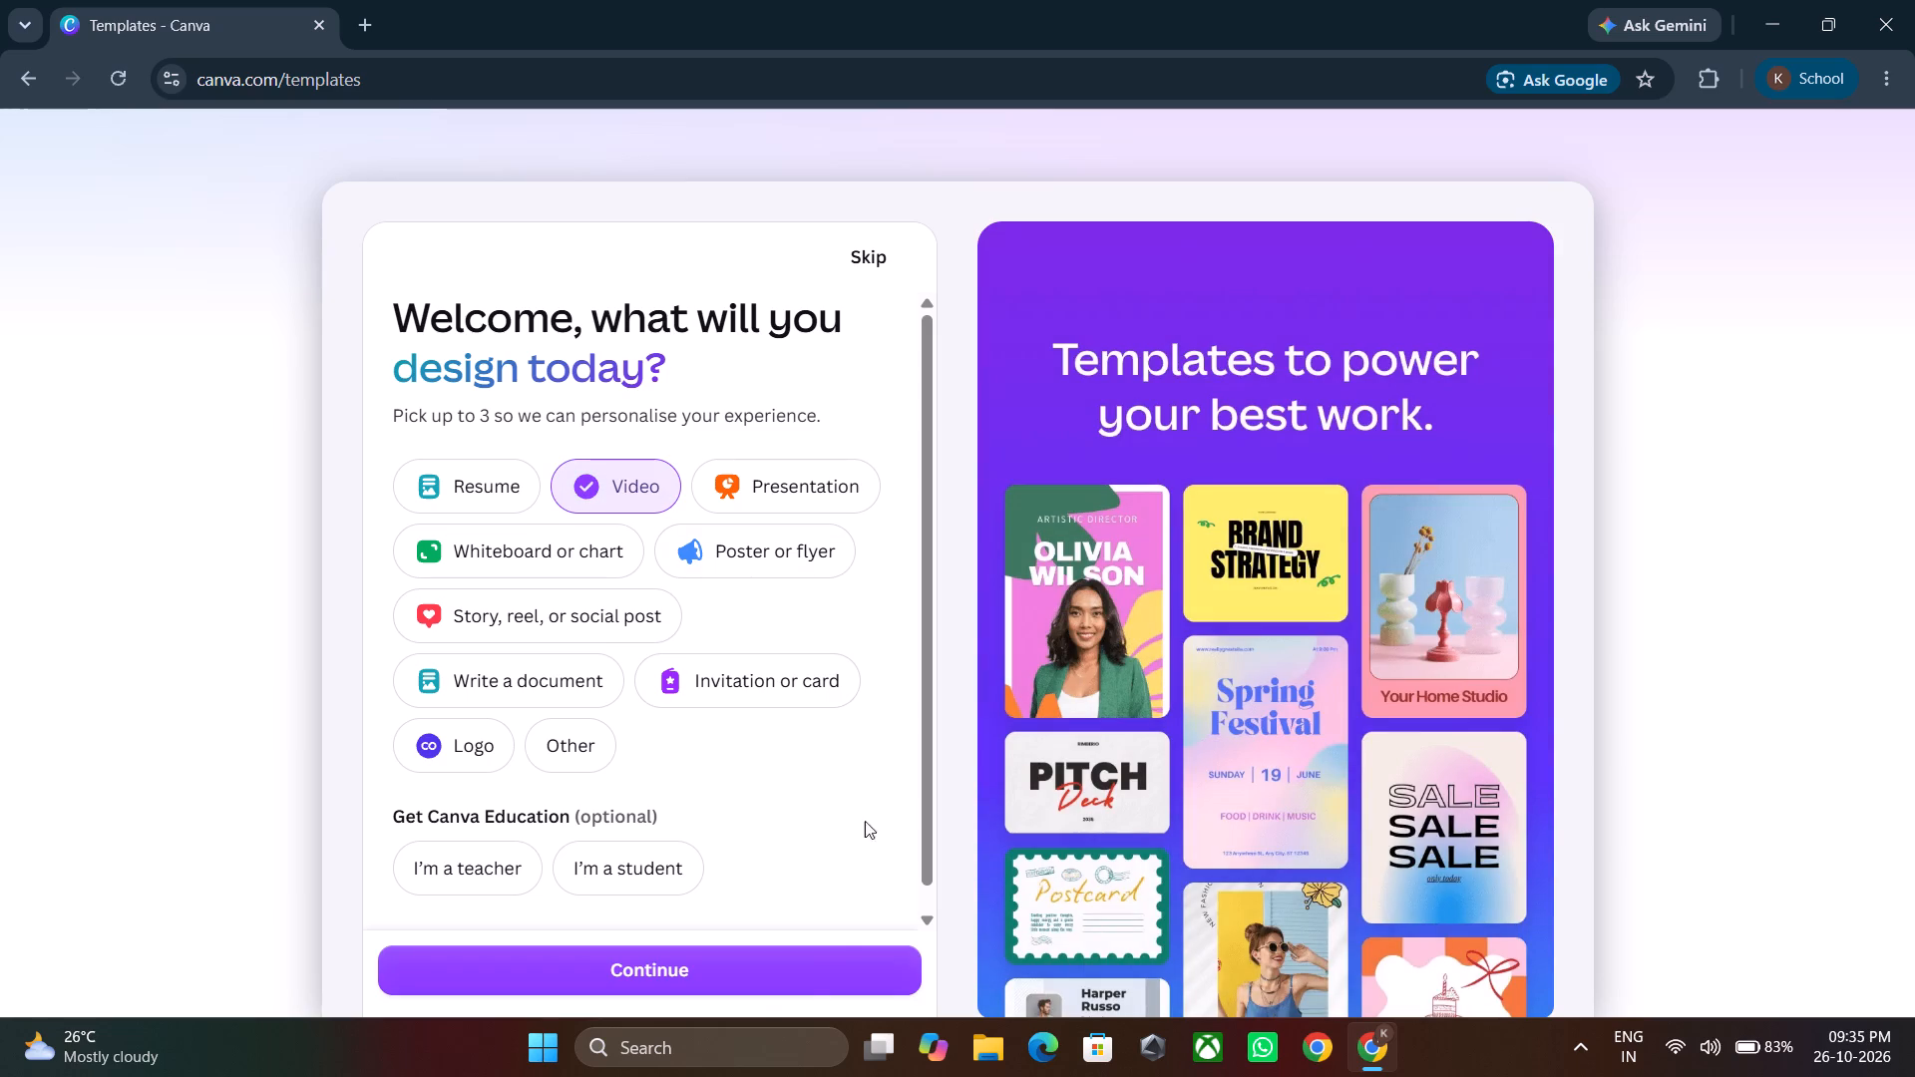
left_click(768, 981)
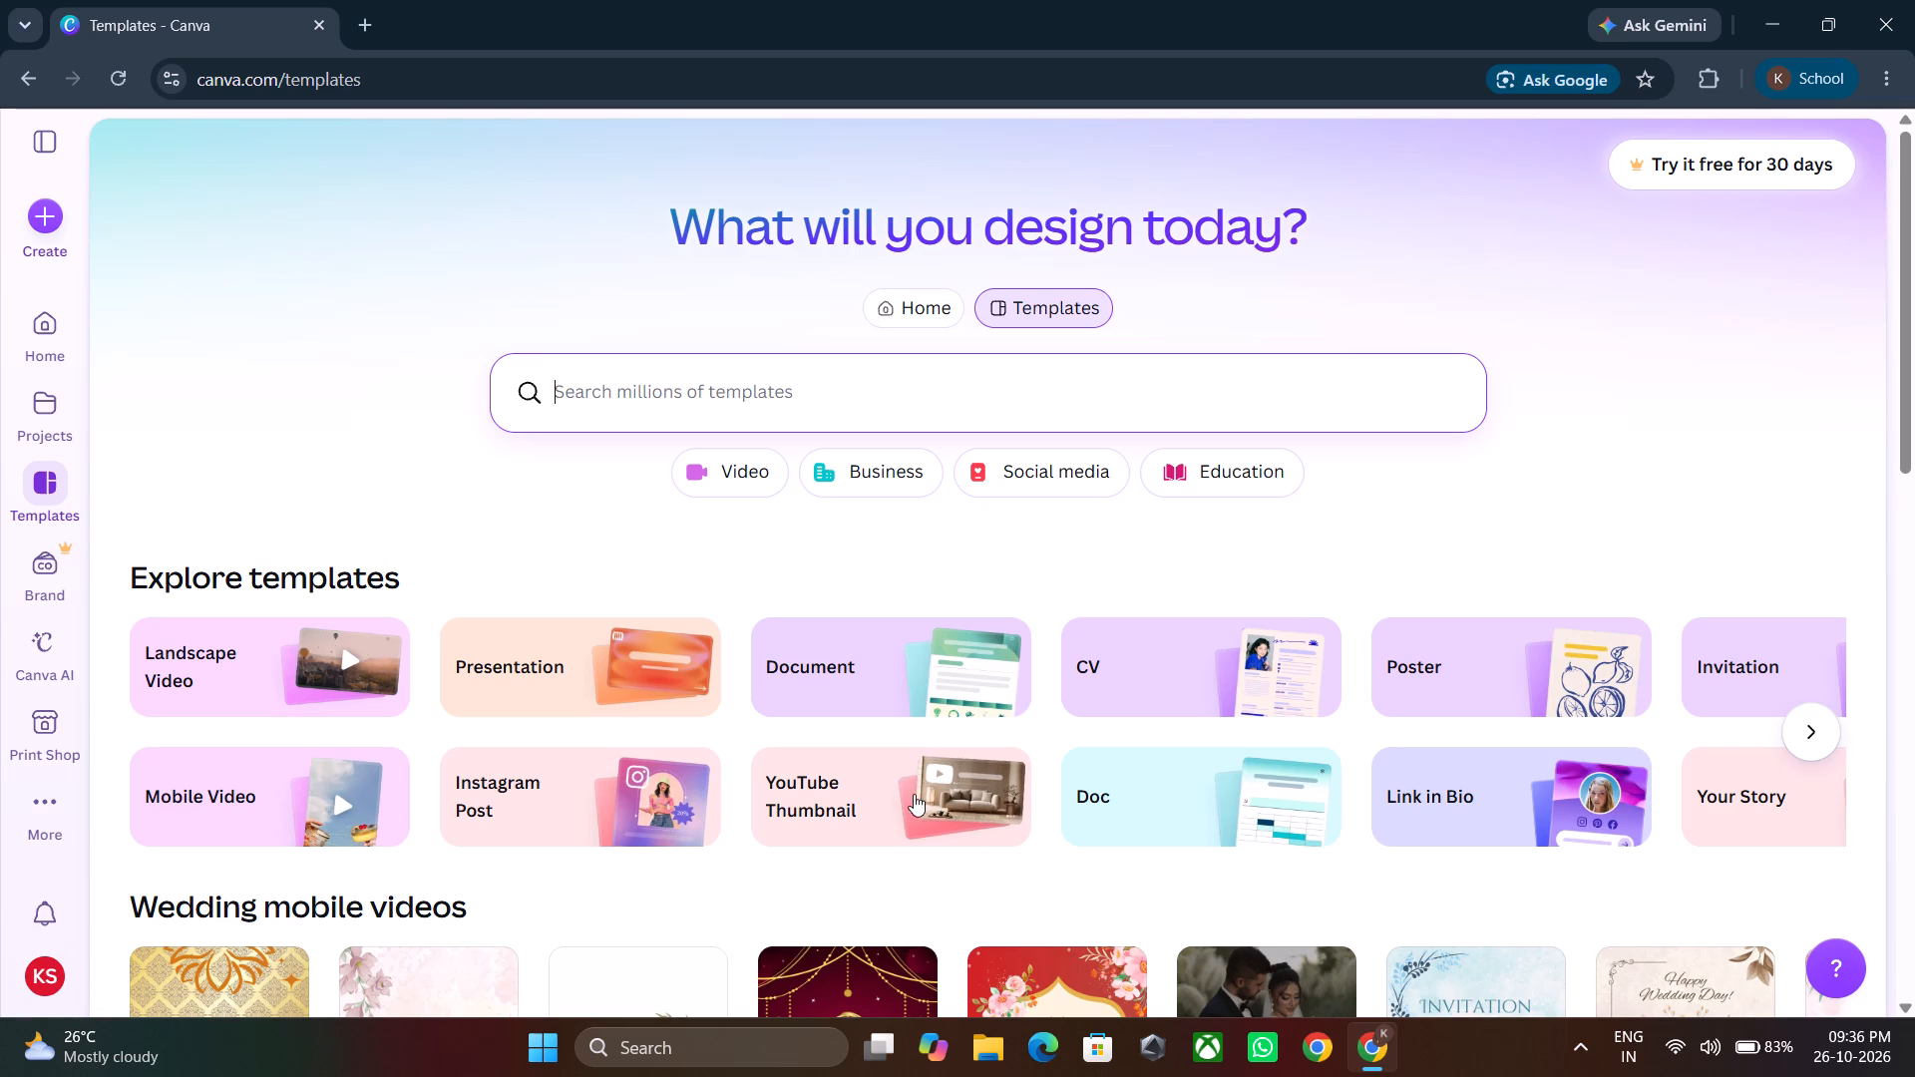
Open the YouTube Thumbnail category among the template types.
scroll(1267, 817, "left", 4)
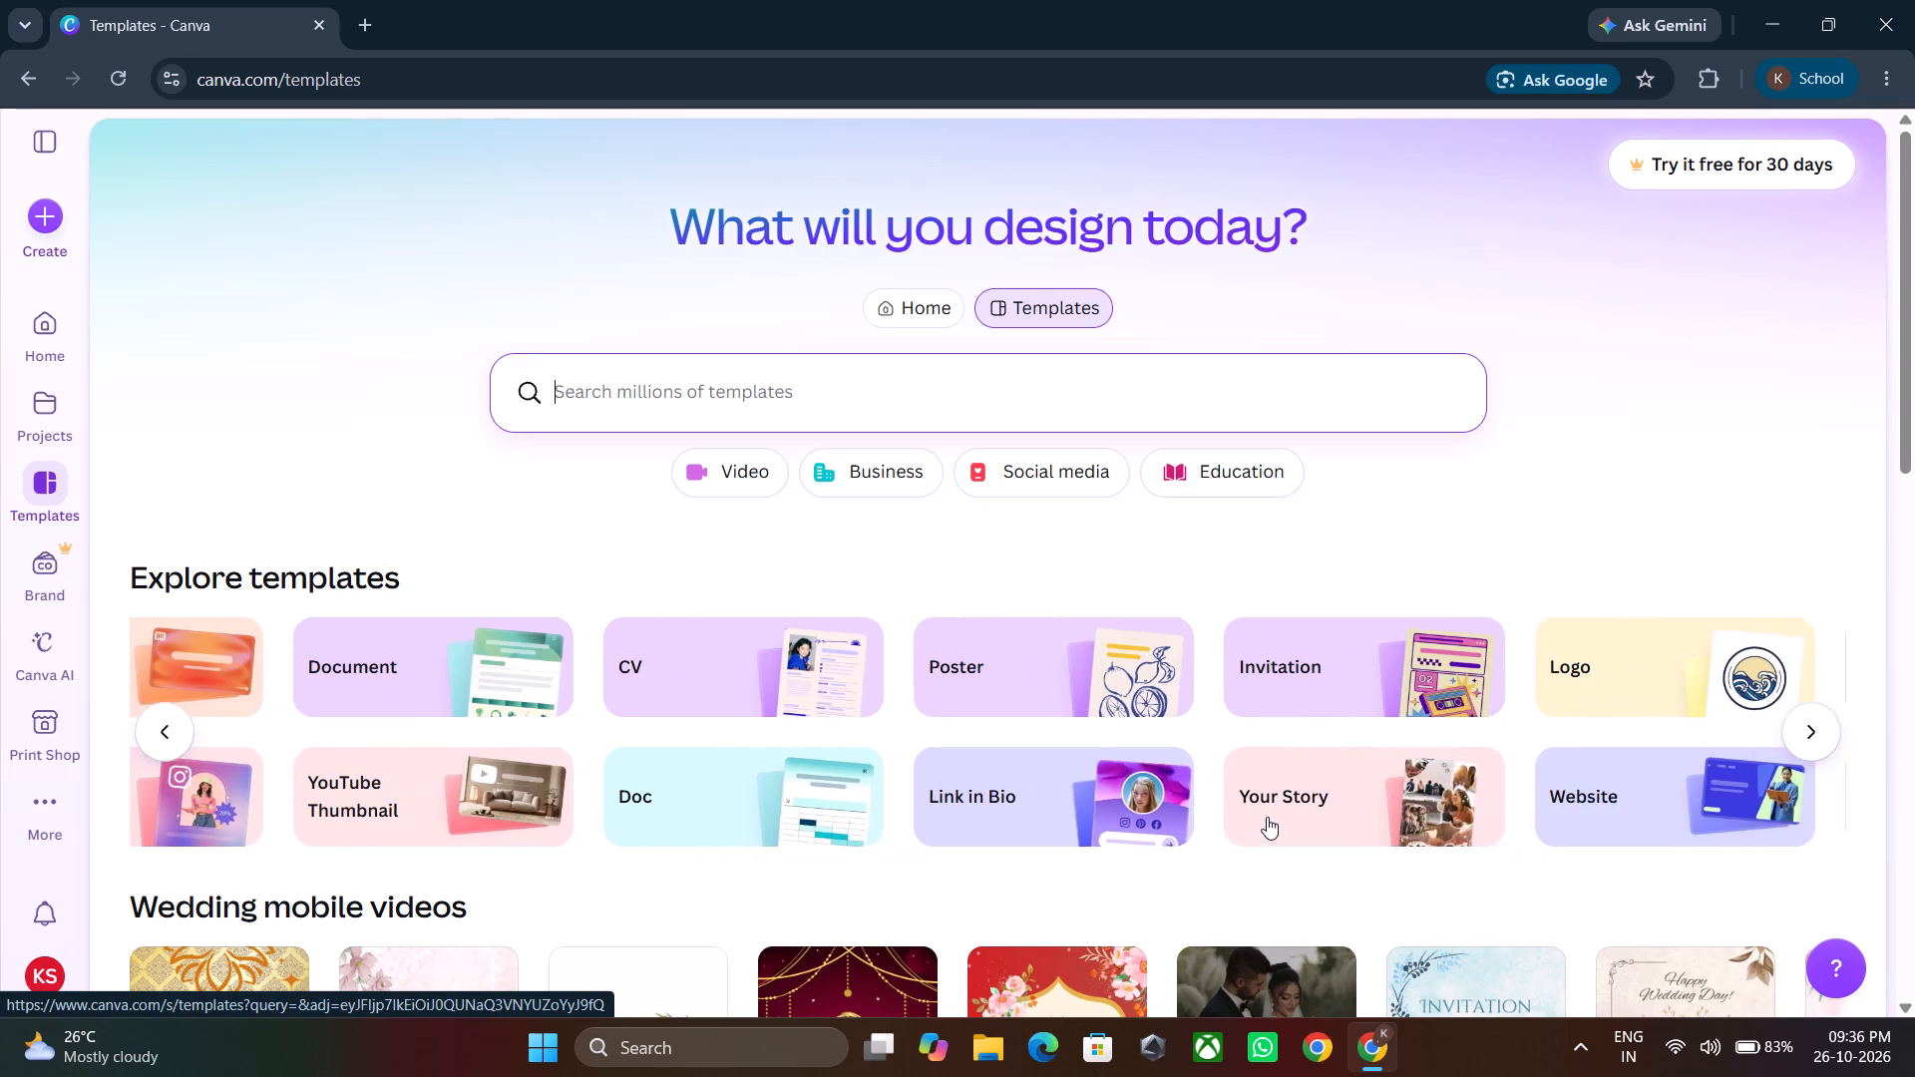
scroll(1267, 817, "left", 1)
scroll(1267, 817, "right", 1)
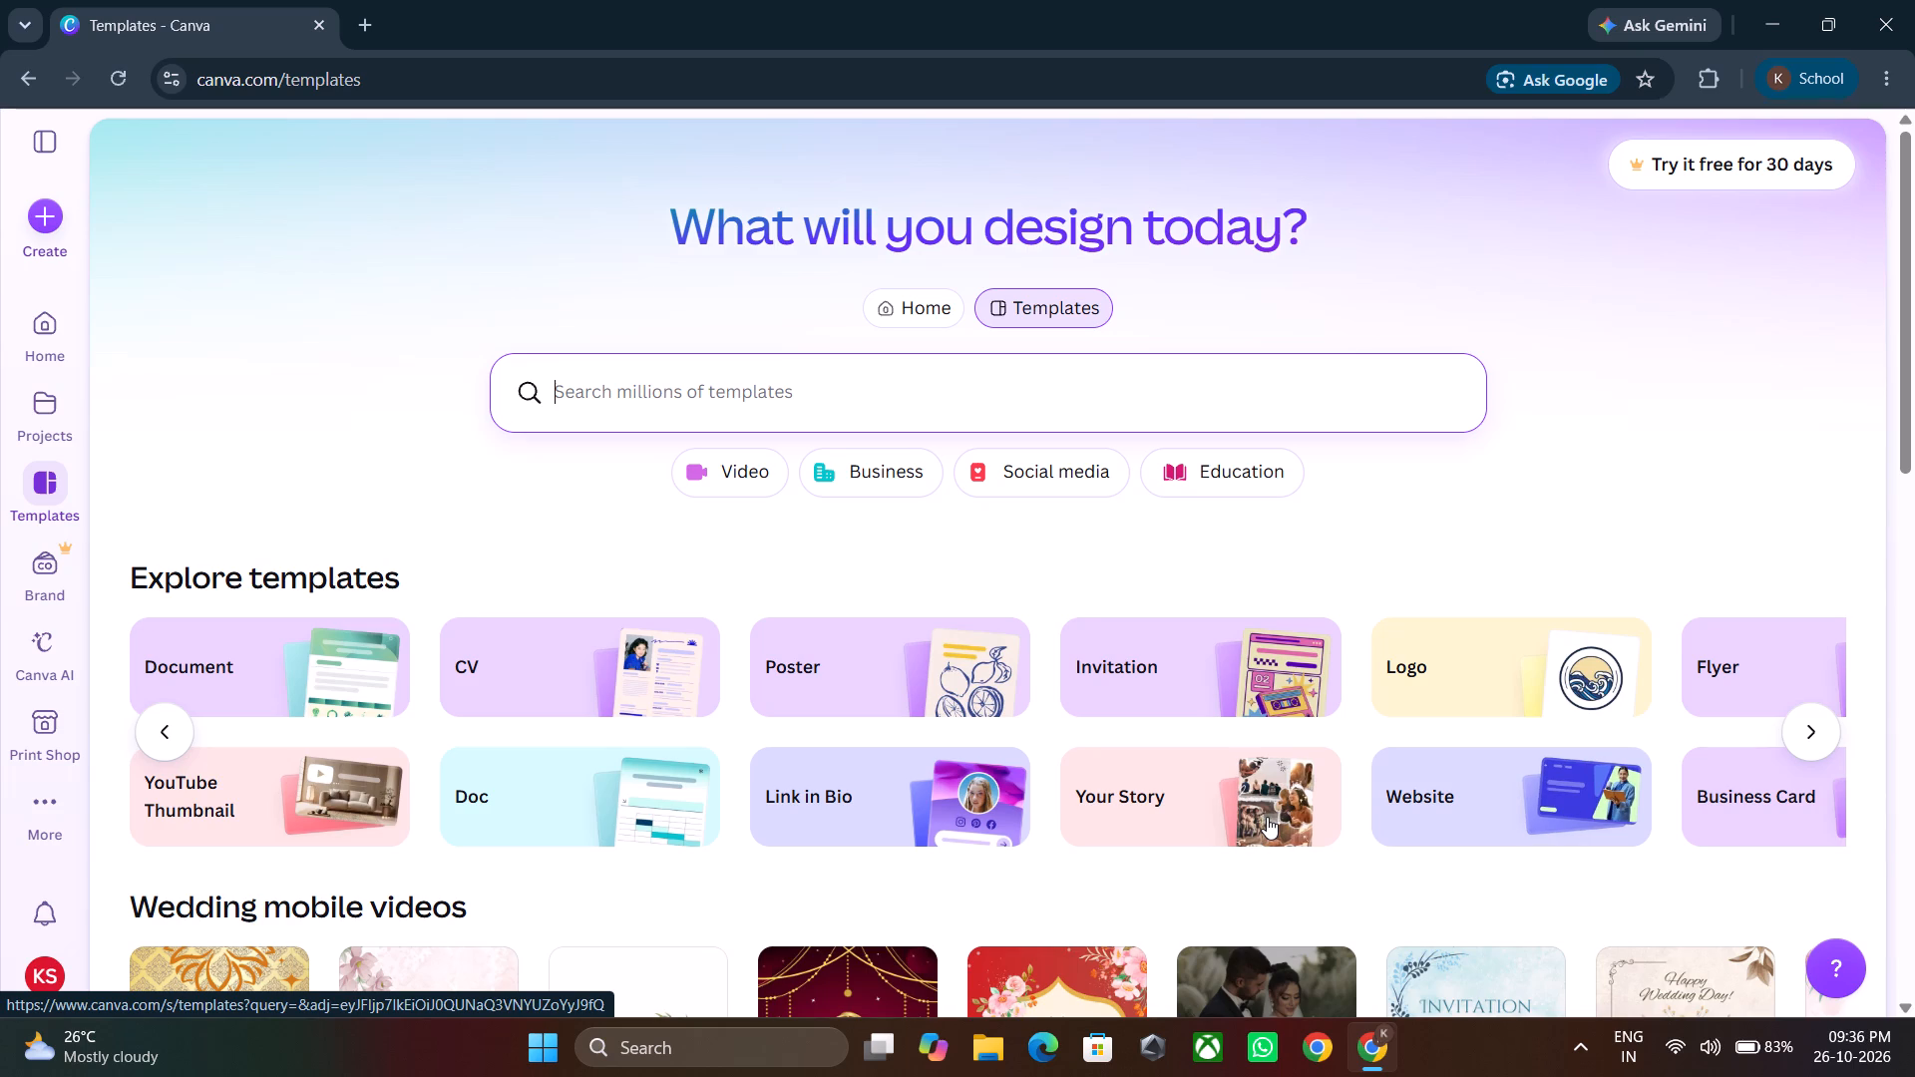
scroll(1267, 817, "right", 2)
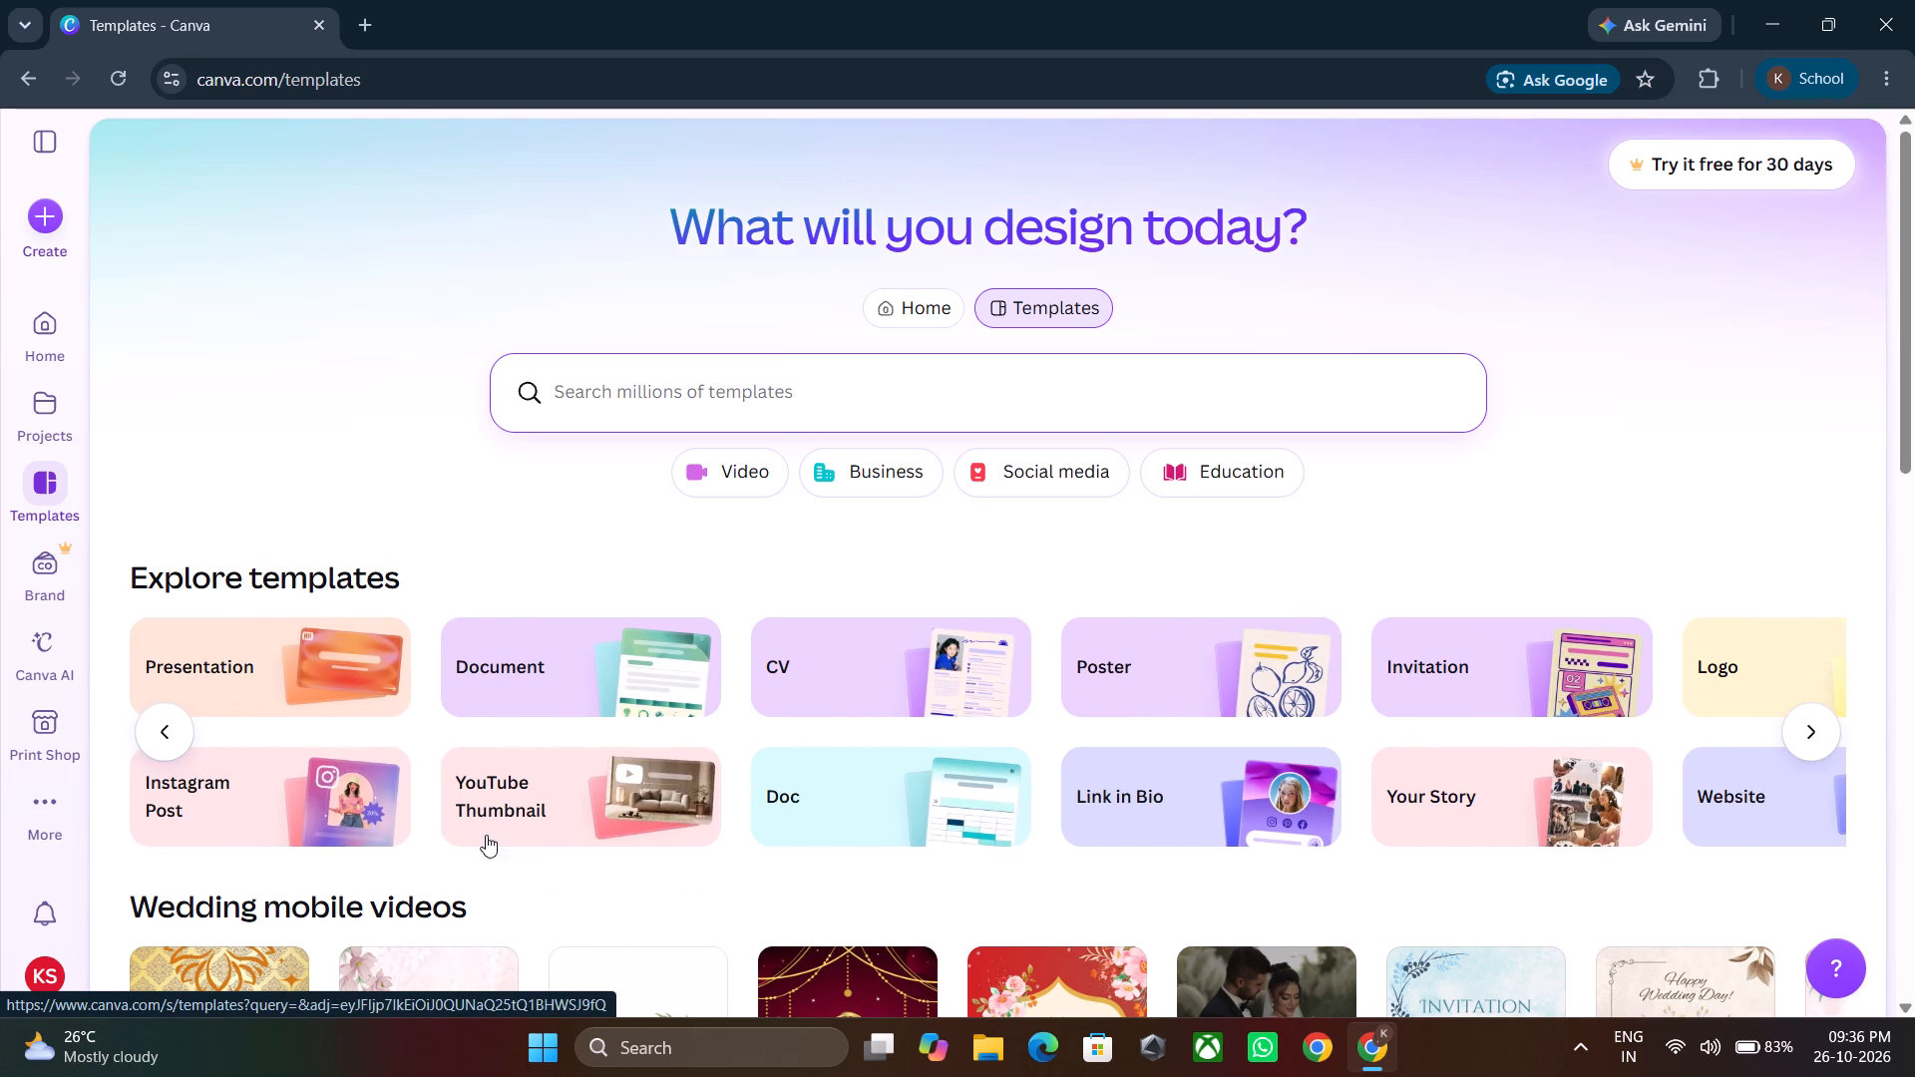
left_click(511, 808)
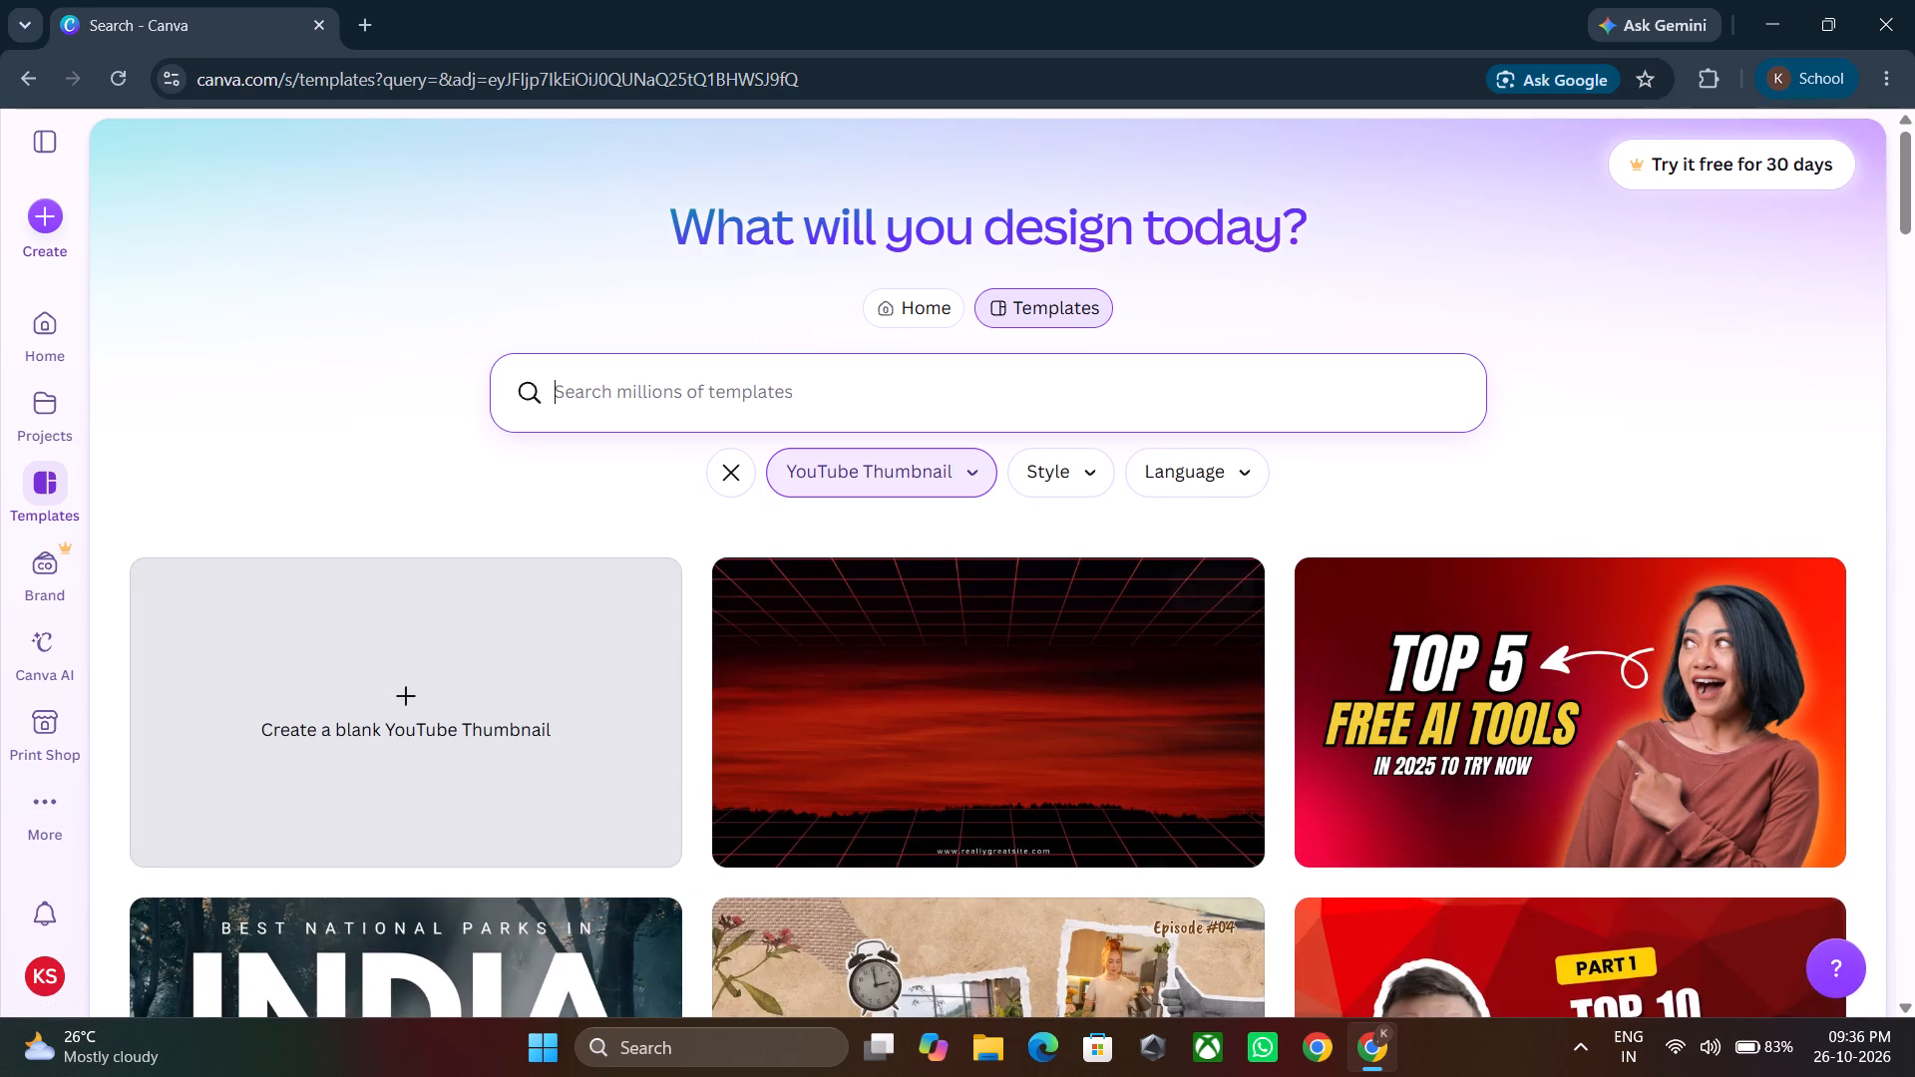
Browse the YouTube Thumbnail templates and search them for "for god".
scroll(521, 377, "down", 3)
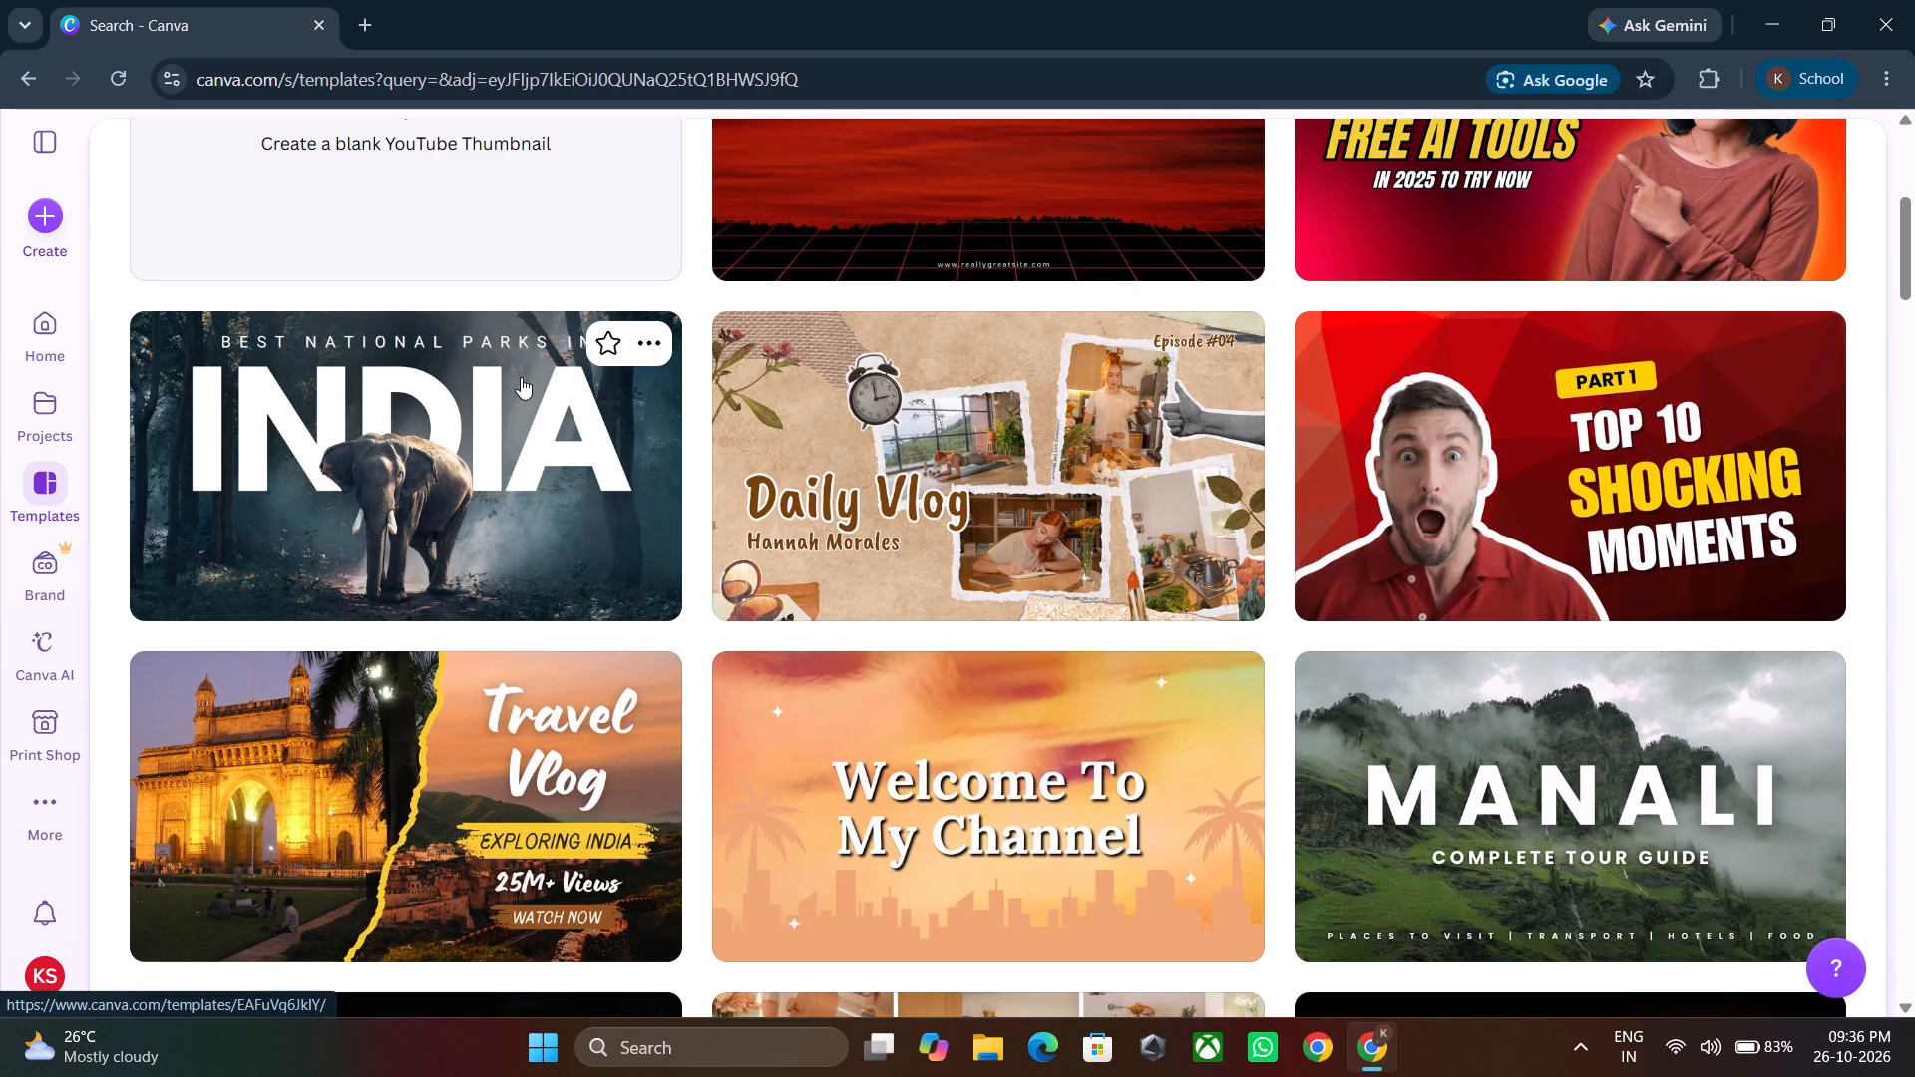
scroll(589, 408, "down", 2)
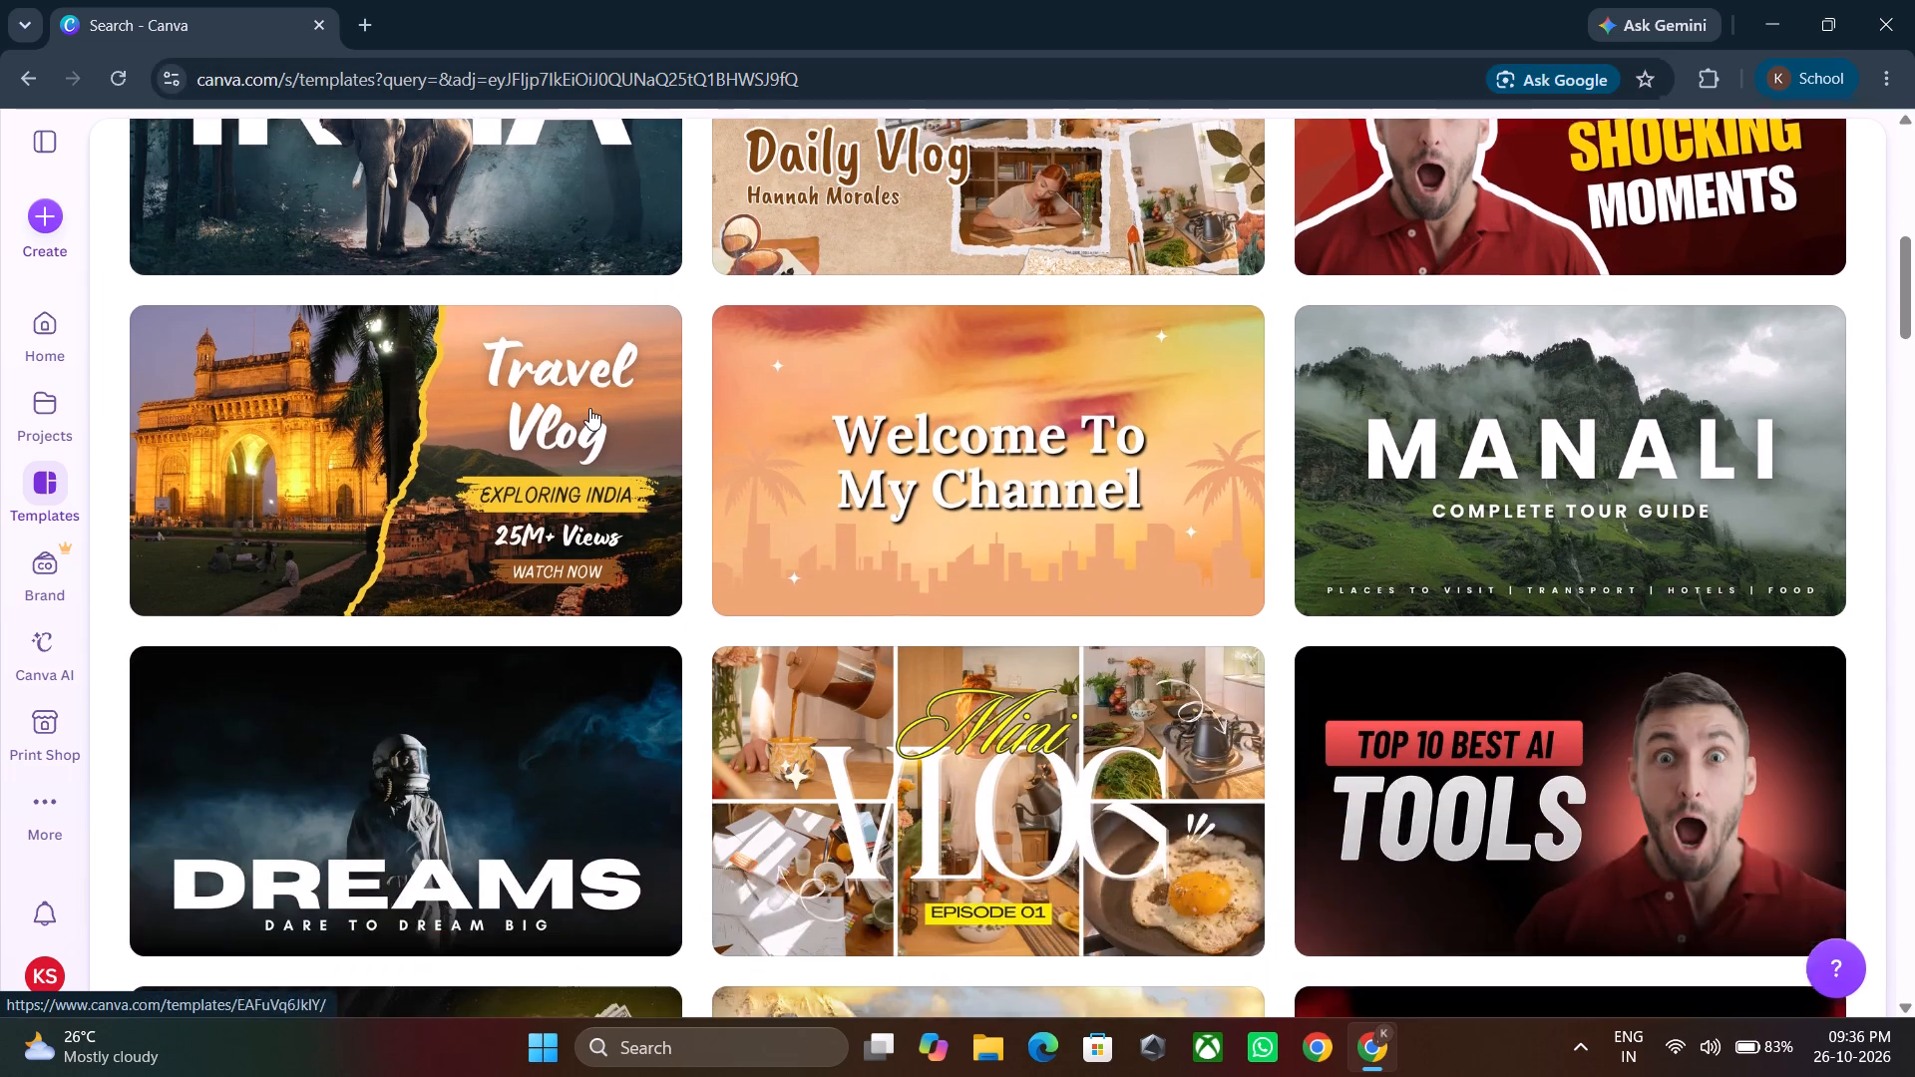
scroll(589, 408, "down", 1)
scroll(589, 408, "up", 5)
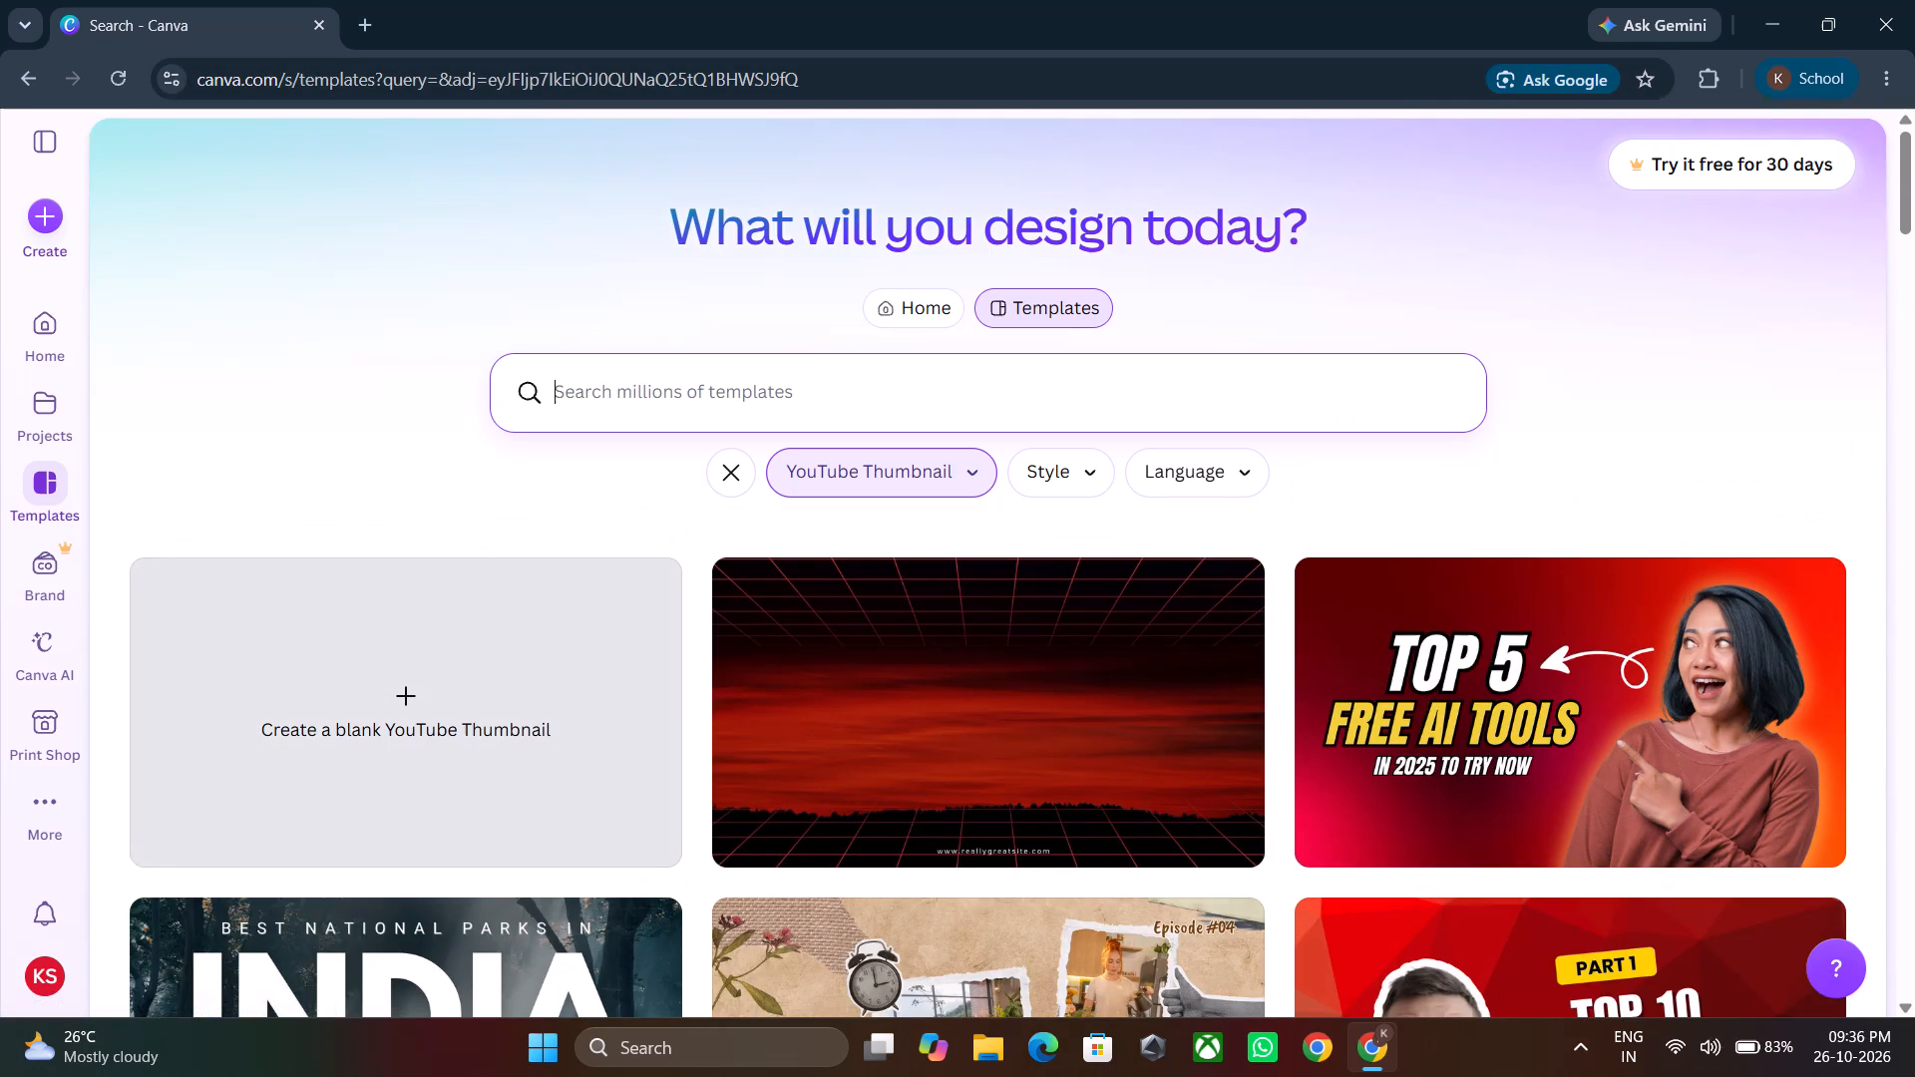
left_click(640, 397)
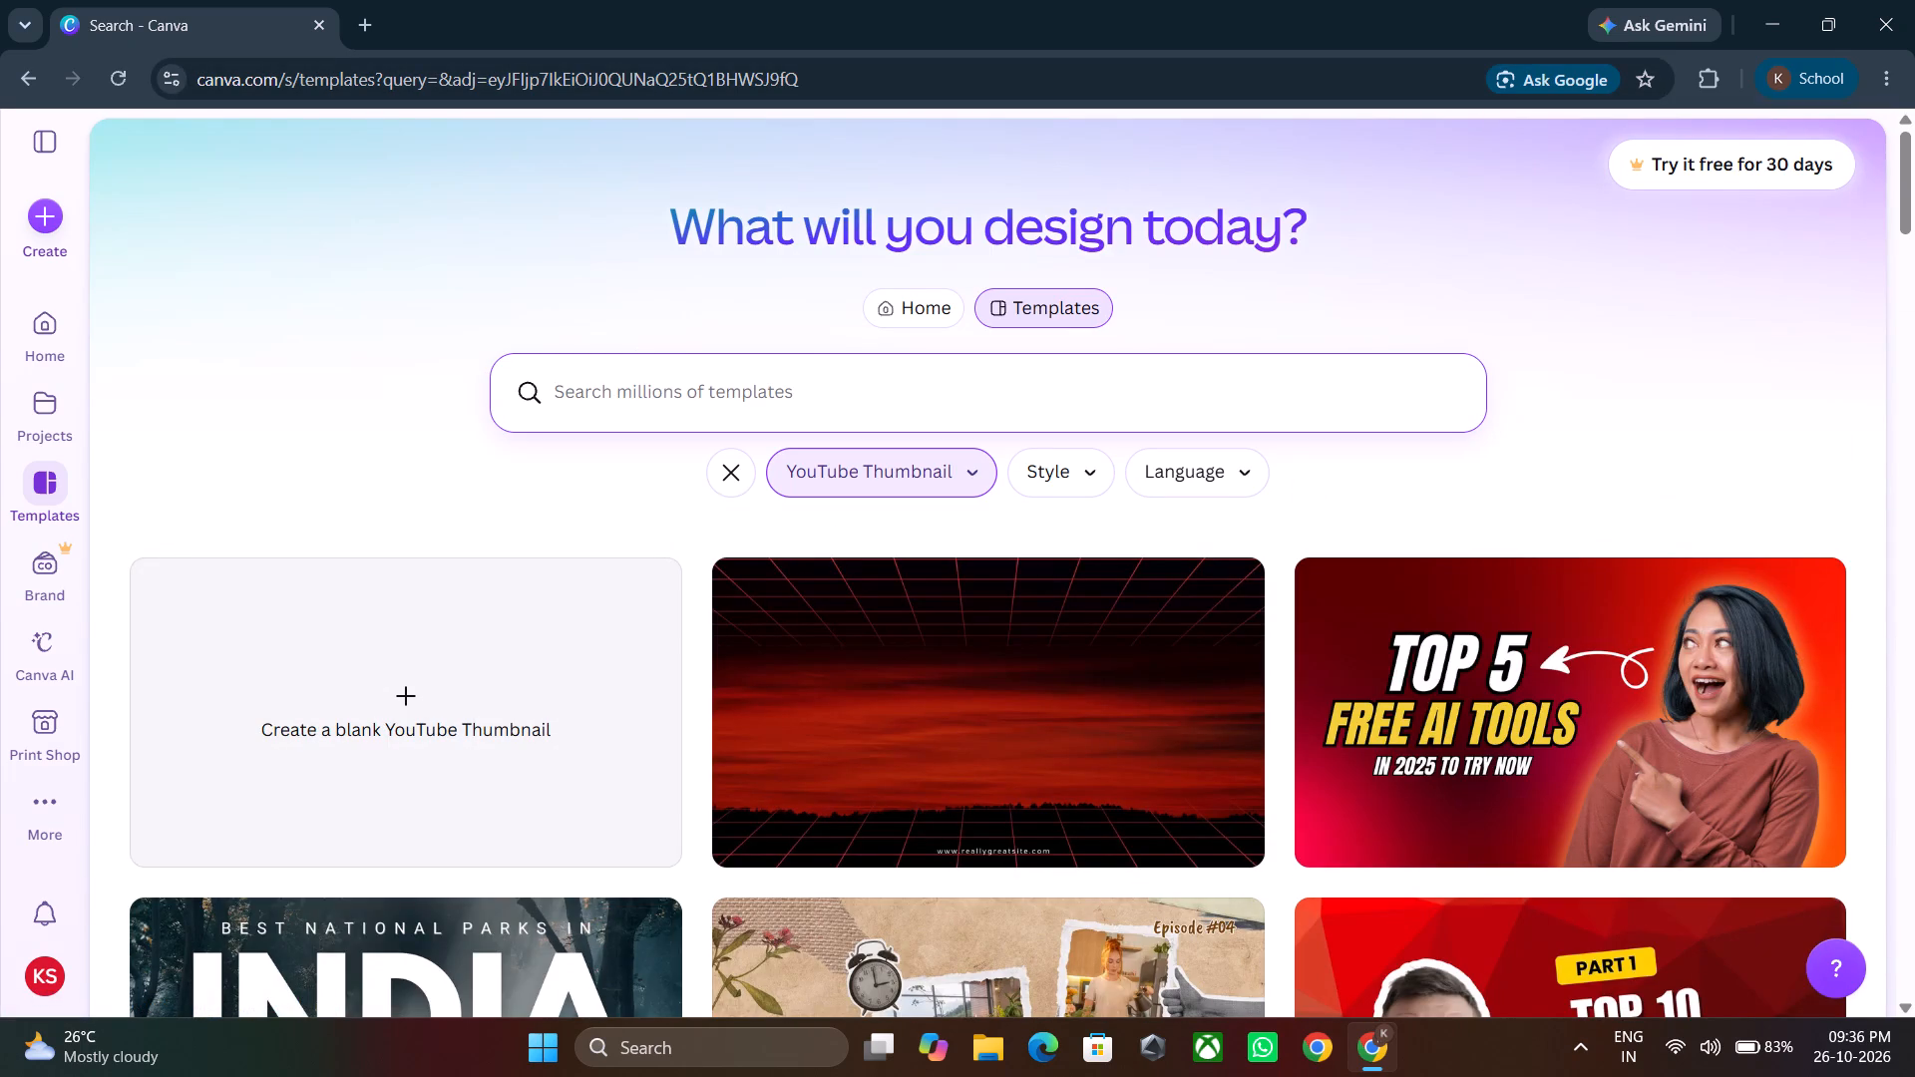
type("for")
key("space")
type("god")
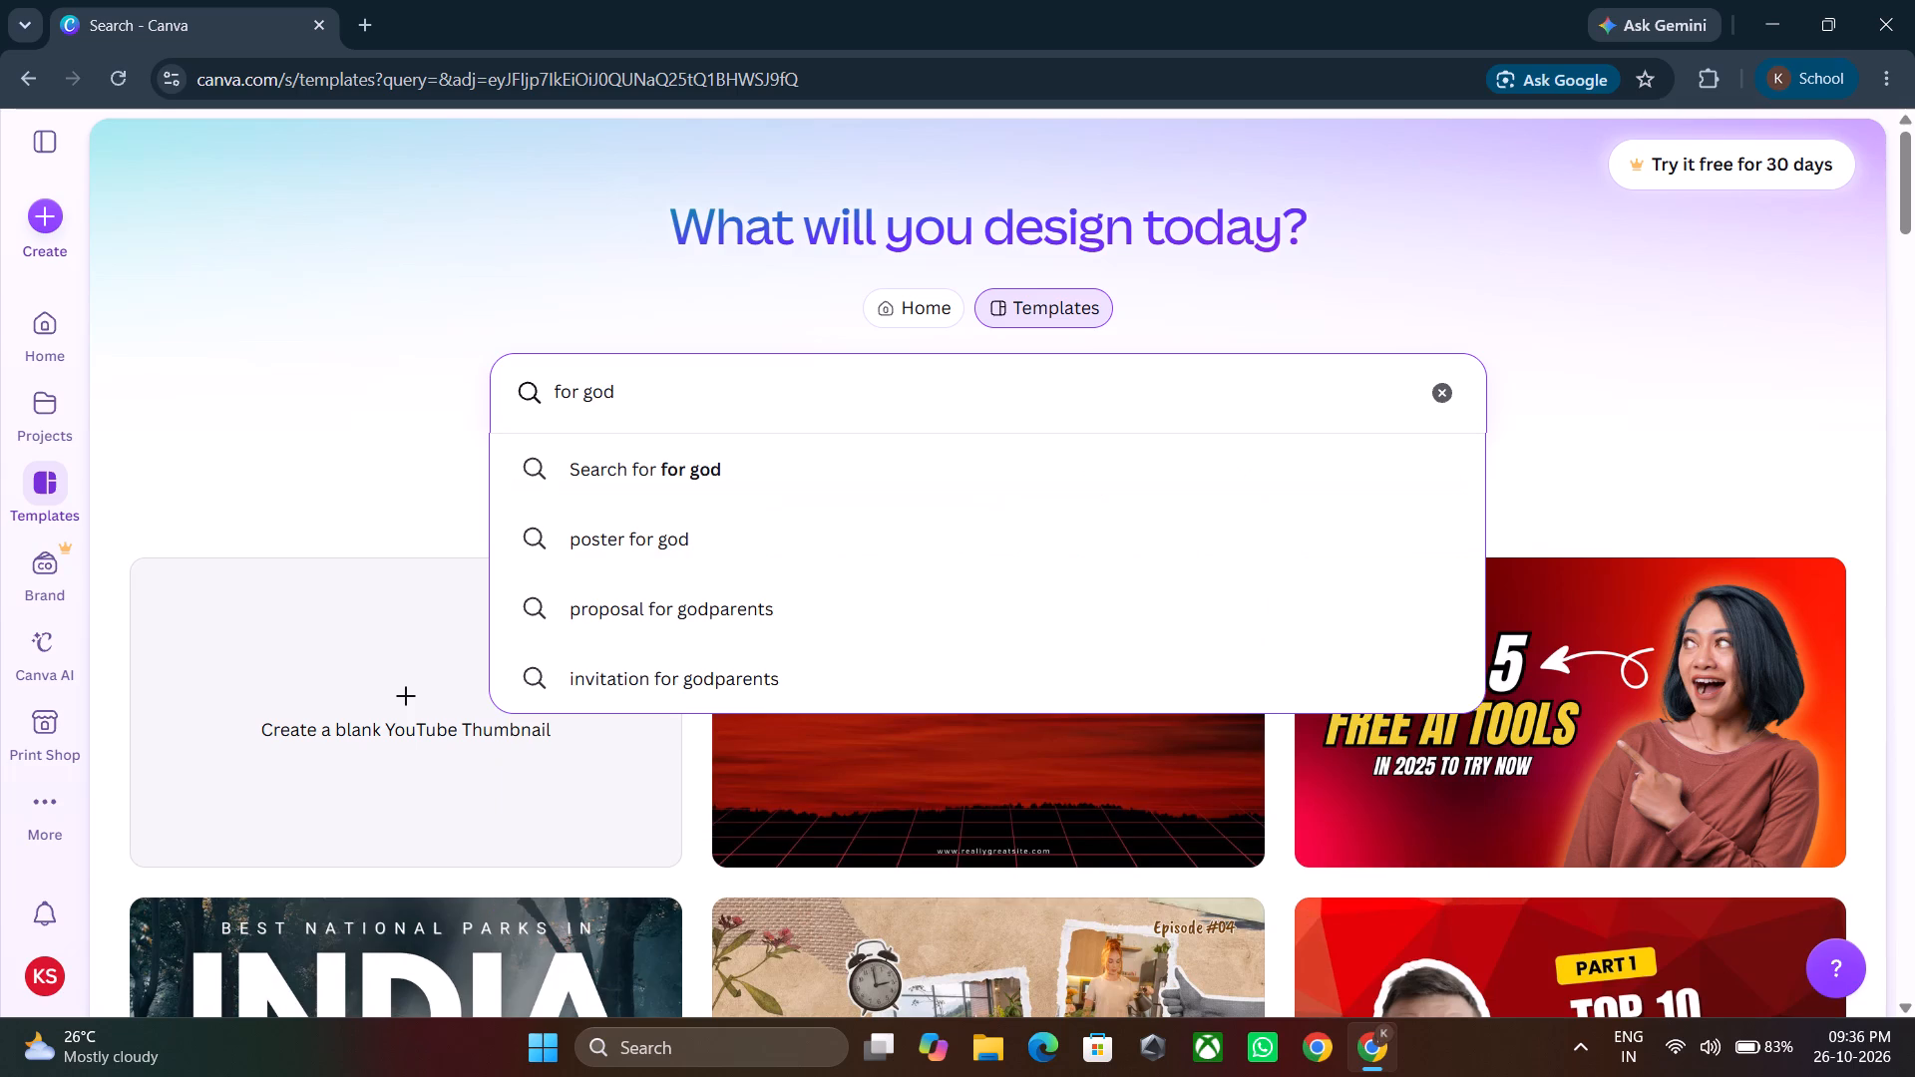
key("Return")
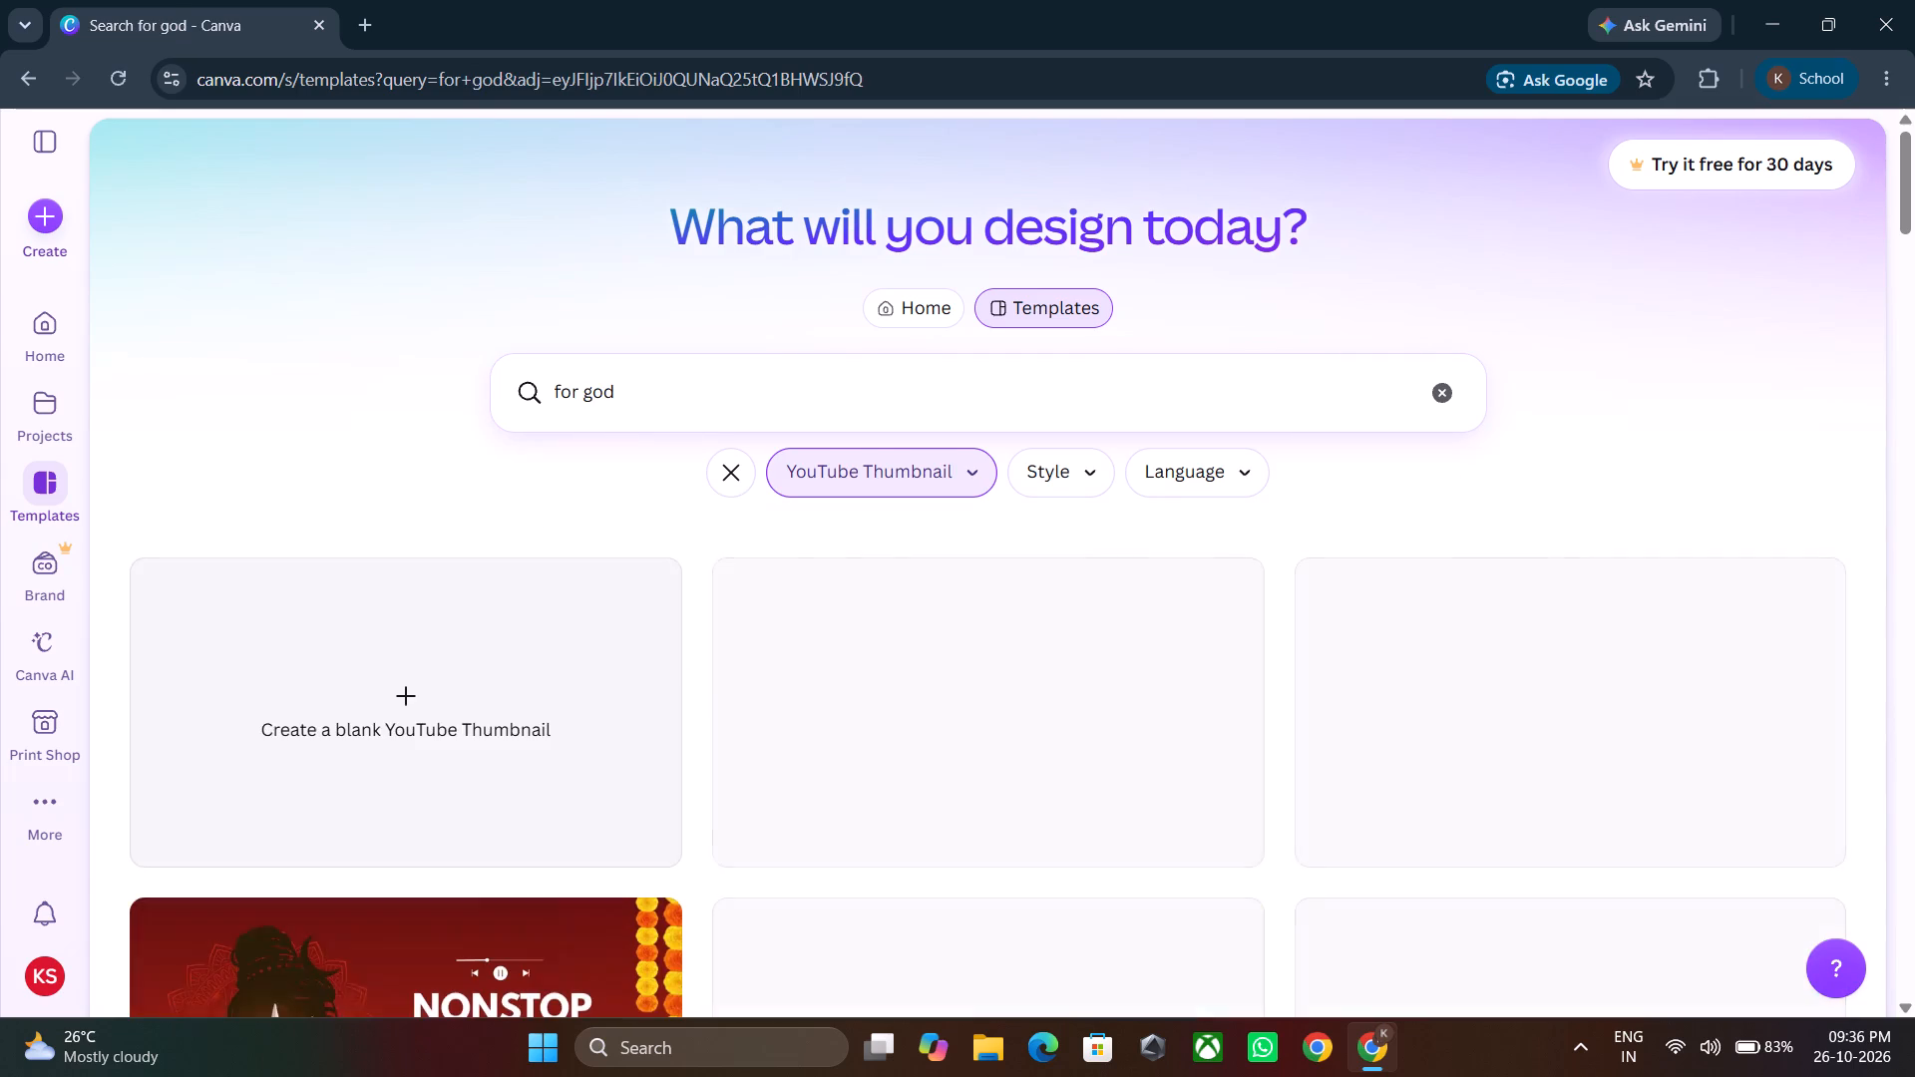
Open the yellow and pink Devotional Songs template with Ganesha for customising.
scroll(640, 397, "down", 2)
scroll(541, 381, "down", 2)
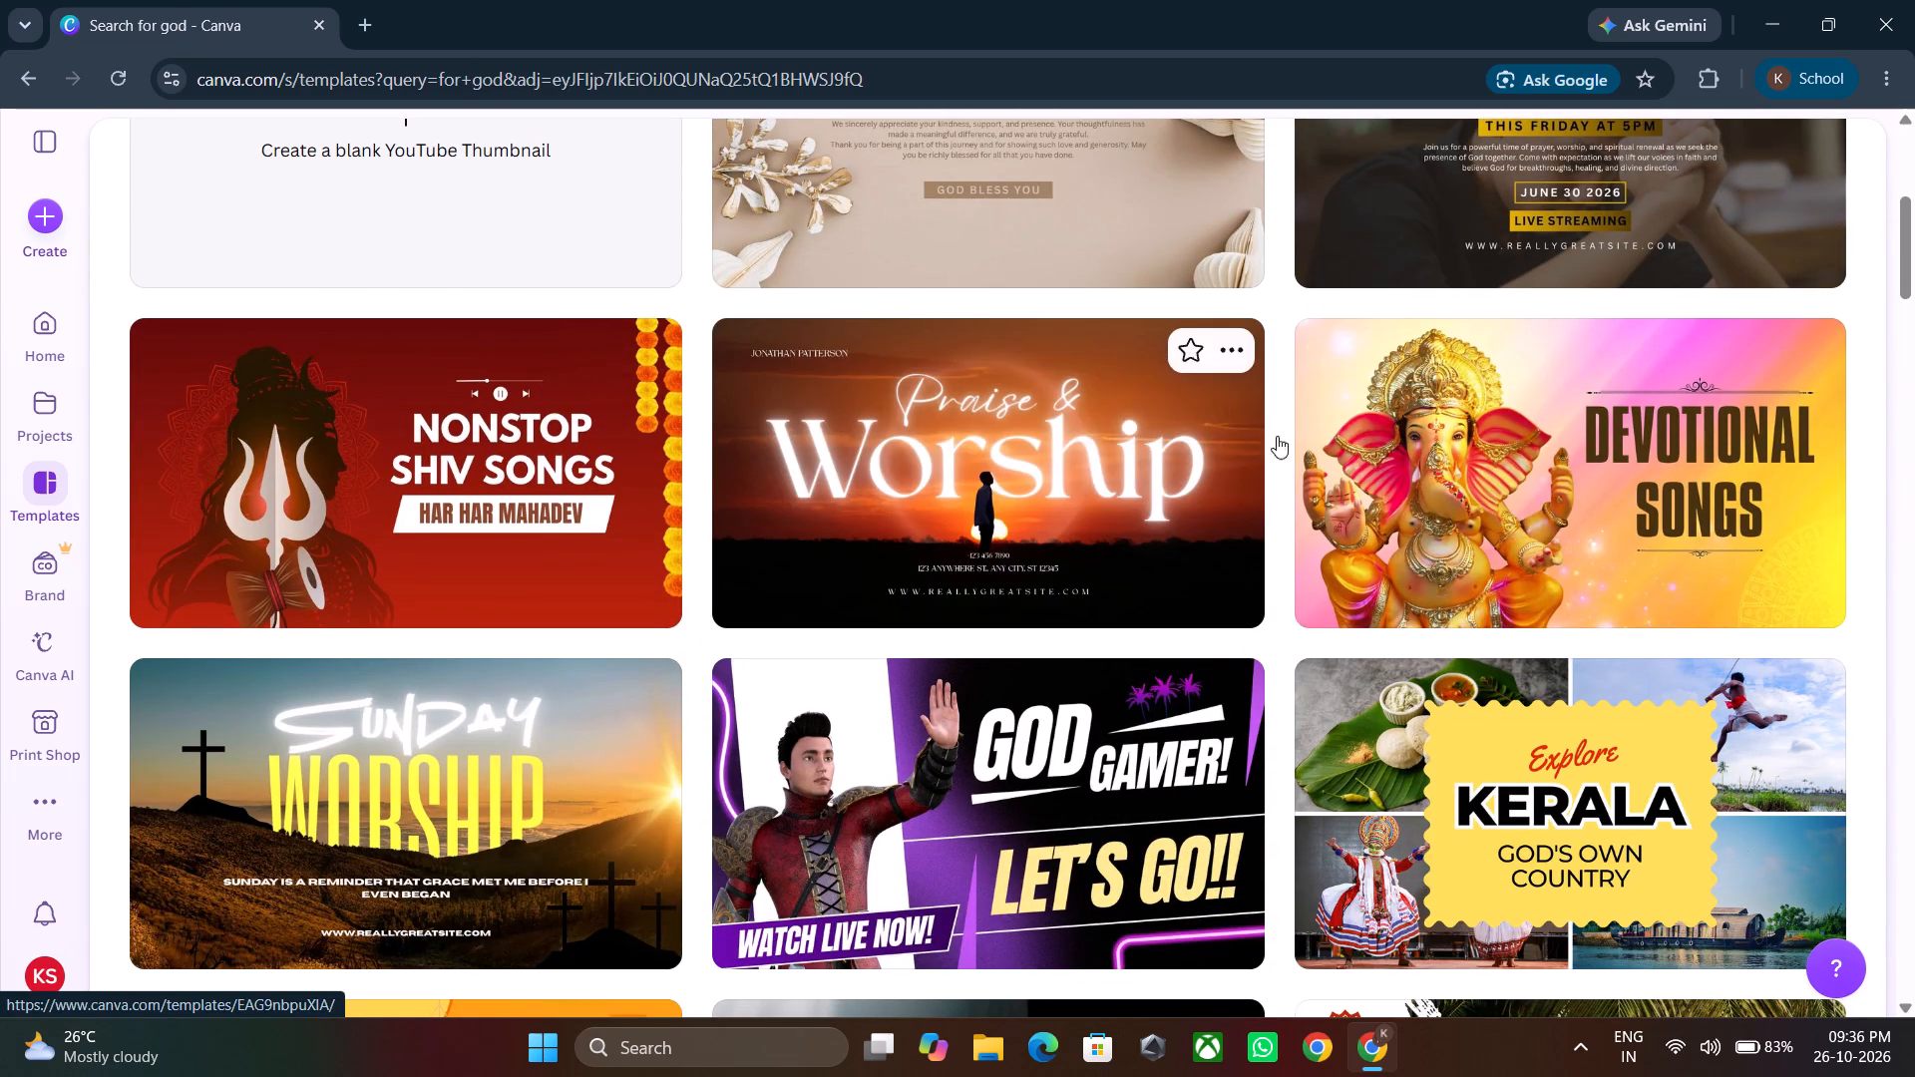
left_click(1425, 459)
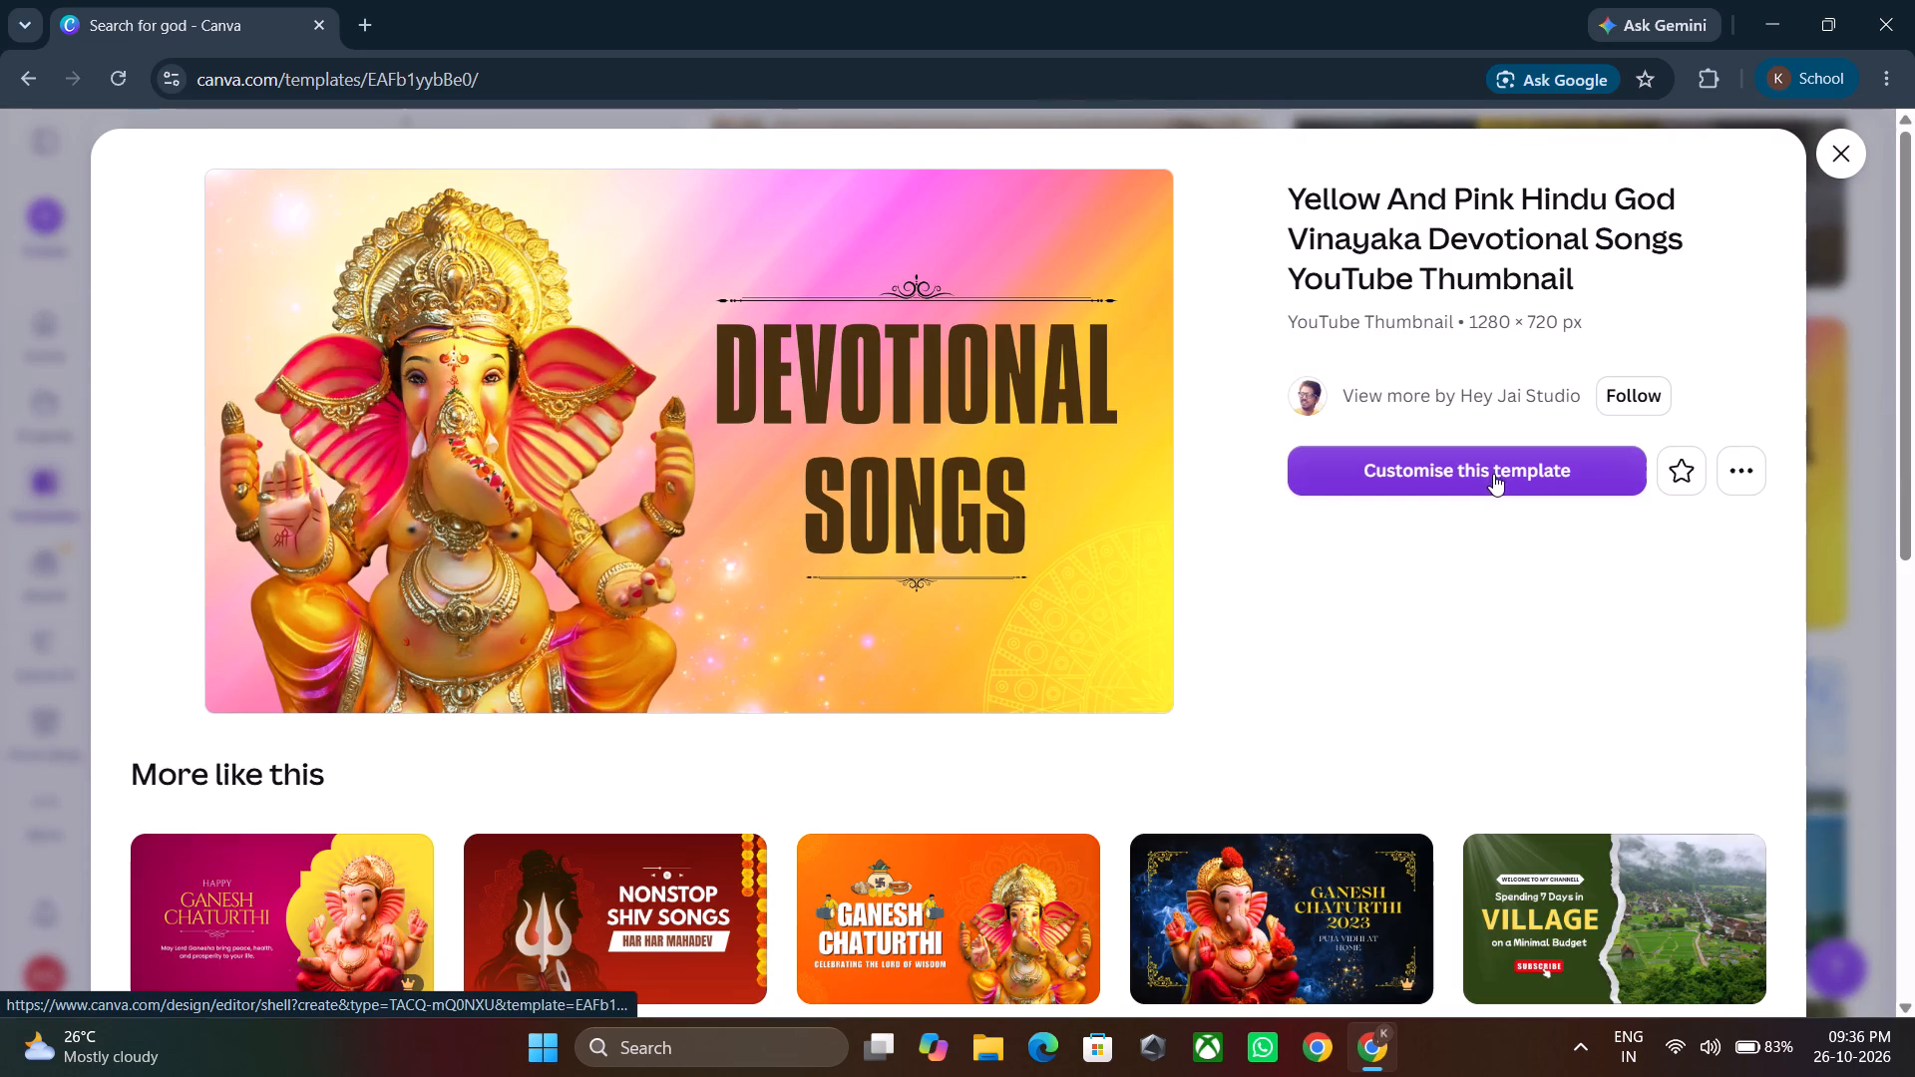
left_click(1493, 474)
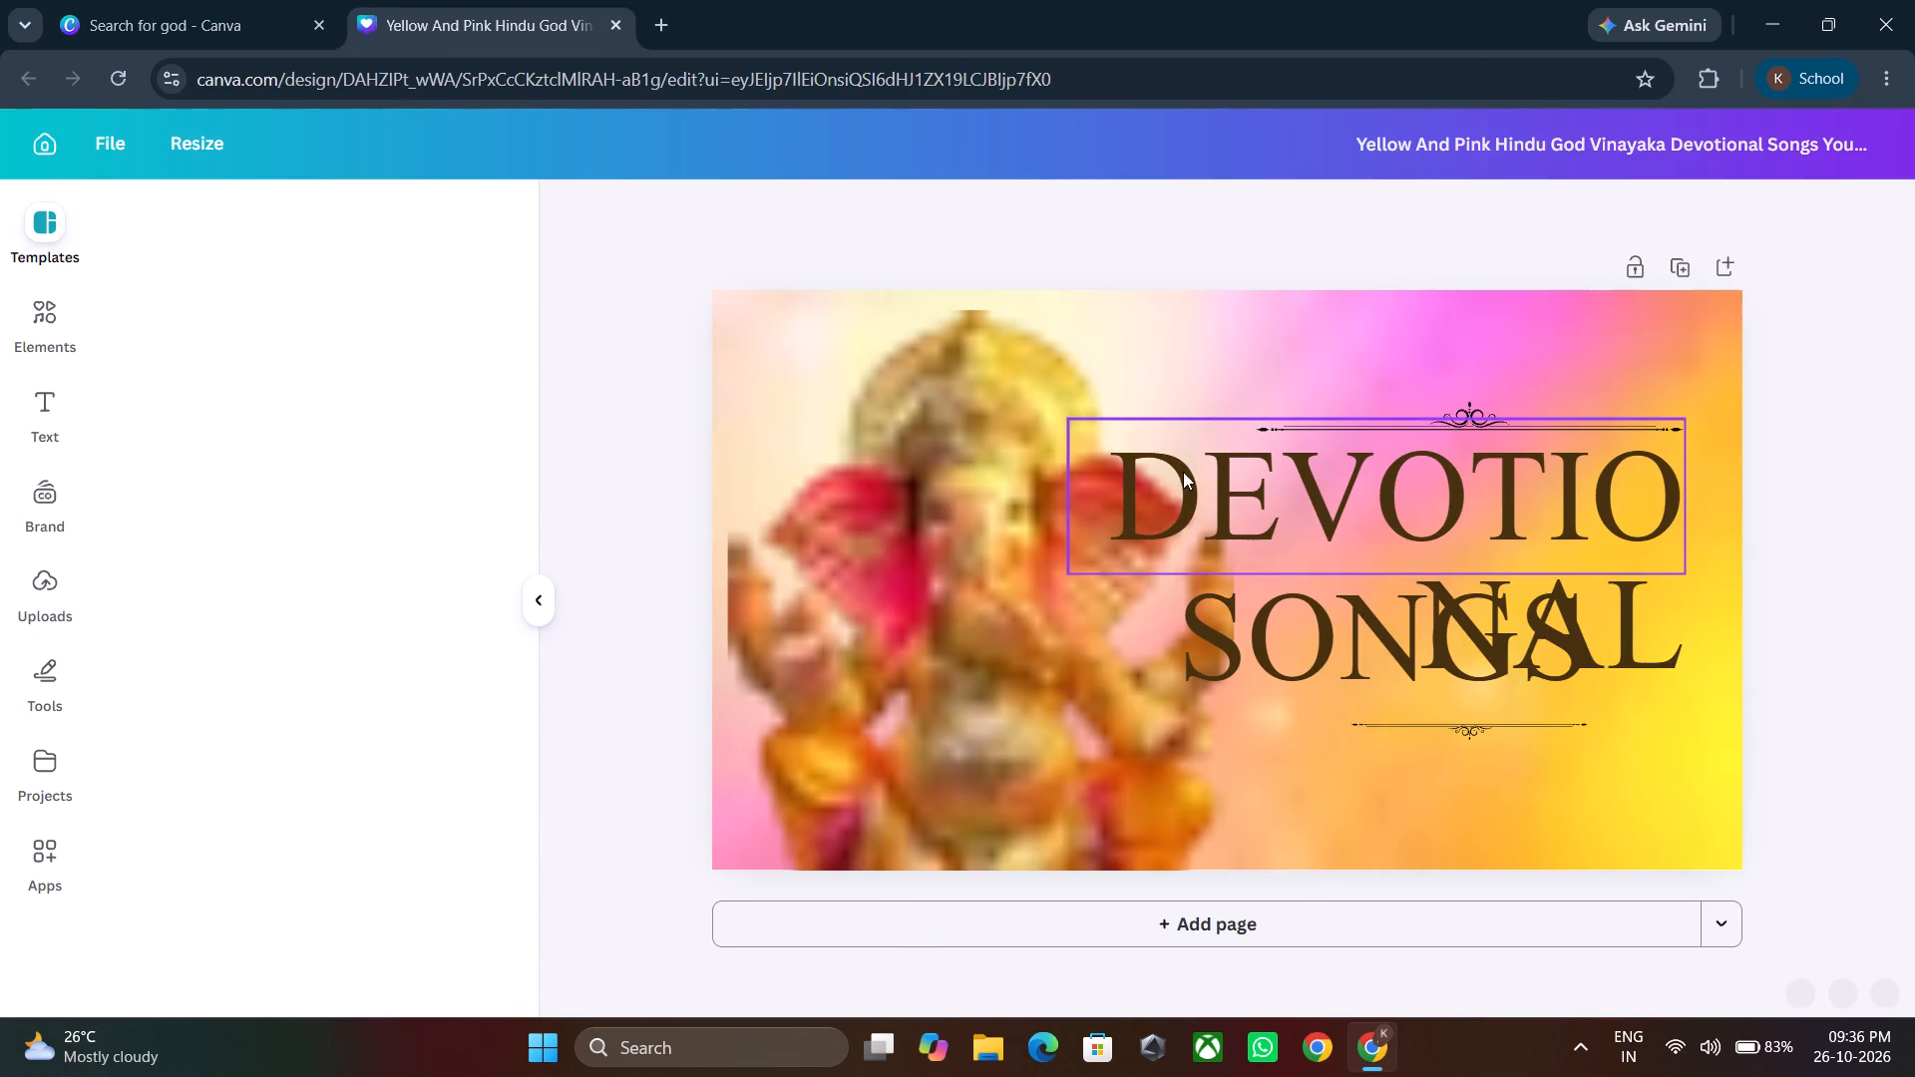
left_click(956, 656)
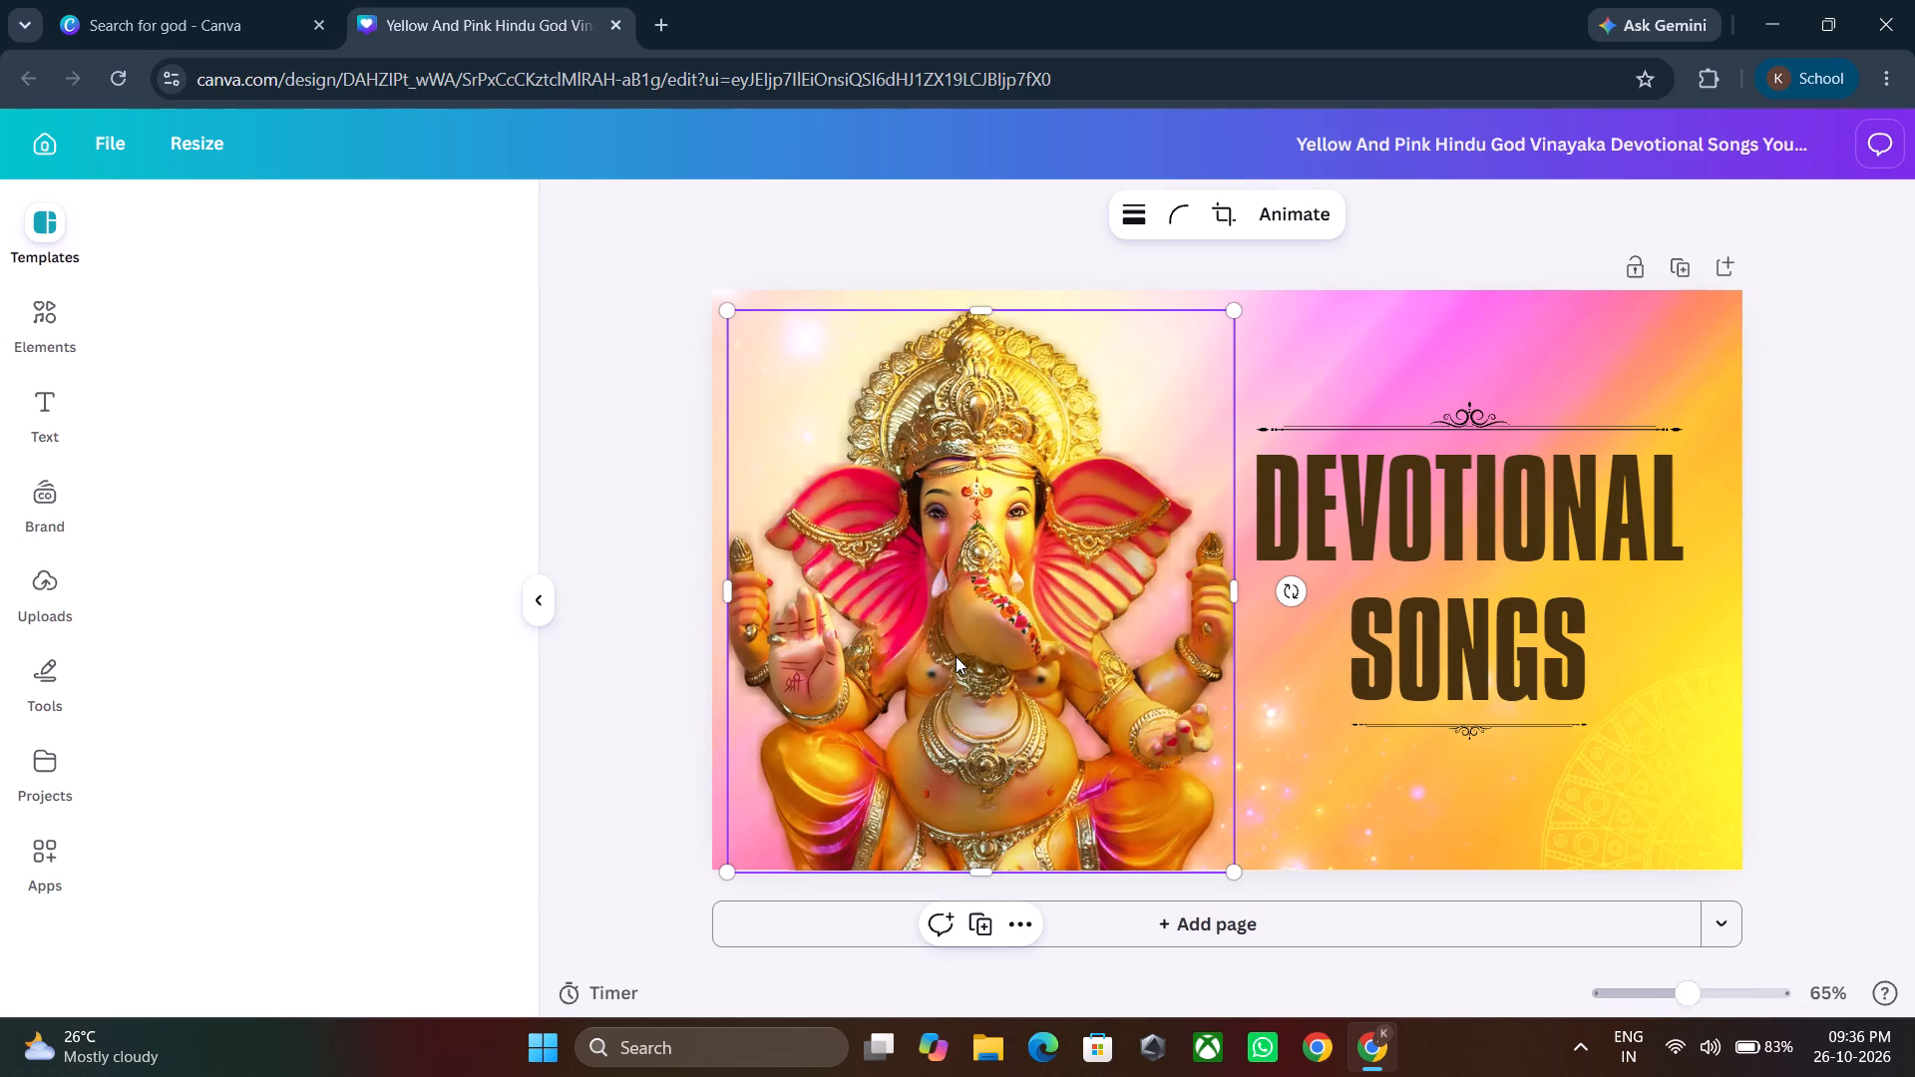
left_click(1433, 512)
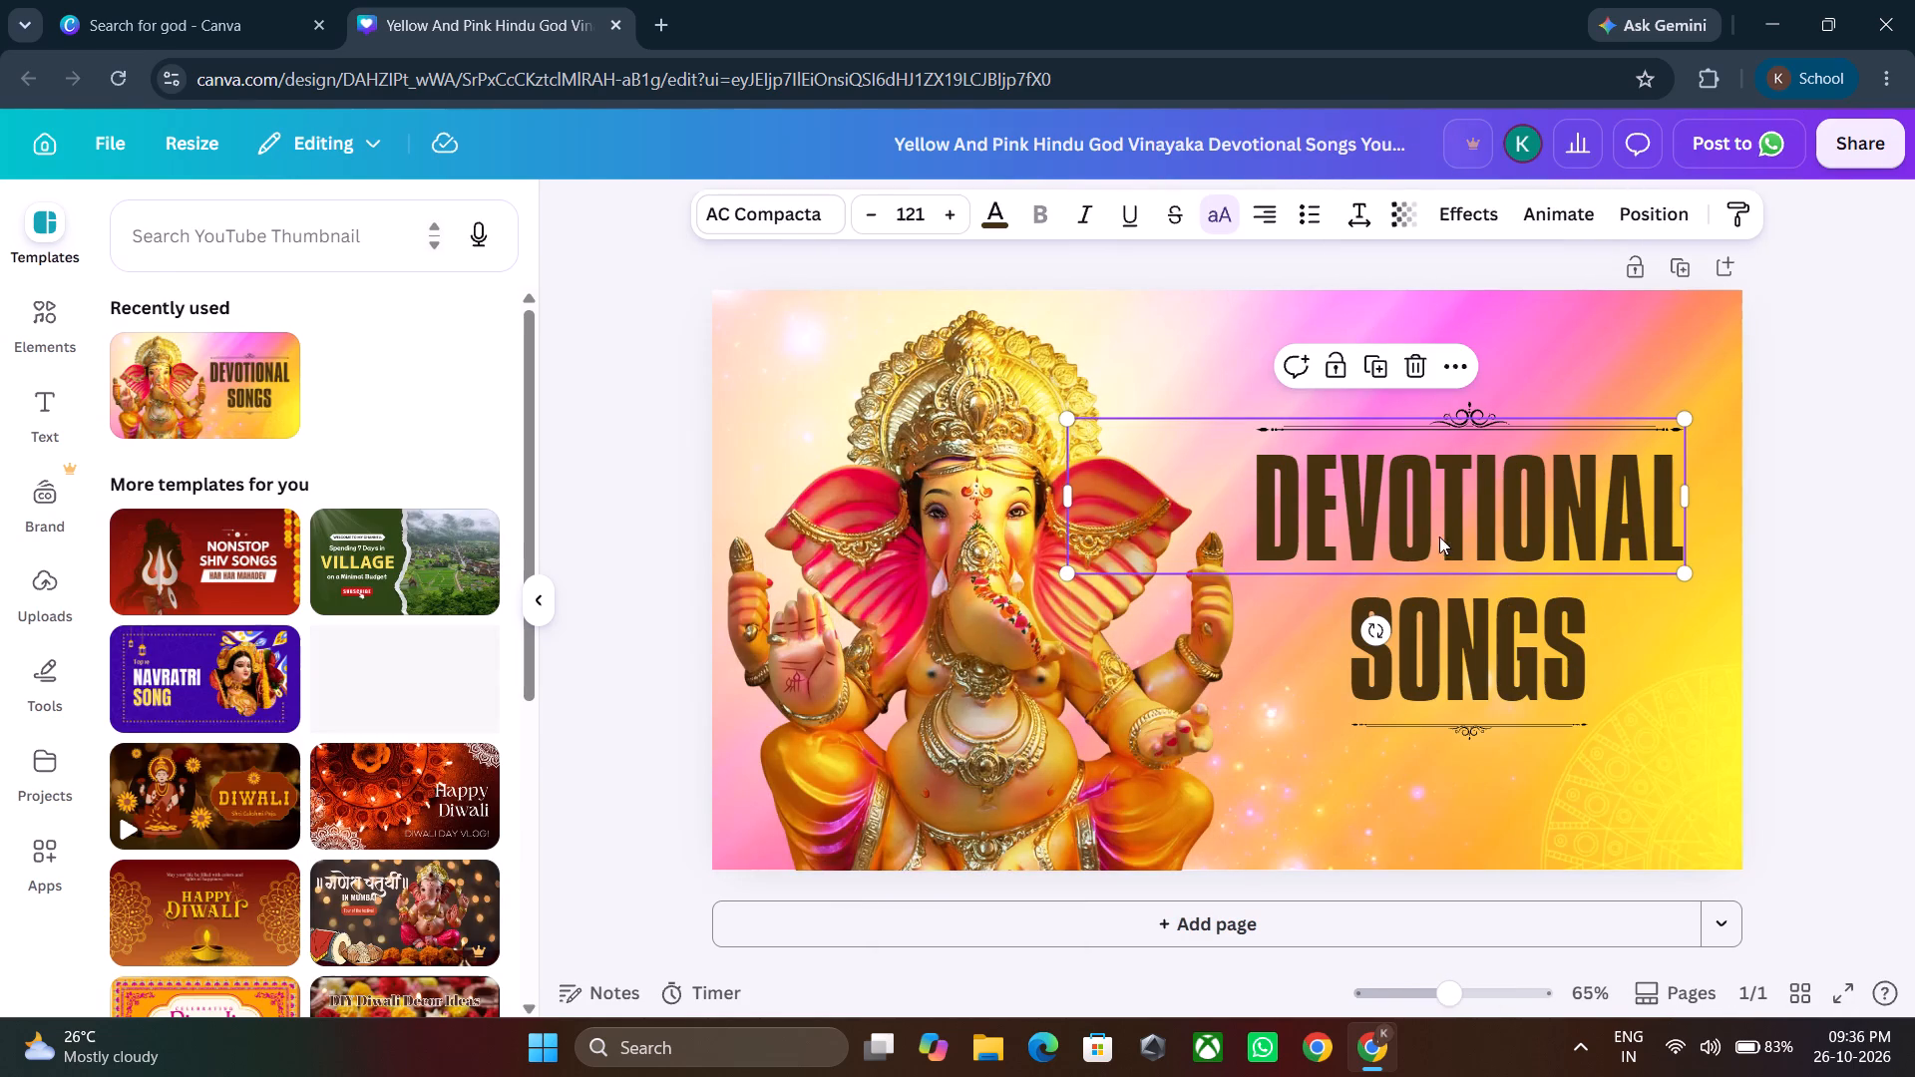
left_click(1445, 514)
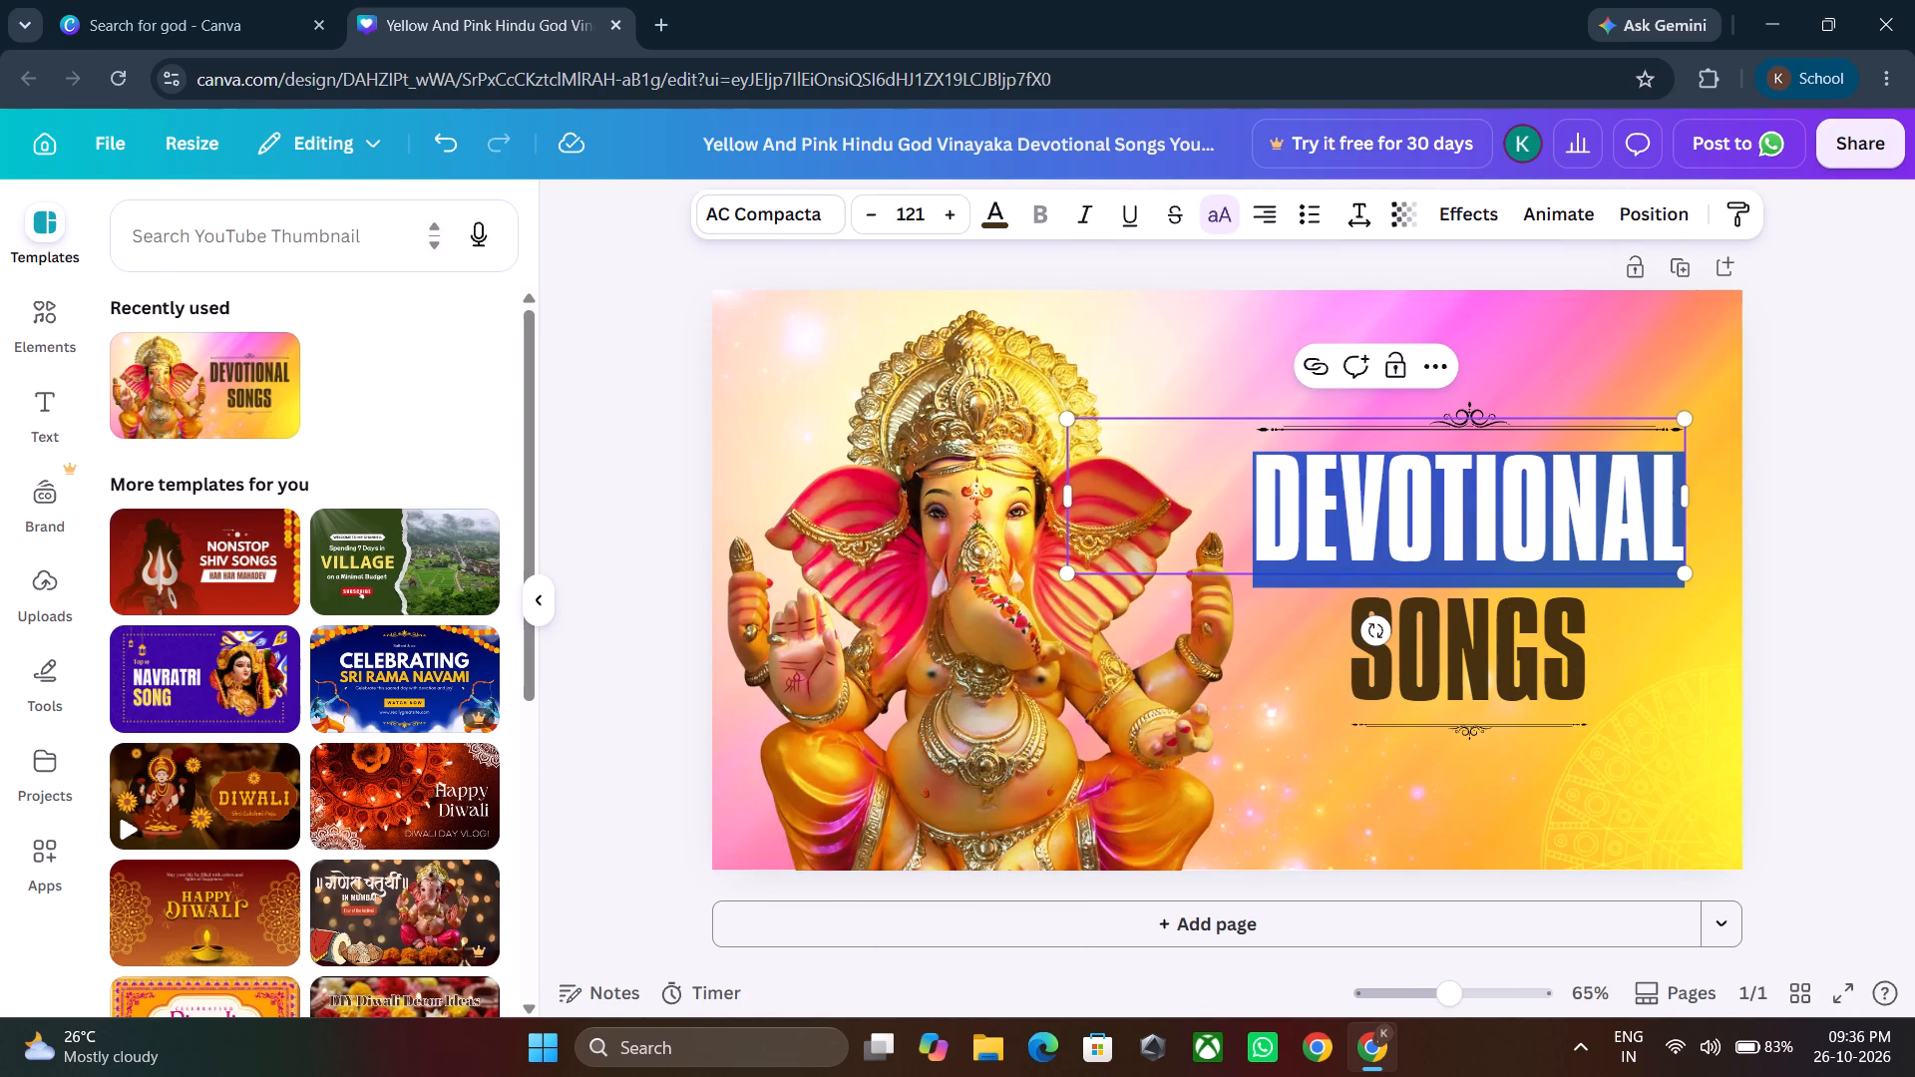
Apply the red Nonstop Shiv Songs template to the design page.
left_click(237, 566)
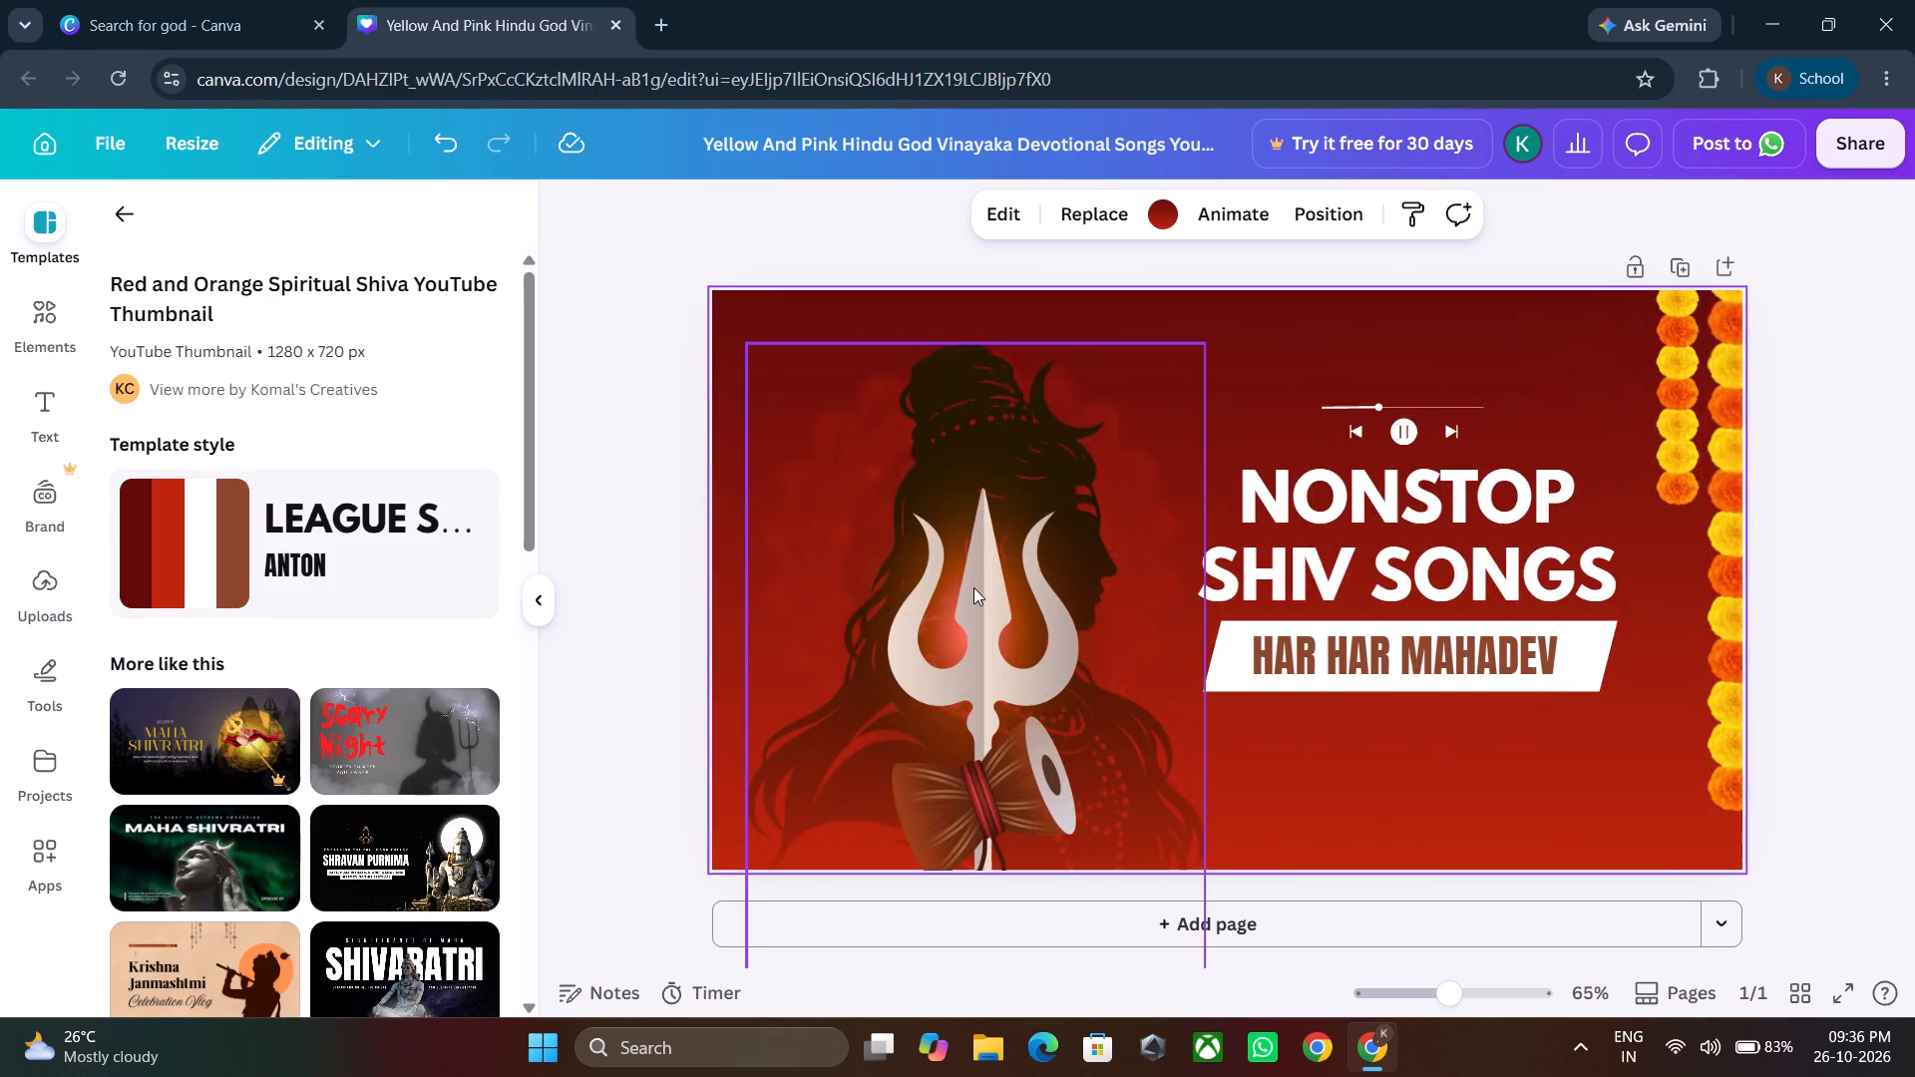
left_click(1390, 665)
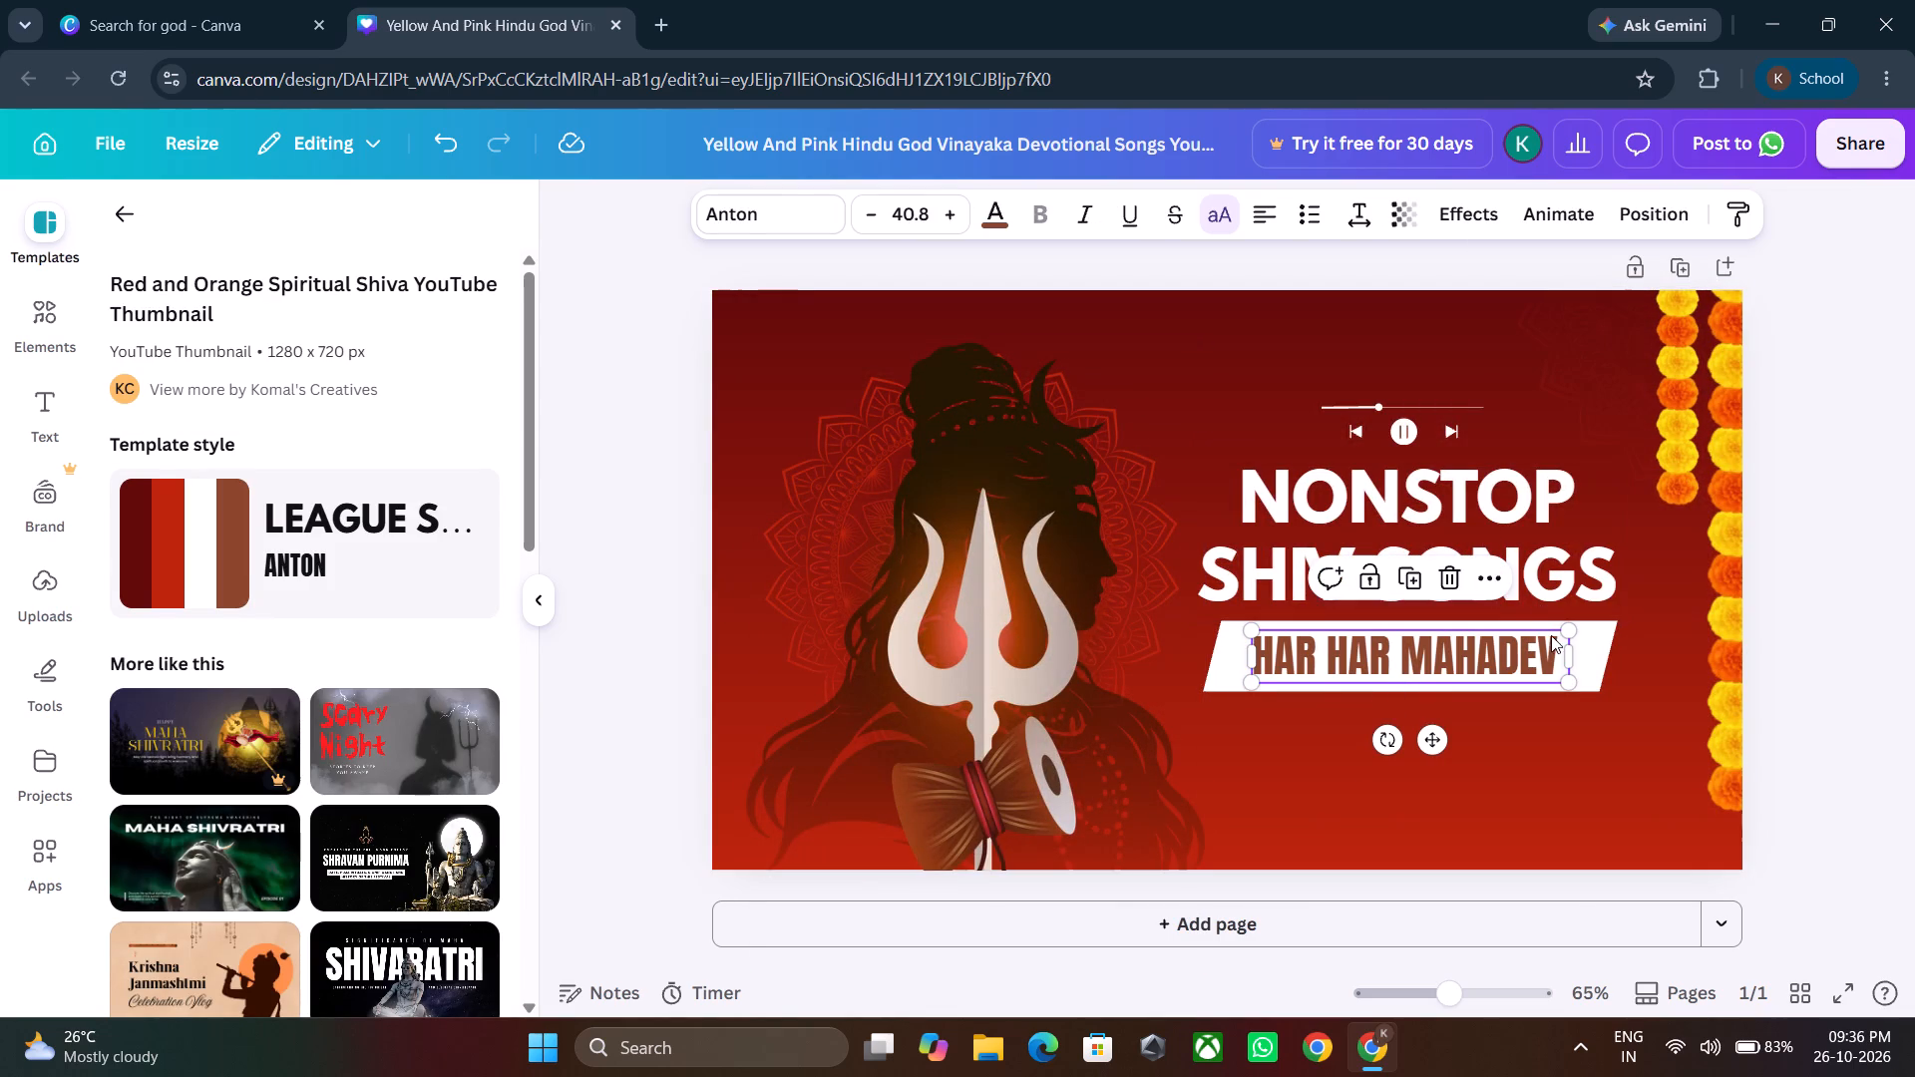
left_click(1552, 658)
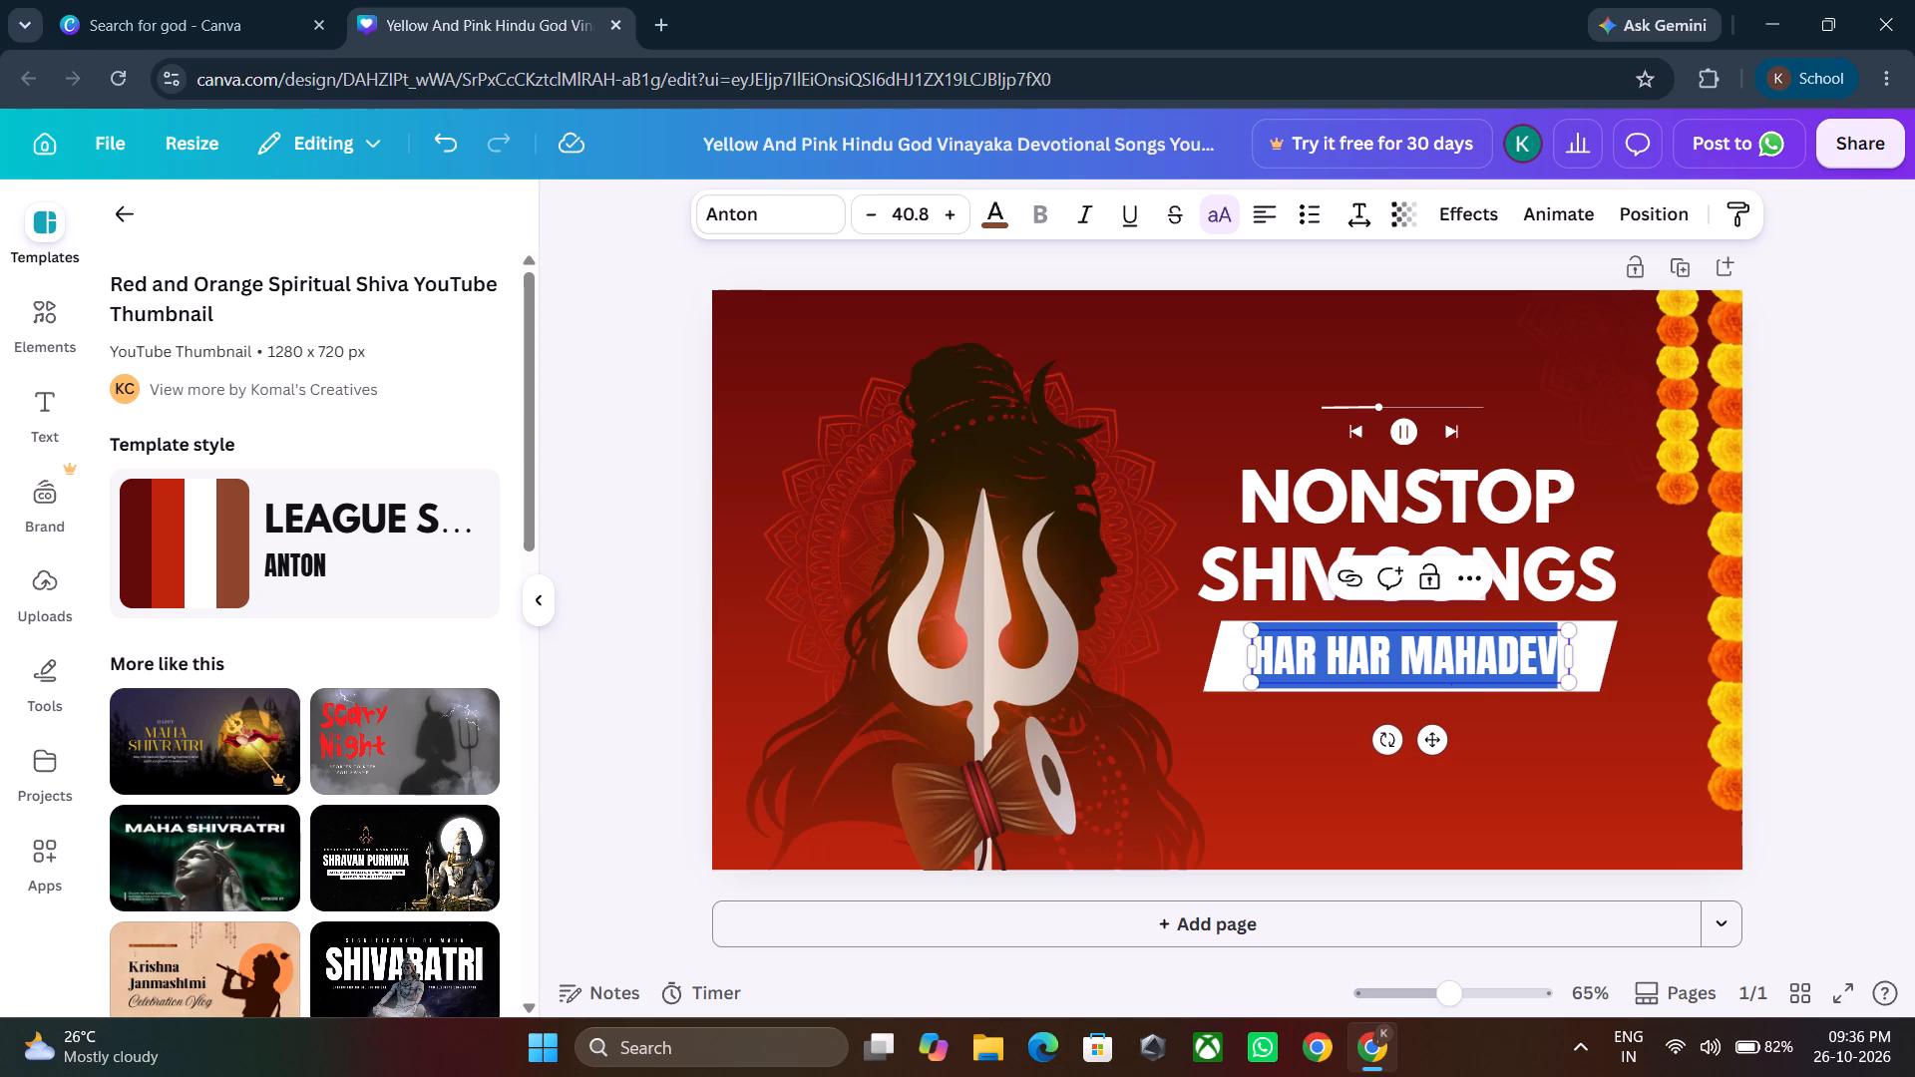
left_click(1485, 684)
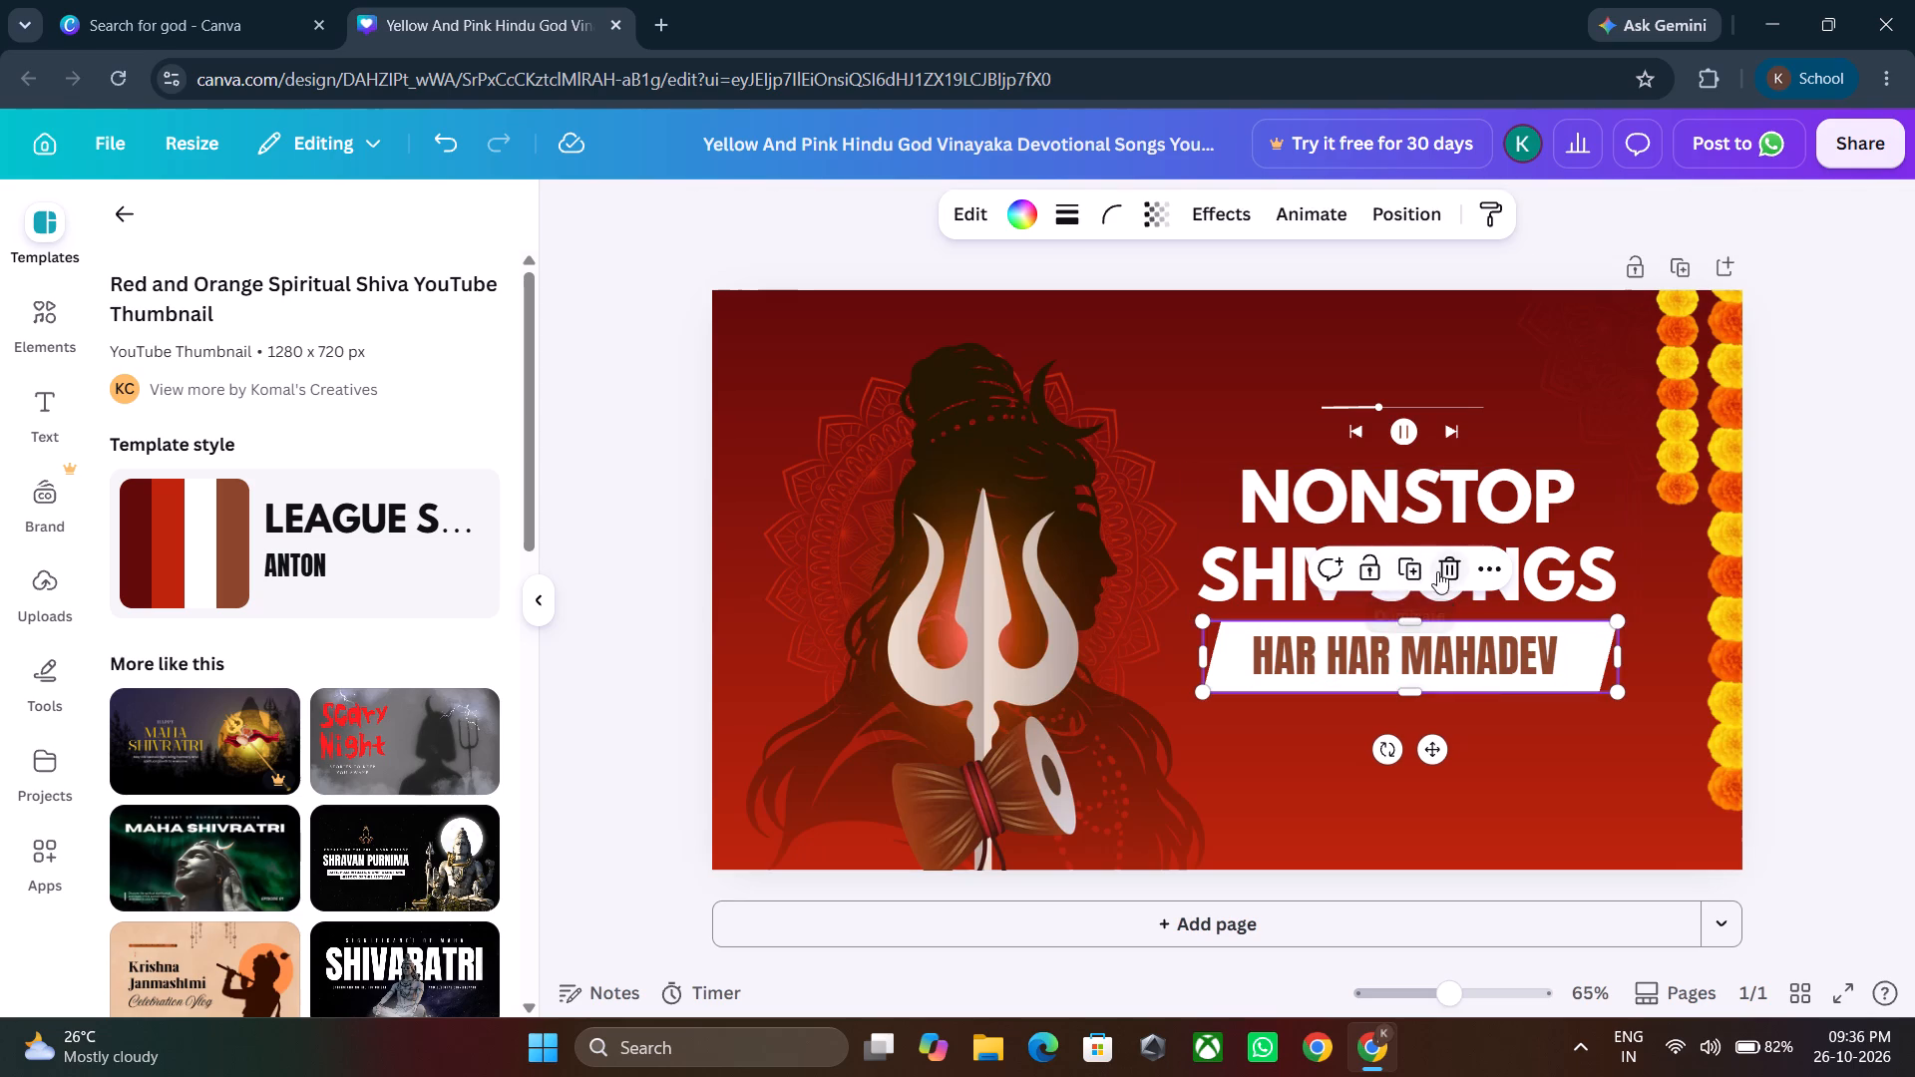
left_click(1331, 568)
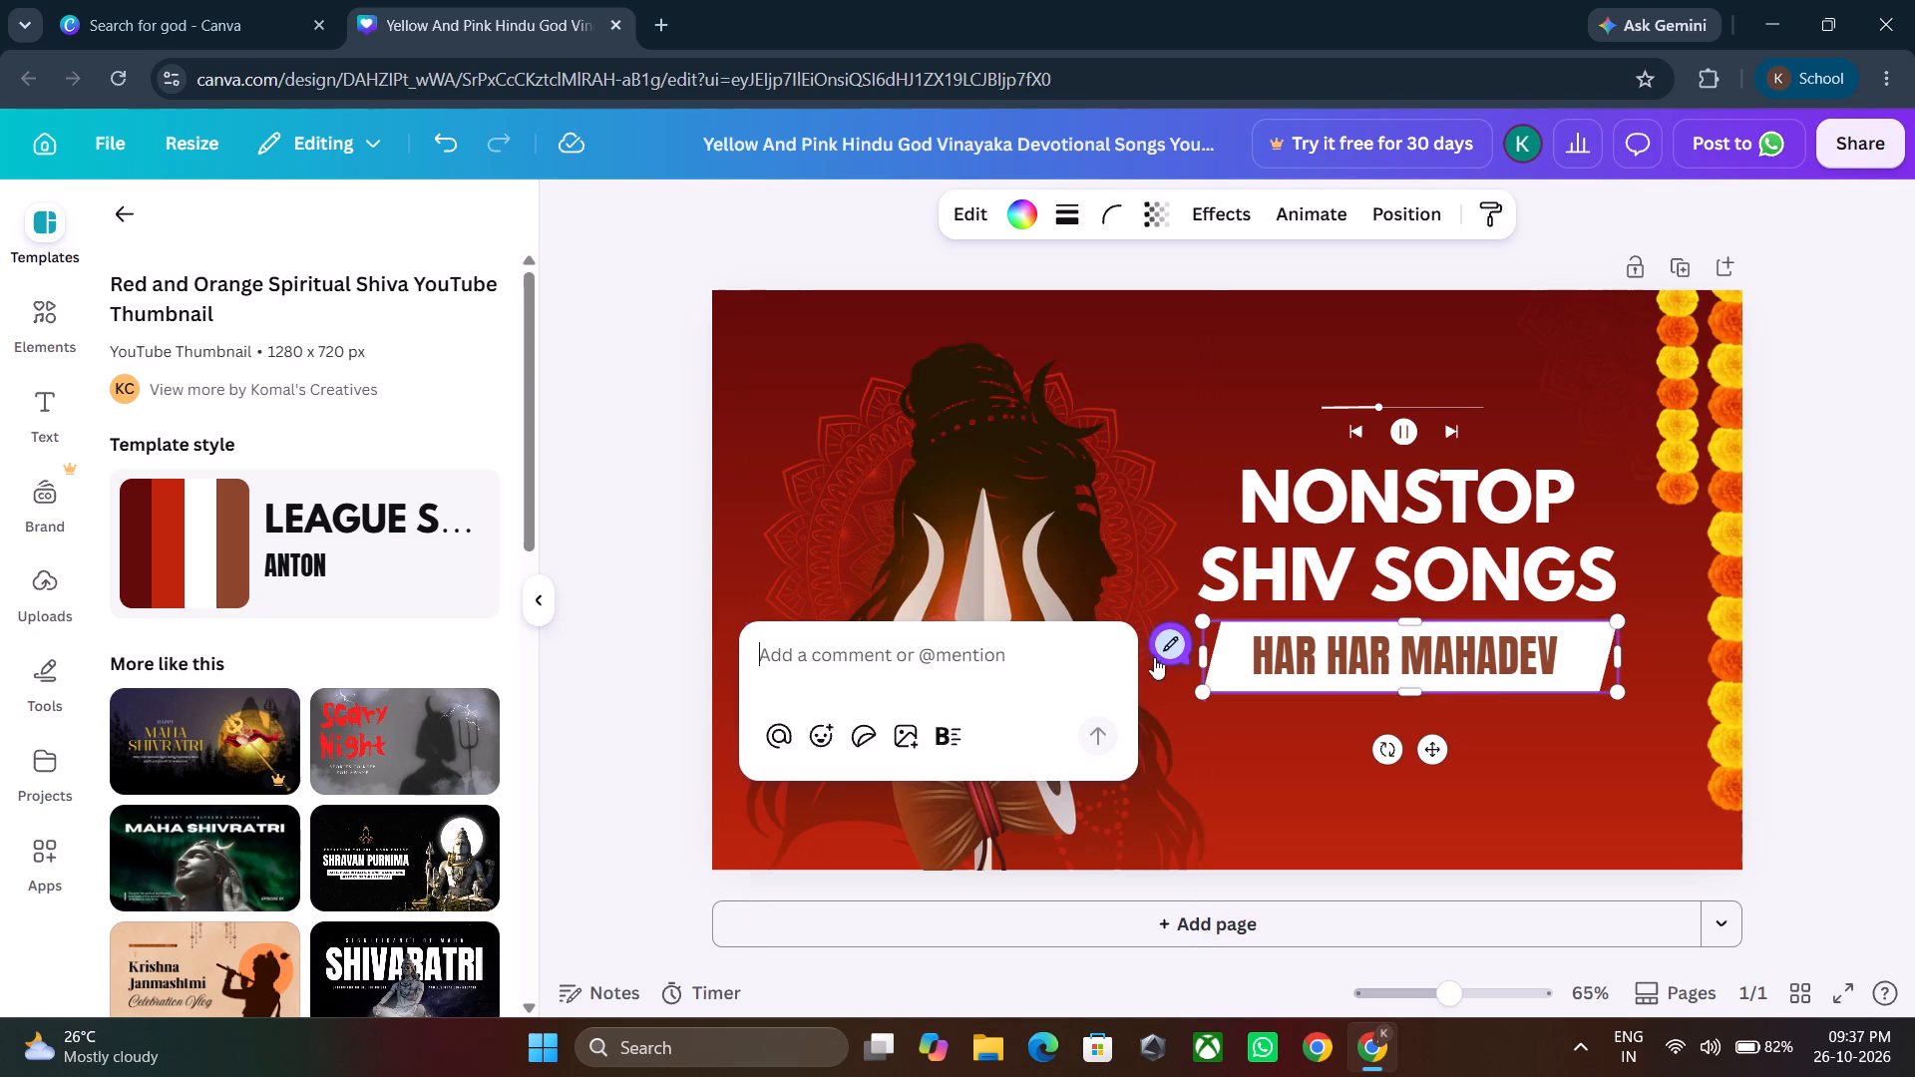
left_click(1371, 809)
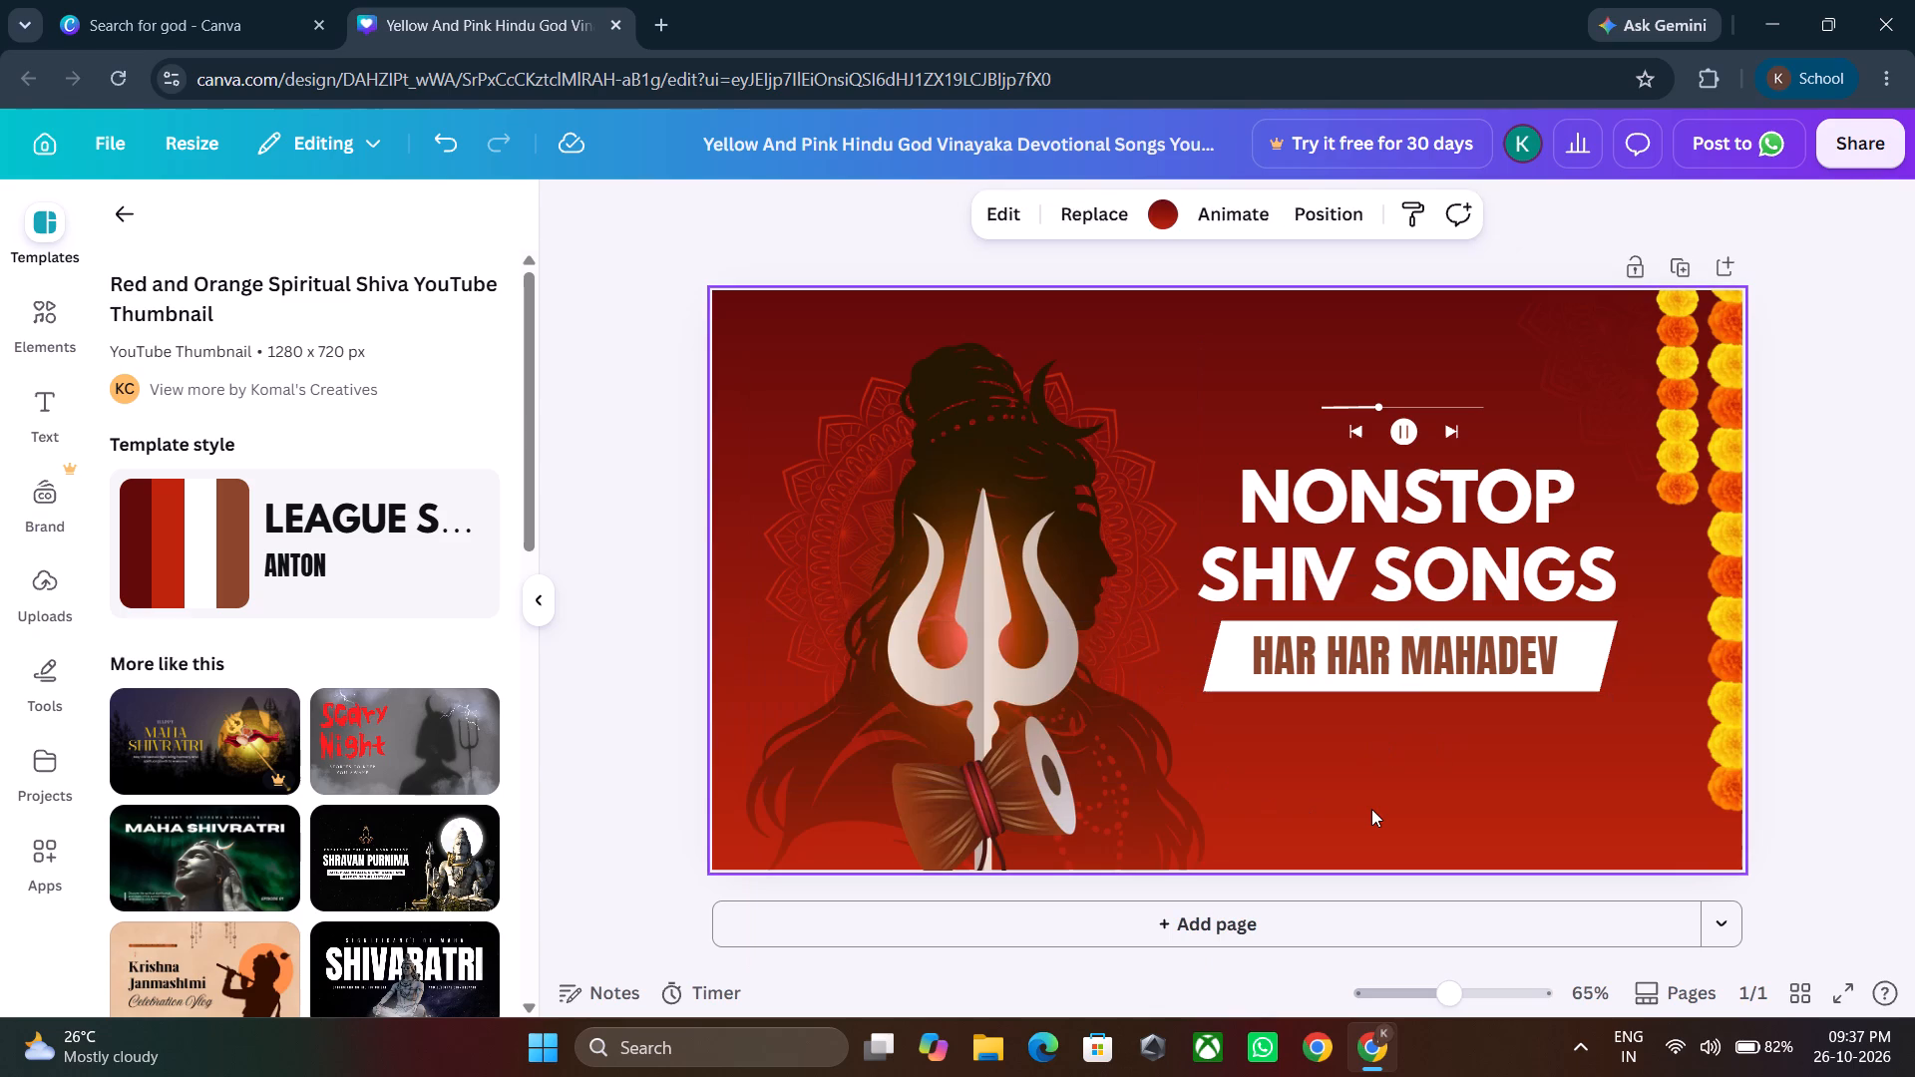
Widen the HAR HAR MAHADEV text box to nearly the right end of its white banner.
left_click(1438, 661)
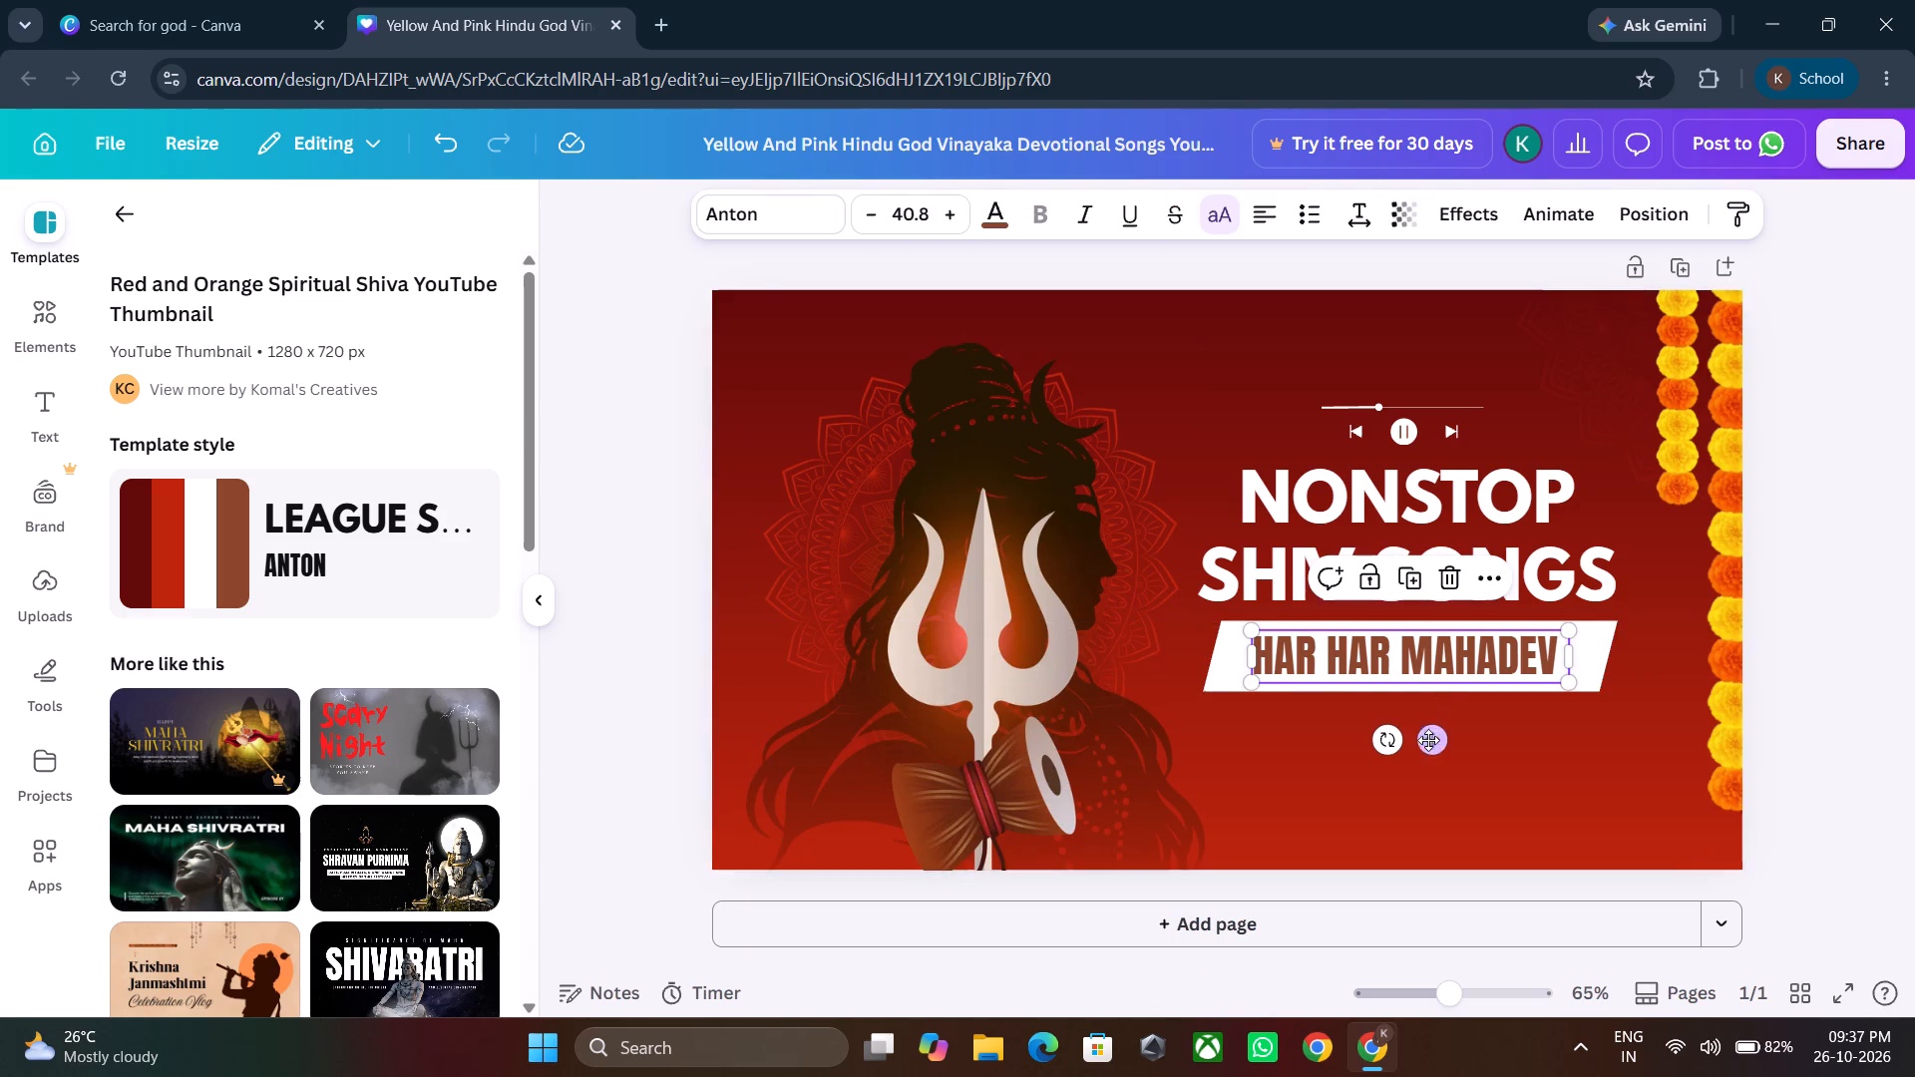
left_click(1497, 574)
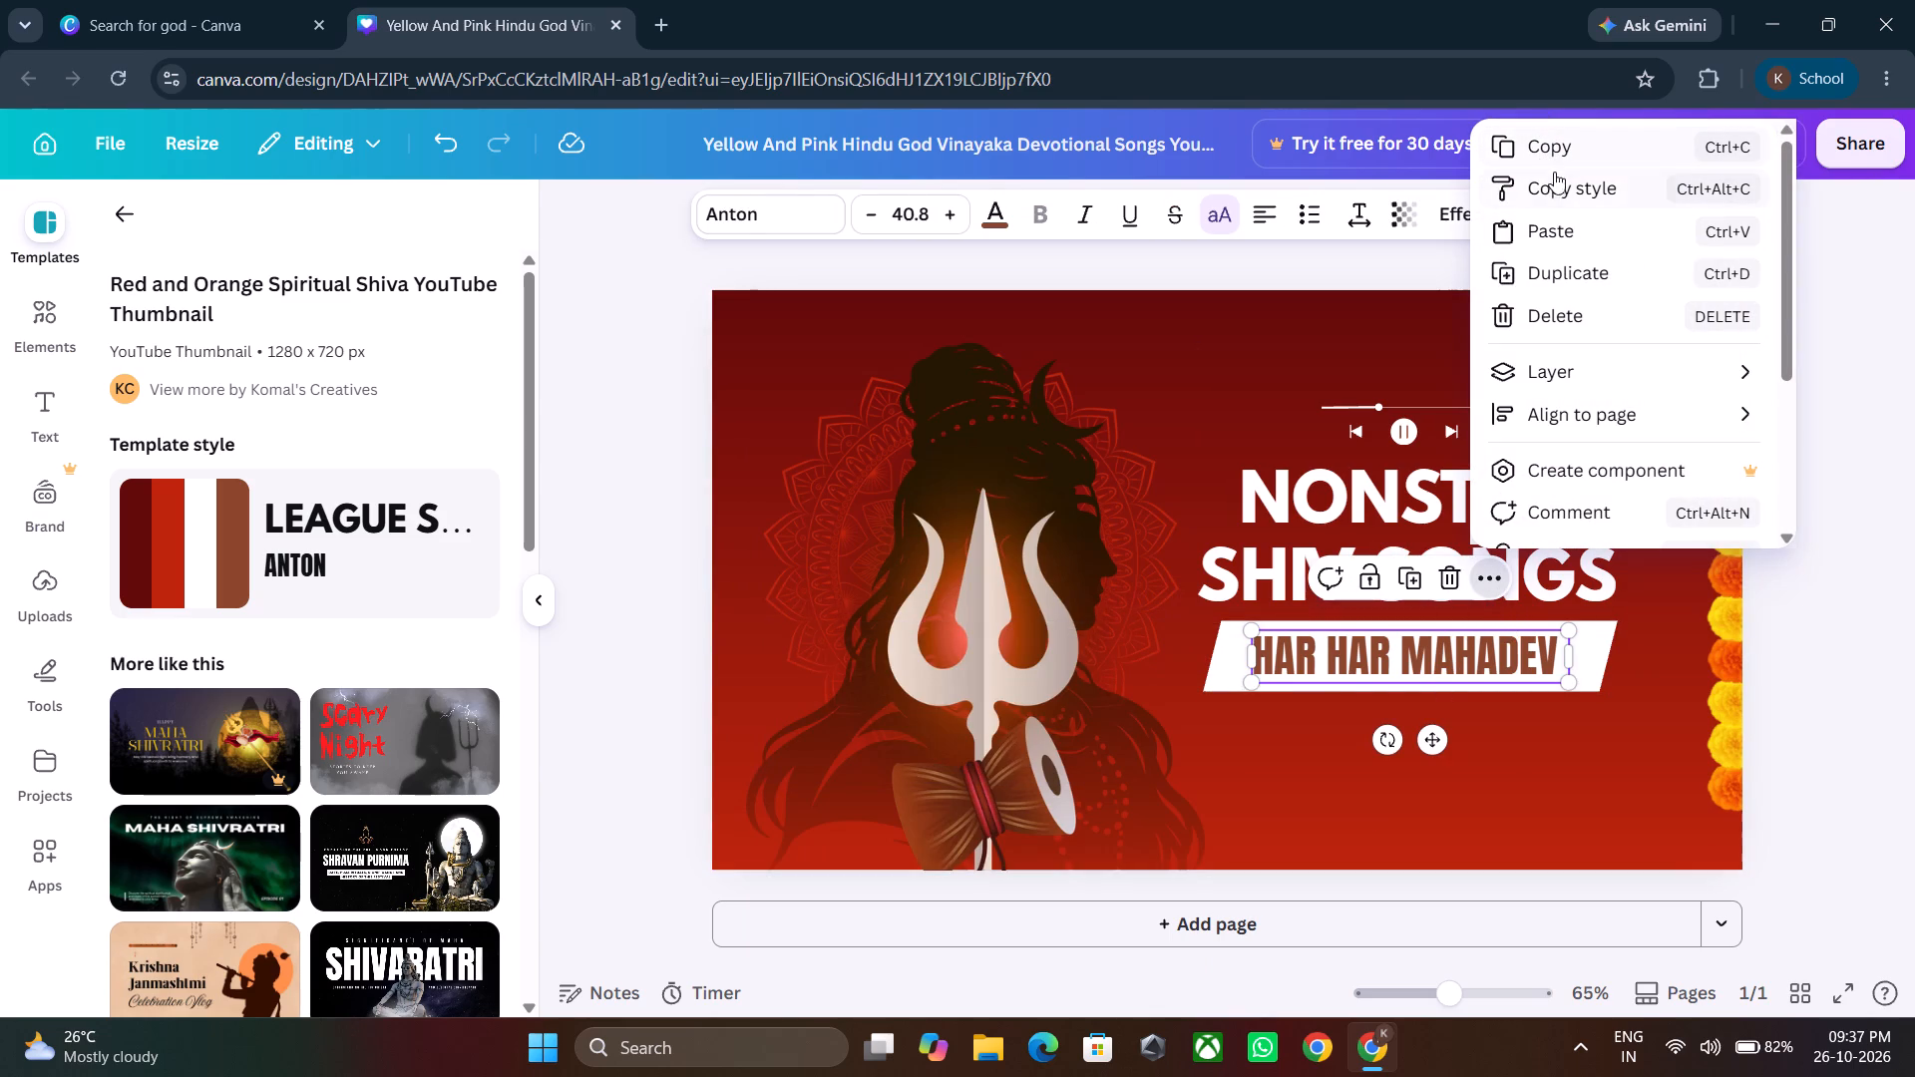
left_click(1582, 656)
left_click_drag(1582, 656, 1611, 656)
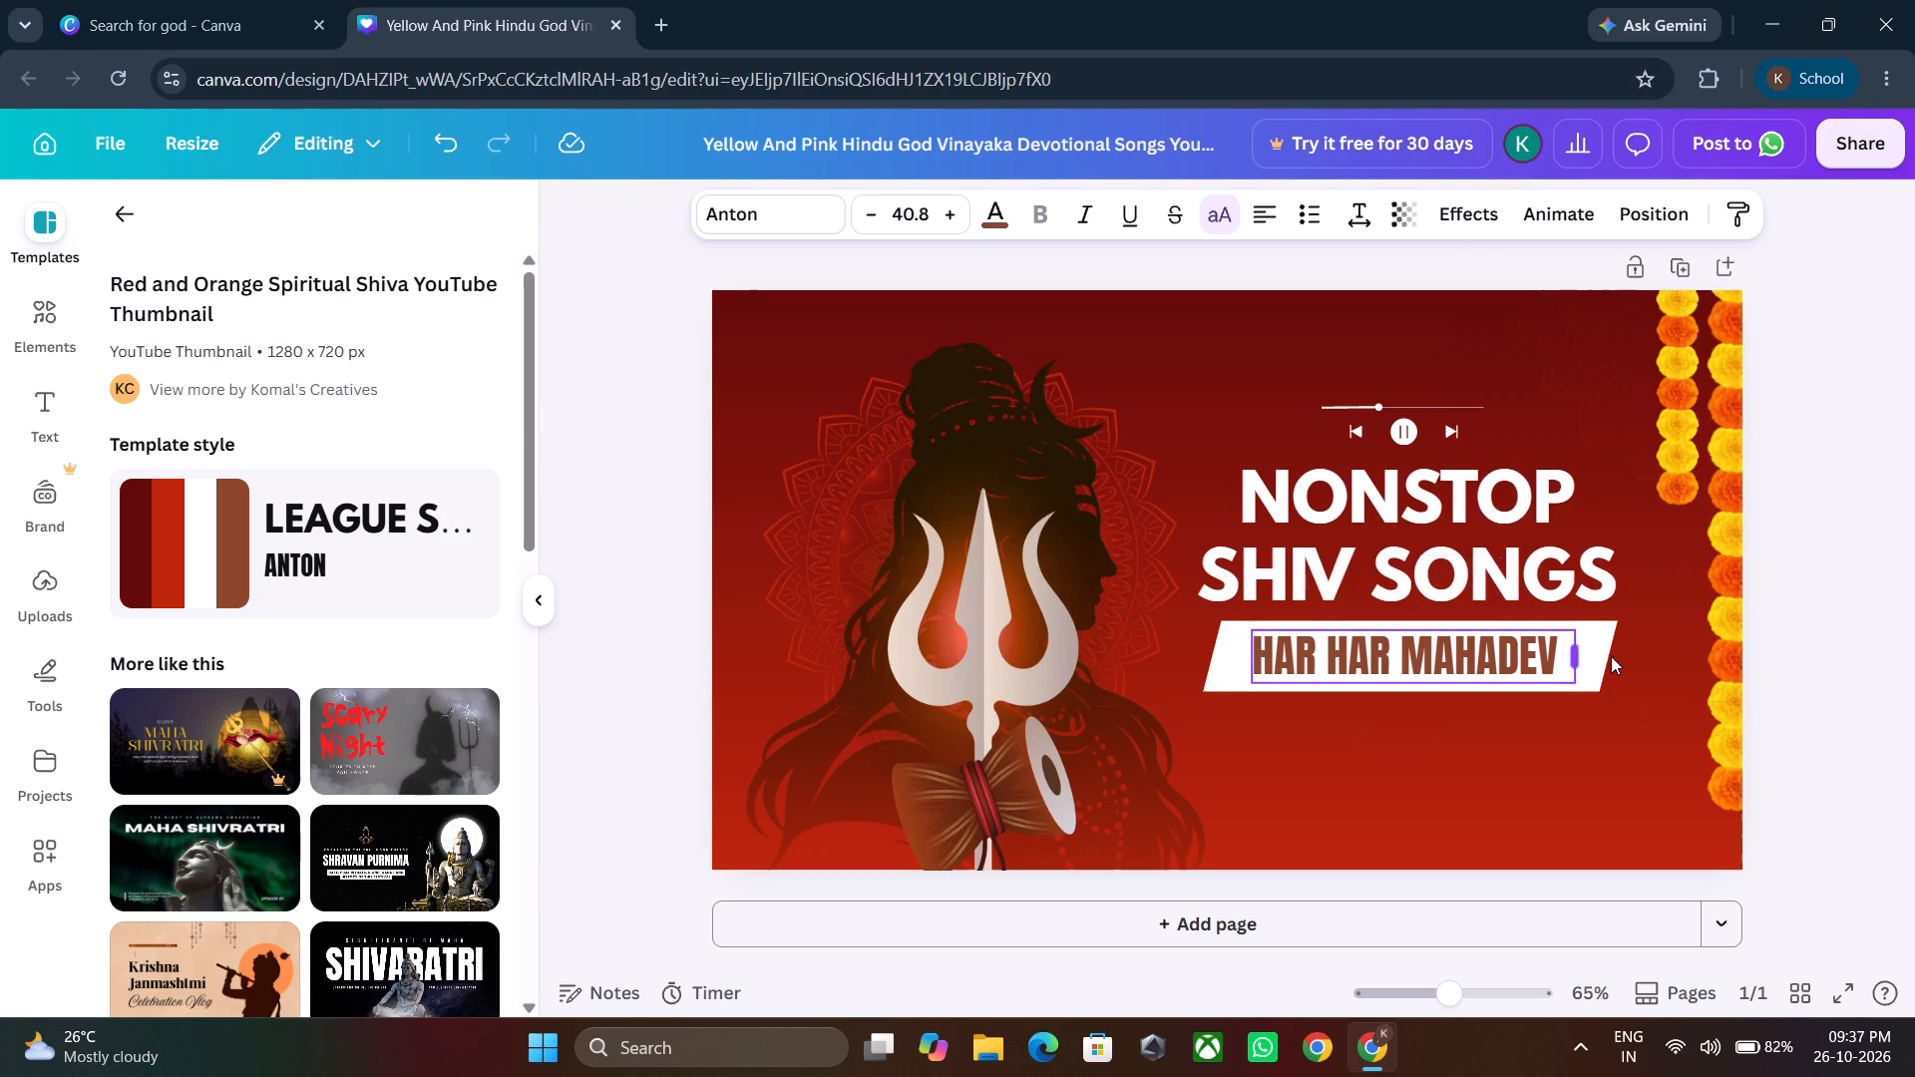
left_click_drag(1611, 656, 1621, 657)
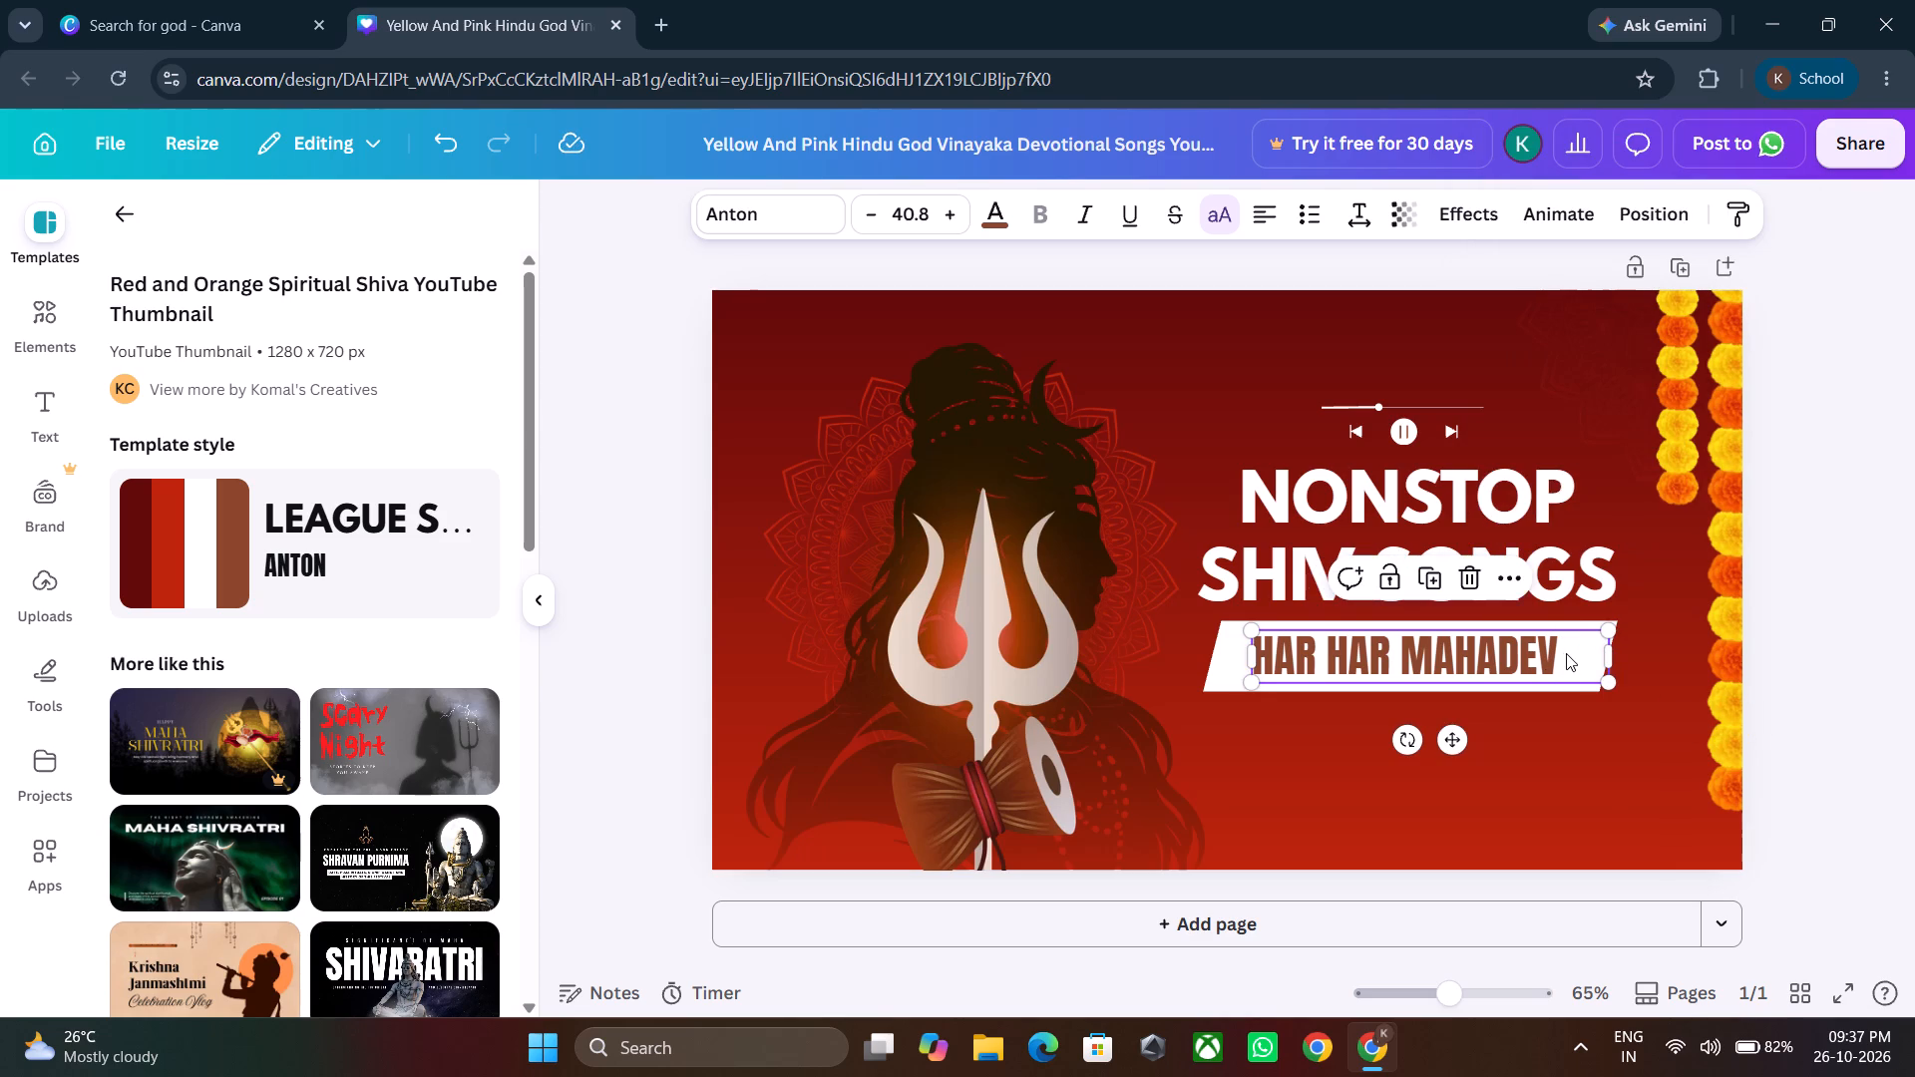
Add a second line reading "shembo shankara" below HAR HAR MAHADEV in the same text box.
left_click(1566, 653)
double_click(1566, 653)
left_click(1566, 653)
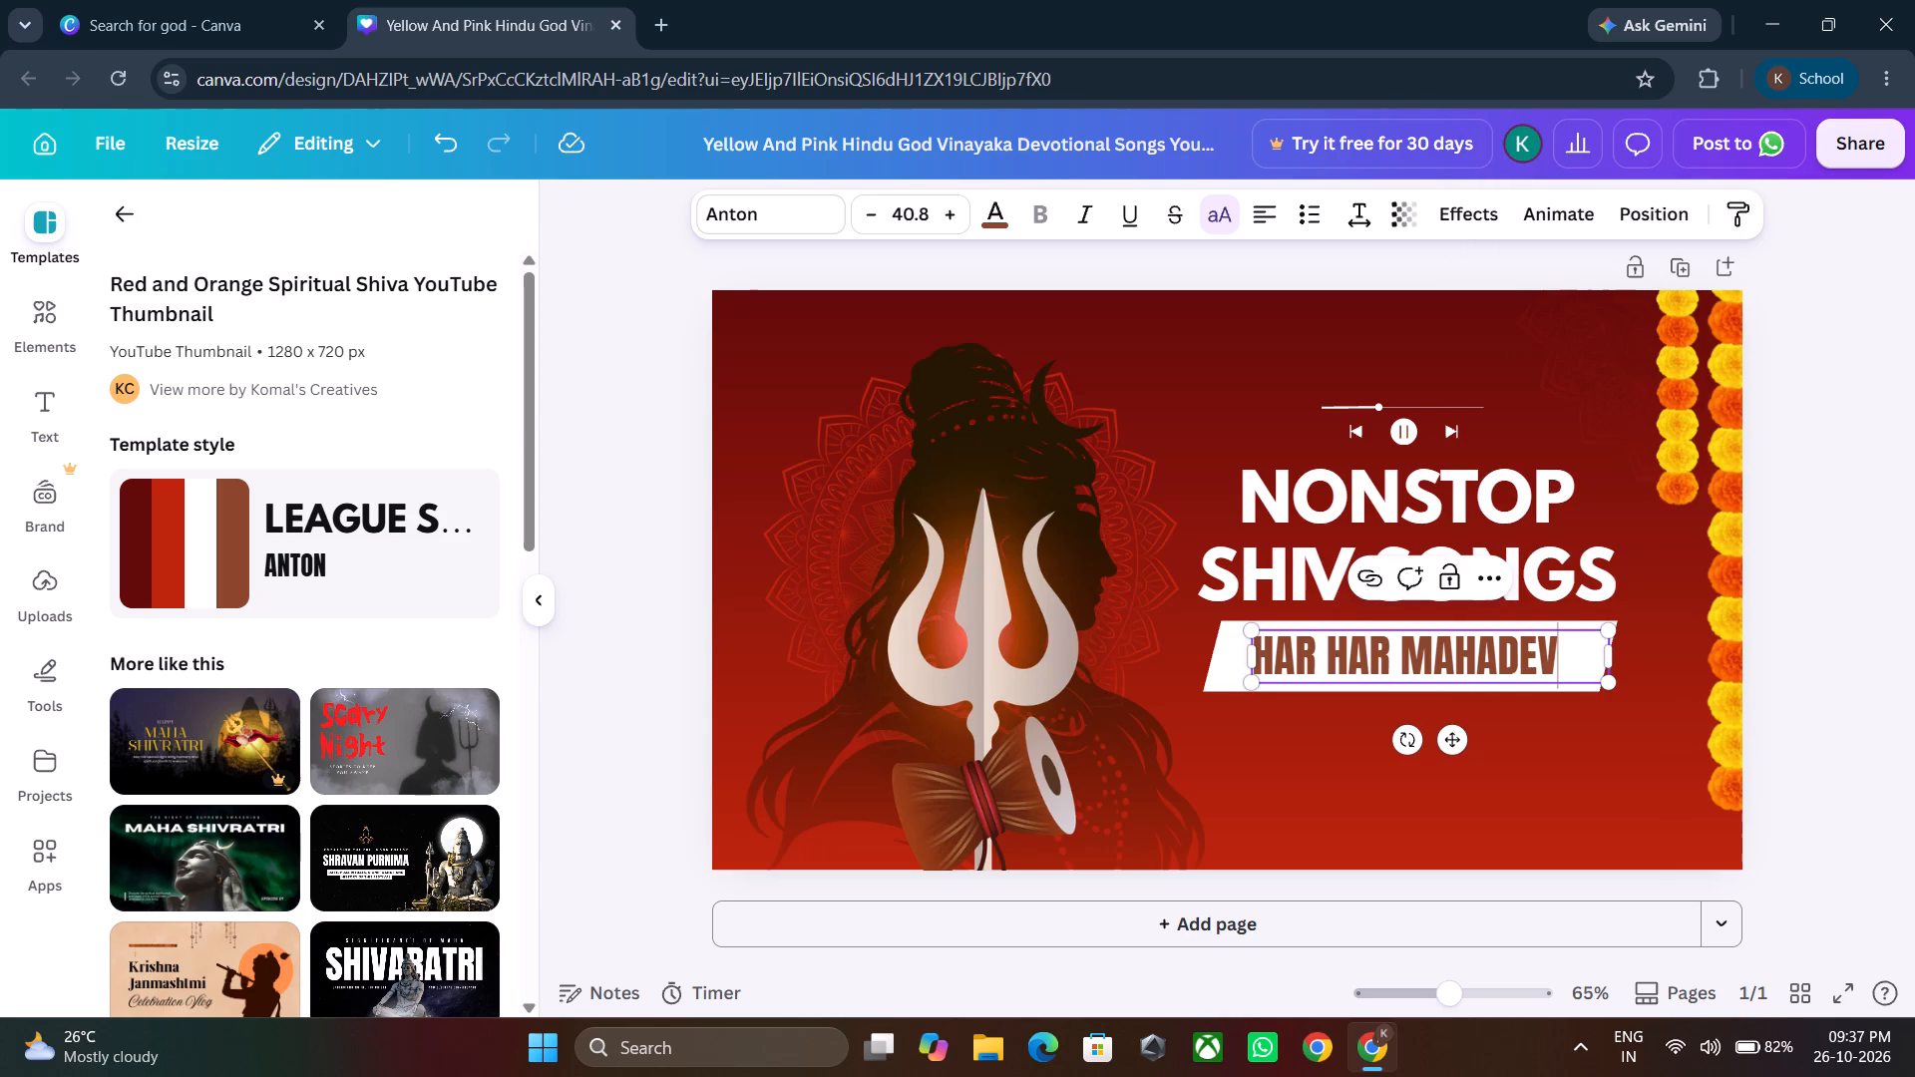
key("space")
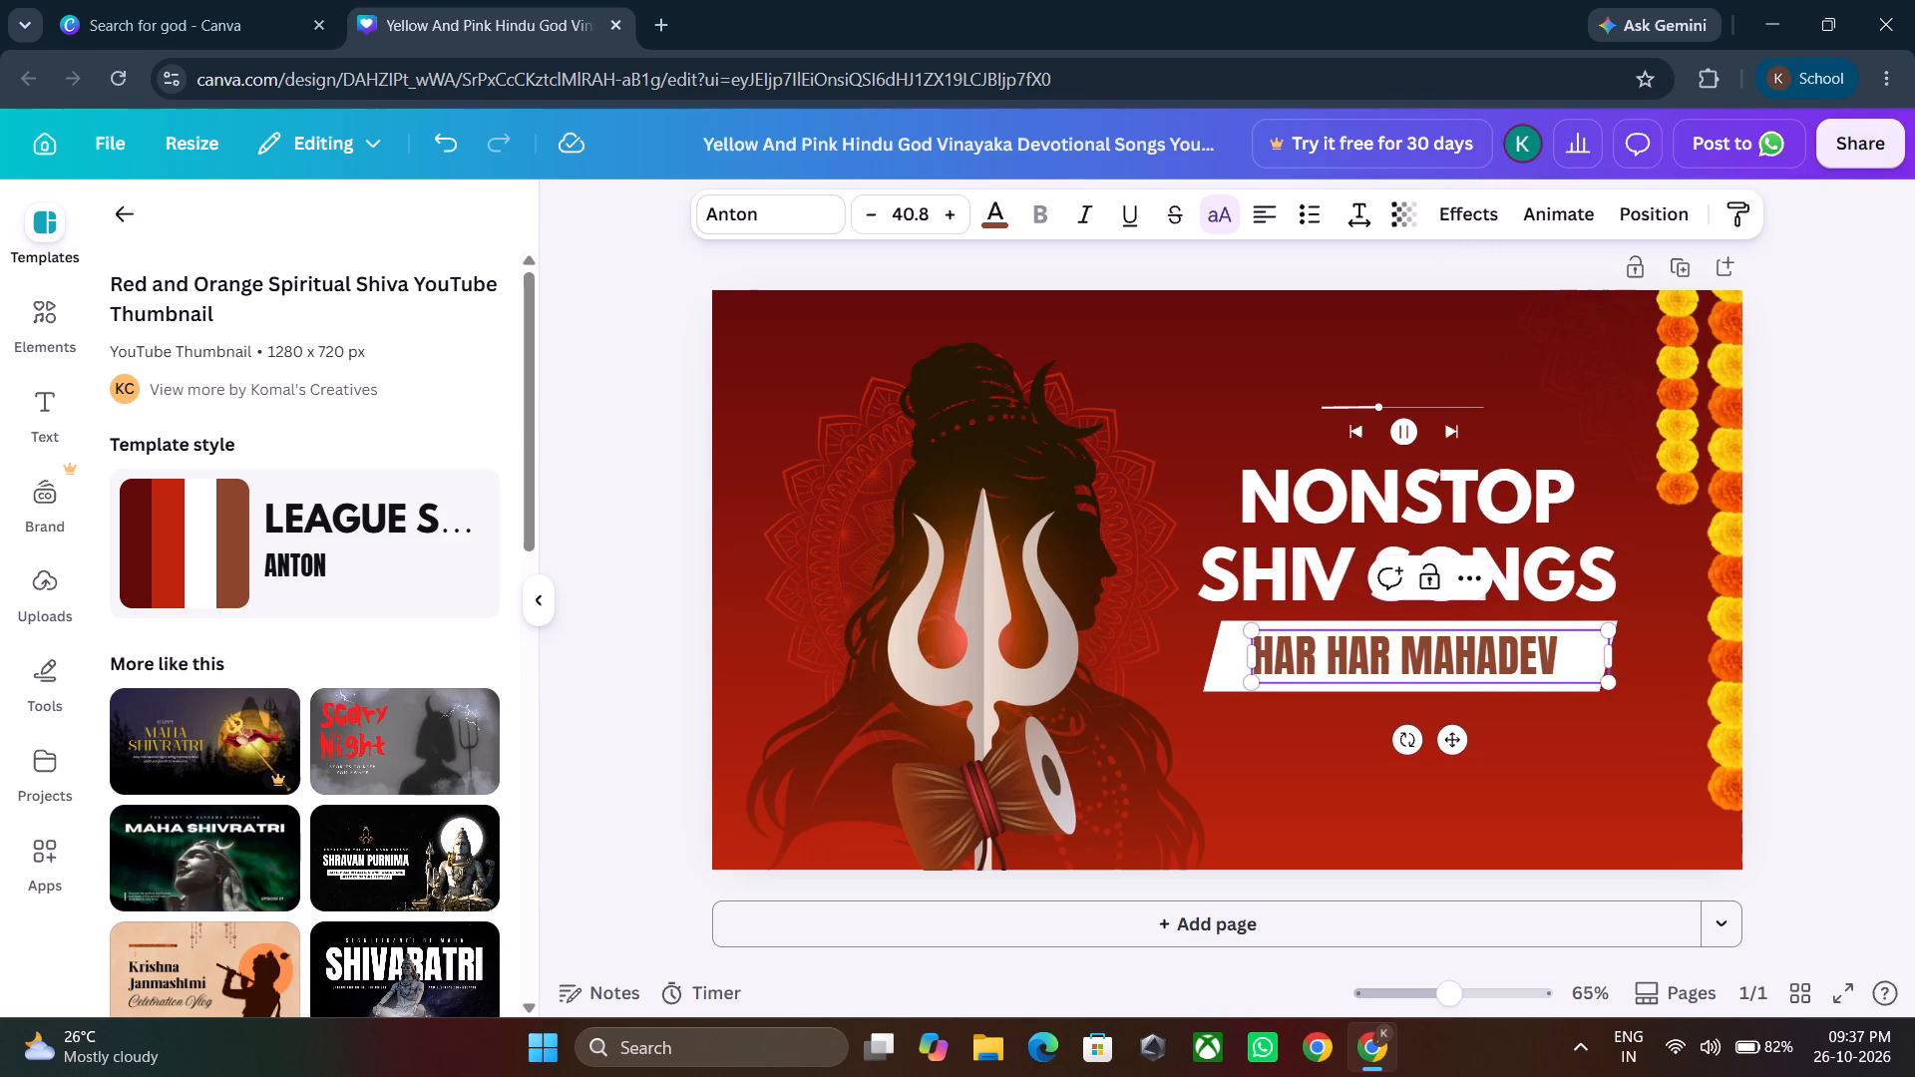
key("shift+Return")
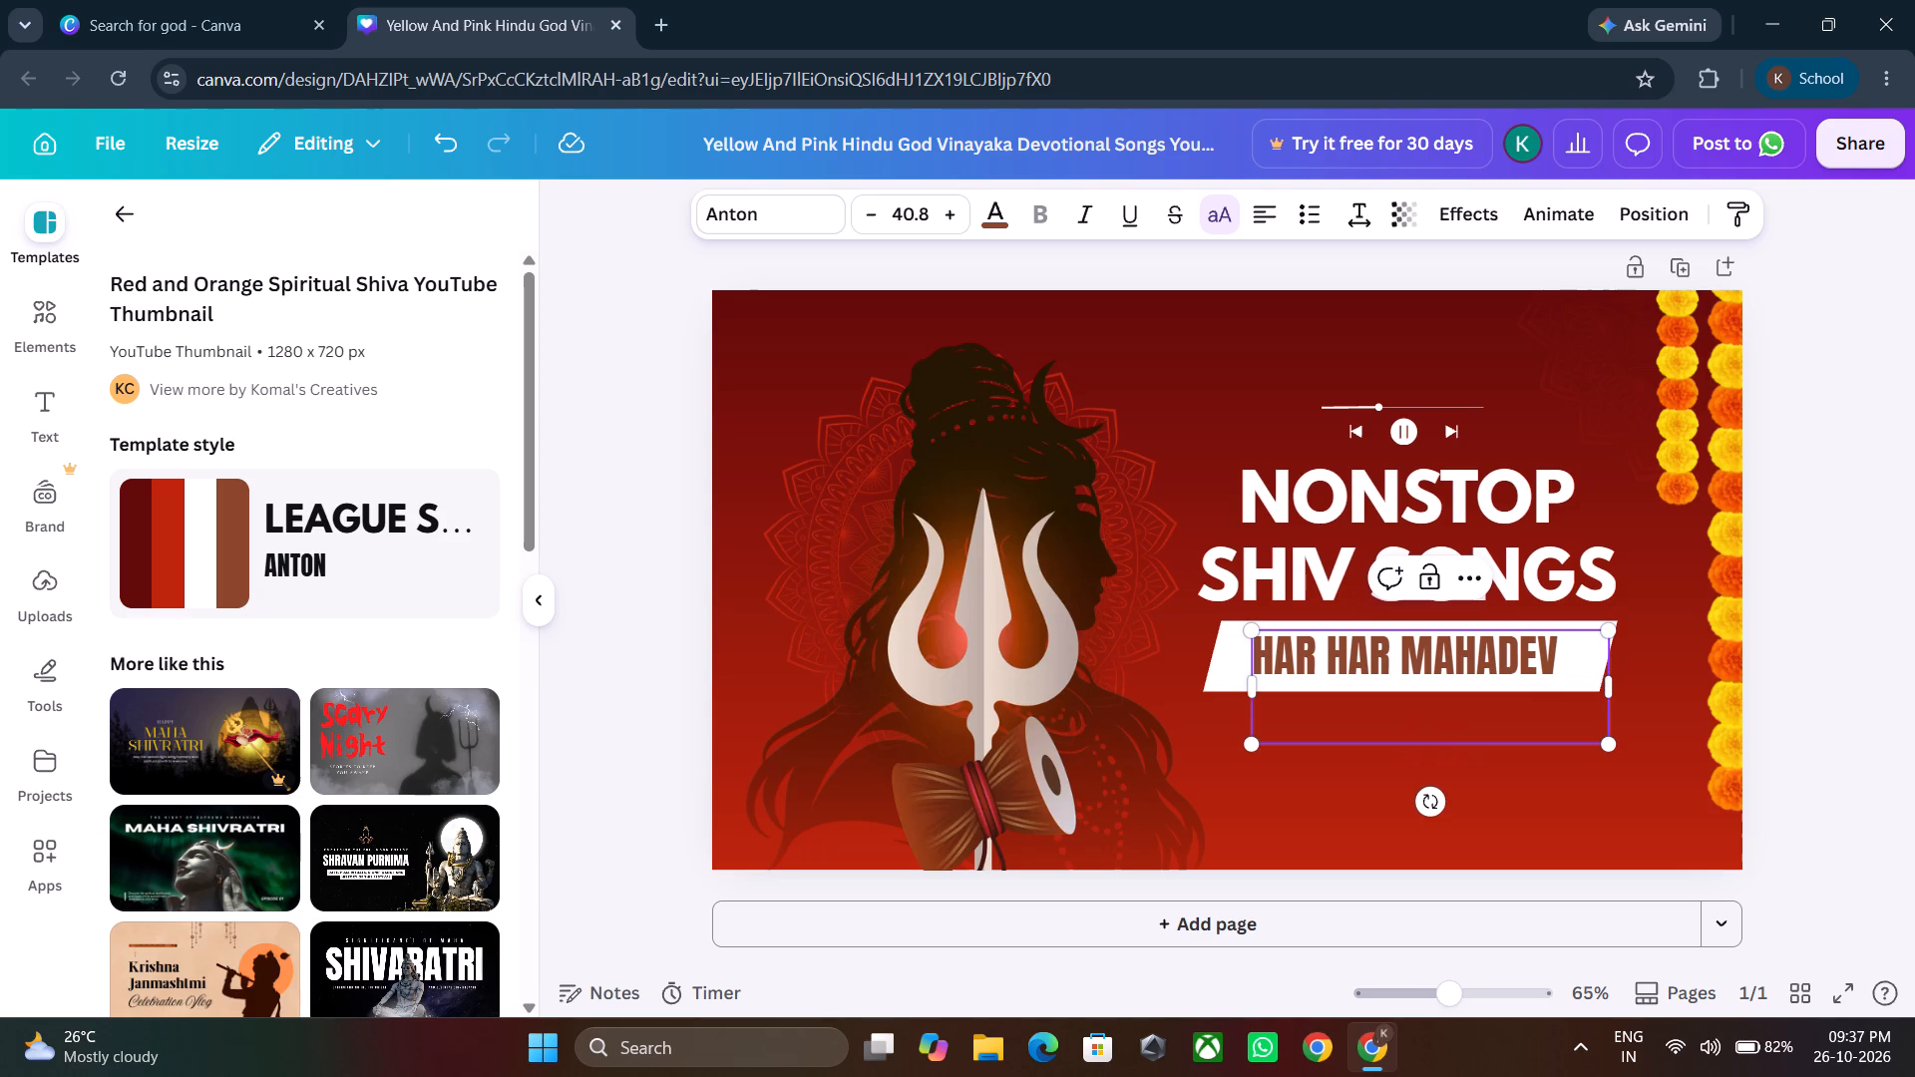
type("she")
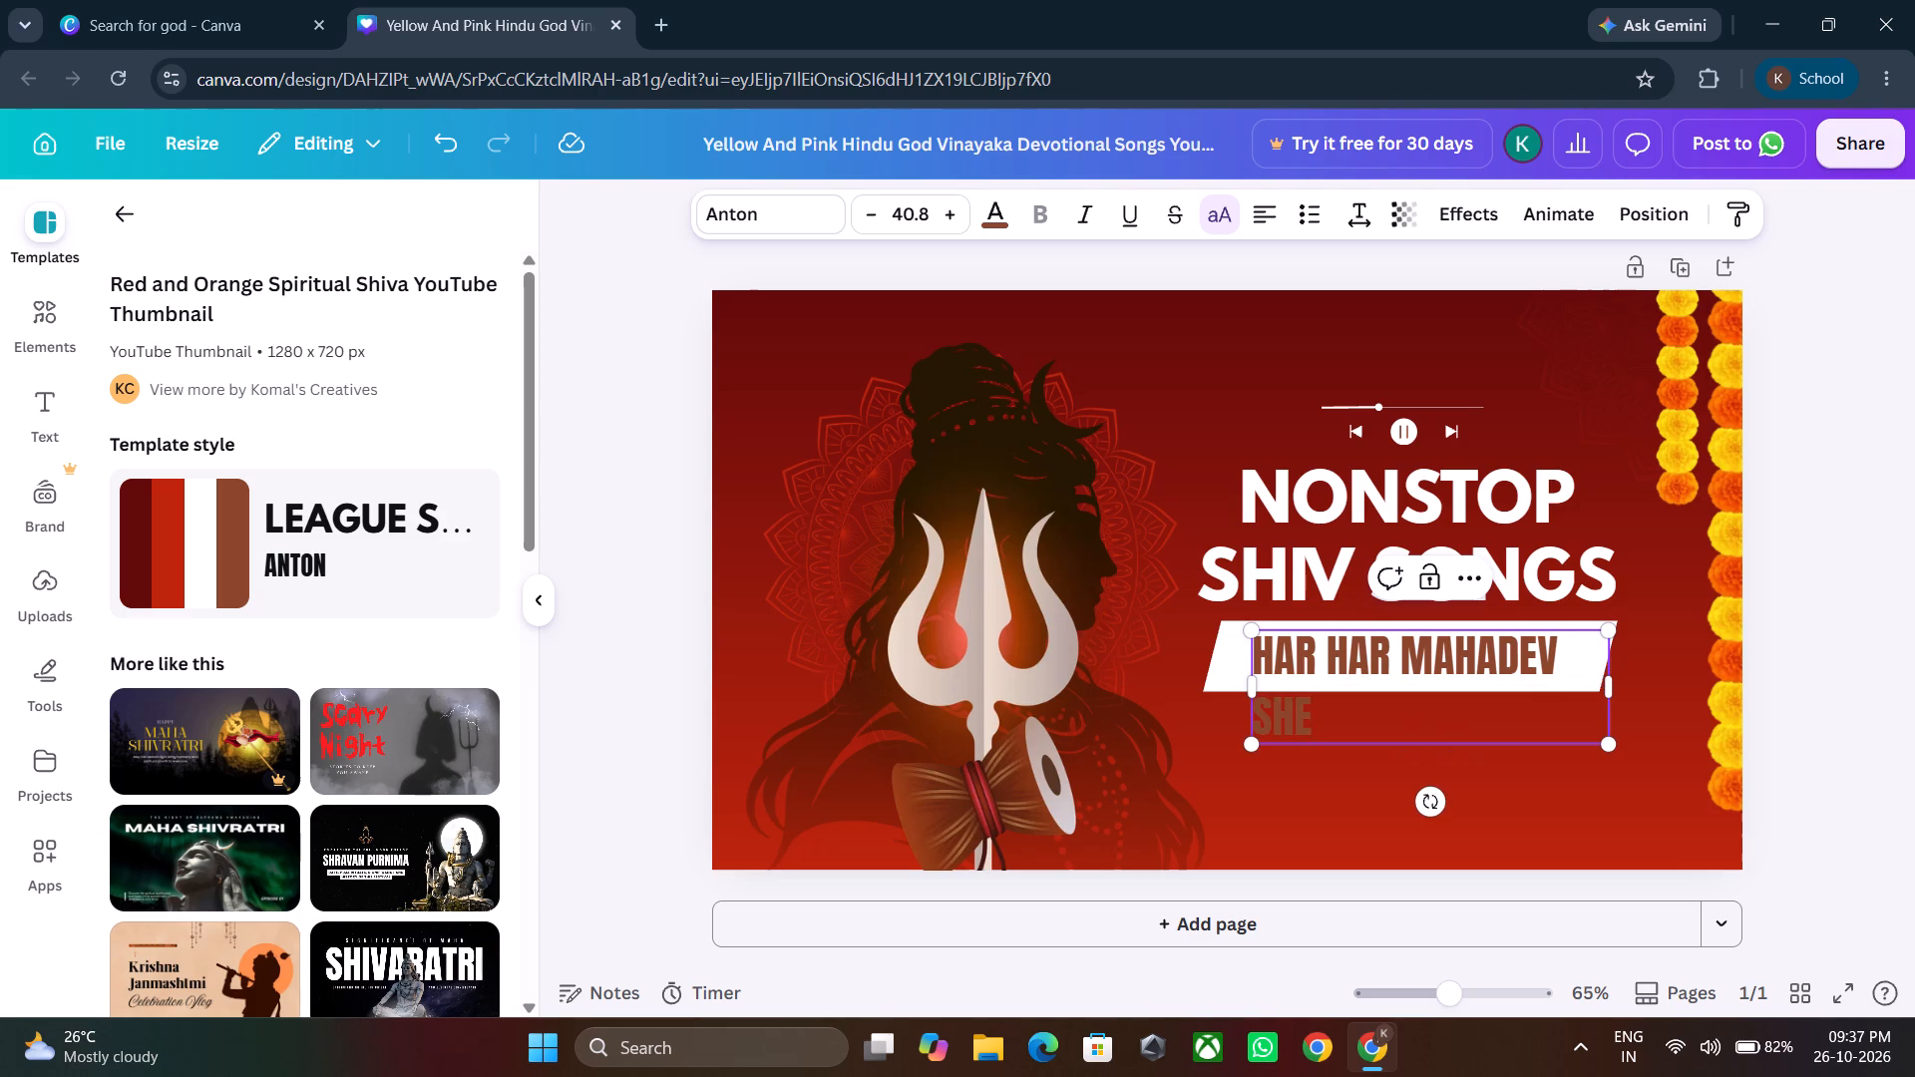
type("mbo sha")
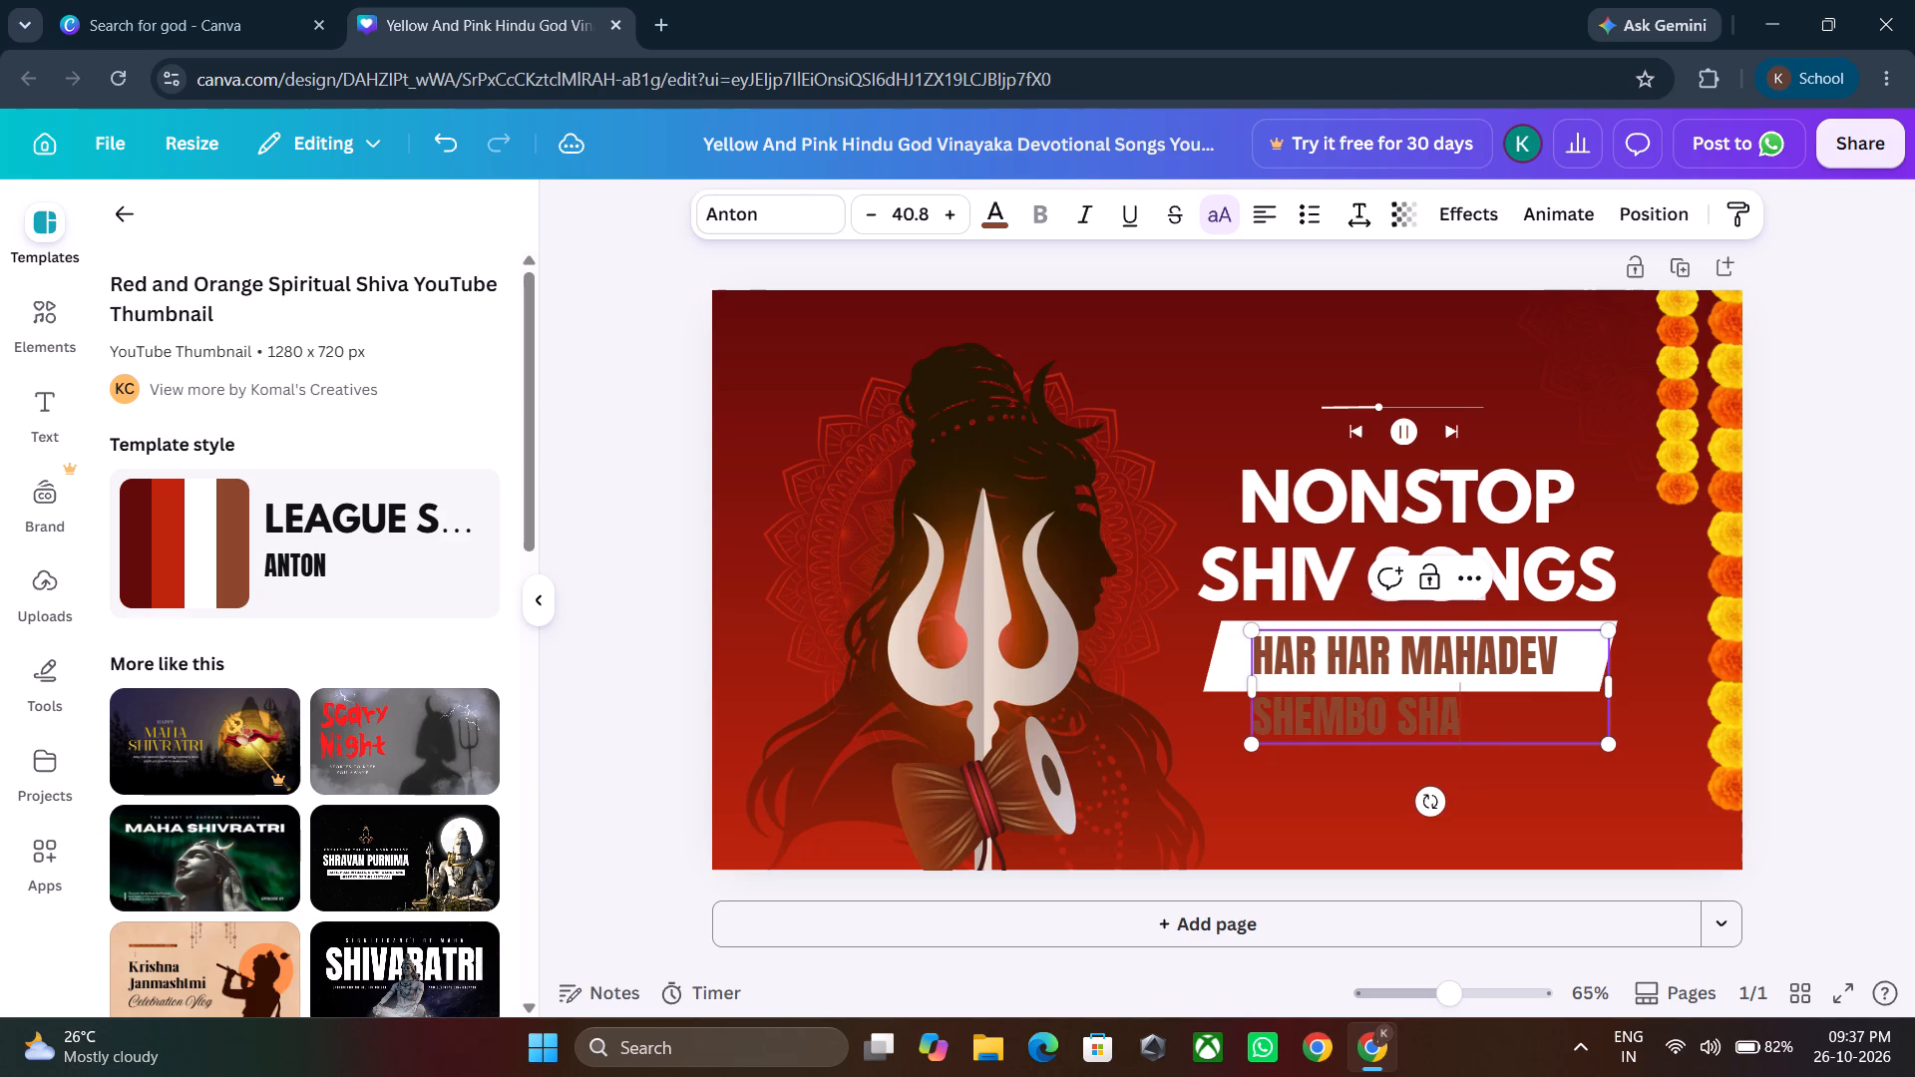
type("nkara")
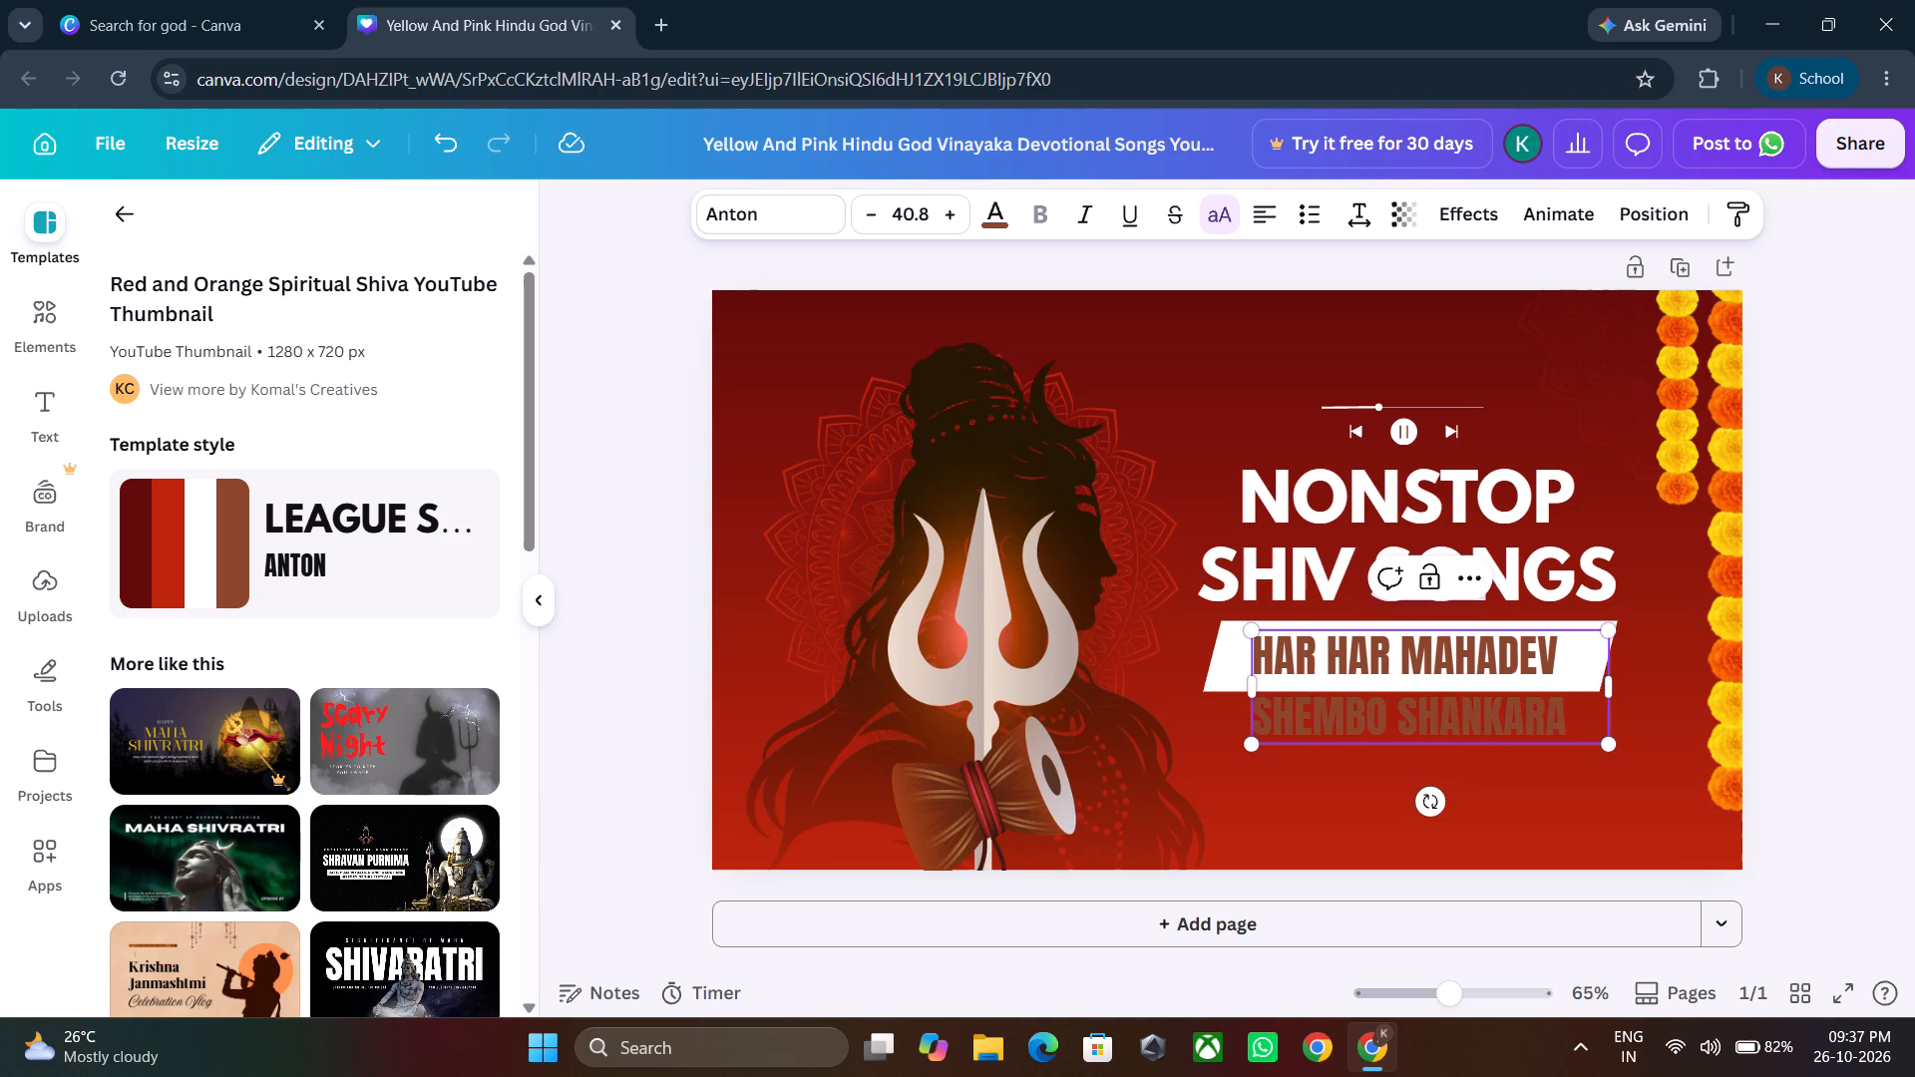
Replace all the text in the white banner's text box with the single line "hara hara mahadev".
key("BackSpace")
key("BackSpace")
key("BackSpace")
key("BackSpace")
key("BackSpace")
key("BackSpace")
key("BackSpace")
key("BackSpace")
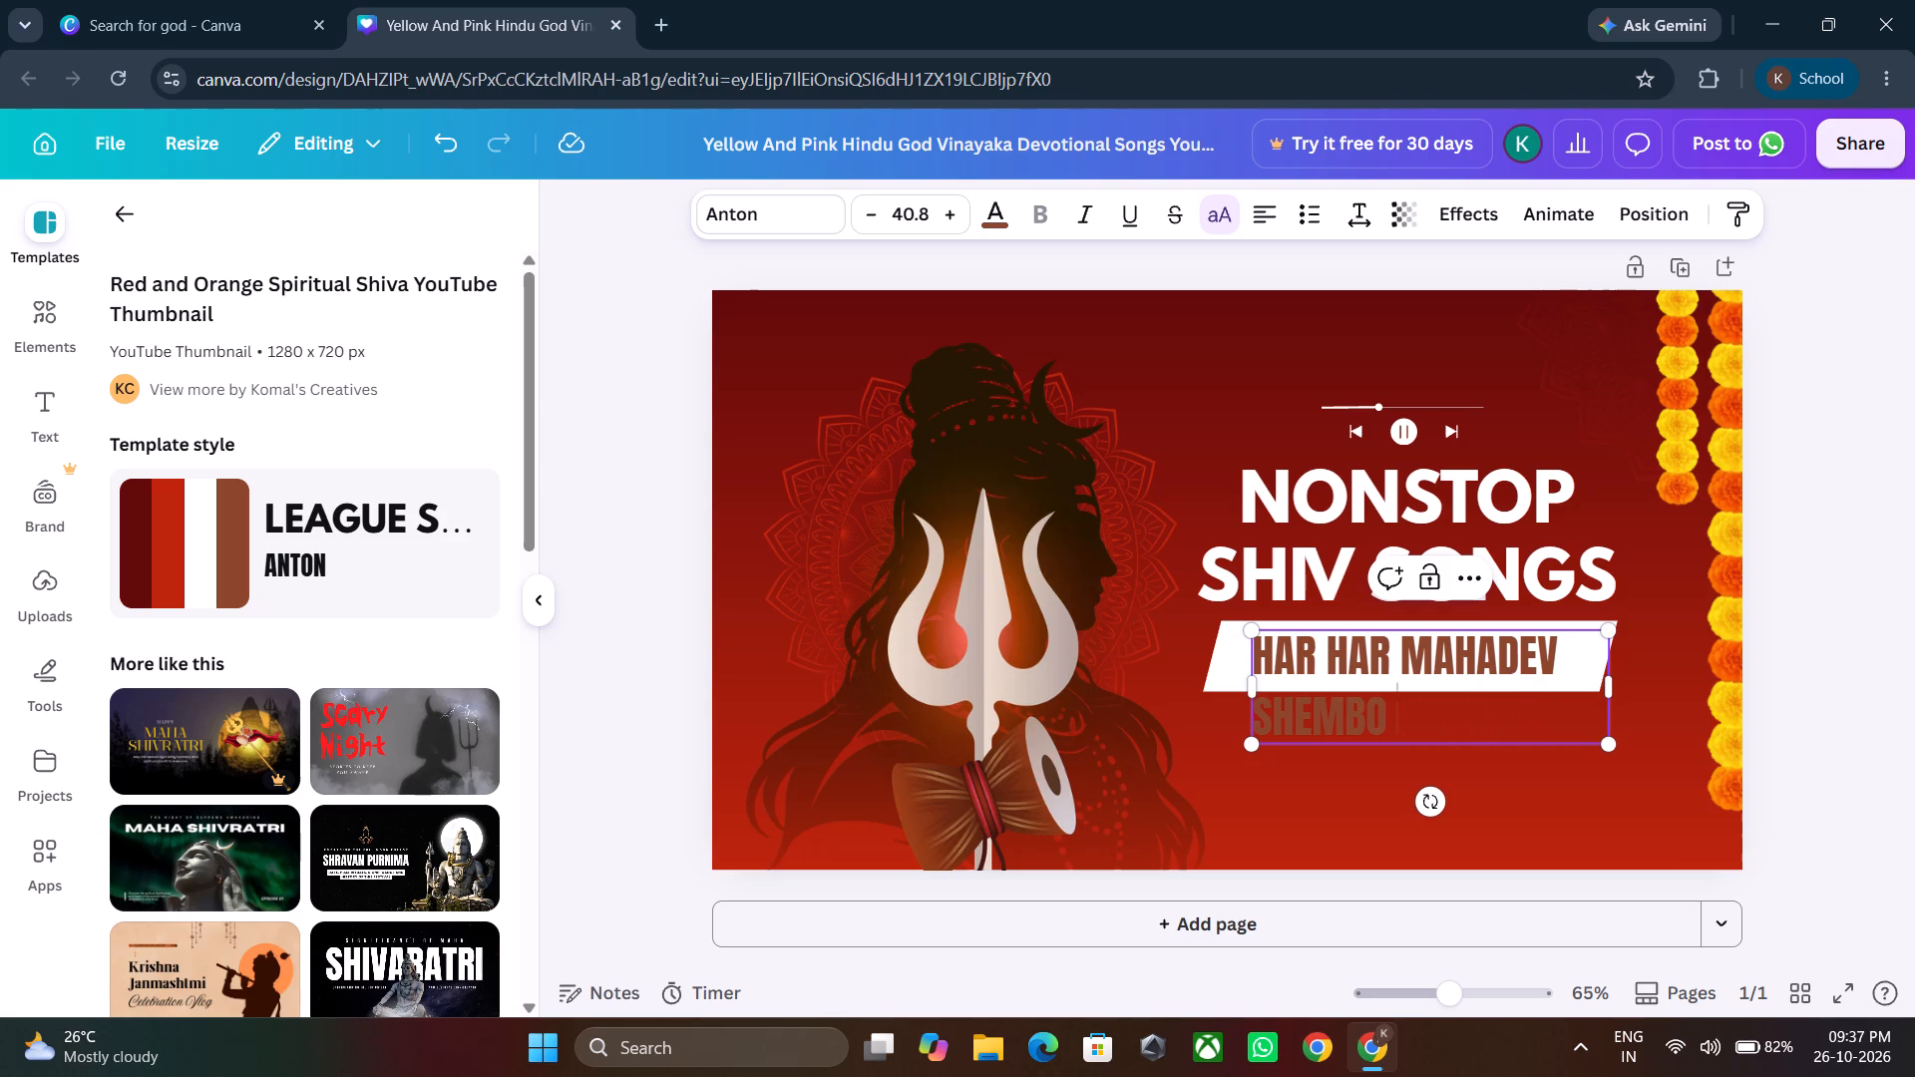
key("BackSpace")
key("BackSpace")
key("BackSpace")
key("BackSpace")
key("BackSpace")
key("BackSpace")
key("BackSpace")
key("BackSpace")
key("BackSpace")
key("BackSpace")
key("BackSpace")
key("BackSpace")
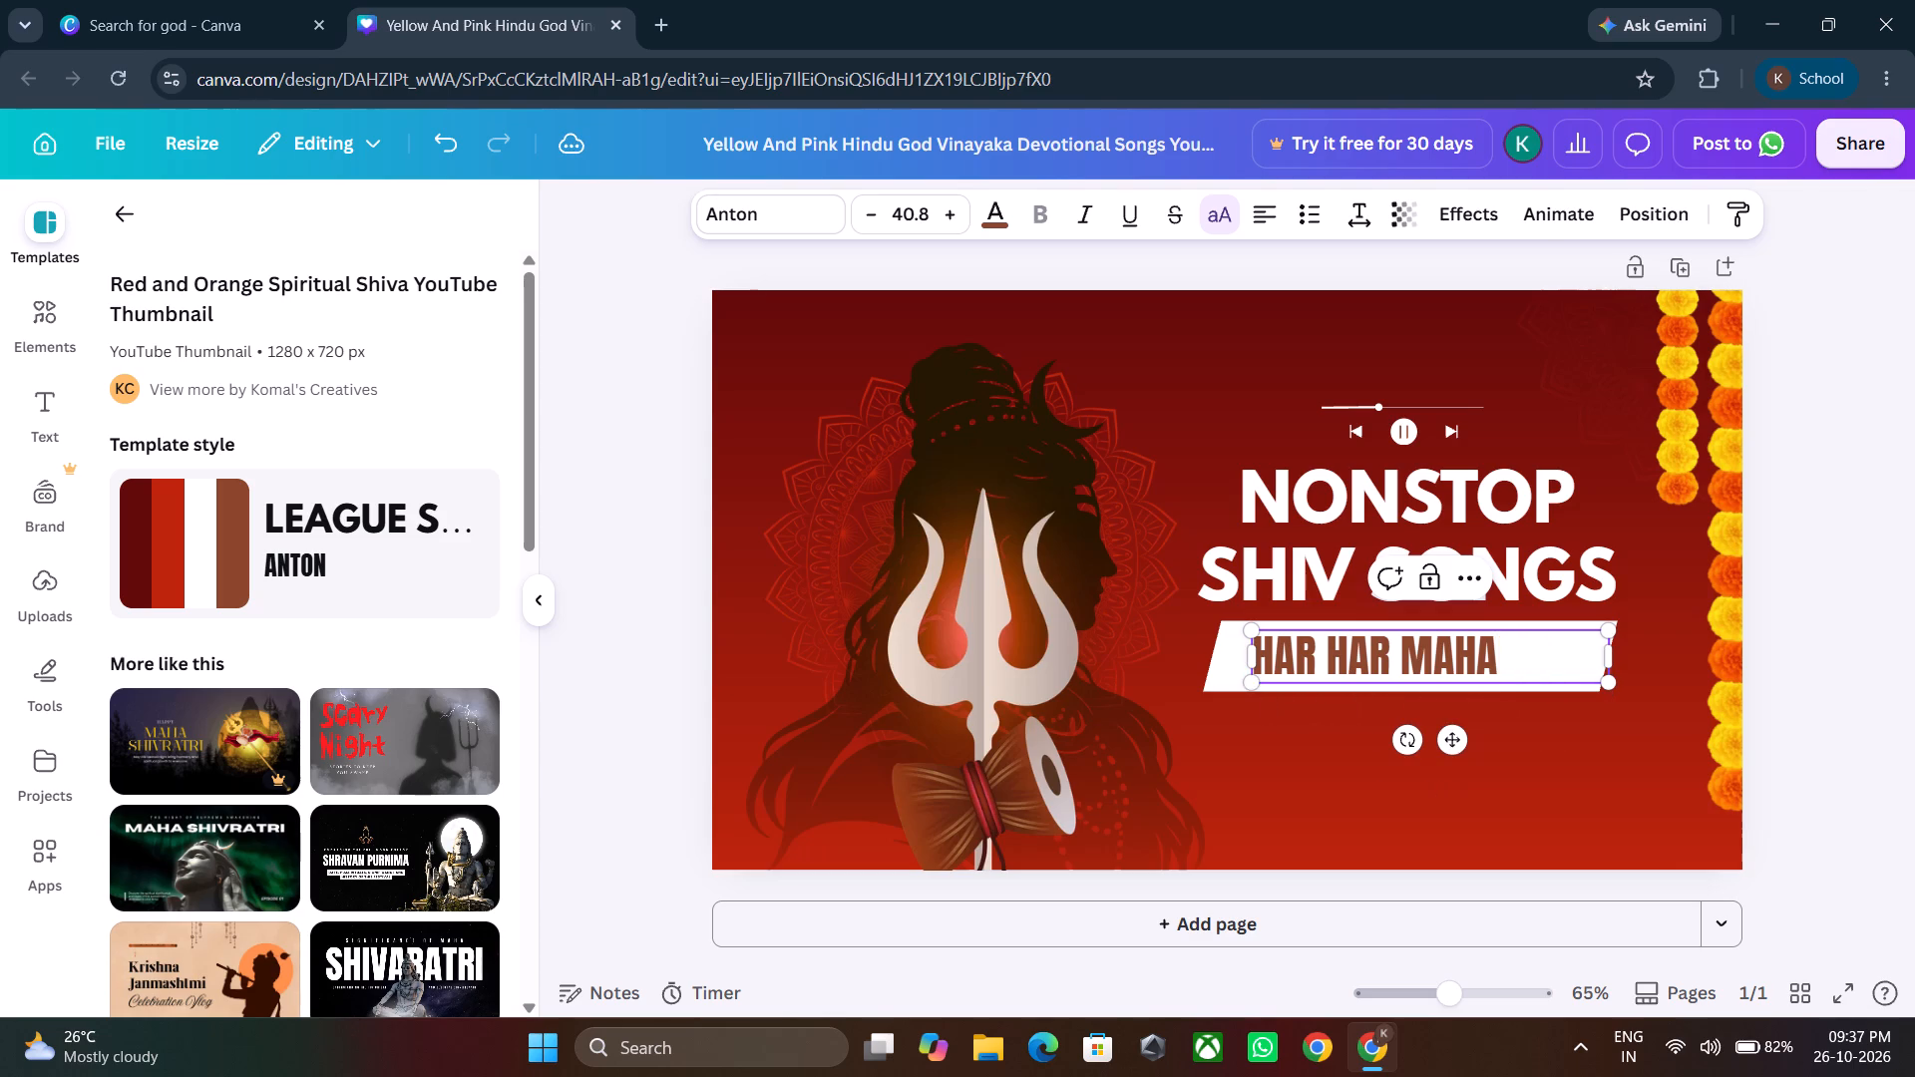
key("BackSpace")
key("BackSpace")
key("BackSpace")
key("BackSpace")
key("BackSpace")
key("BackSpace")
key("BackSpace")
key("BackSpace")
key("BackSpace")
key("BackSpace")
key("BackSpace")
key("BackSpace")
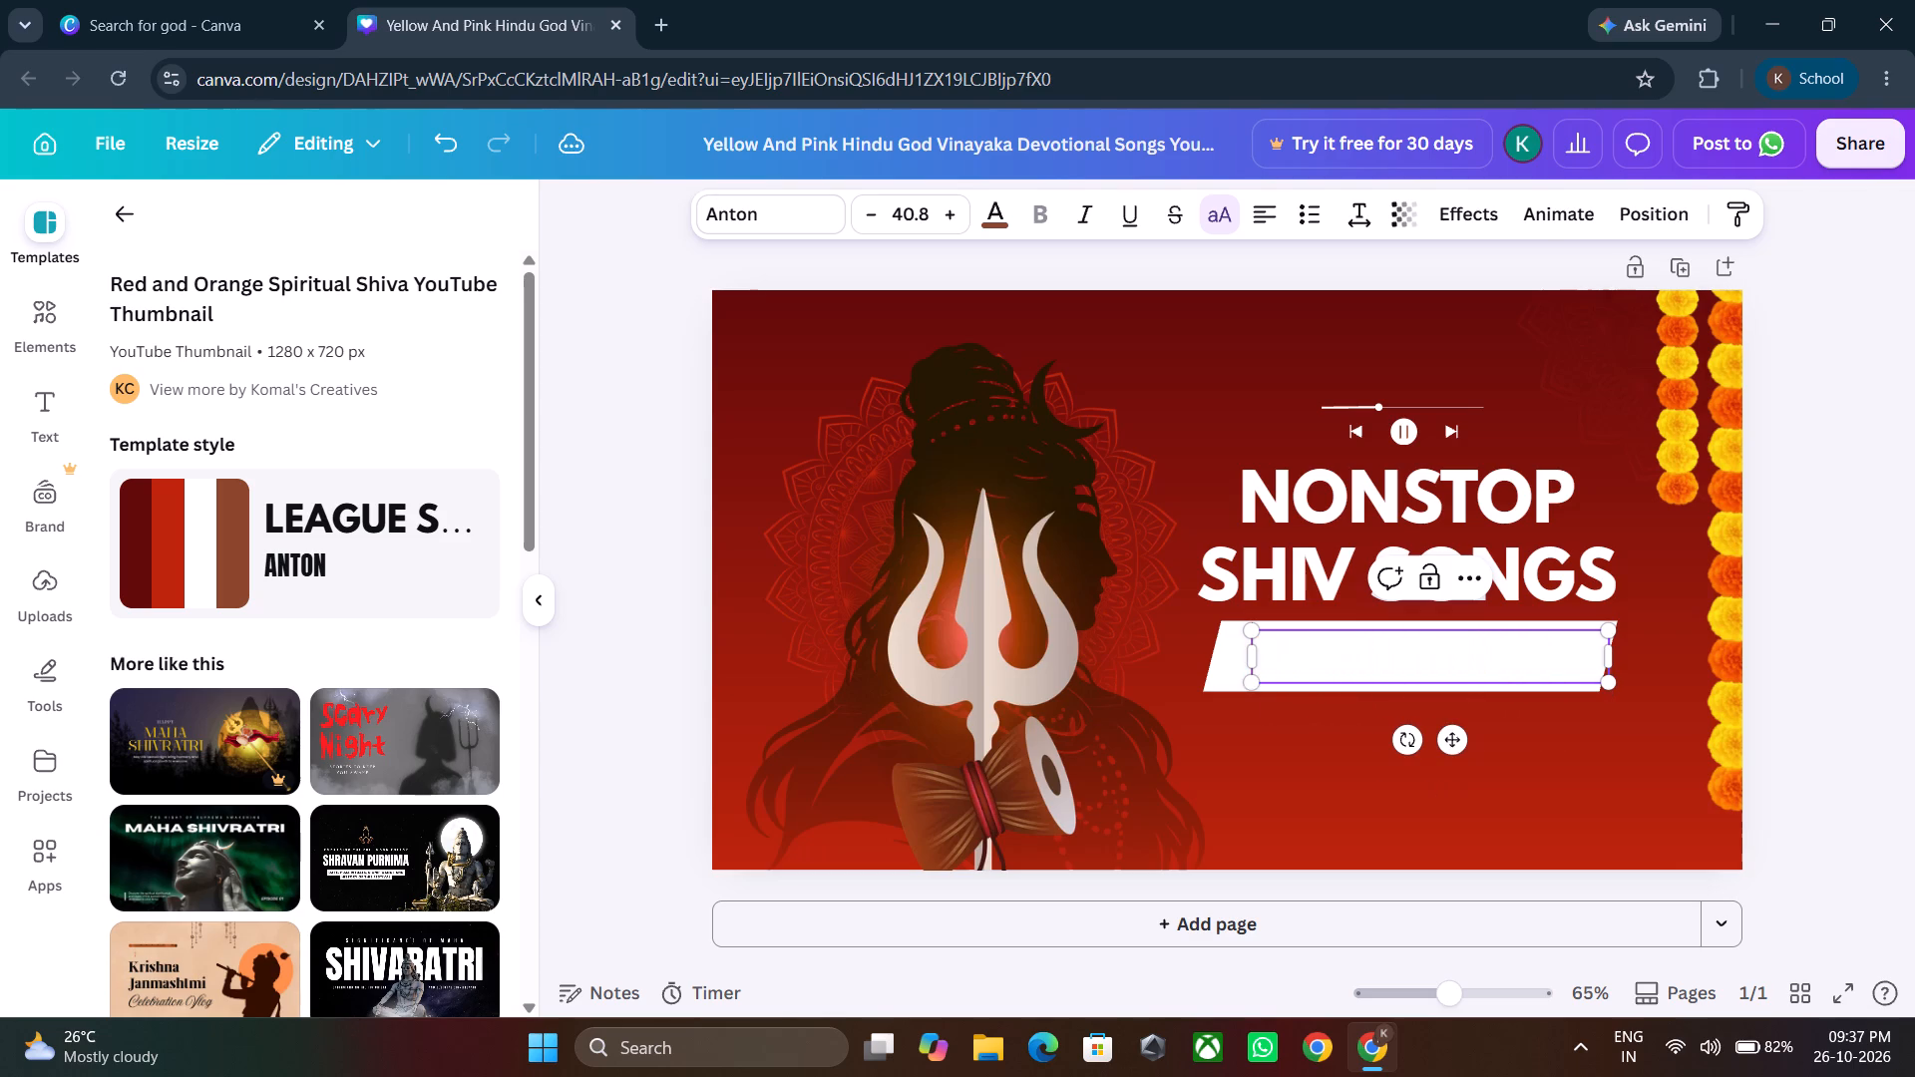
type("hara har")
key("space")
key("BackSpace")
type("a magadev")
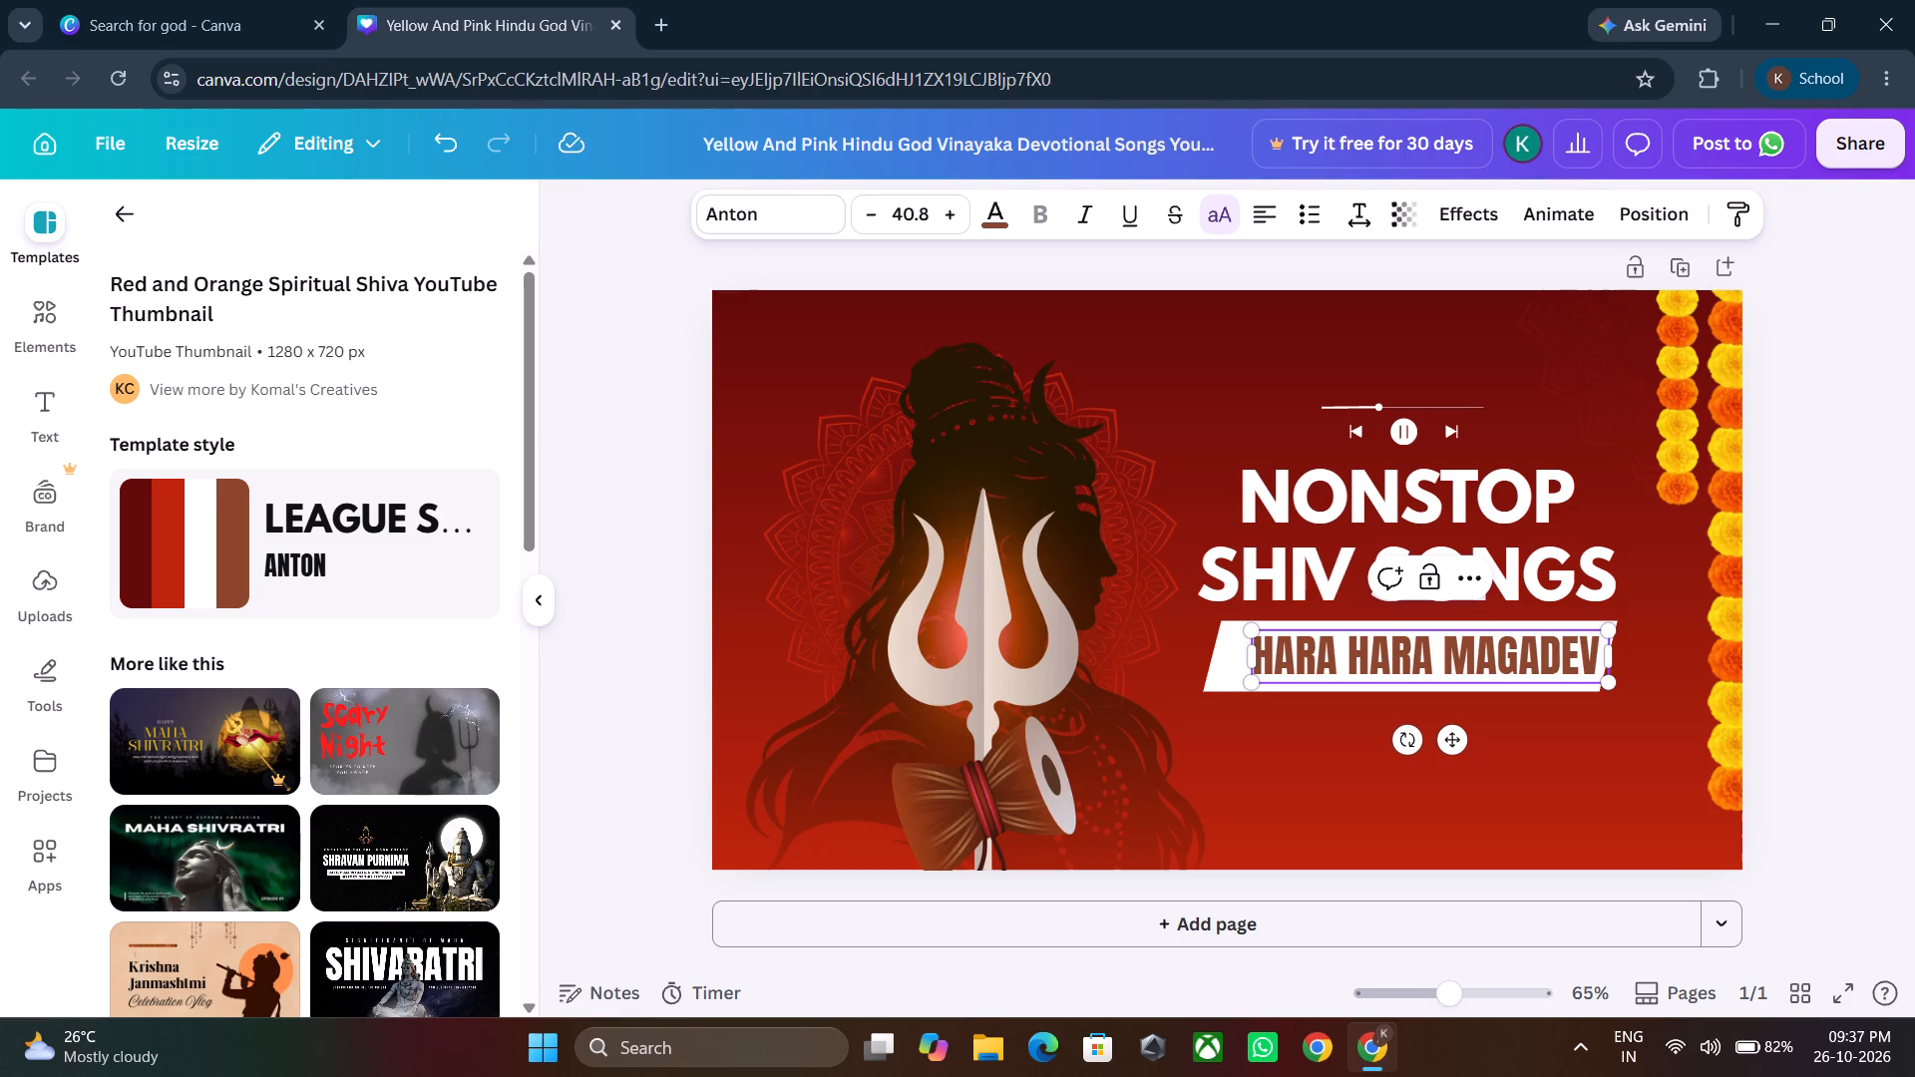
key("BackSpace")
key("BackSpace")
key("BackSpace")
key("BackSpace")
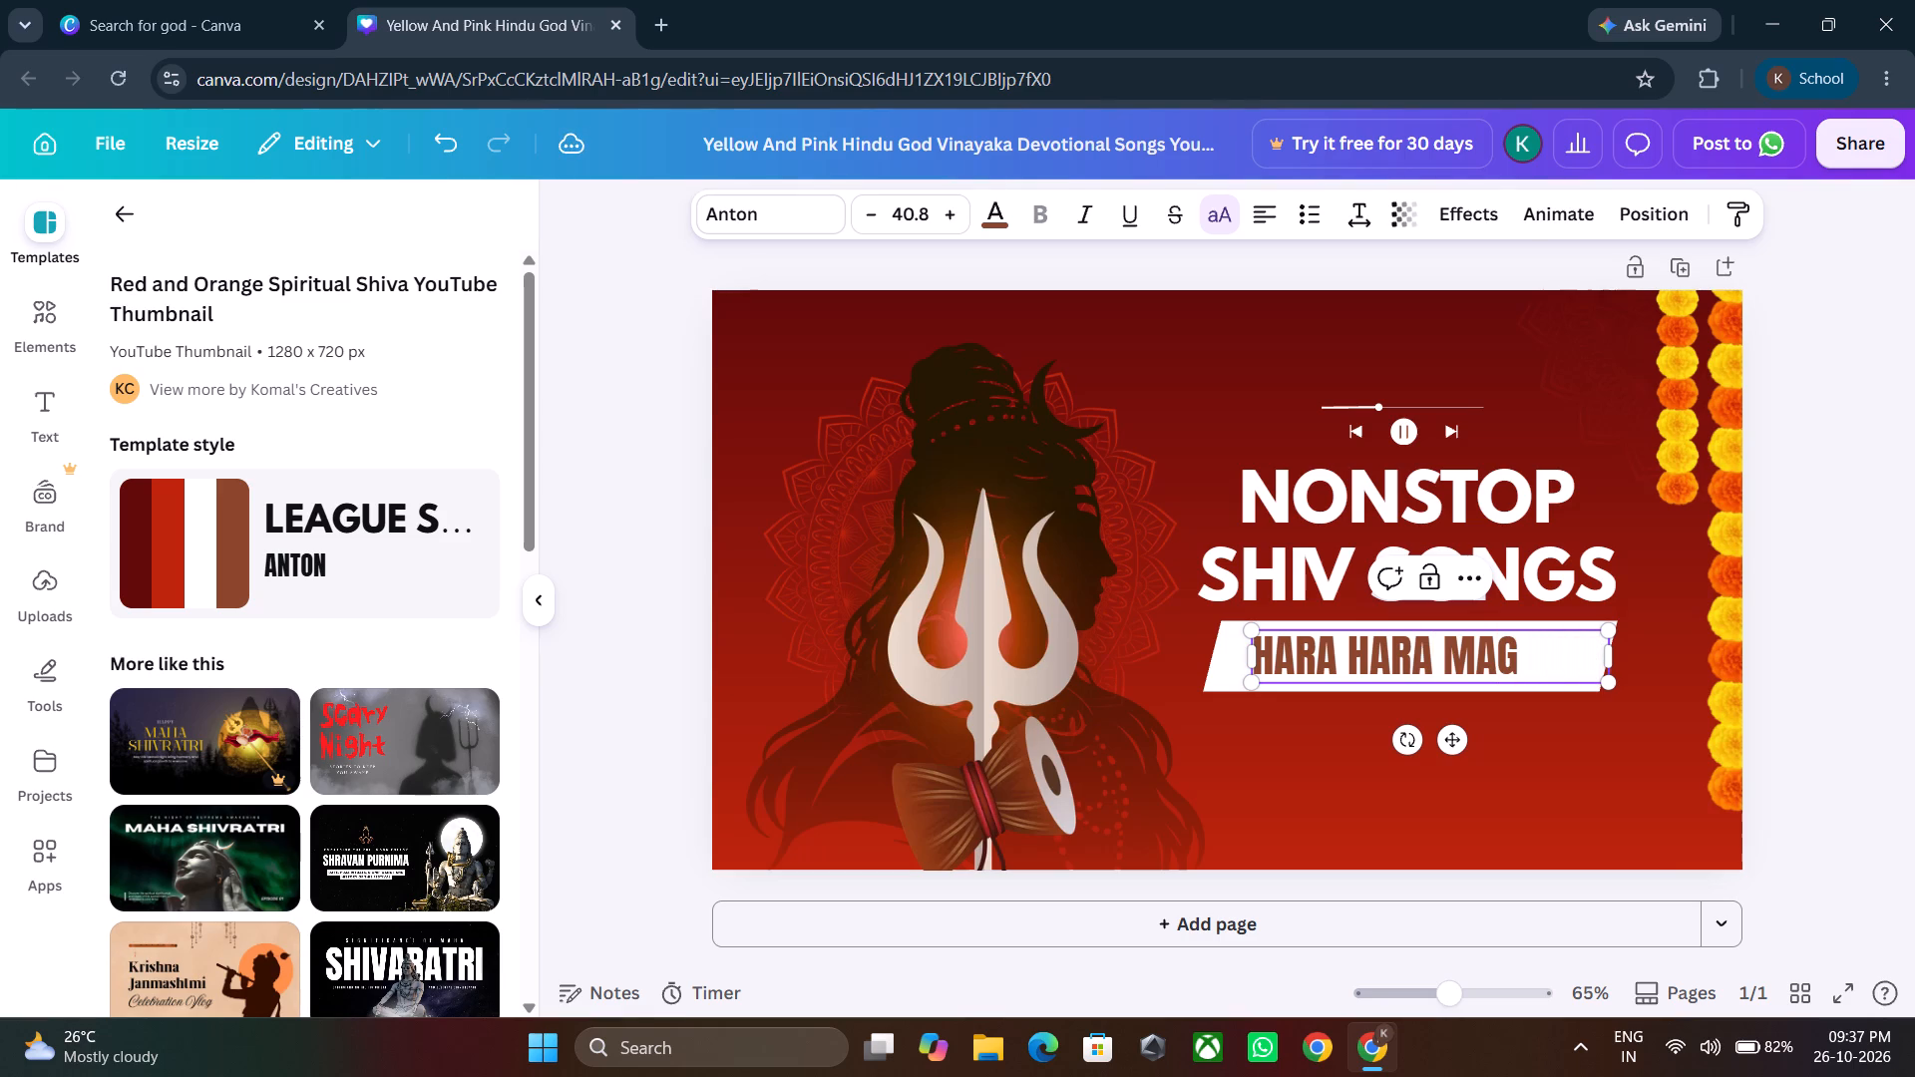
key("BackSpace")
type("hadev")
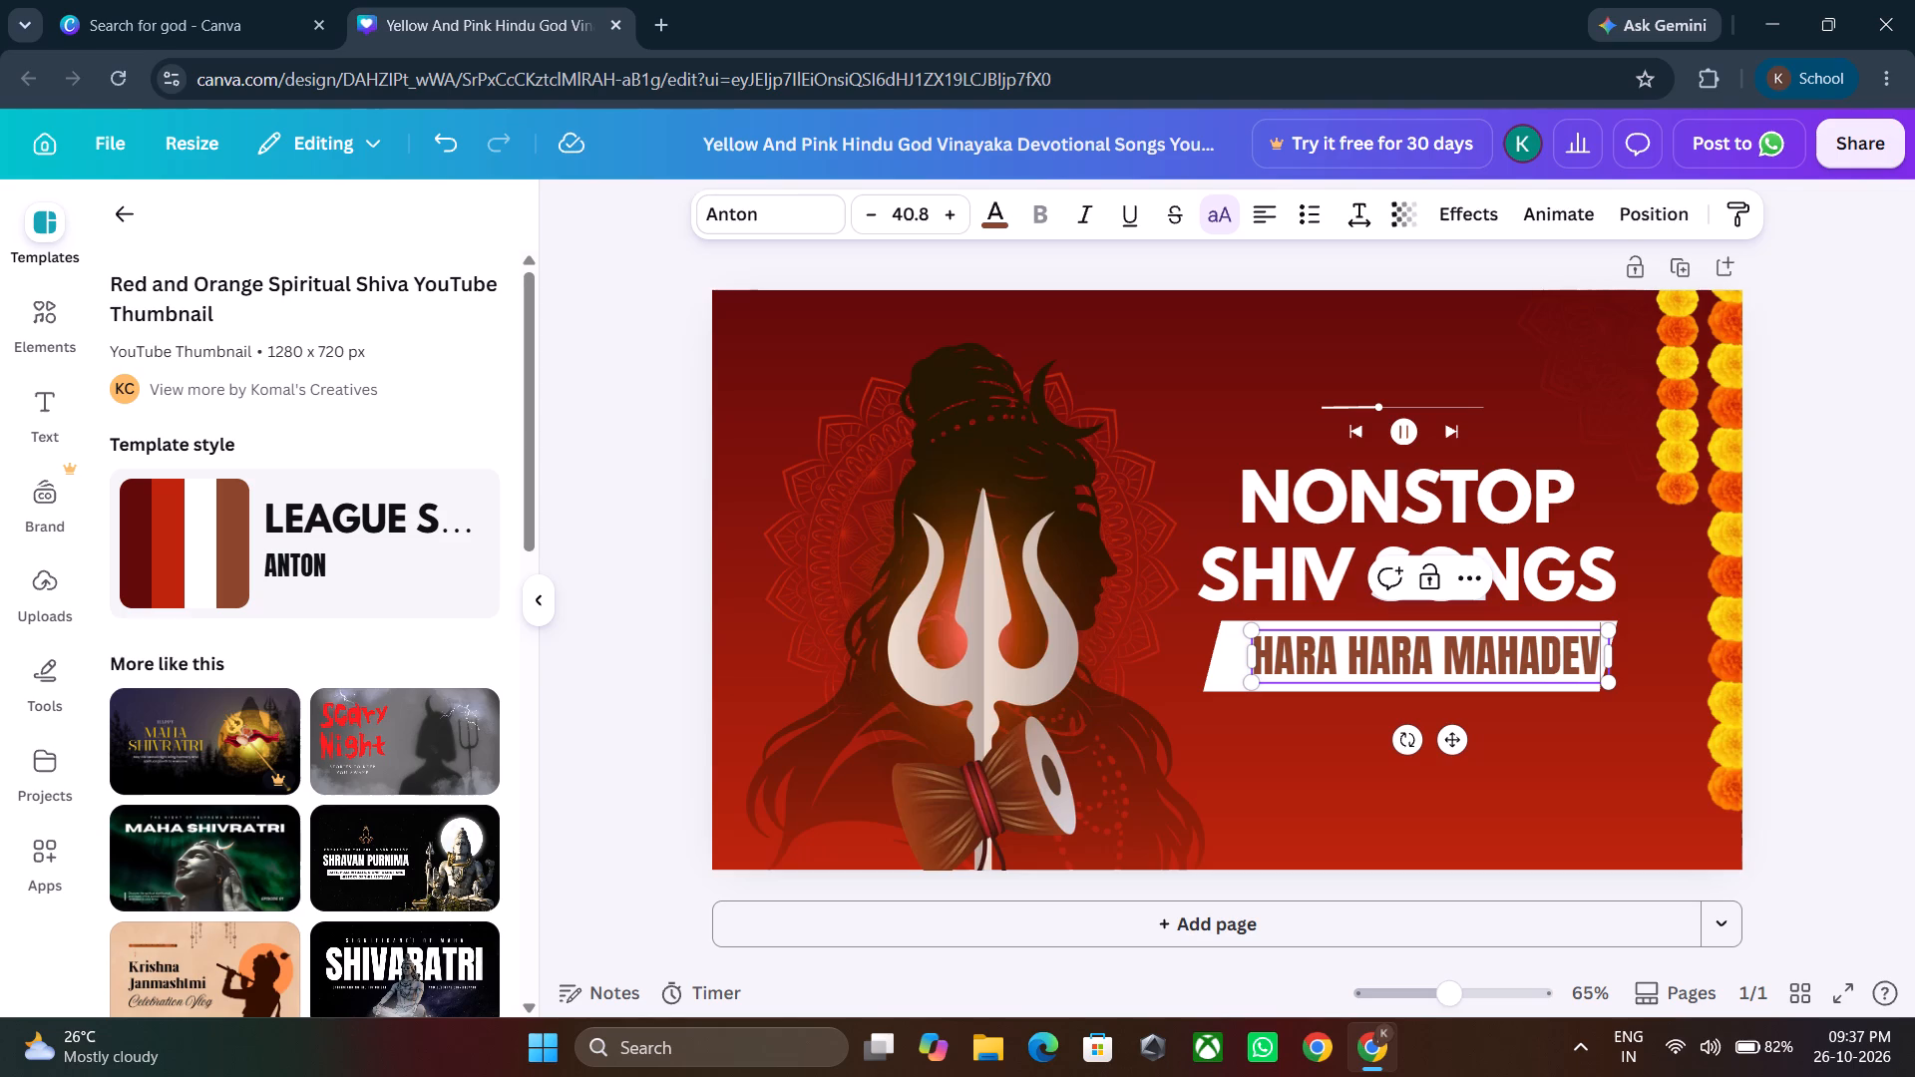
Move the HARA HARA MAHADEV text slightly left so it sits centred on its white banner.
left_click_drag(1453, 743, 1446, 743)
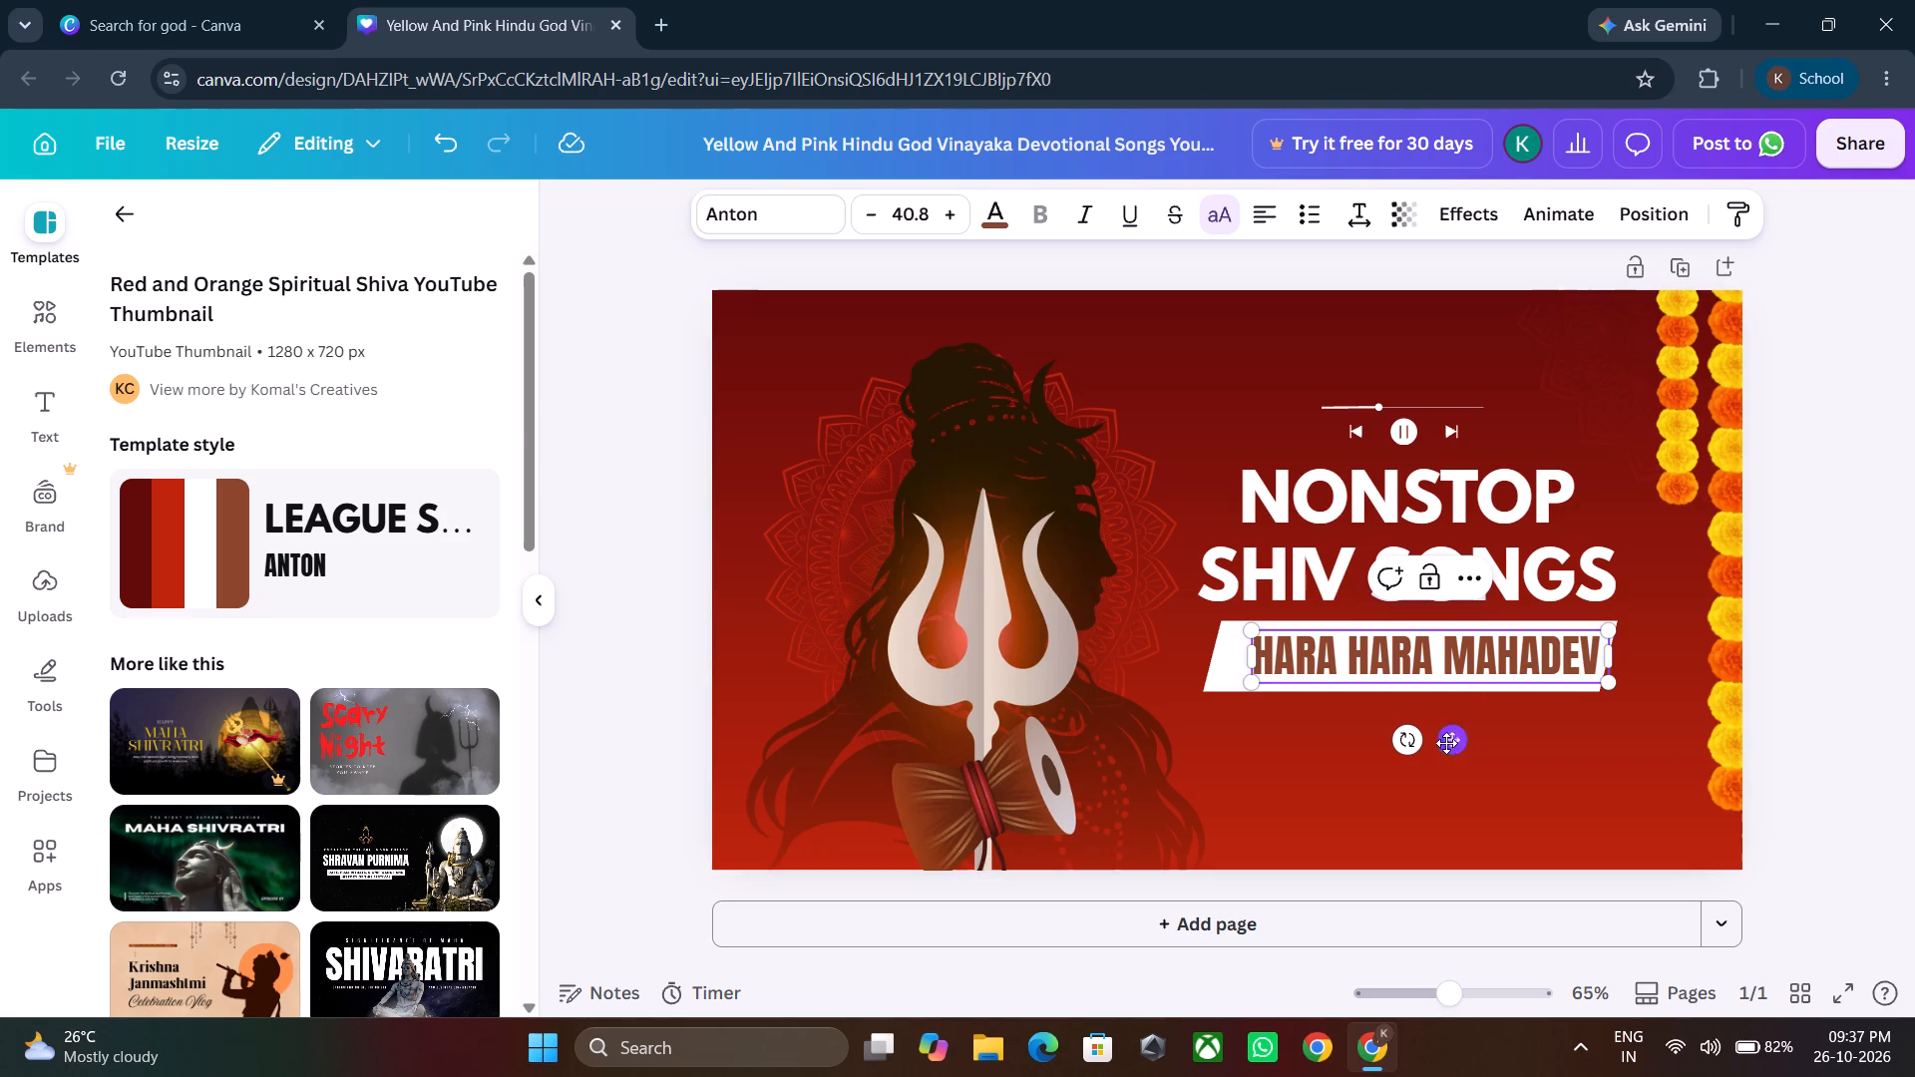
left_click_drag(1446, 743, 1432, 743)
left_click(1465, 734)
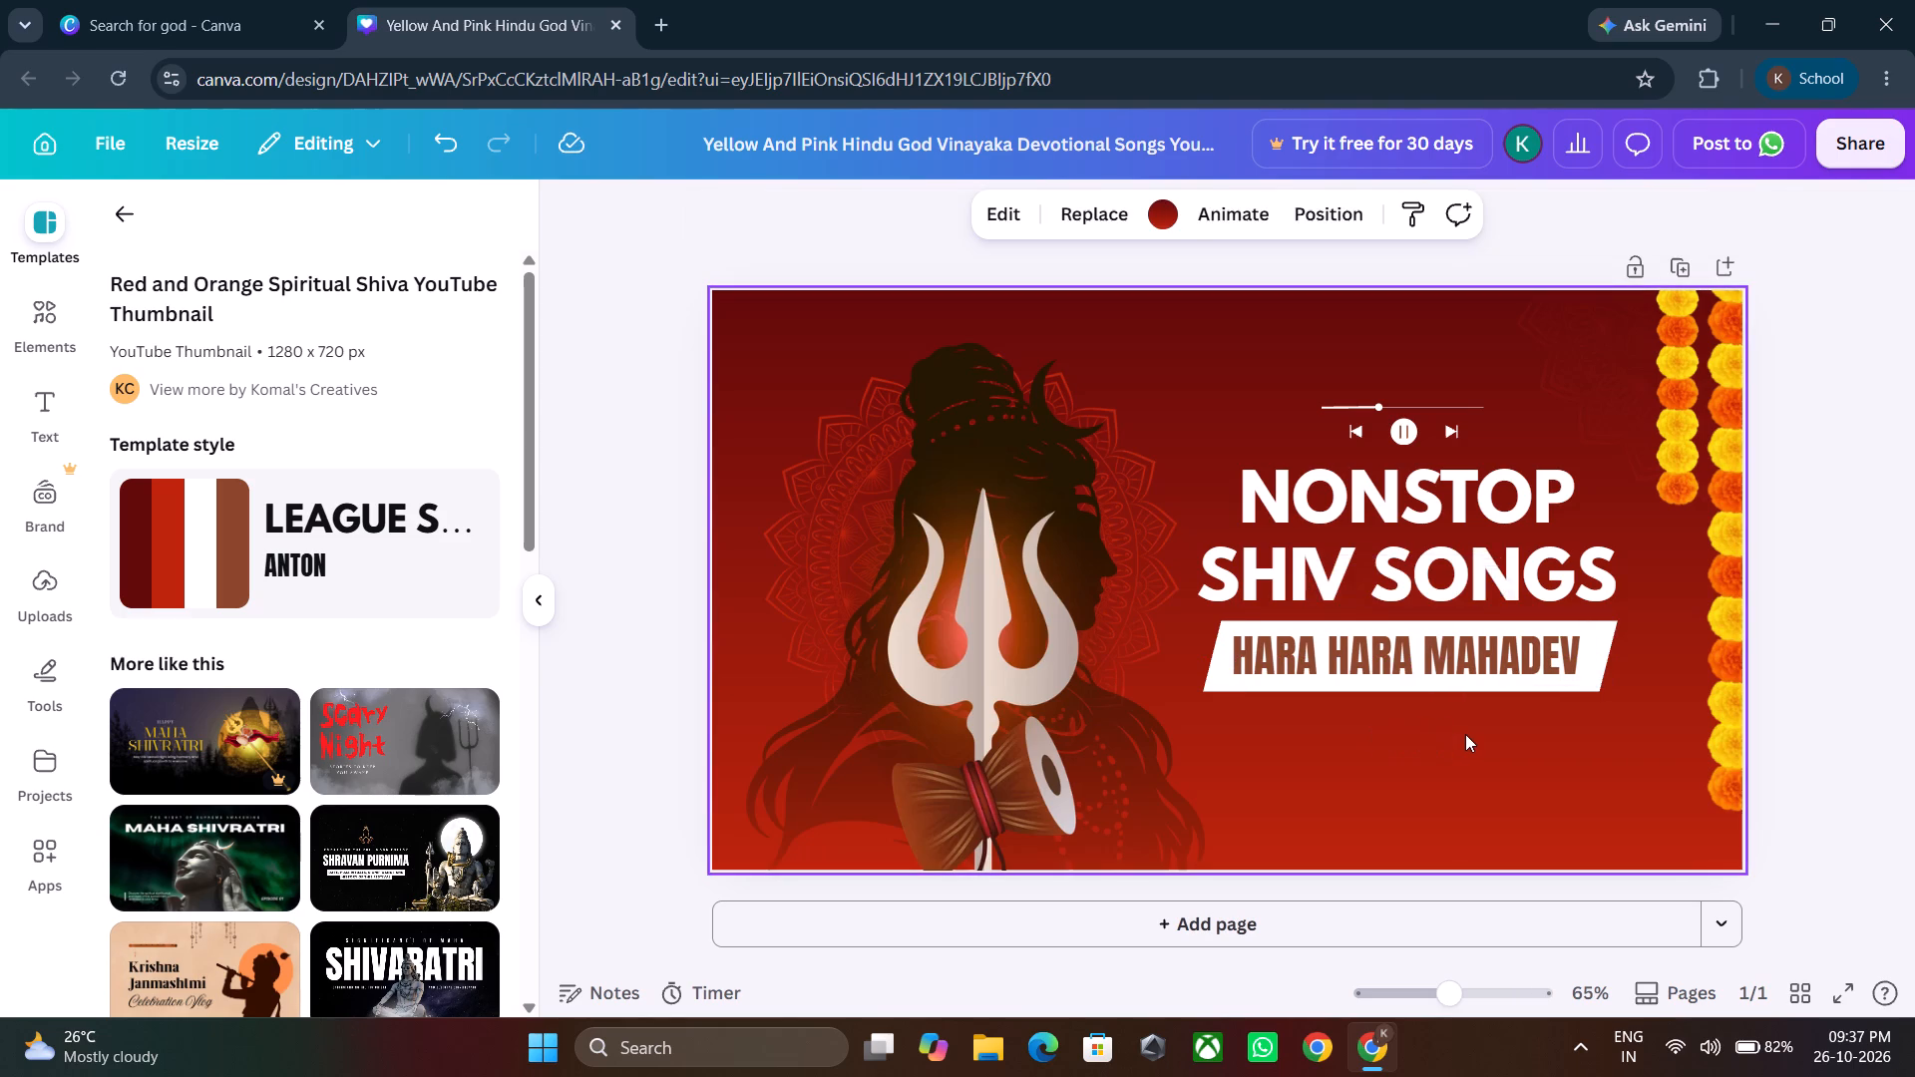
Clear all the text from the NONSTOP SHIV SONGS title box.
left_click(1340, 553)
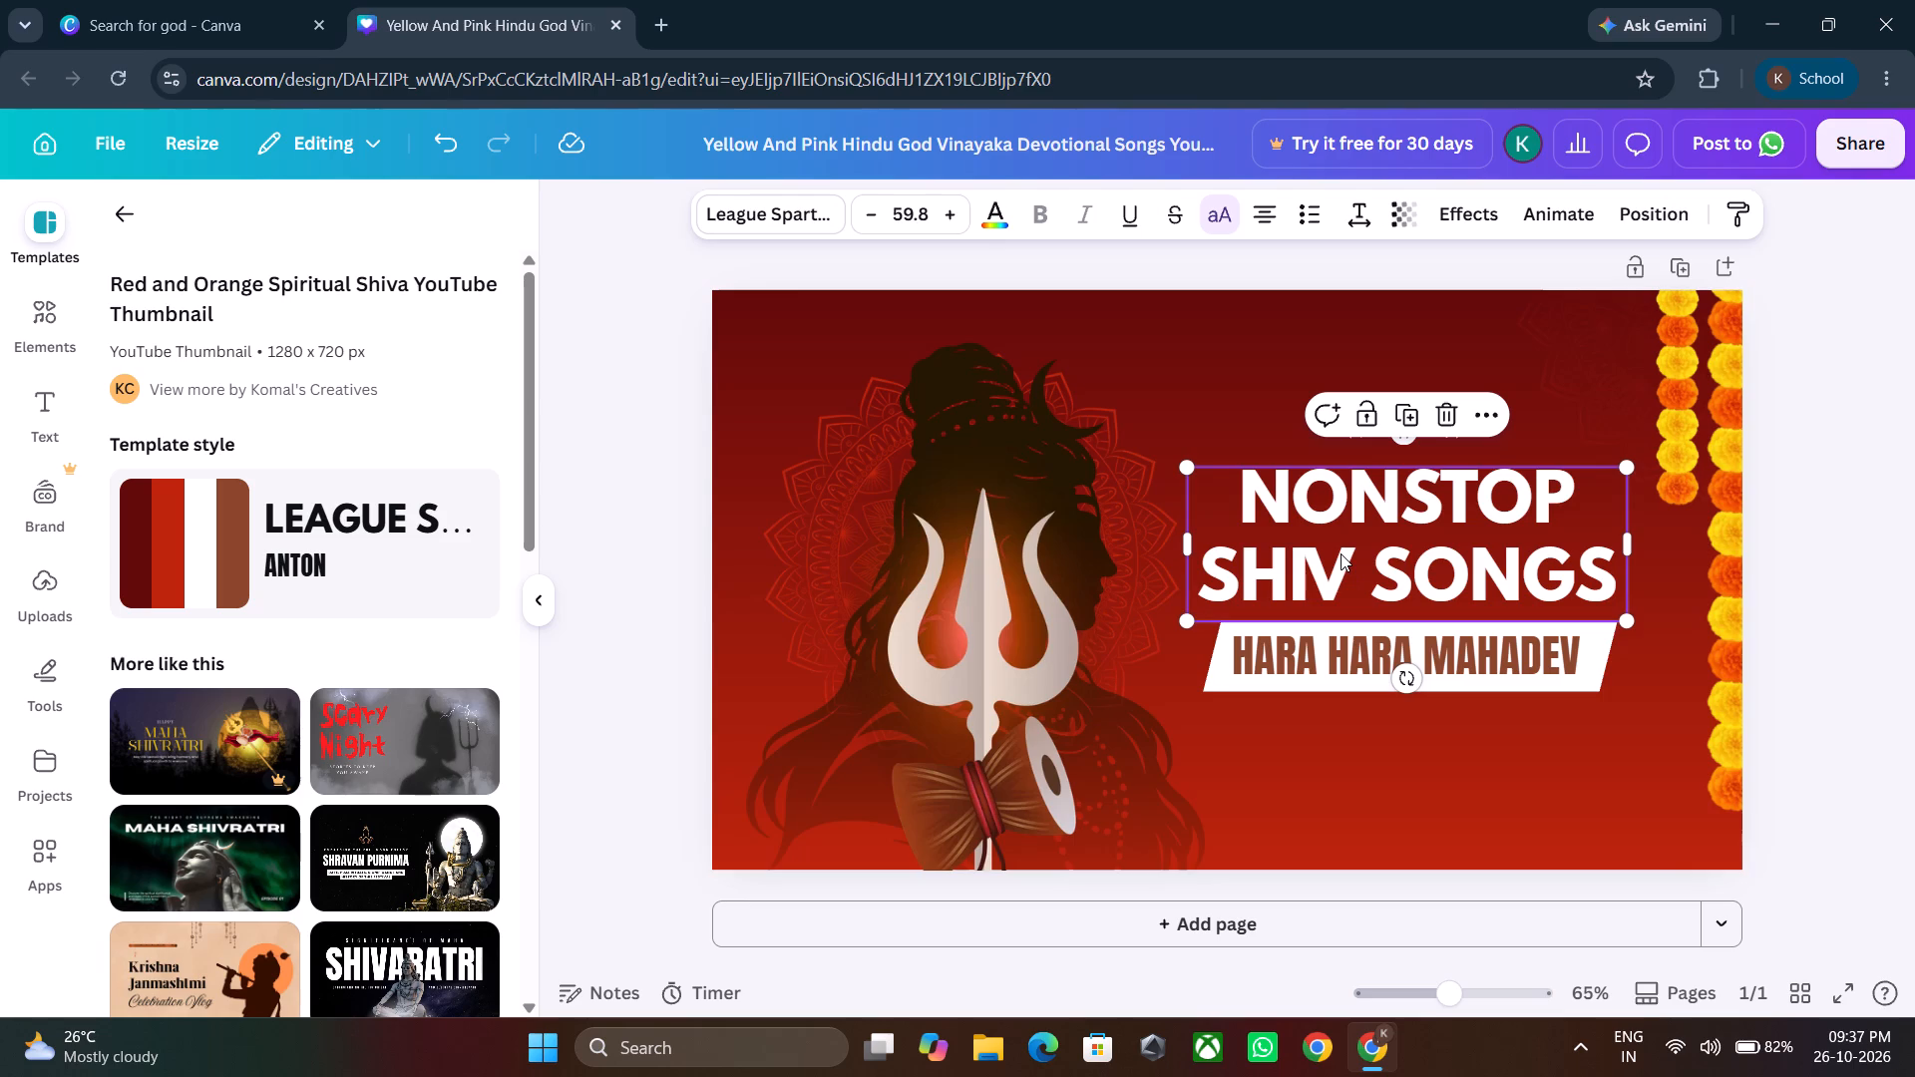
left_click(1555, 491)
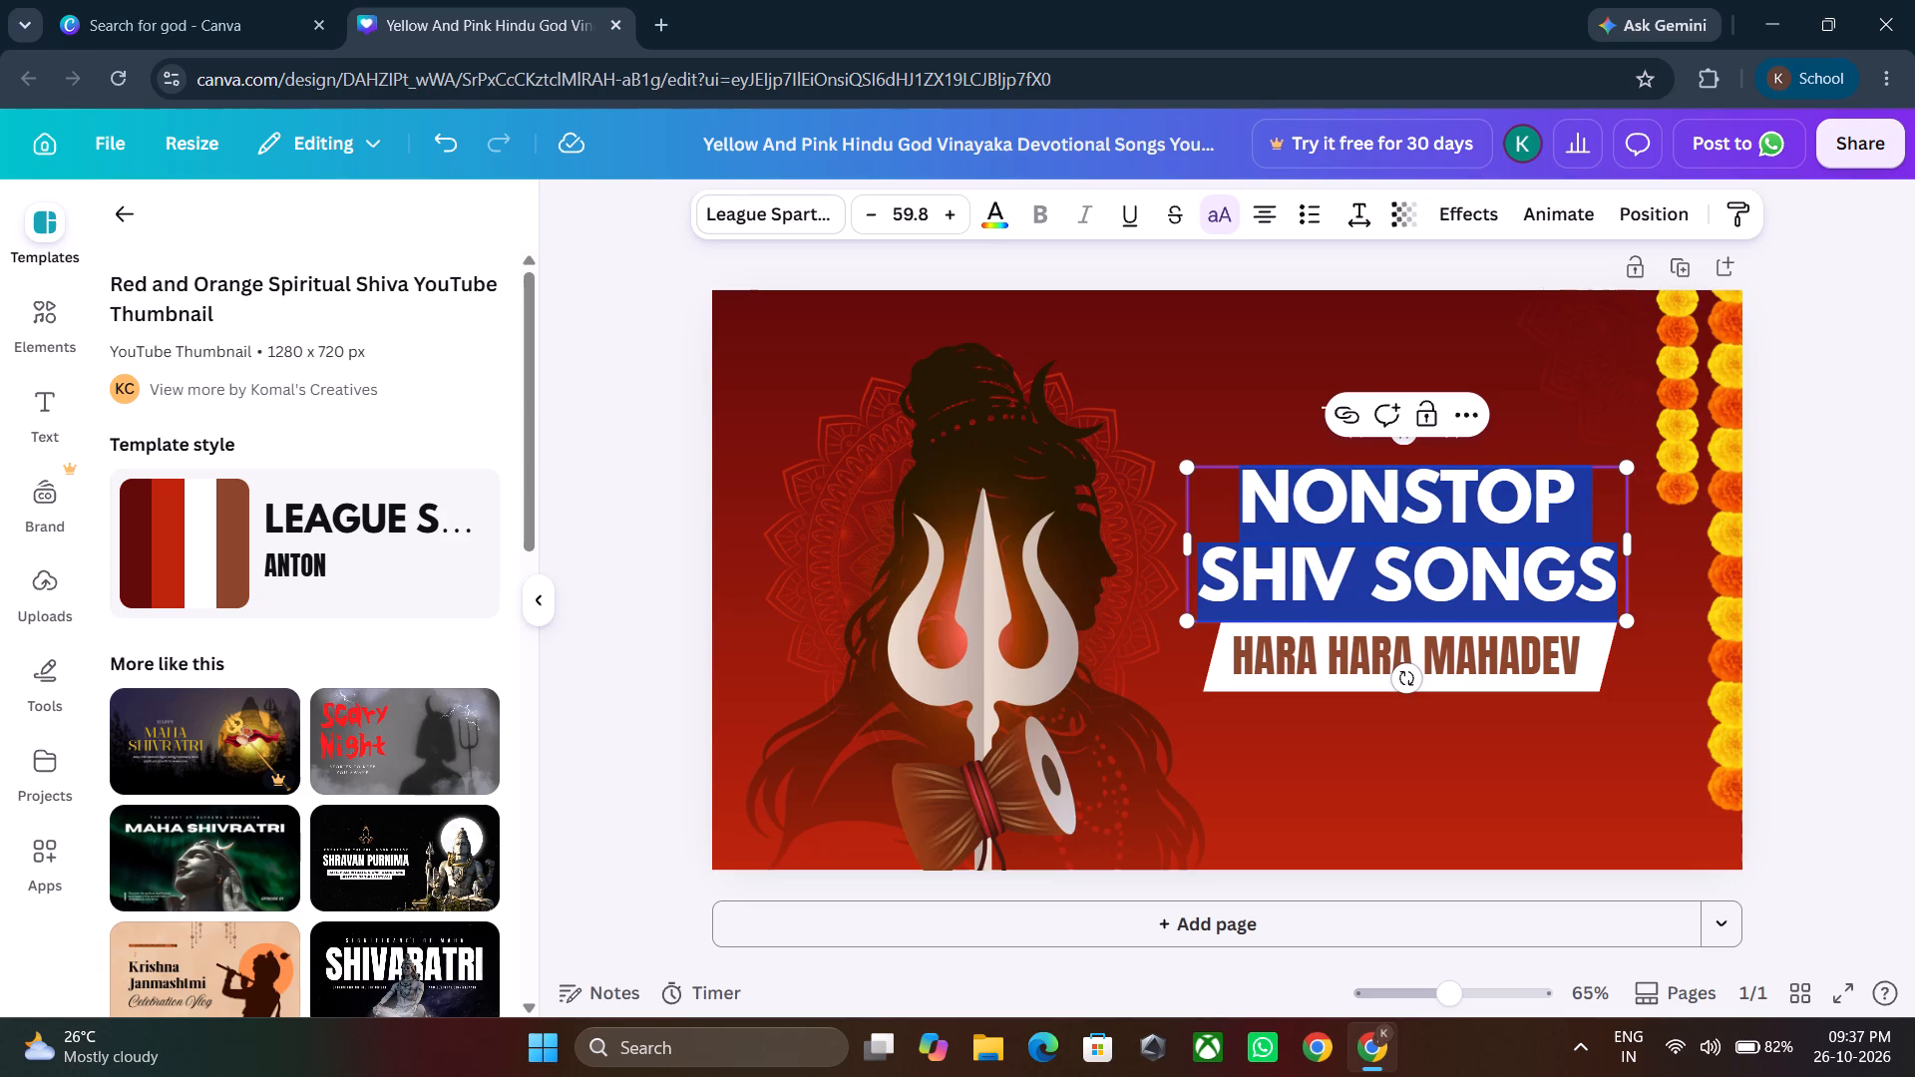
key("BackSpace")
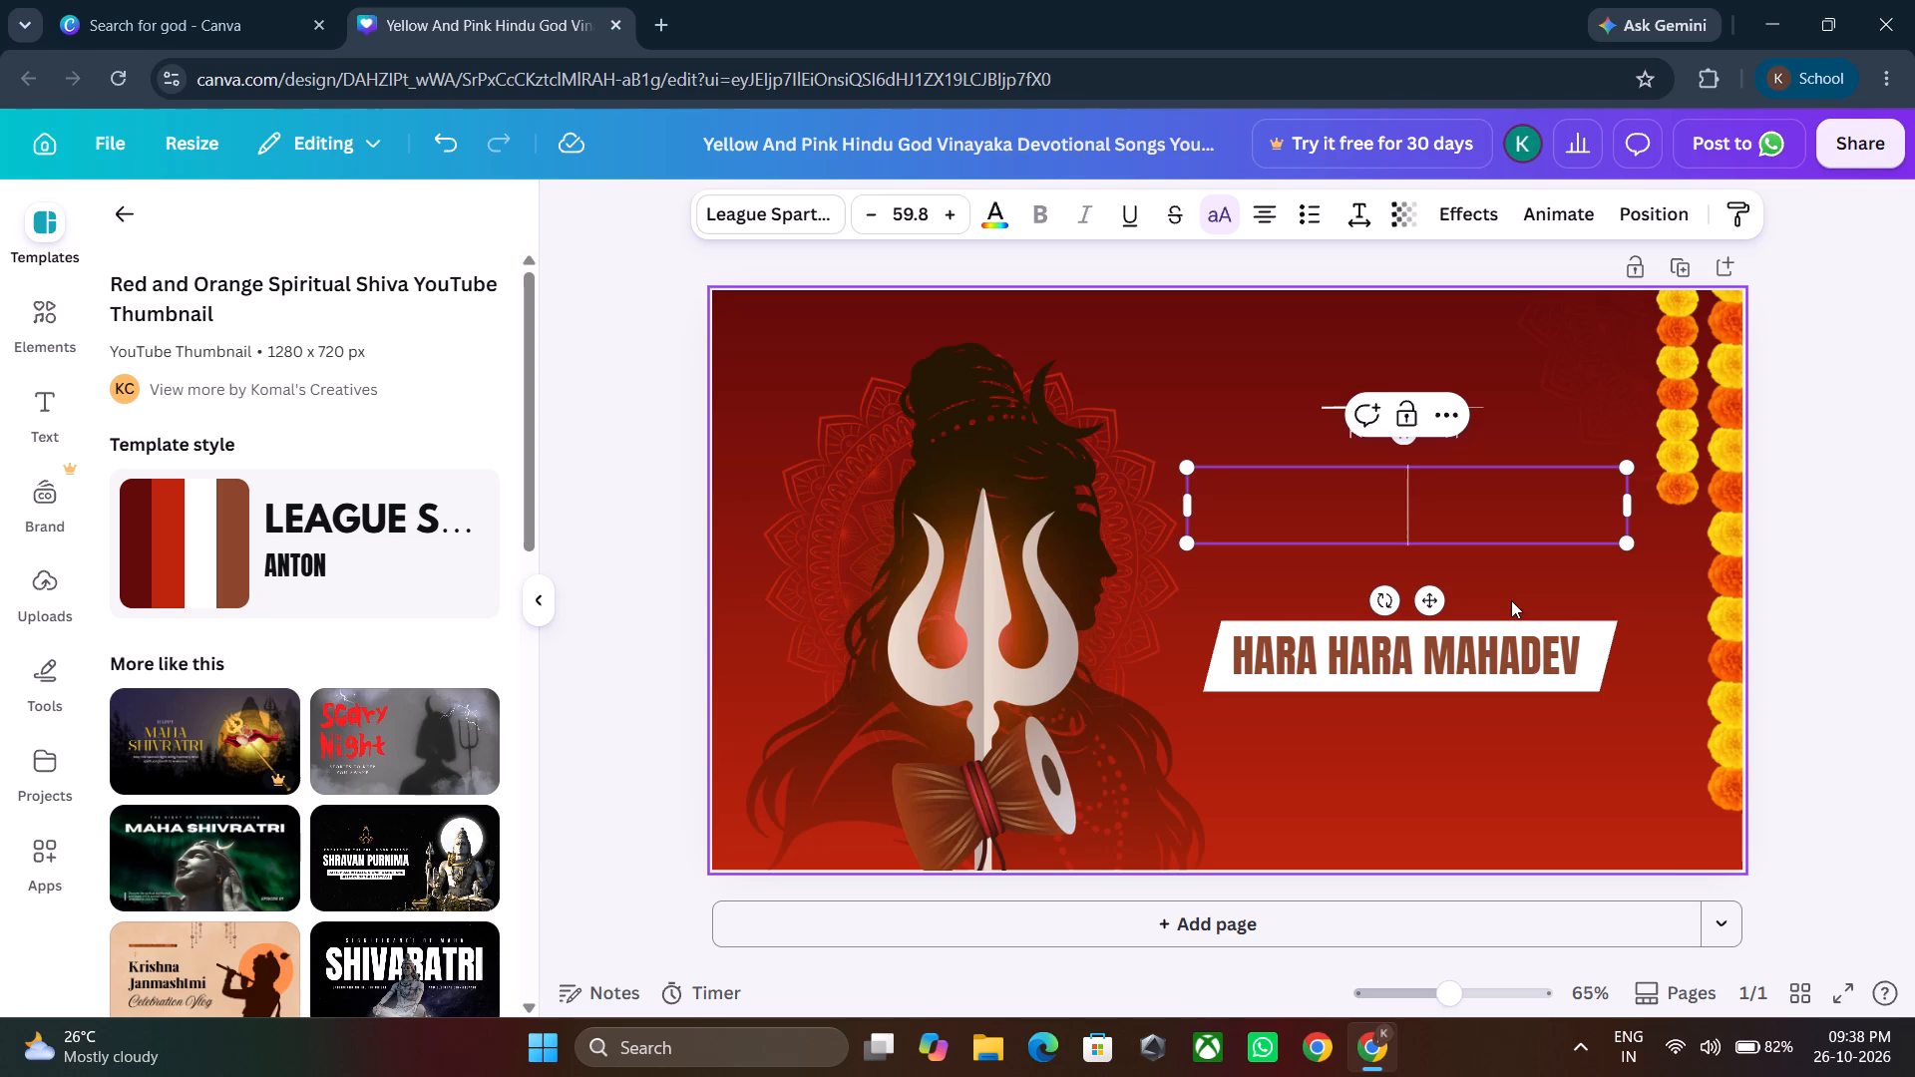
Open YouTube in a new browser tab and search for "shiva songs".
left_click(659, 16)
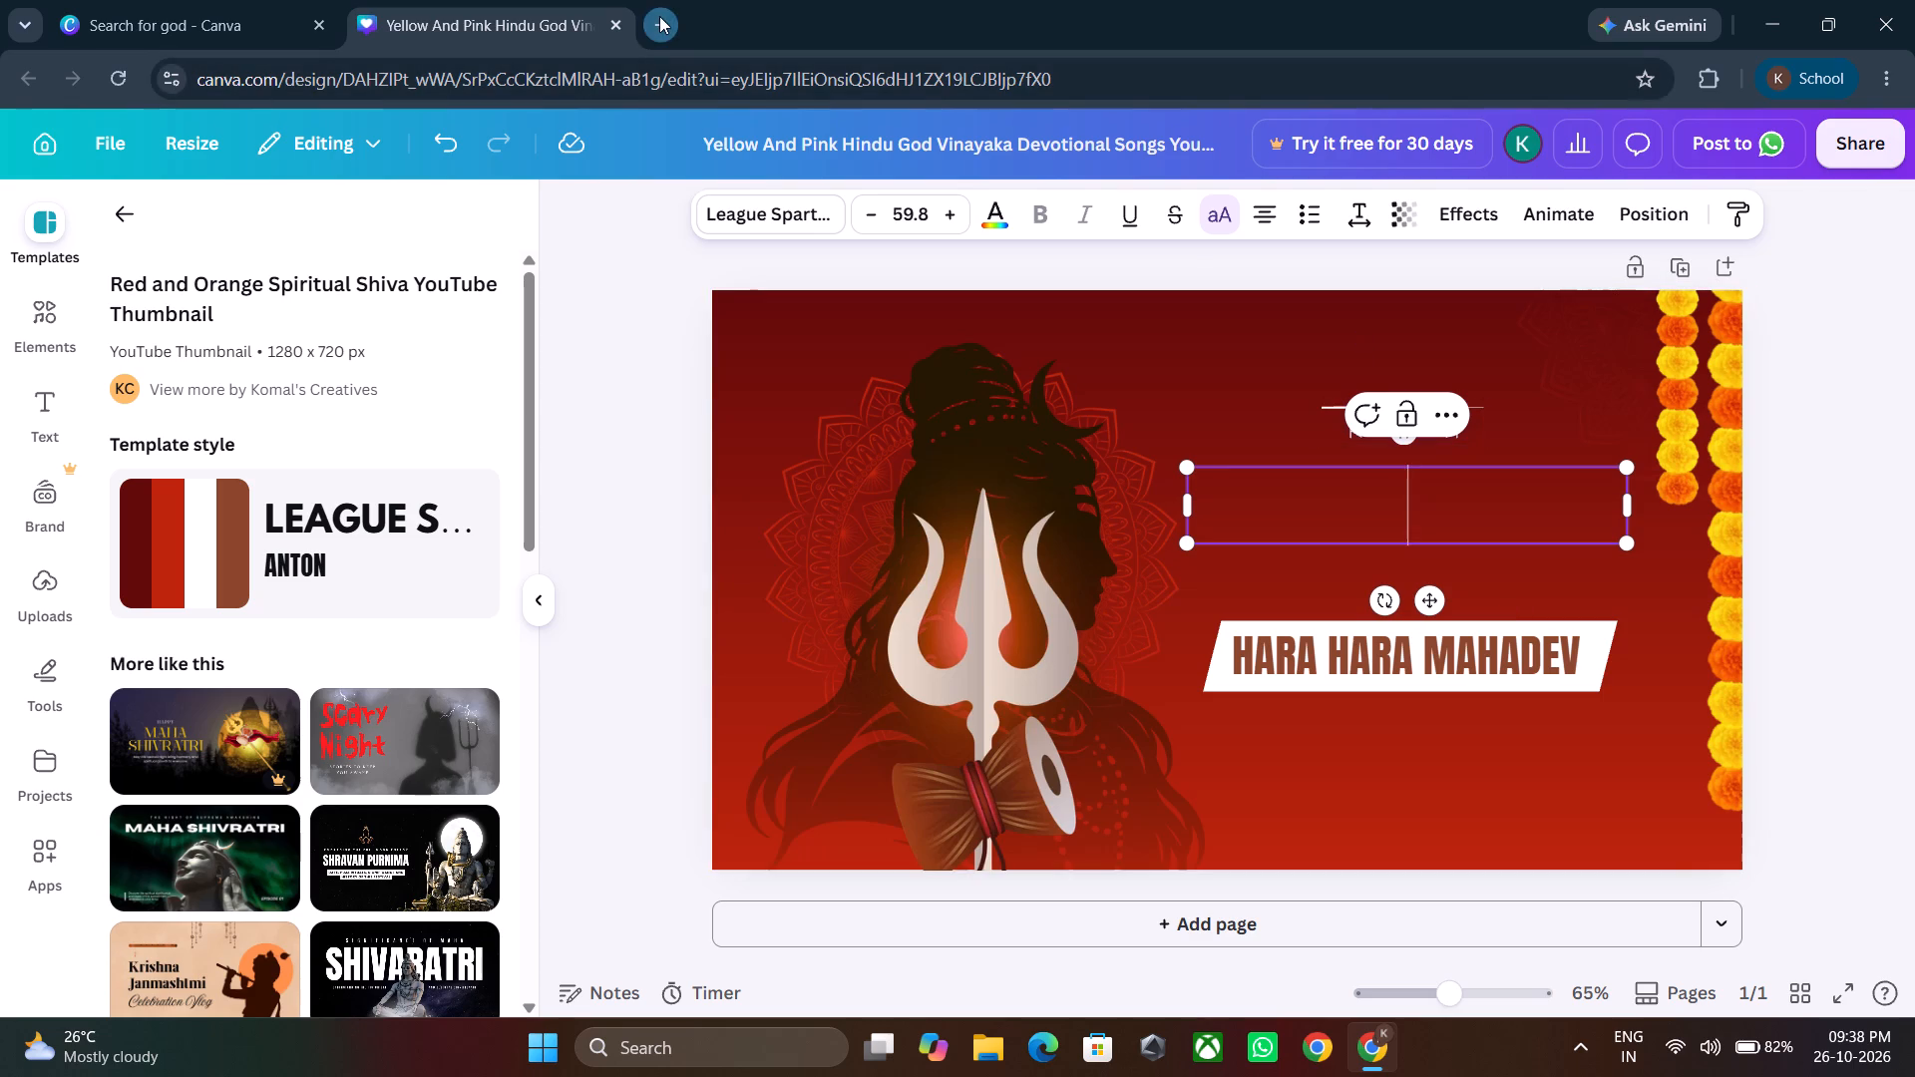
left_click(915, 518)
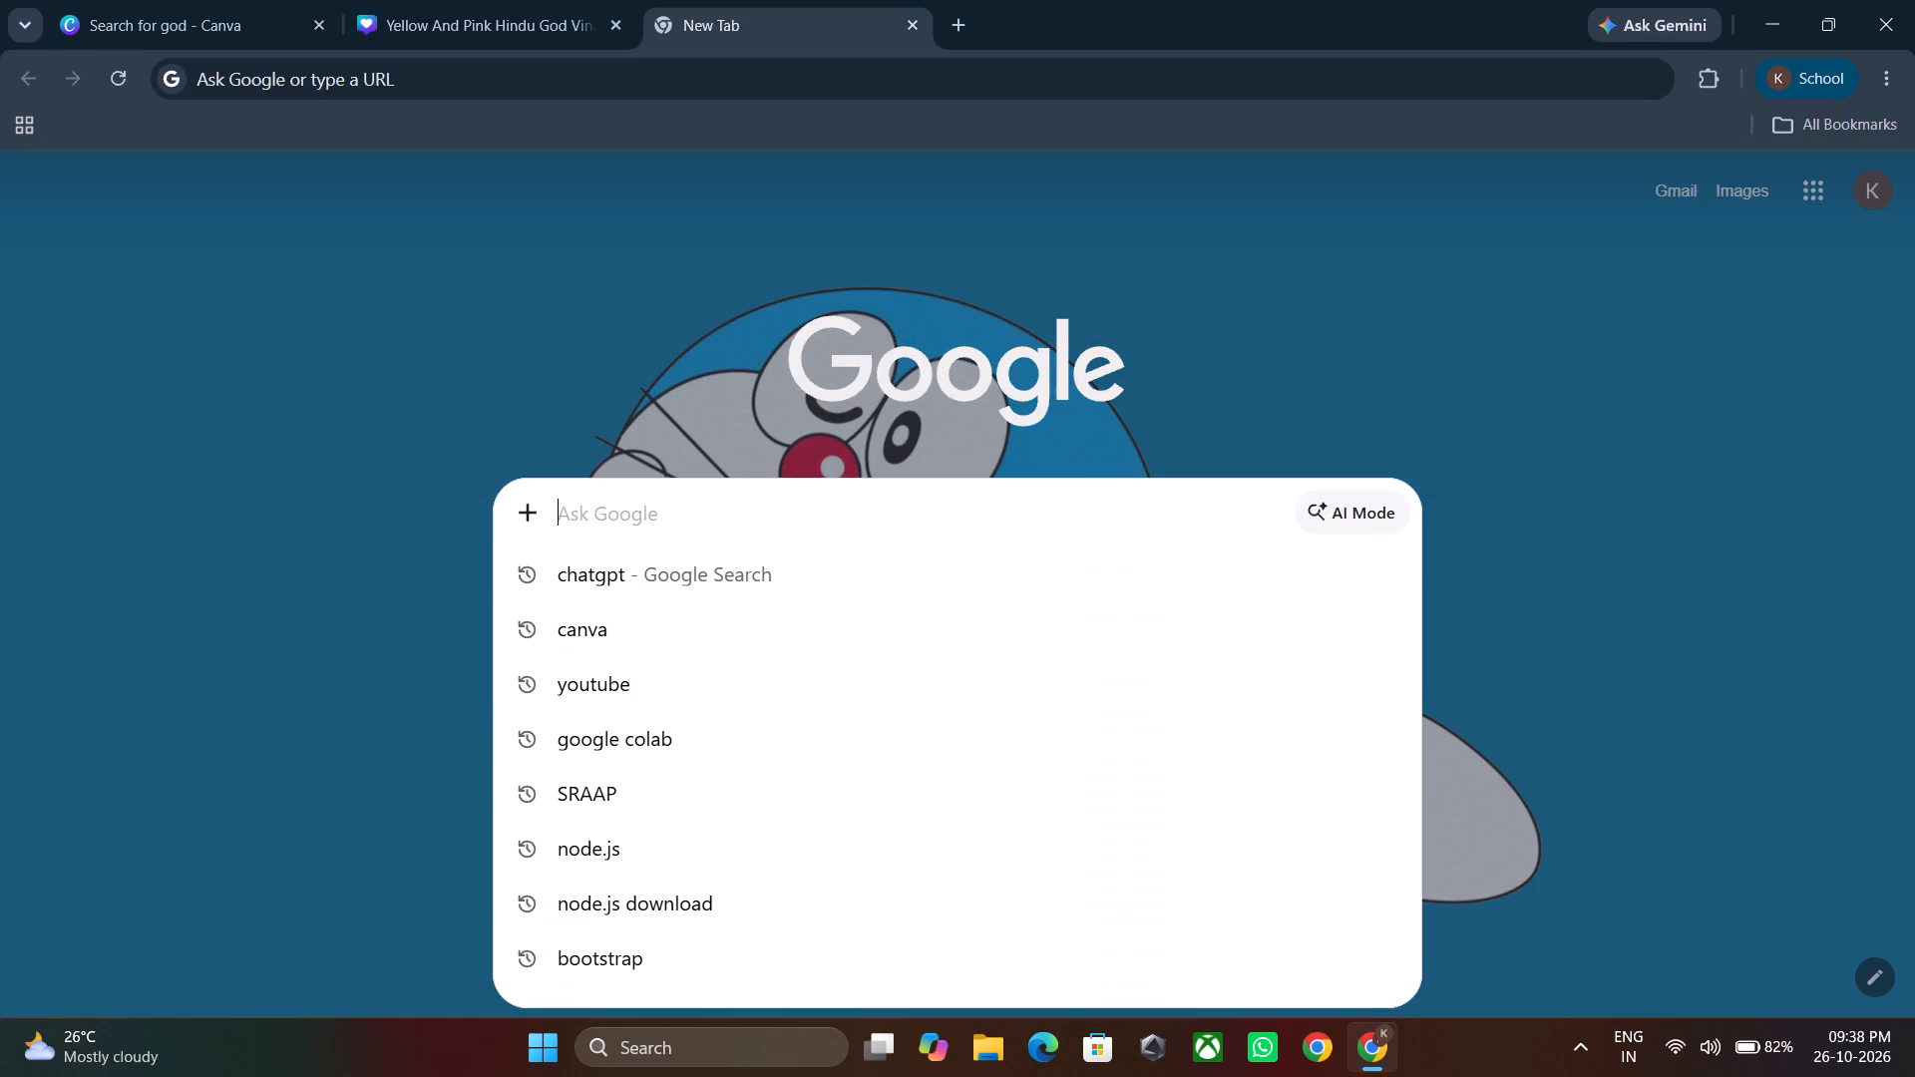
left_click(709, 679)
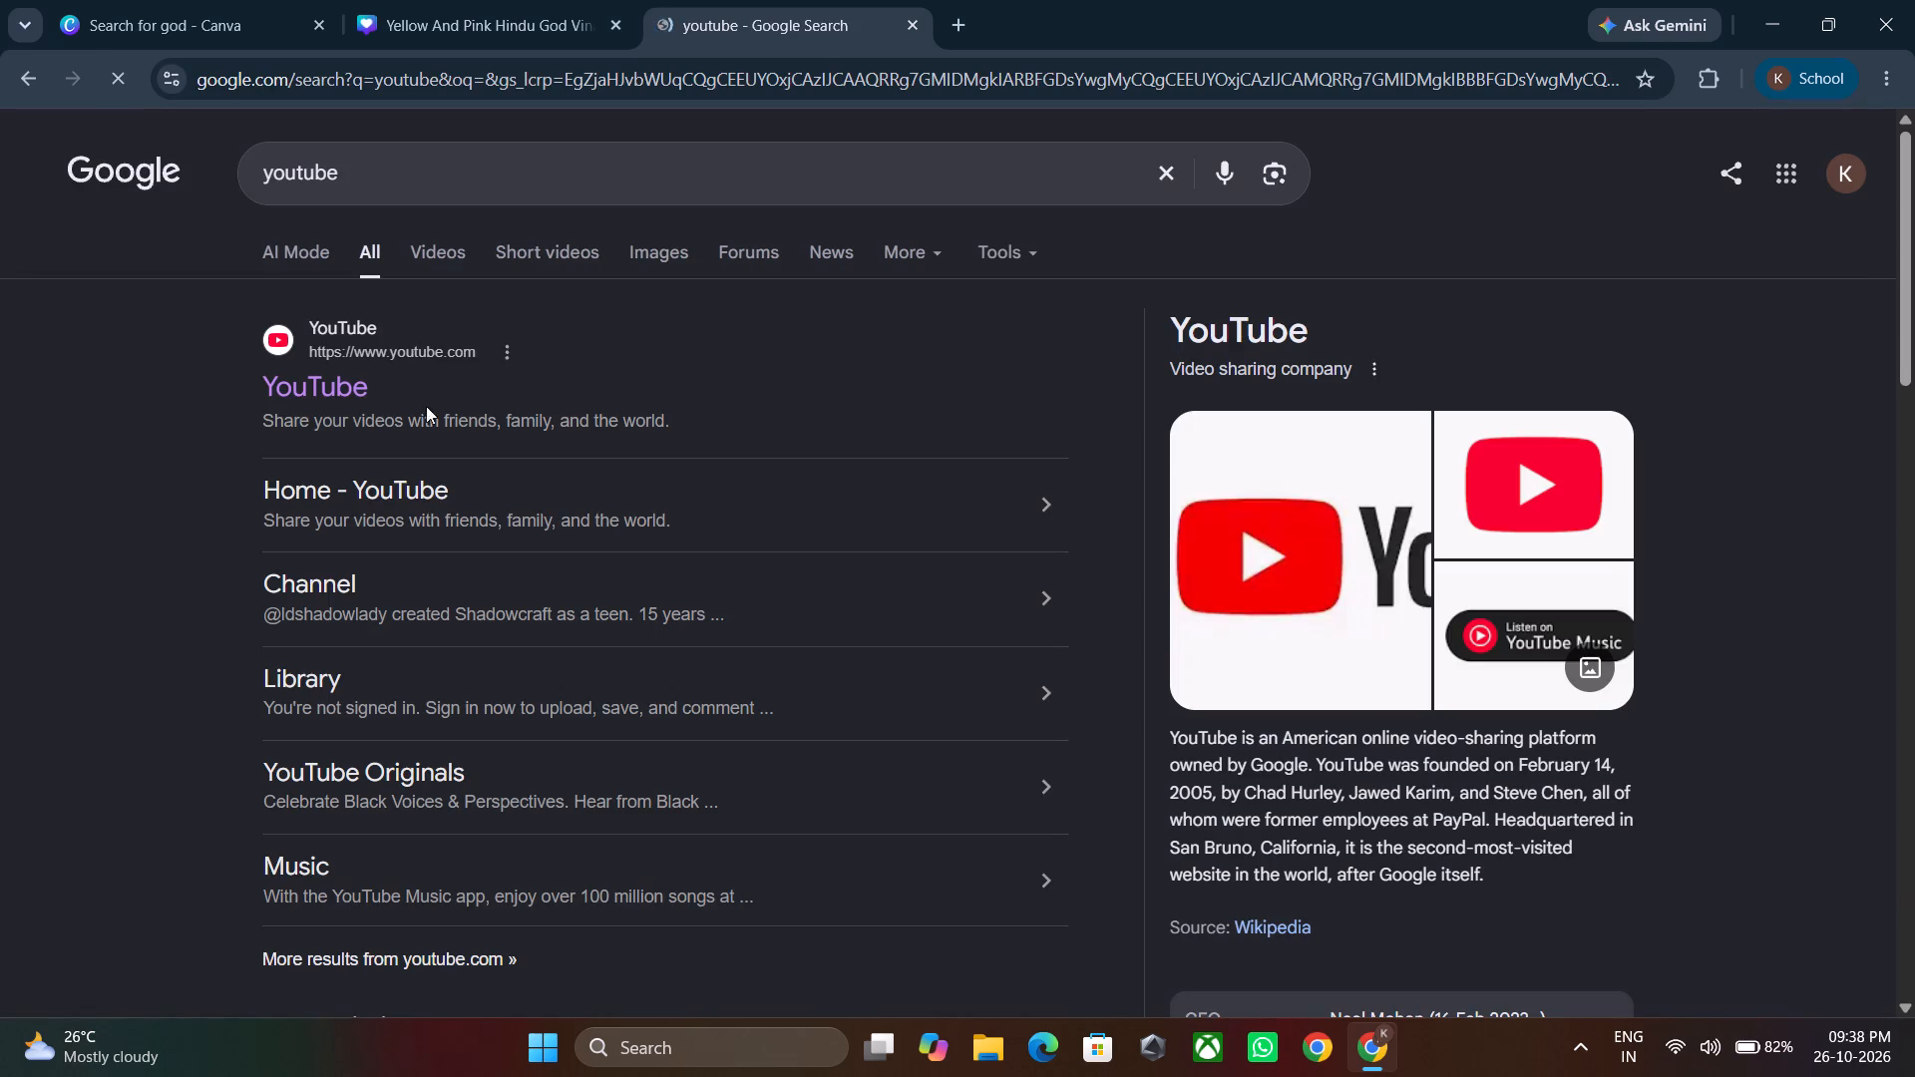
left_click(355, 388)
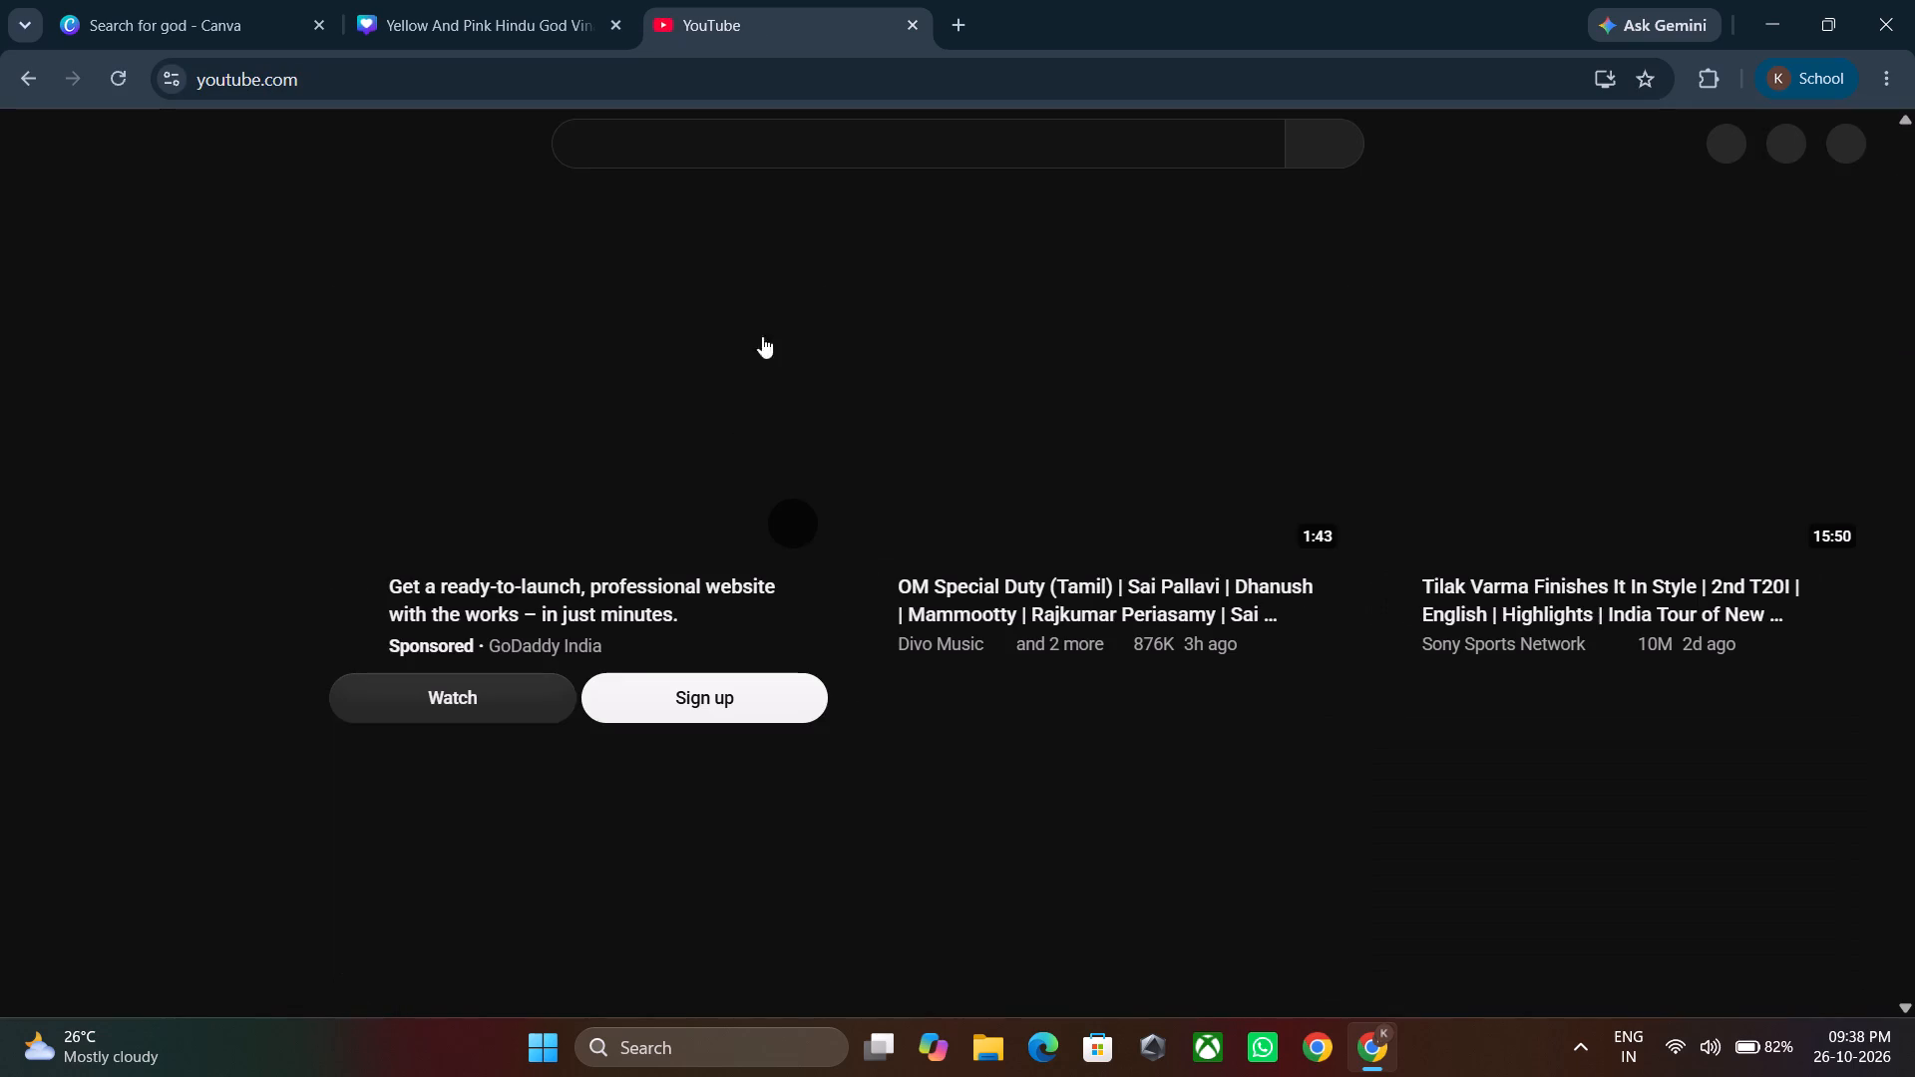
left_click(738, 146)
type("shiva songs")
key("Return")
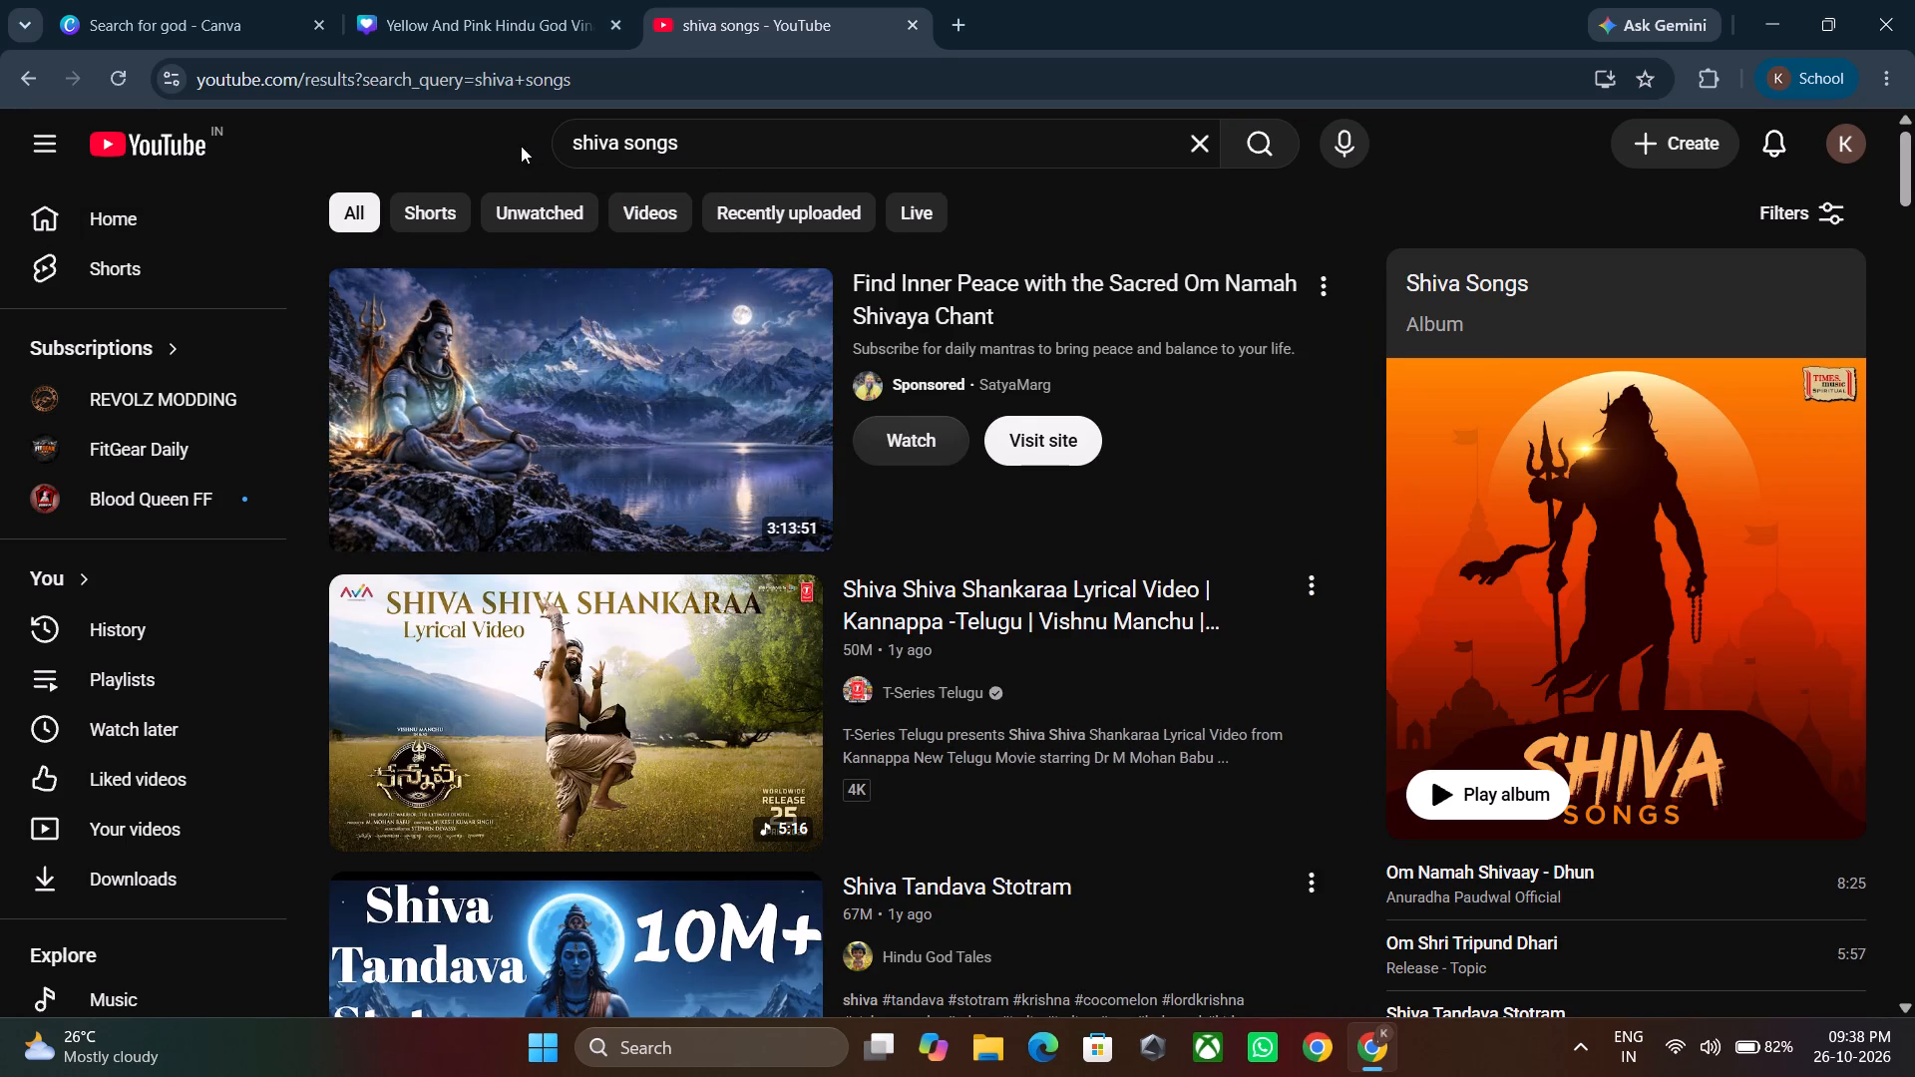
Examine the video titles and thumbnails in the YouTube results for Shiva songs.
scroll(330, 249, "down", 3)
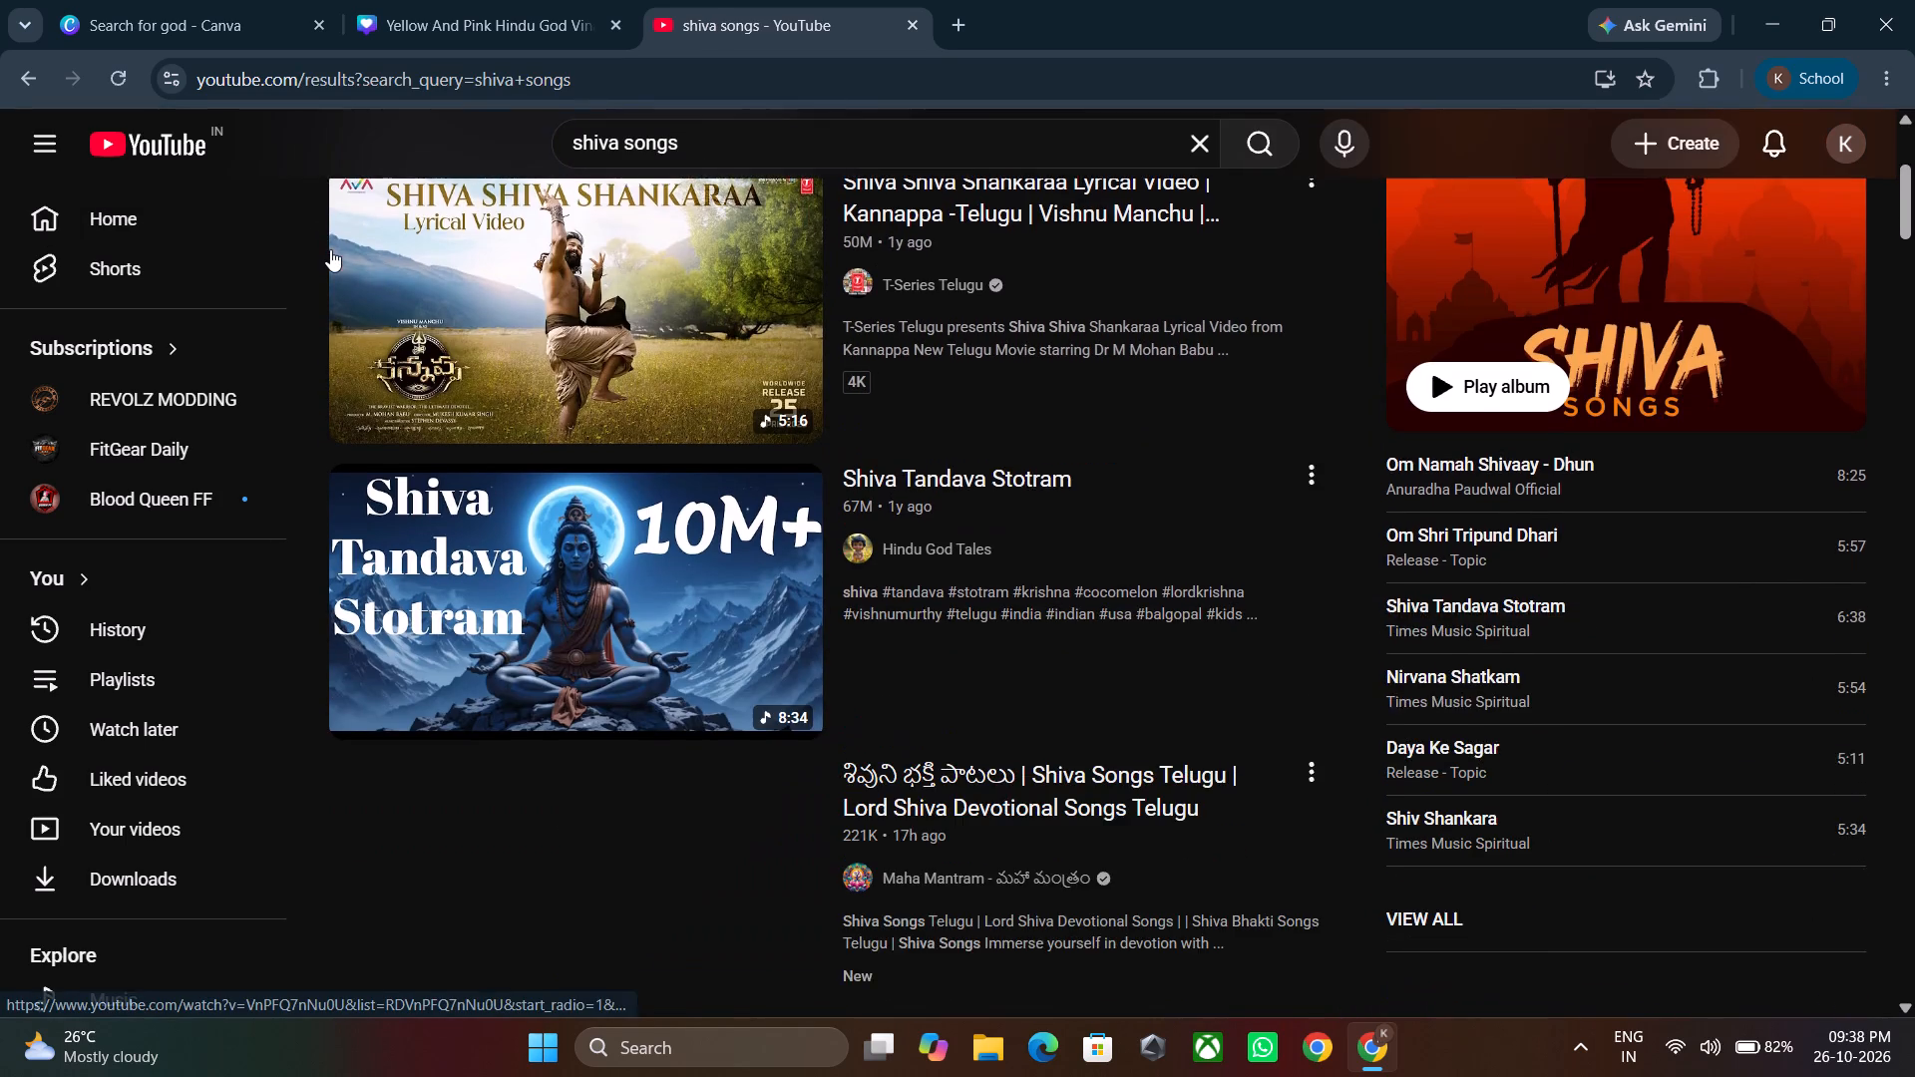
scroll(330, 249, "down", 2)
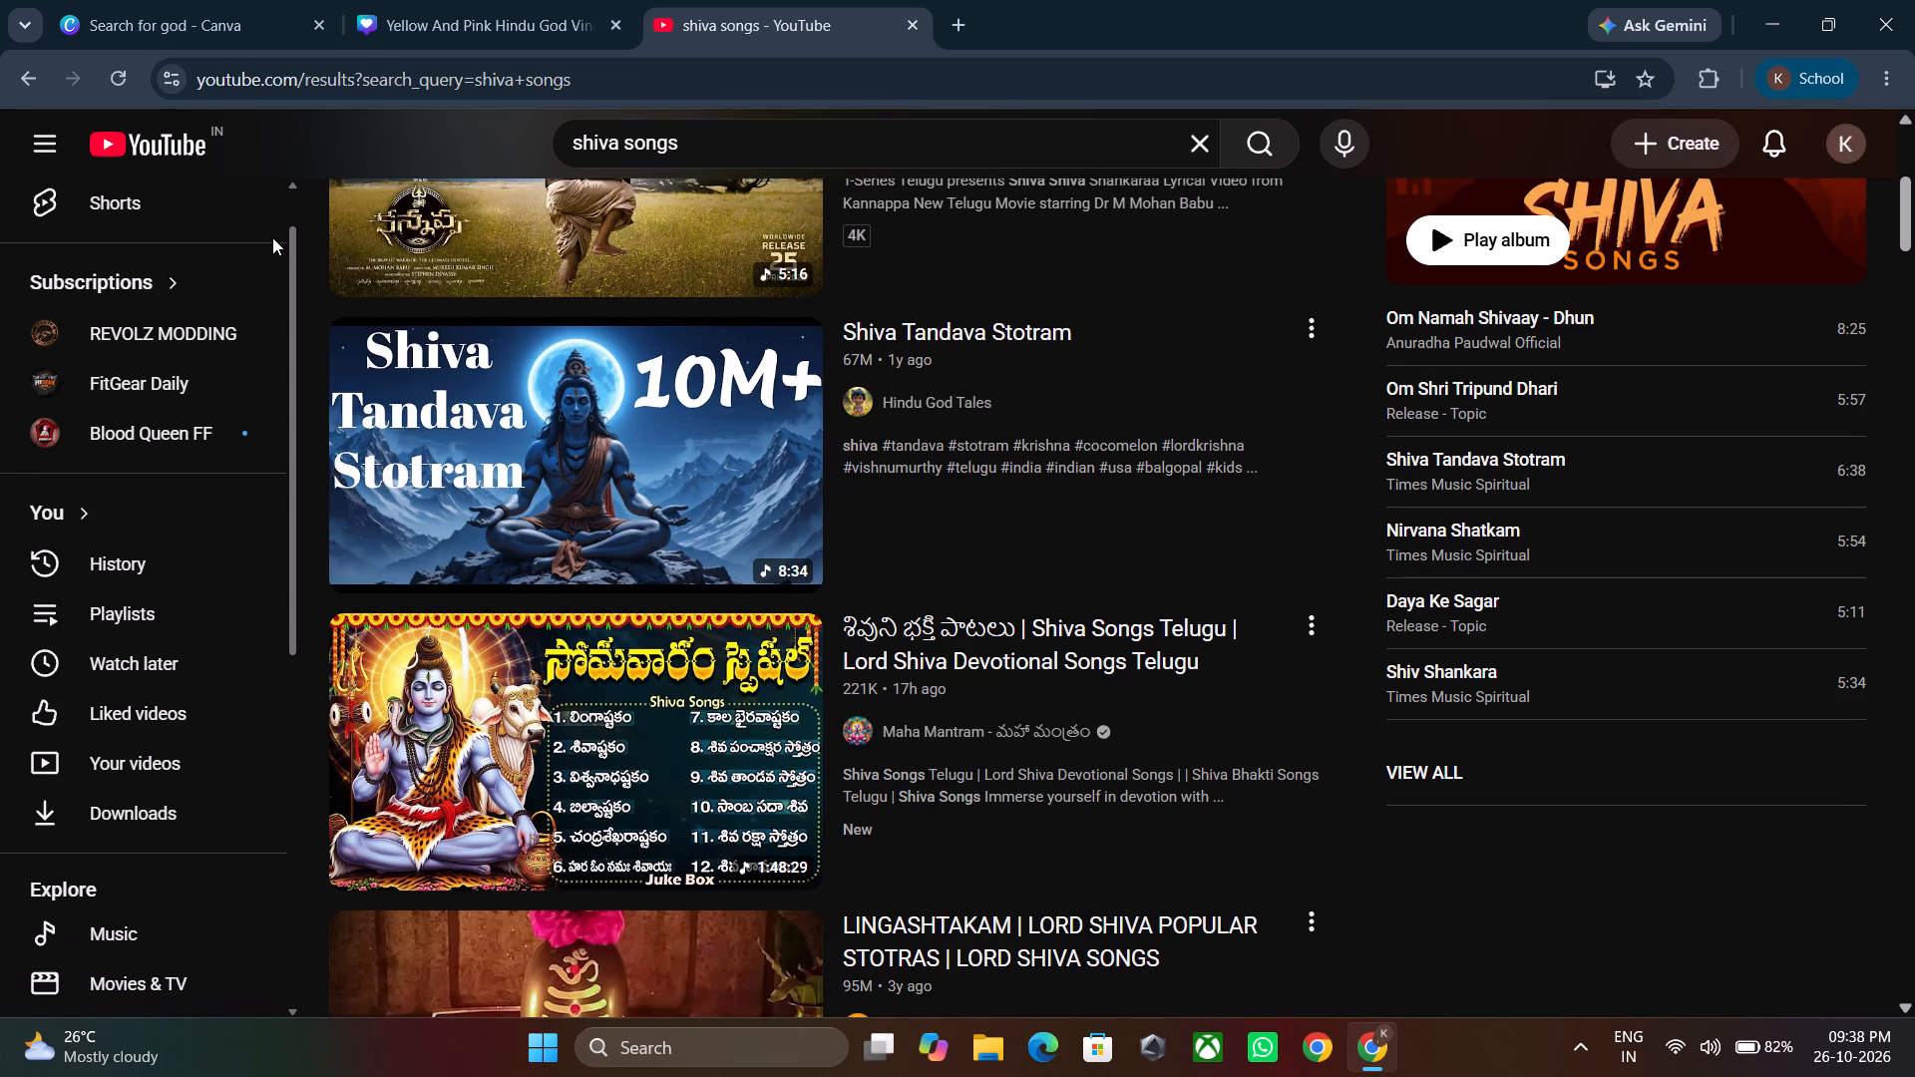
scroll(275, 252, "up", 2)
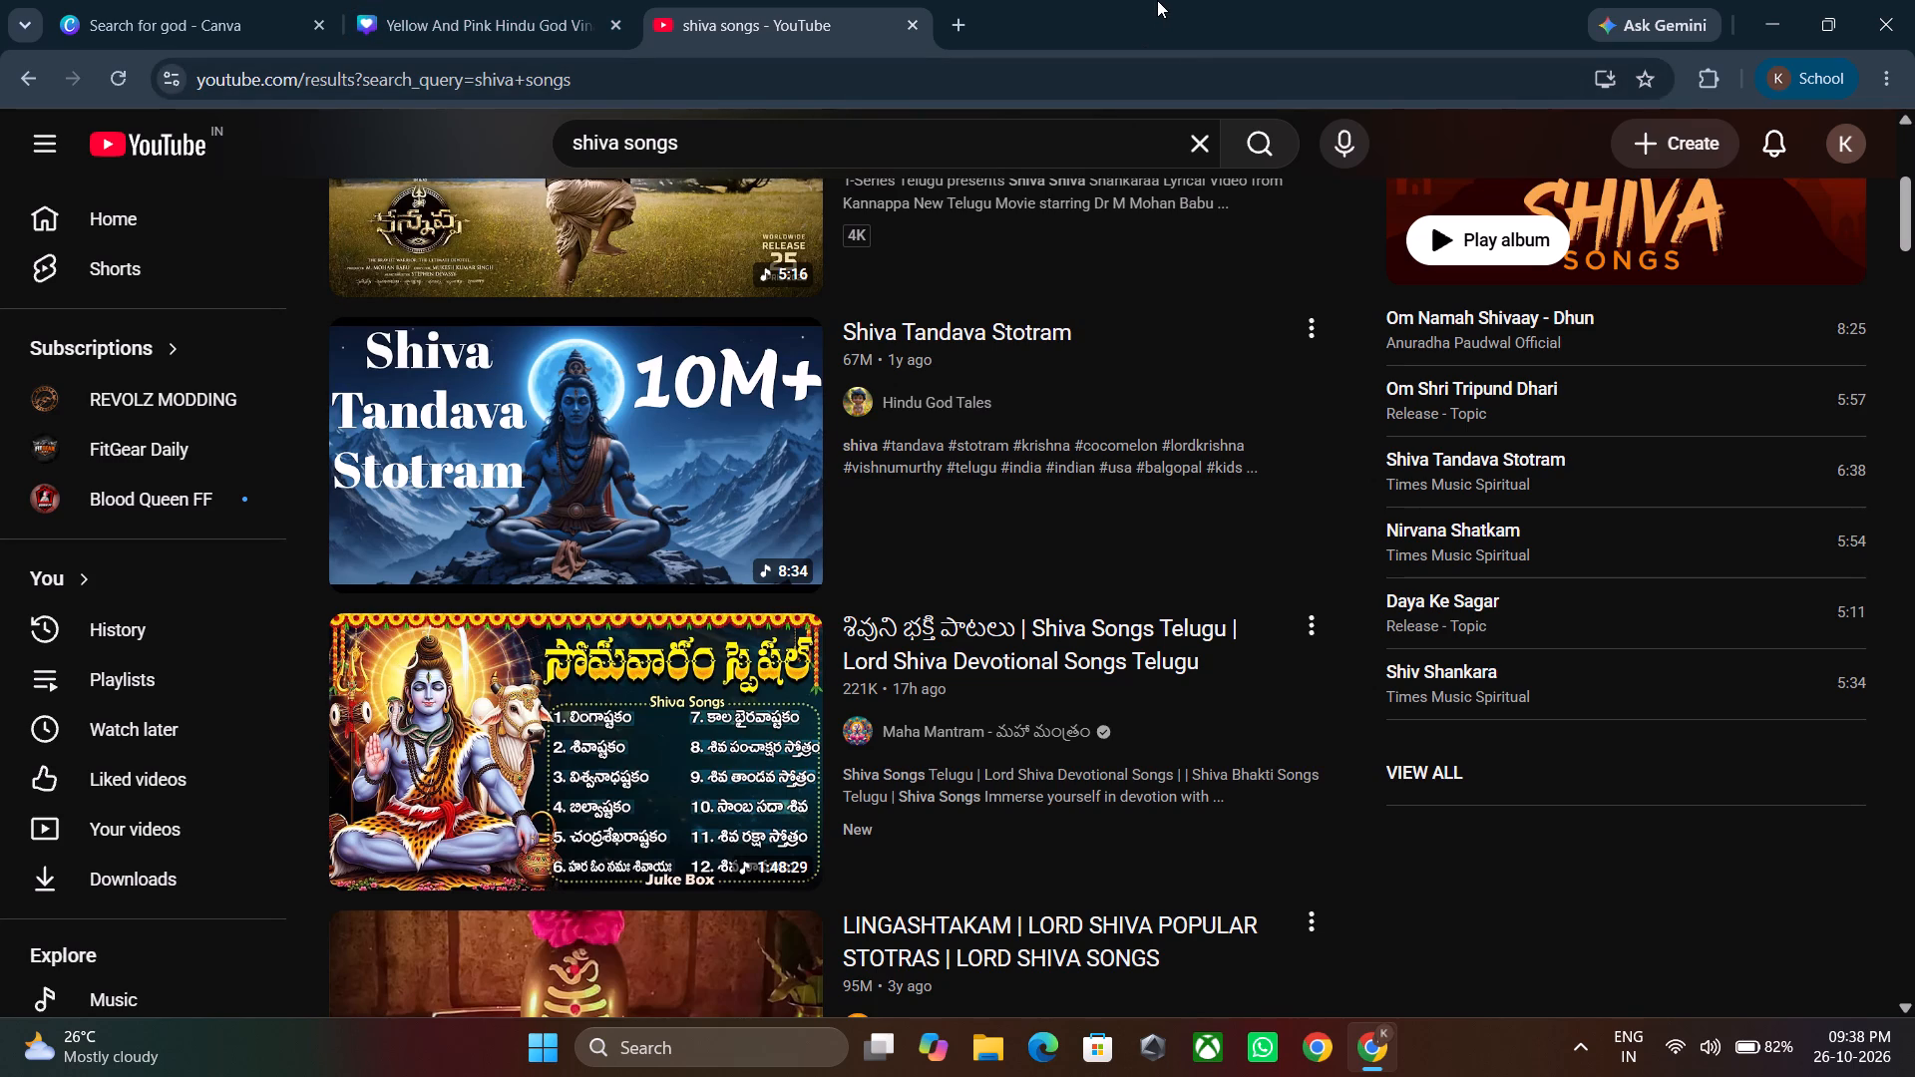
scroll(1157, 0, "down", 2)
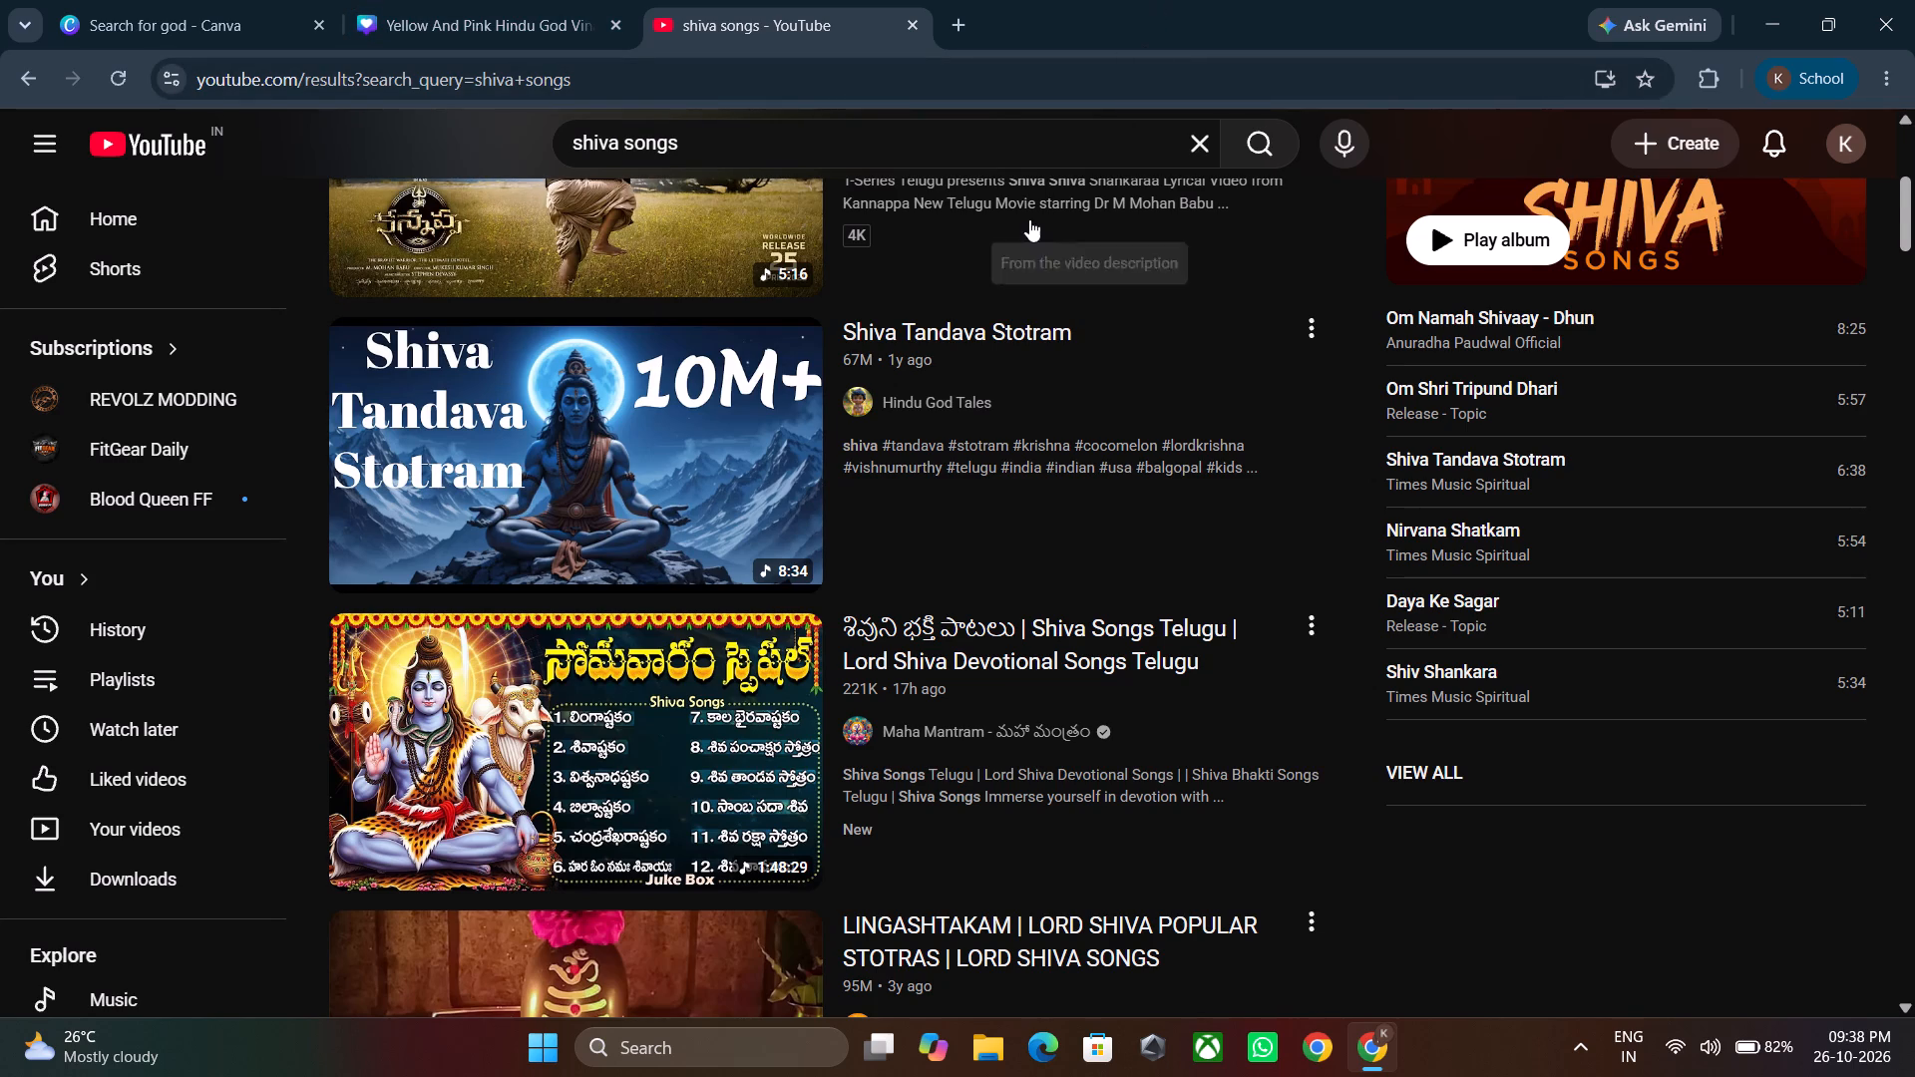
scroll(1029, 219, "down", 2)
scroll(1029, 219, "up", 5)
key("alt+Tab")
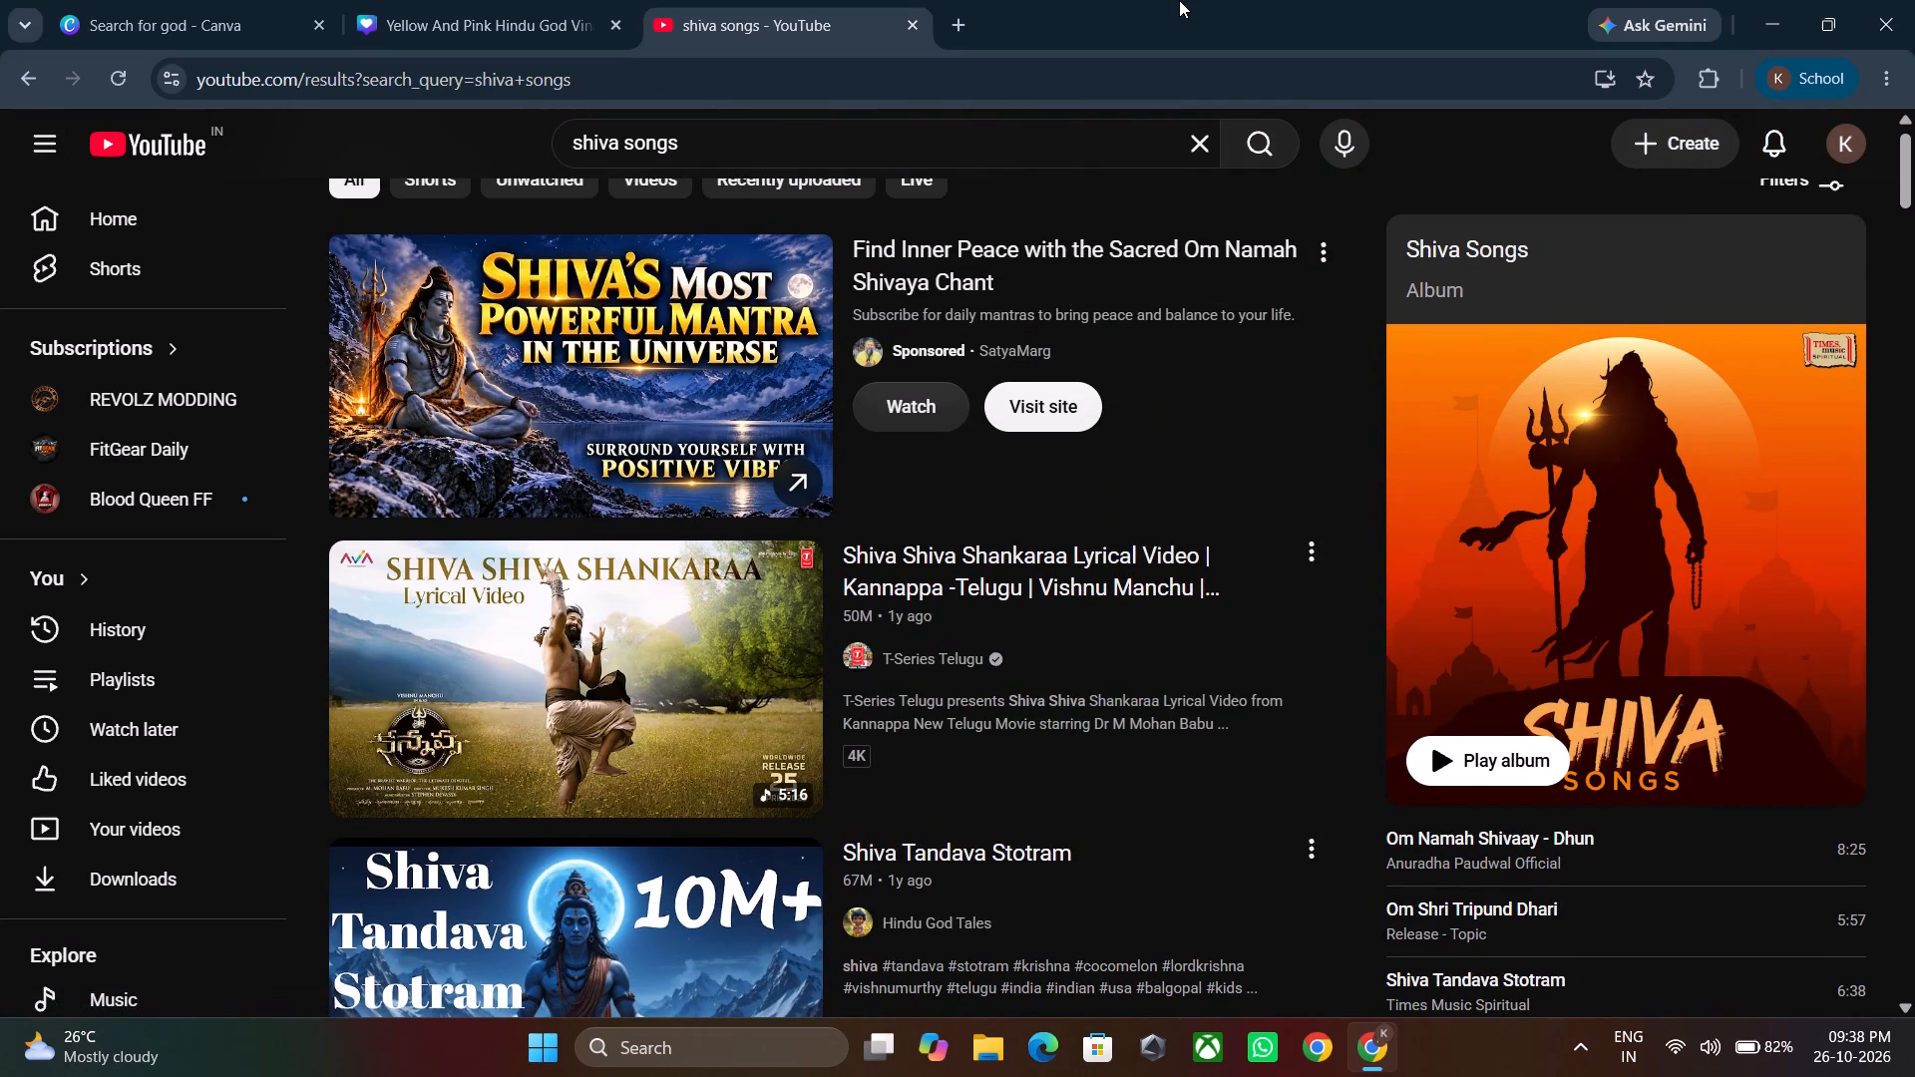
key("alt+Tab")
key("alt+Tab")
Switch back to the Canva thumbnail design in its browser tab.
left_click(411, 24)
left_click(213, 6)
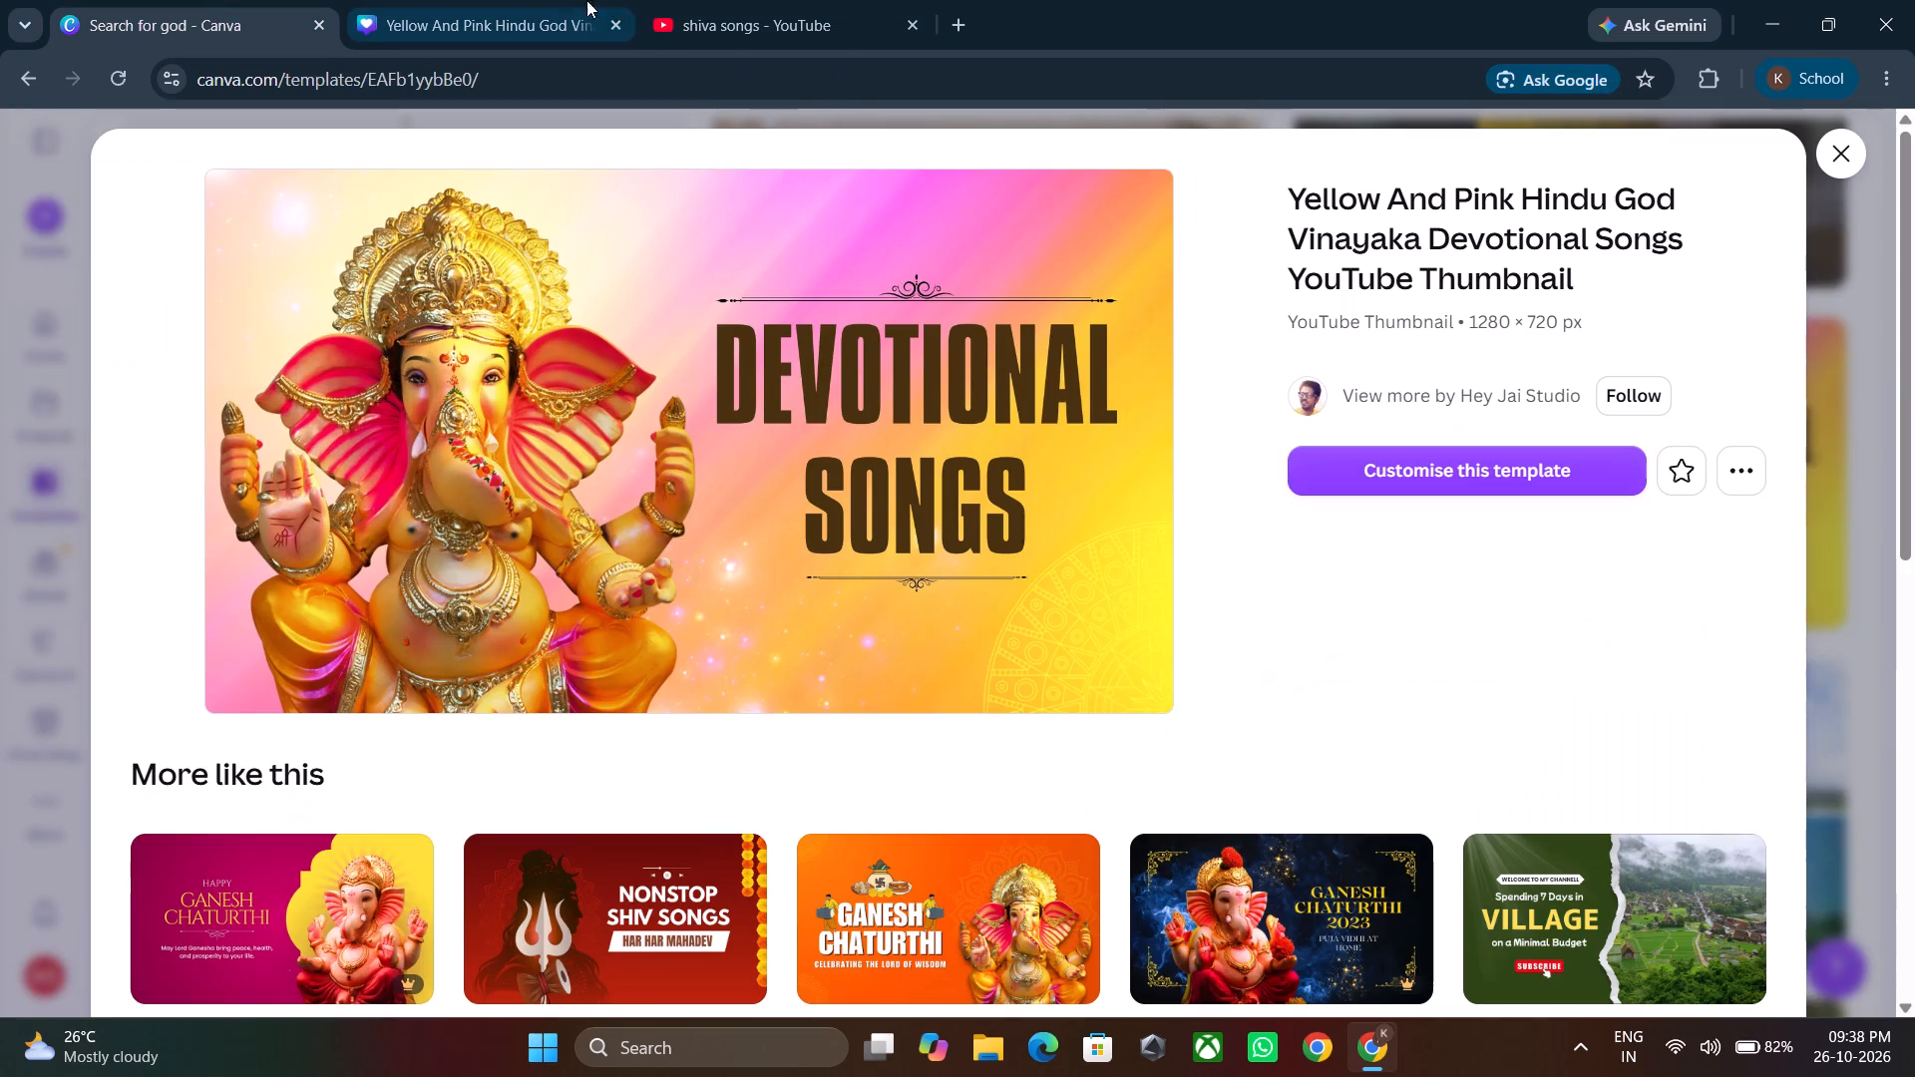
left_click(711, 17)
left_click(407, 0)
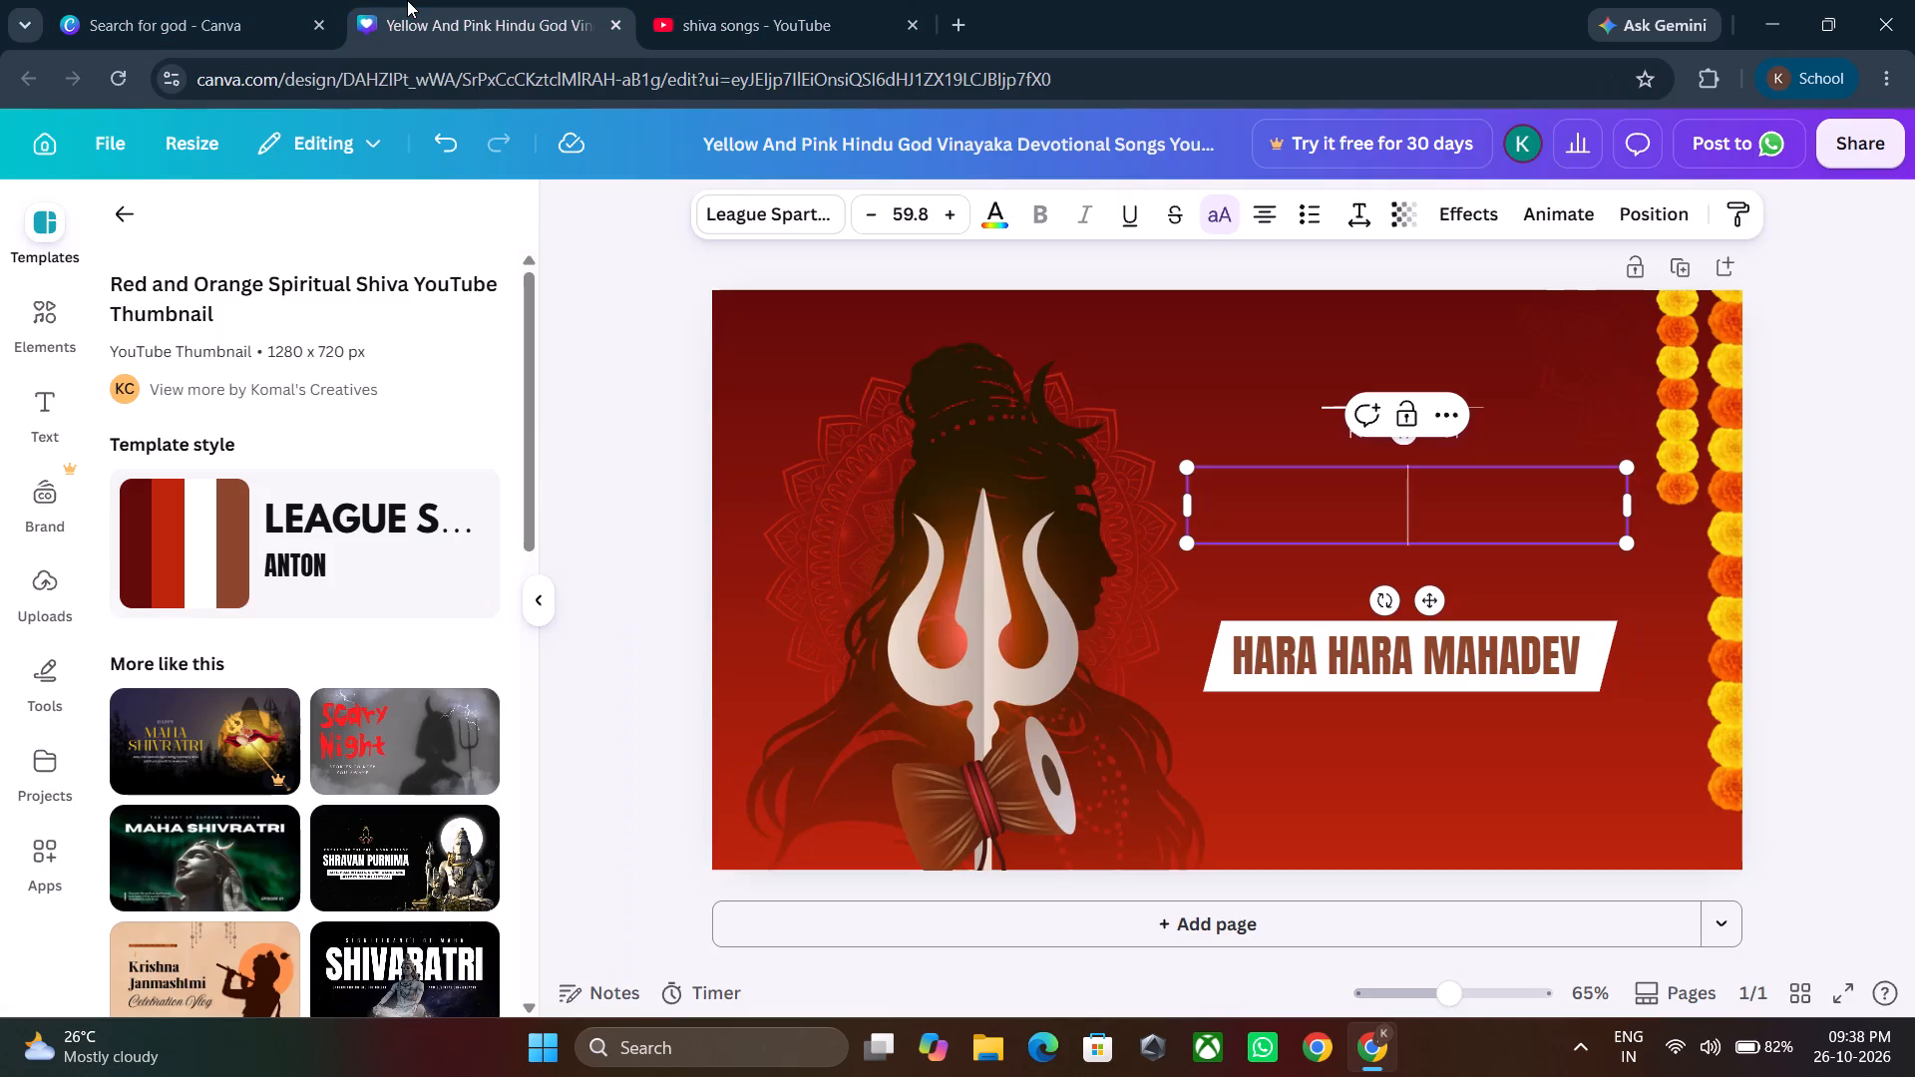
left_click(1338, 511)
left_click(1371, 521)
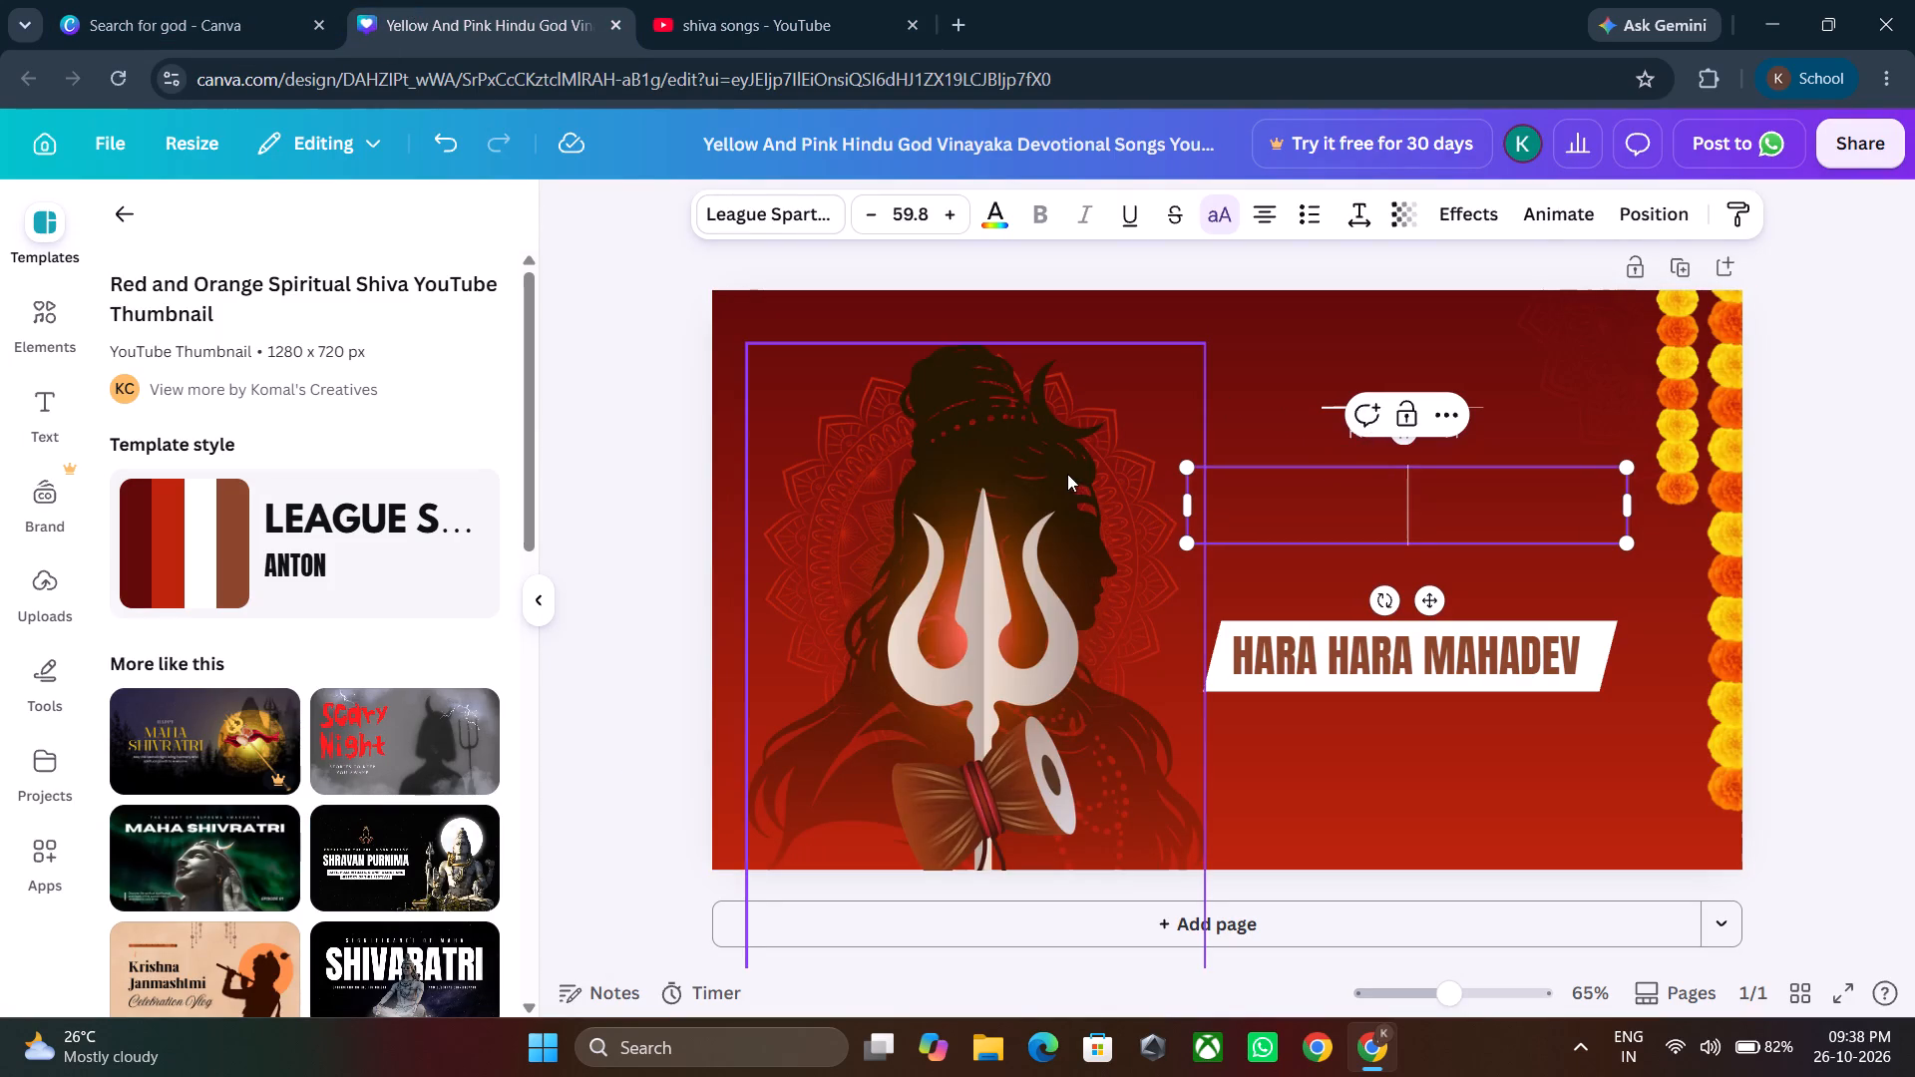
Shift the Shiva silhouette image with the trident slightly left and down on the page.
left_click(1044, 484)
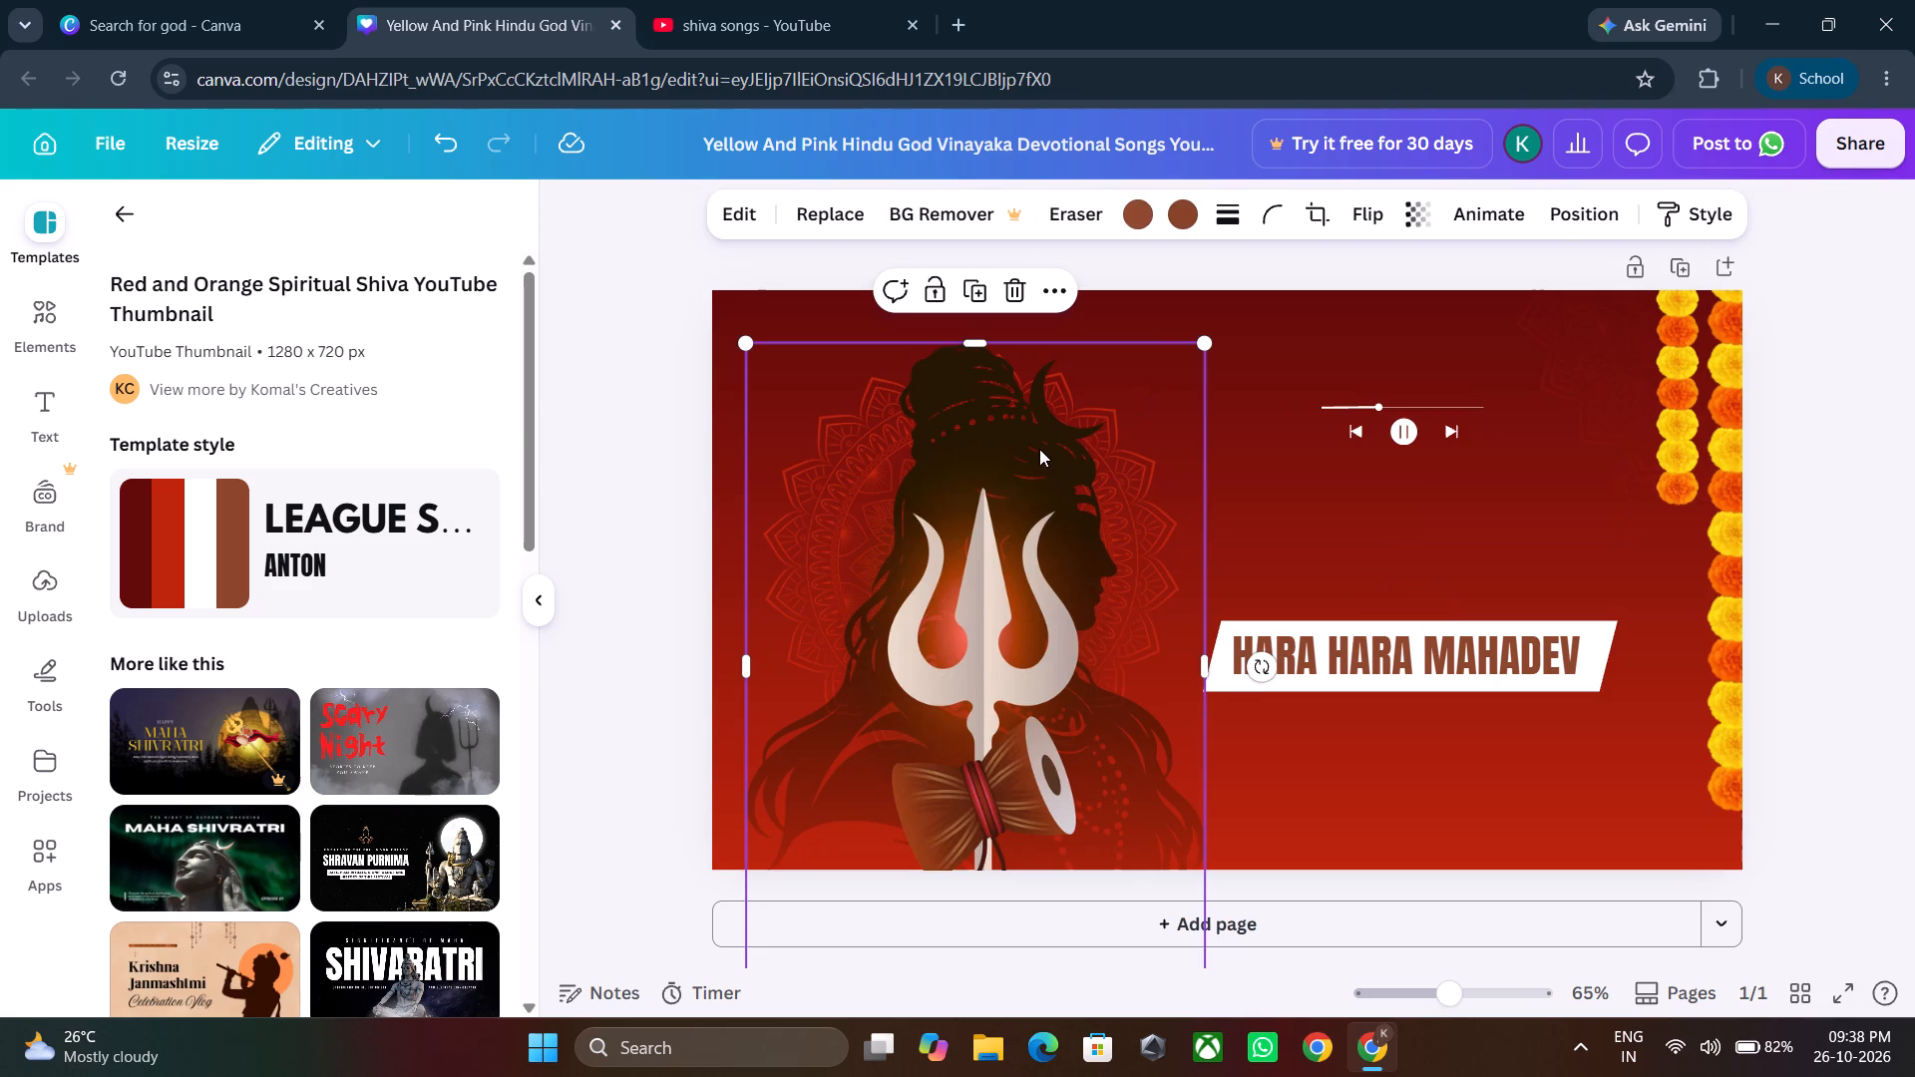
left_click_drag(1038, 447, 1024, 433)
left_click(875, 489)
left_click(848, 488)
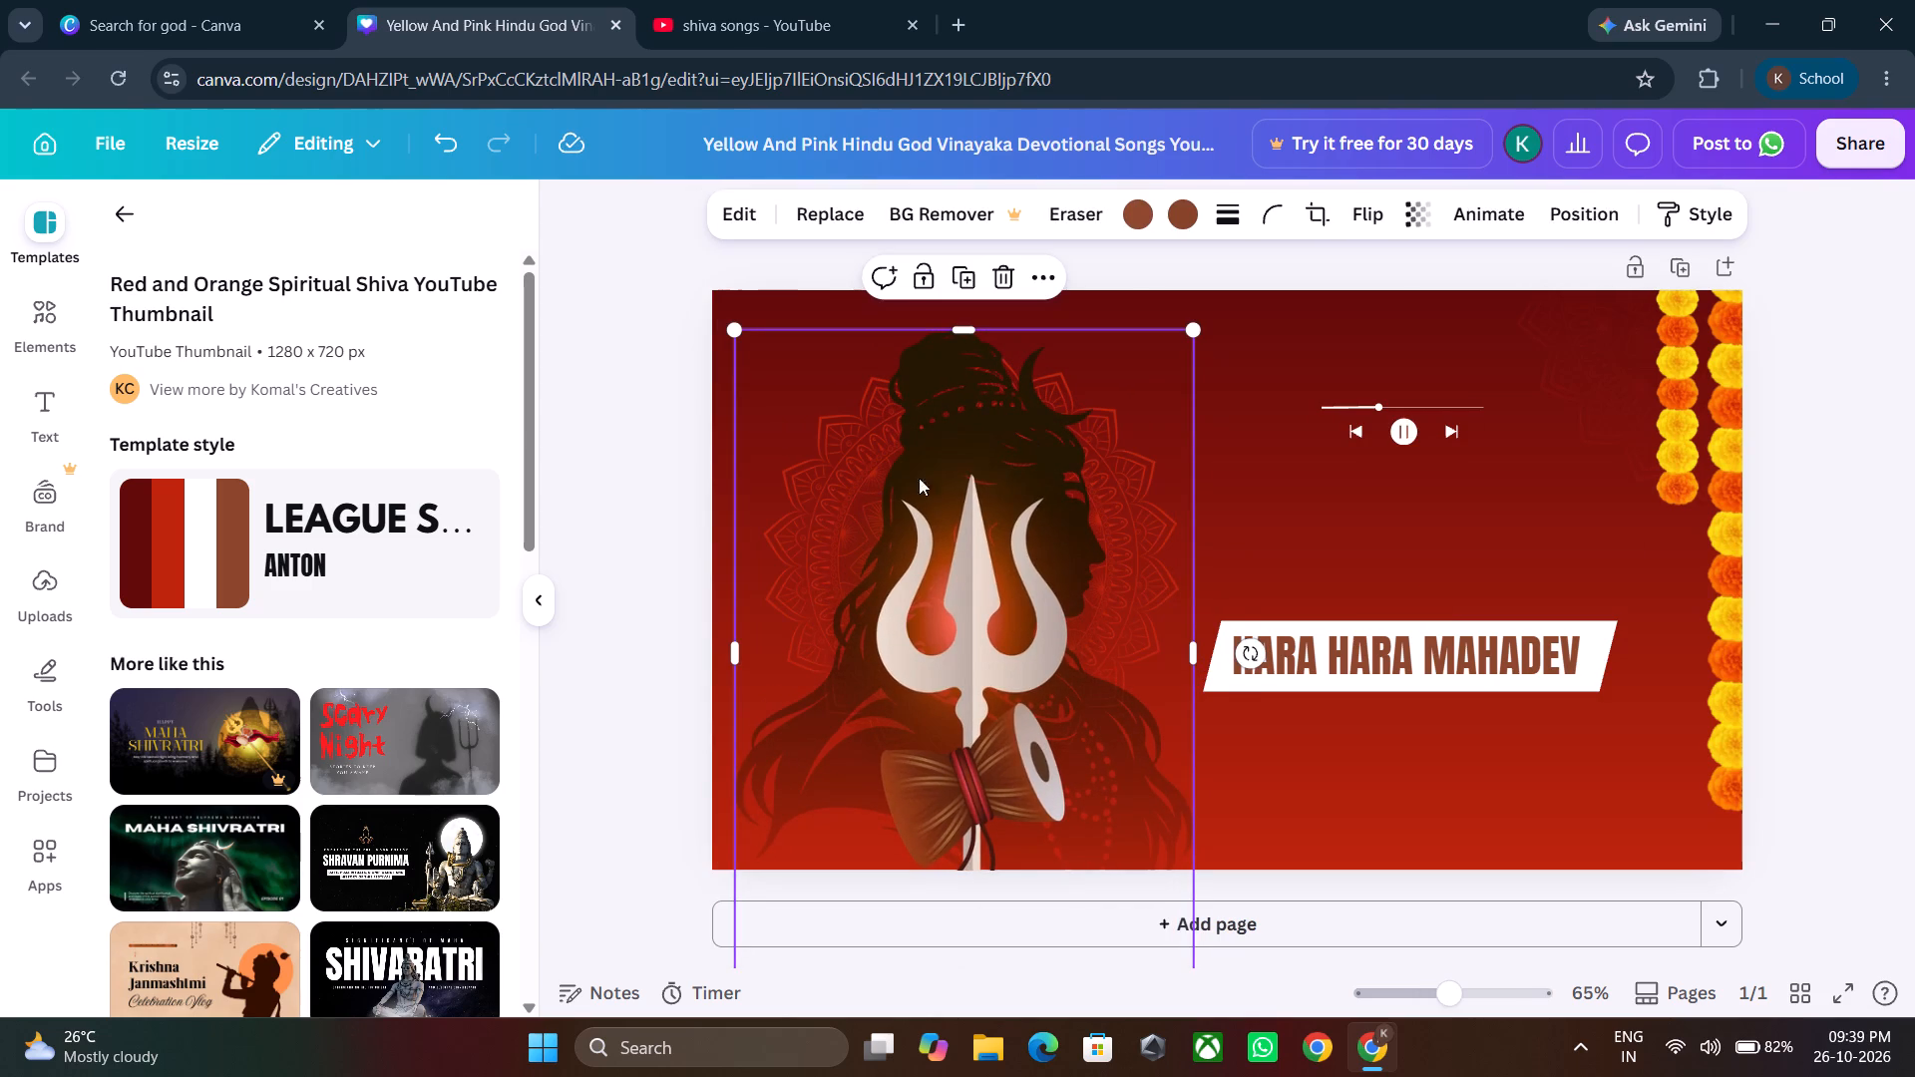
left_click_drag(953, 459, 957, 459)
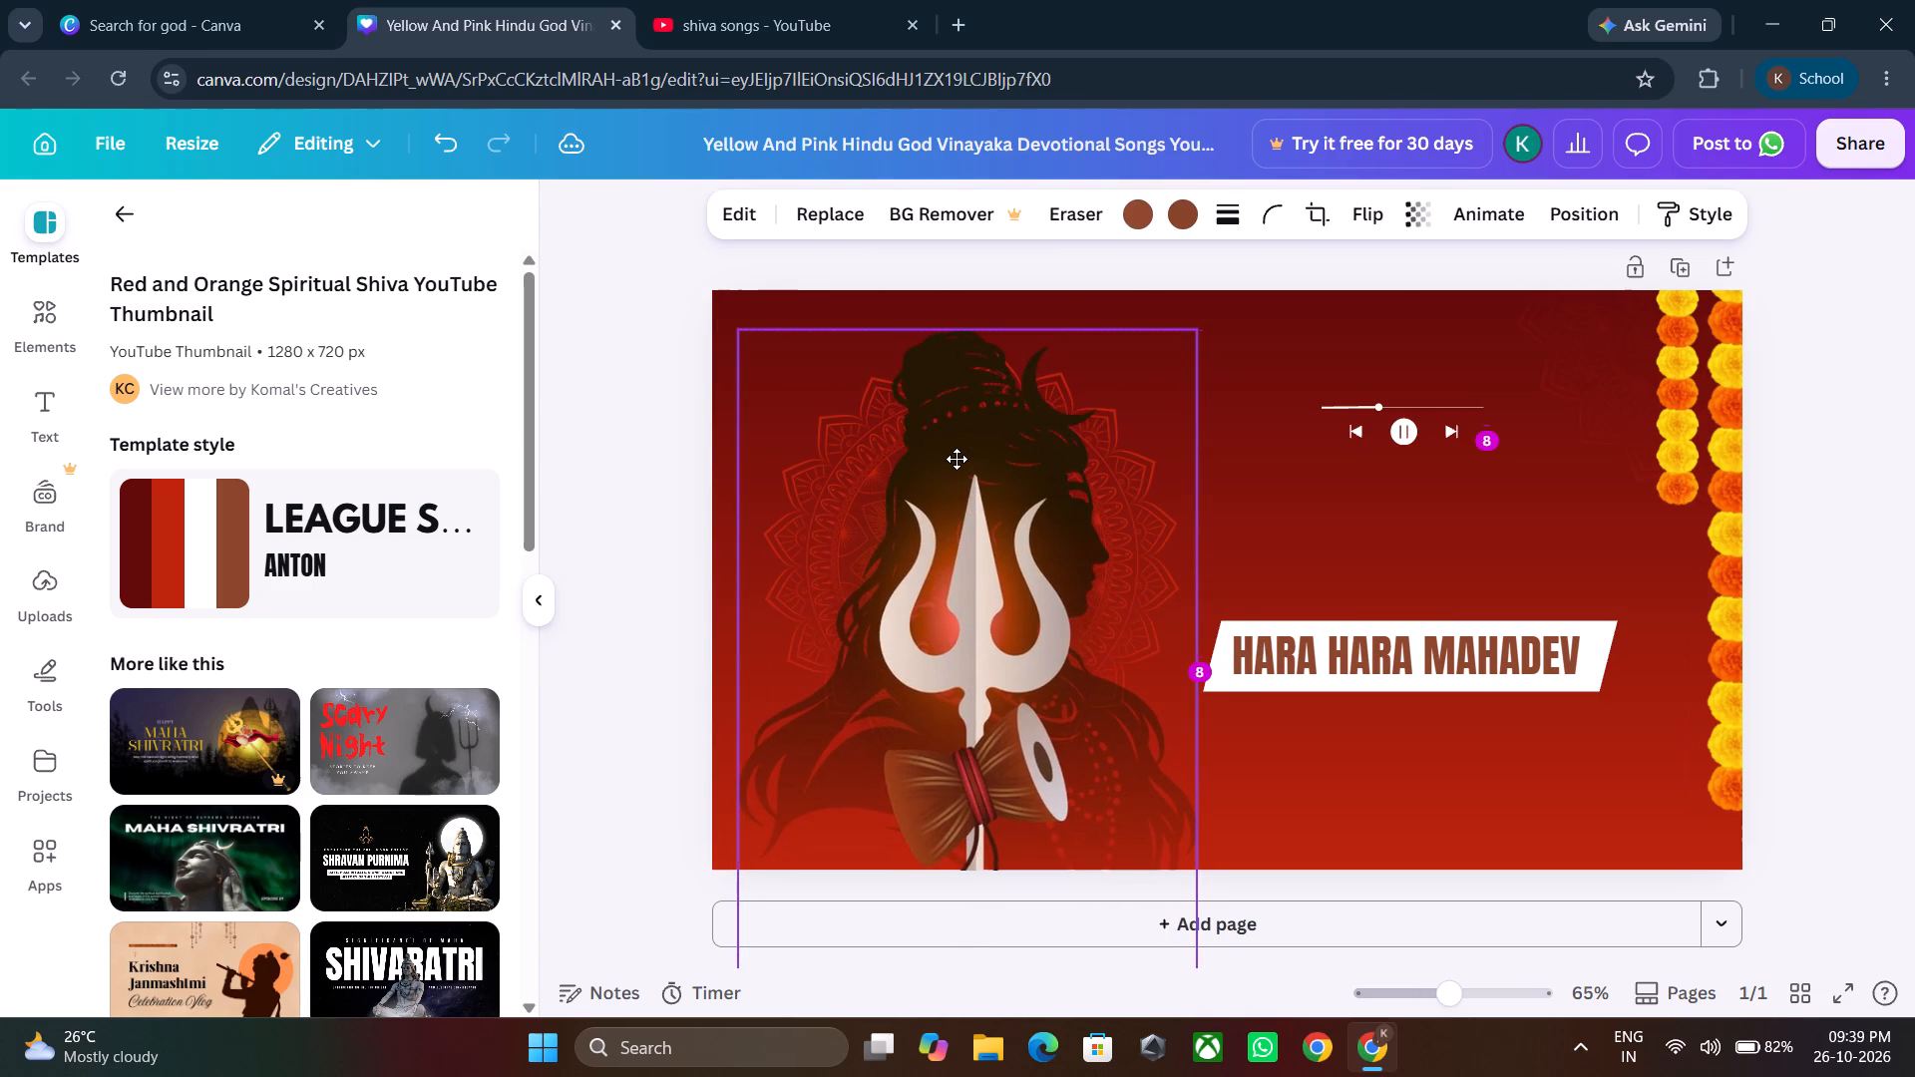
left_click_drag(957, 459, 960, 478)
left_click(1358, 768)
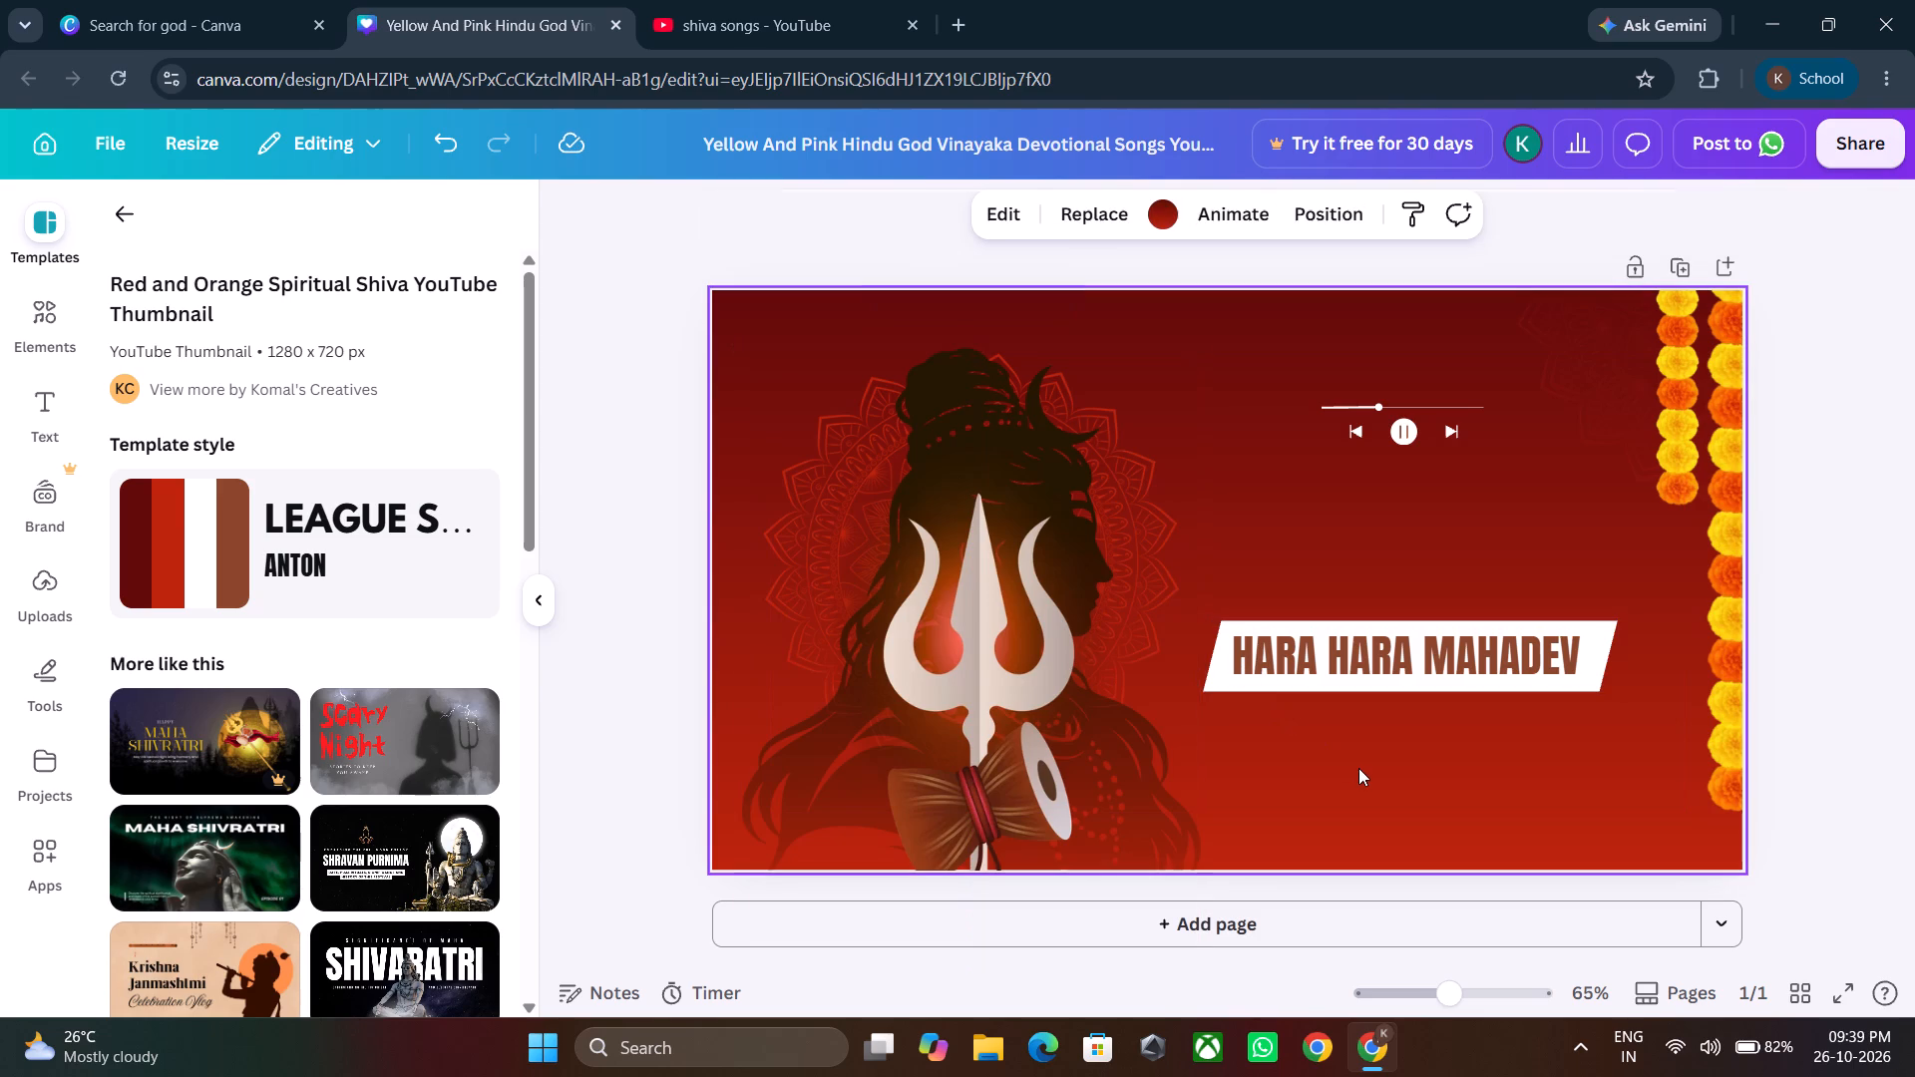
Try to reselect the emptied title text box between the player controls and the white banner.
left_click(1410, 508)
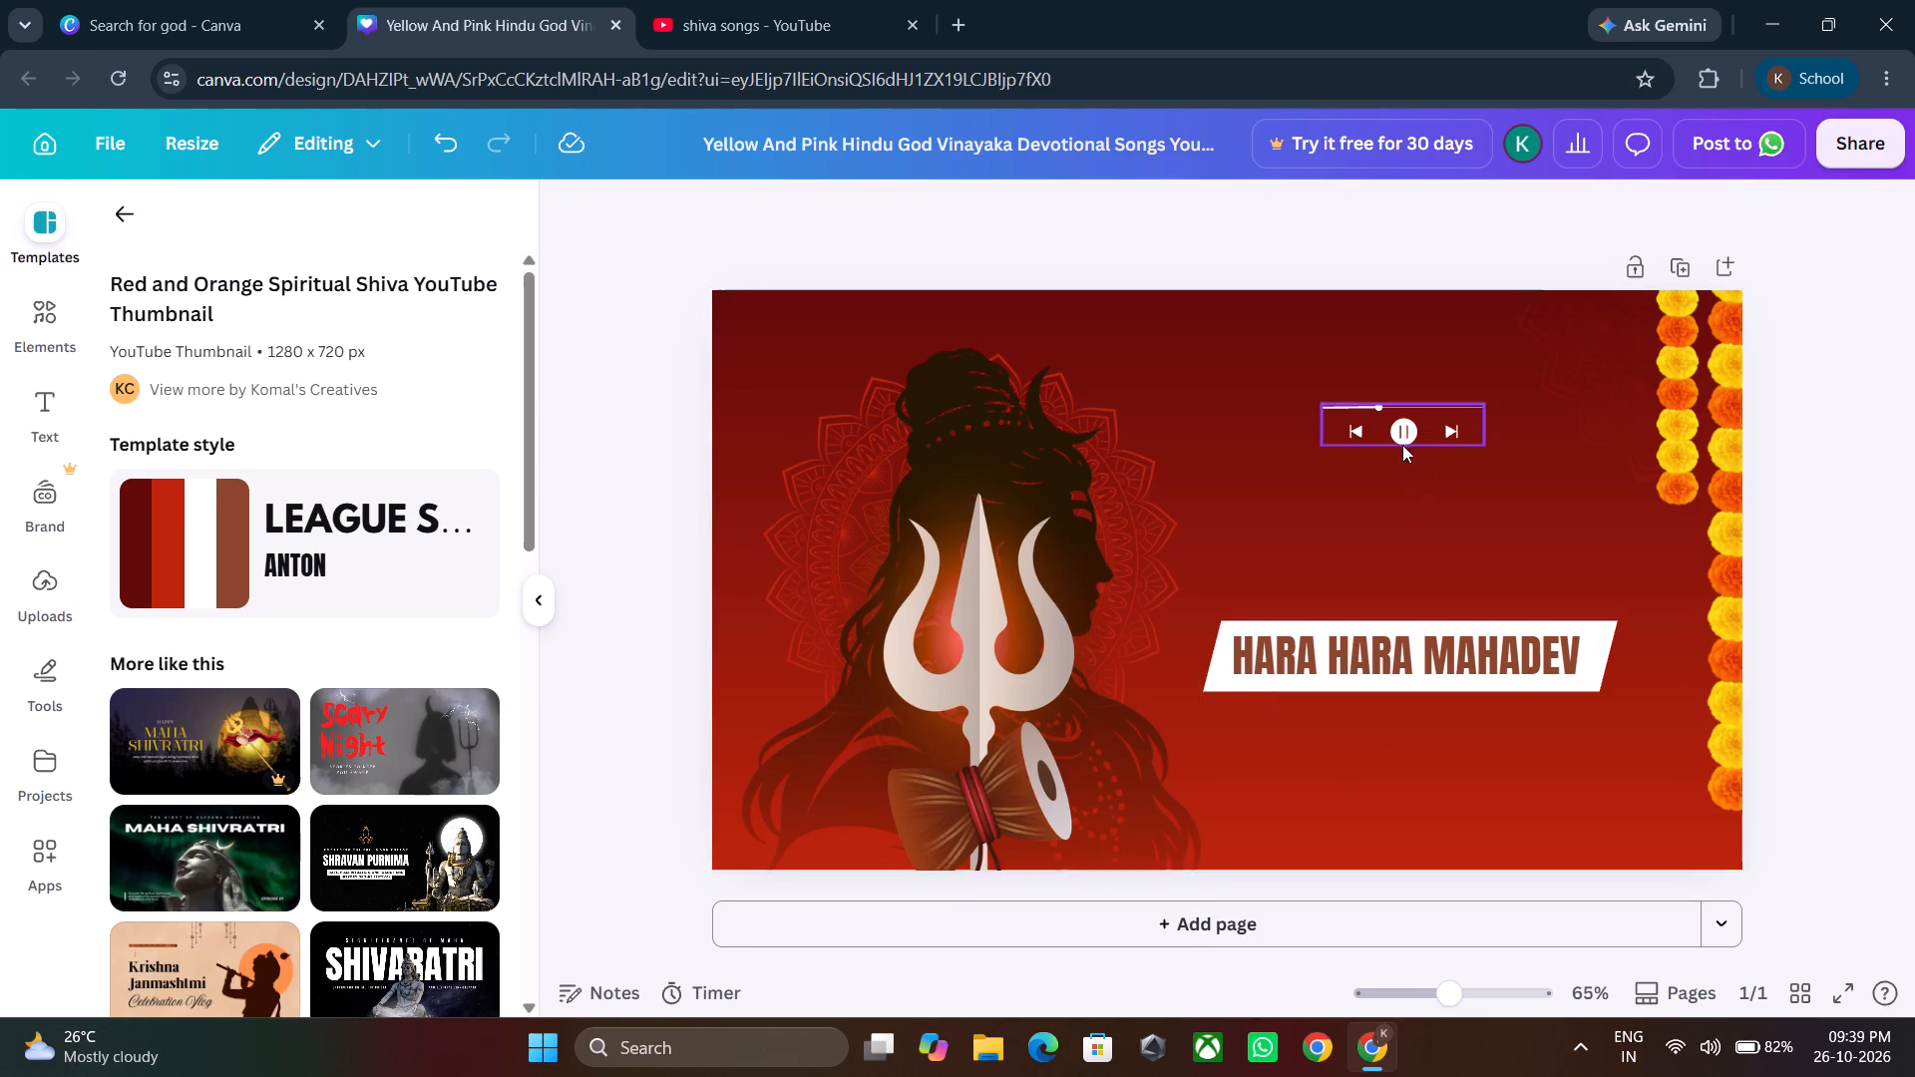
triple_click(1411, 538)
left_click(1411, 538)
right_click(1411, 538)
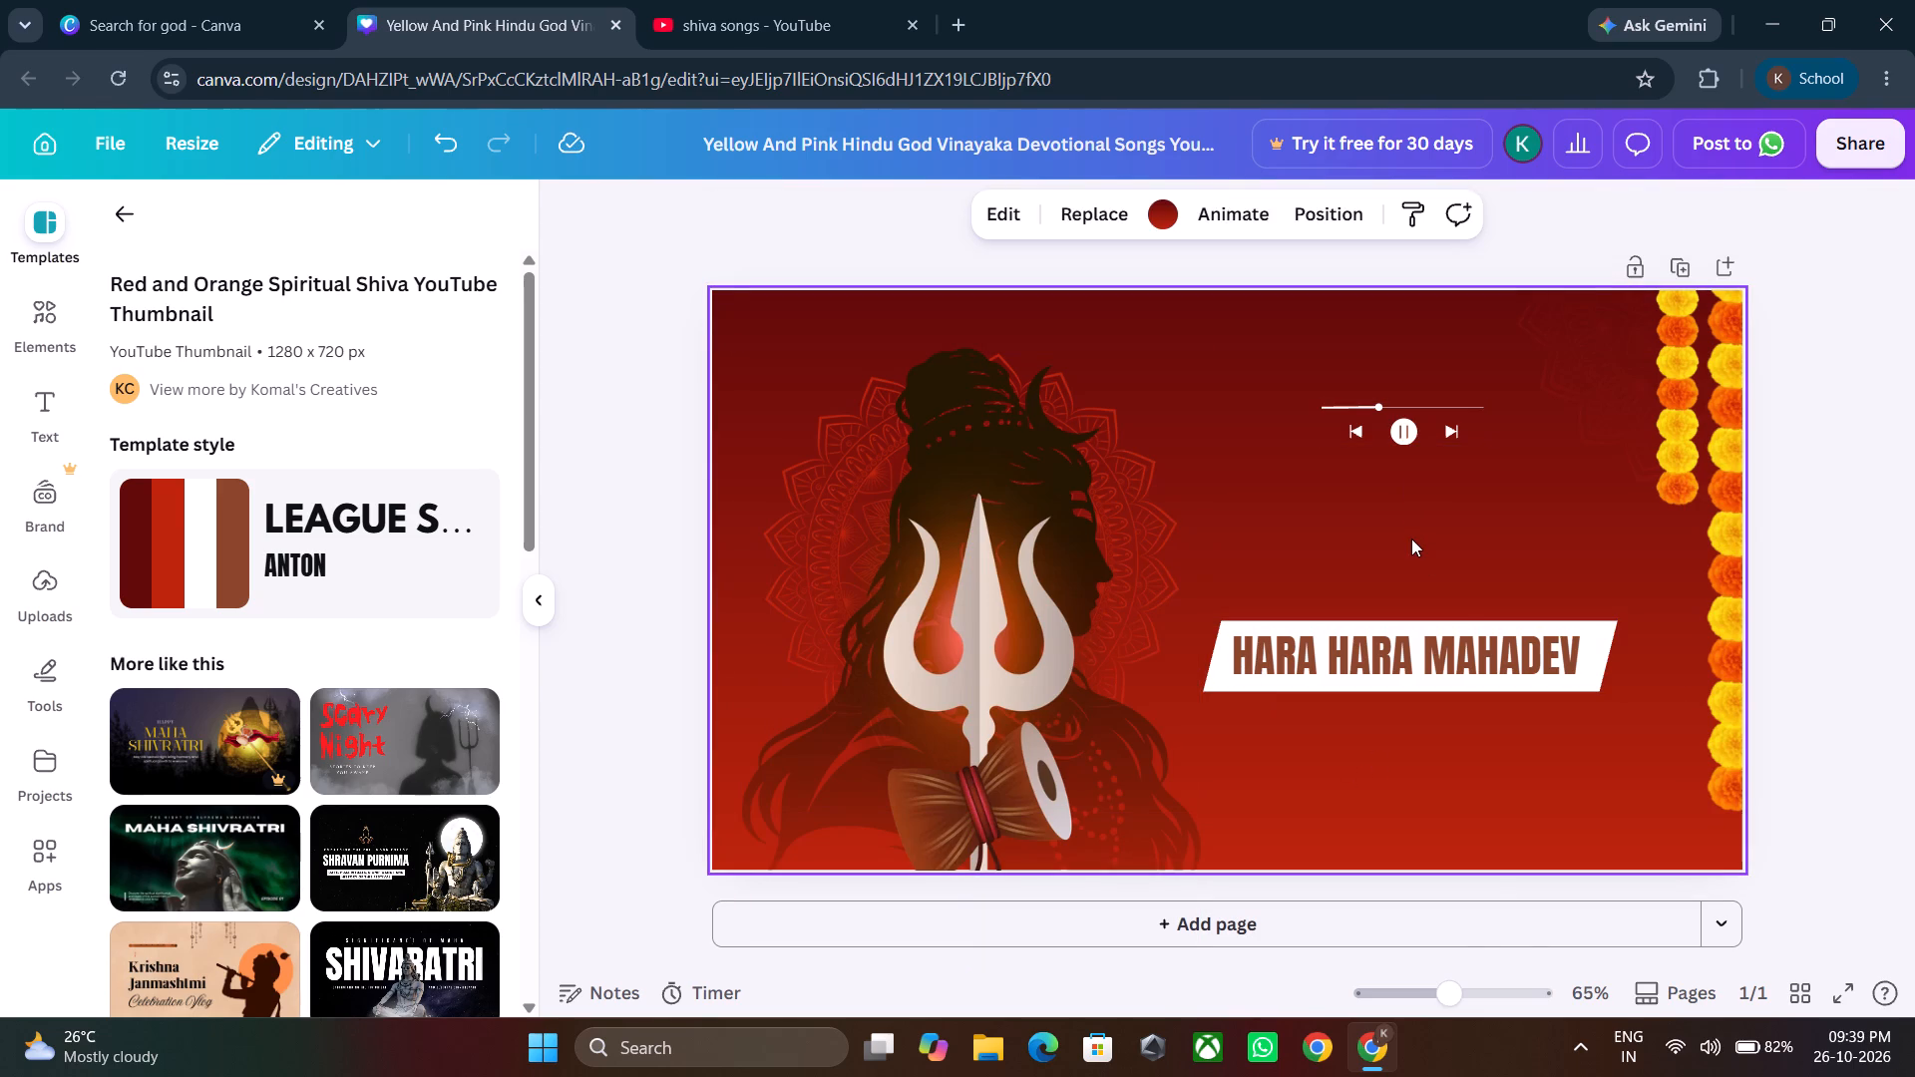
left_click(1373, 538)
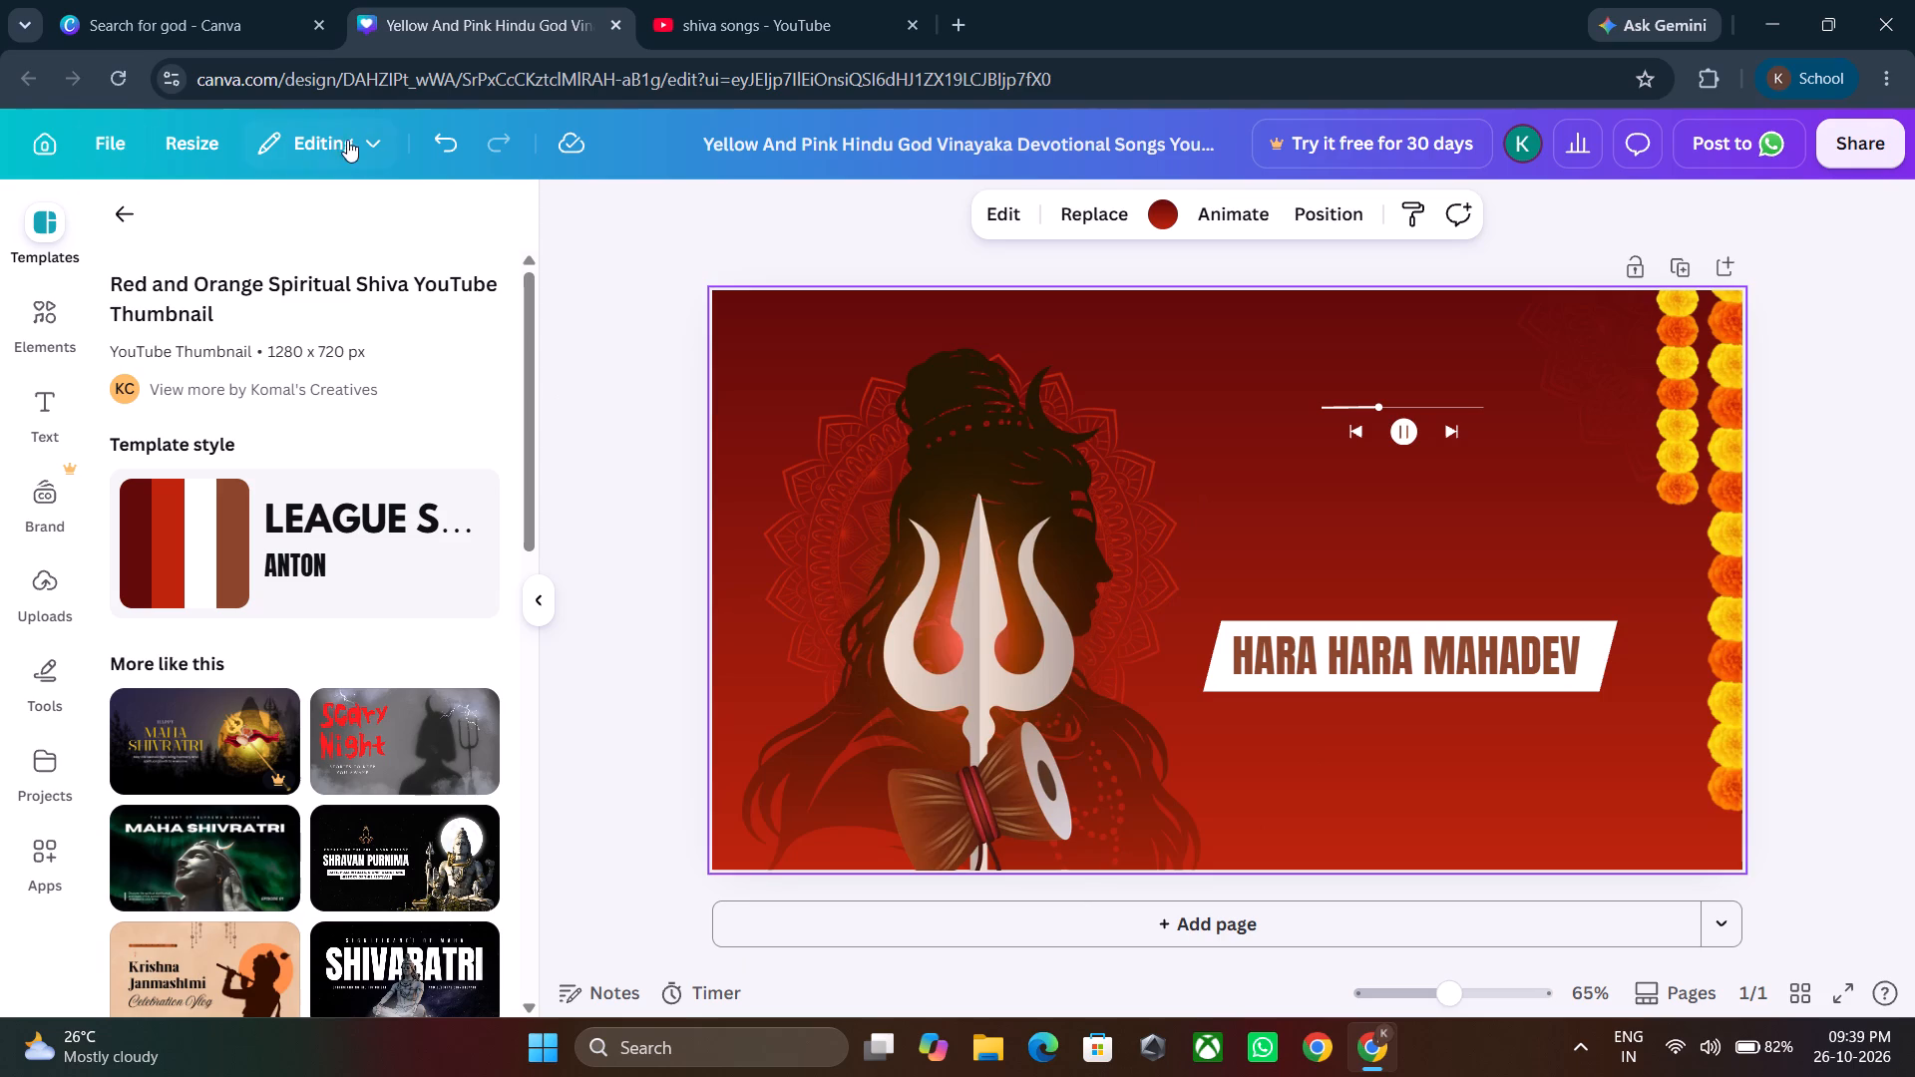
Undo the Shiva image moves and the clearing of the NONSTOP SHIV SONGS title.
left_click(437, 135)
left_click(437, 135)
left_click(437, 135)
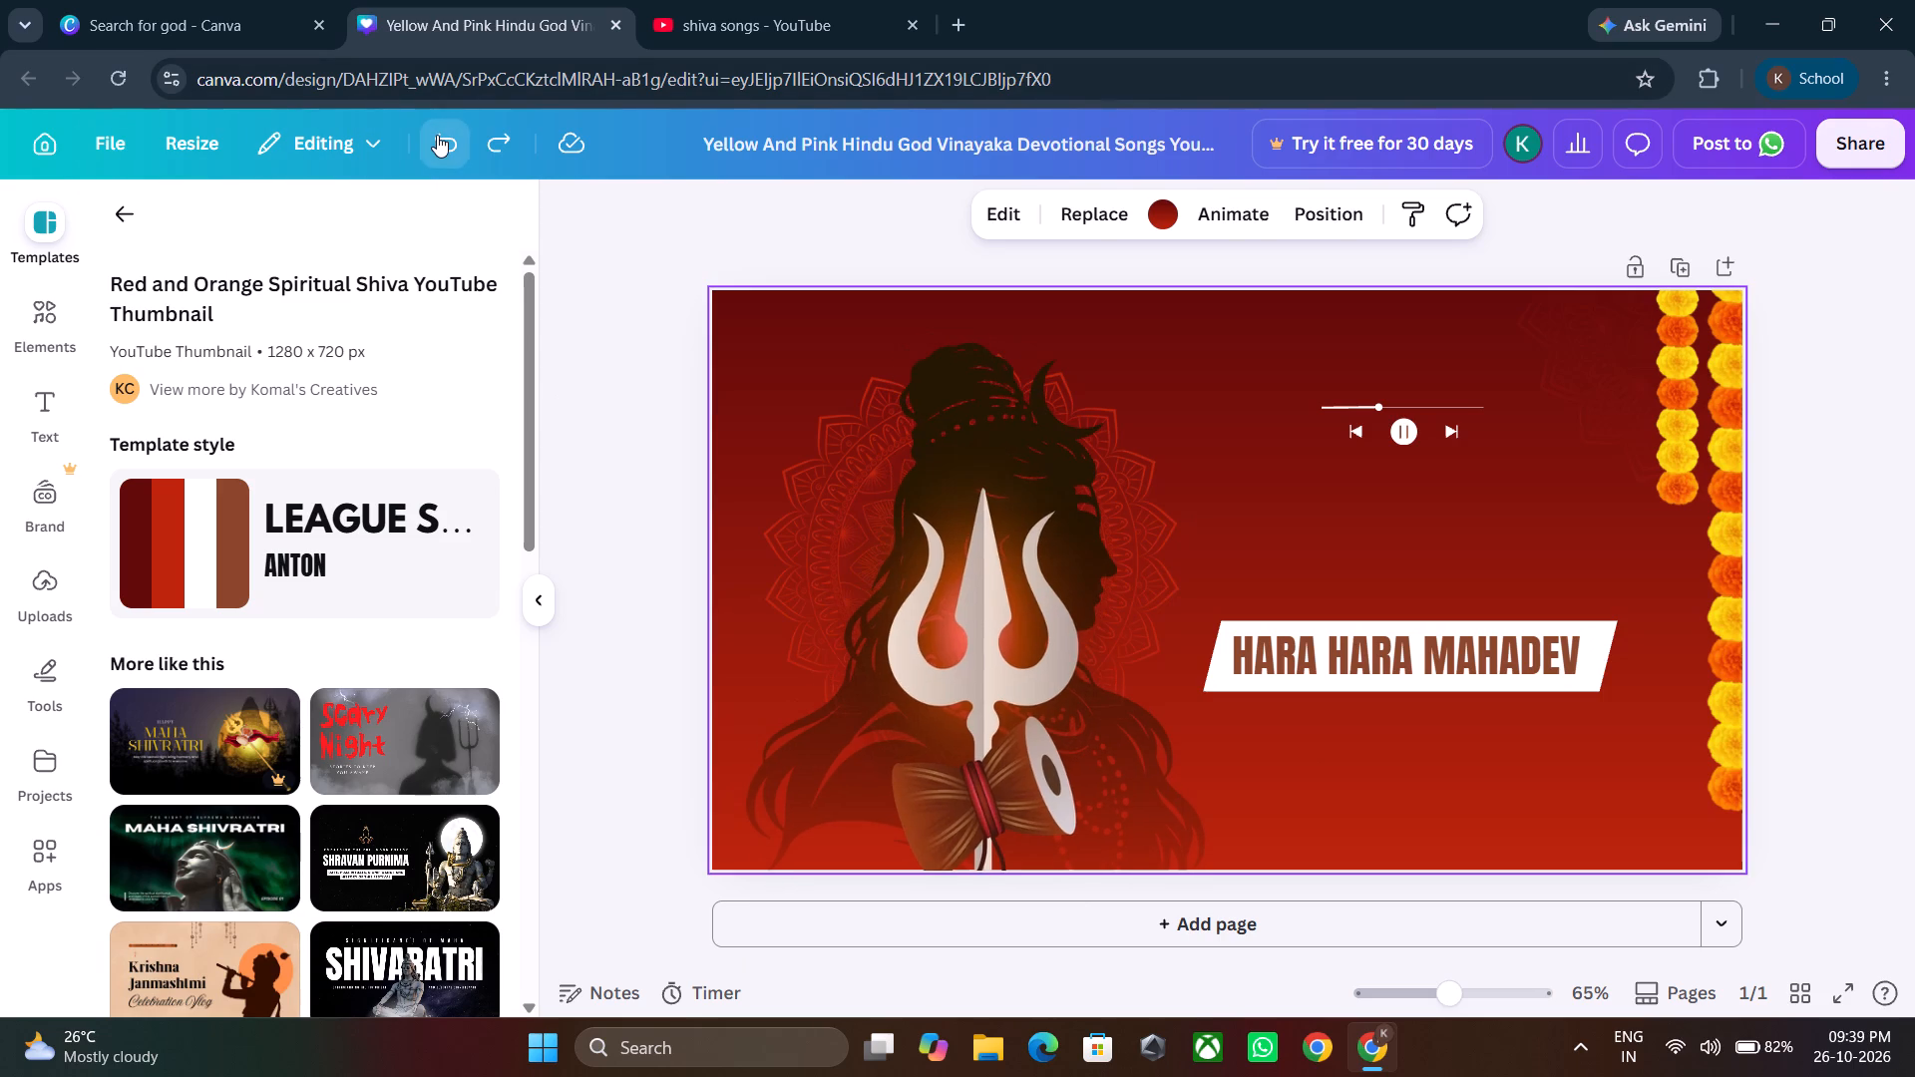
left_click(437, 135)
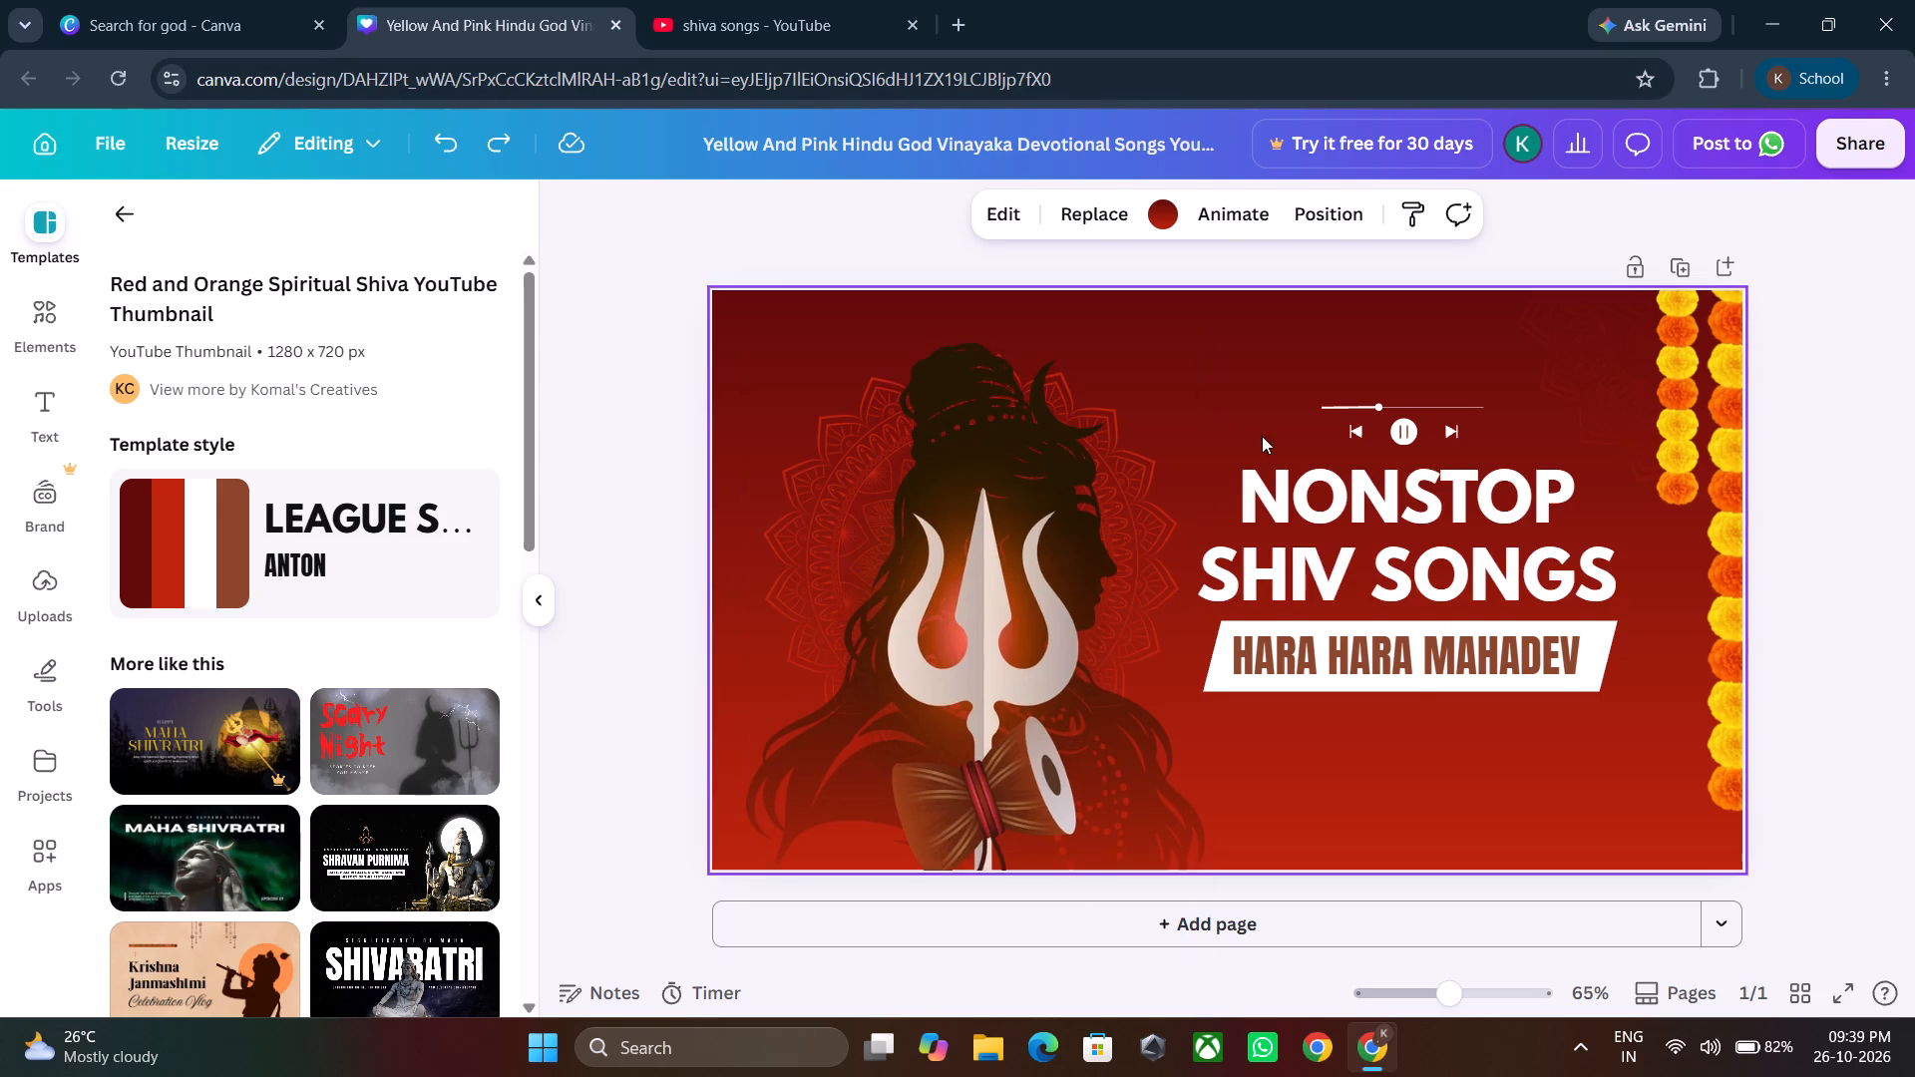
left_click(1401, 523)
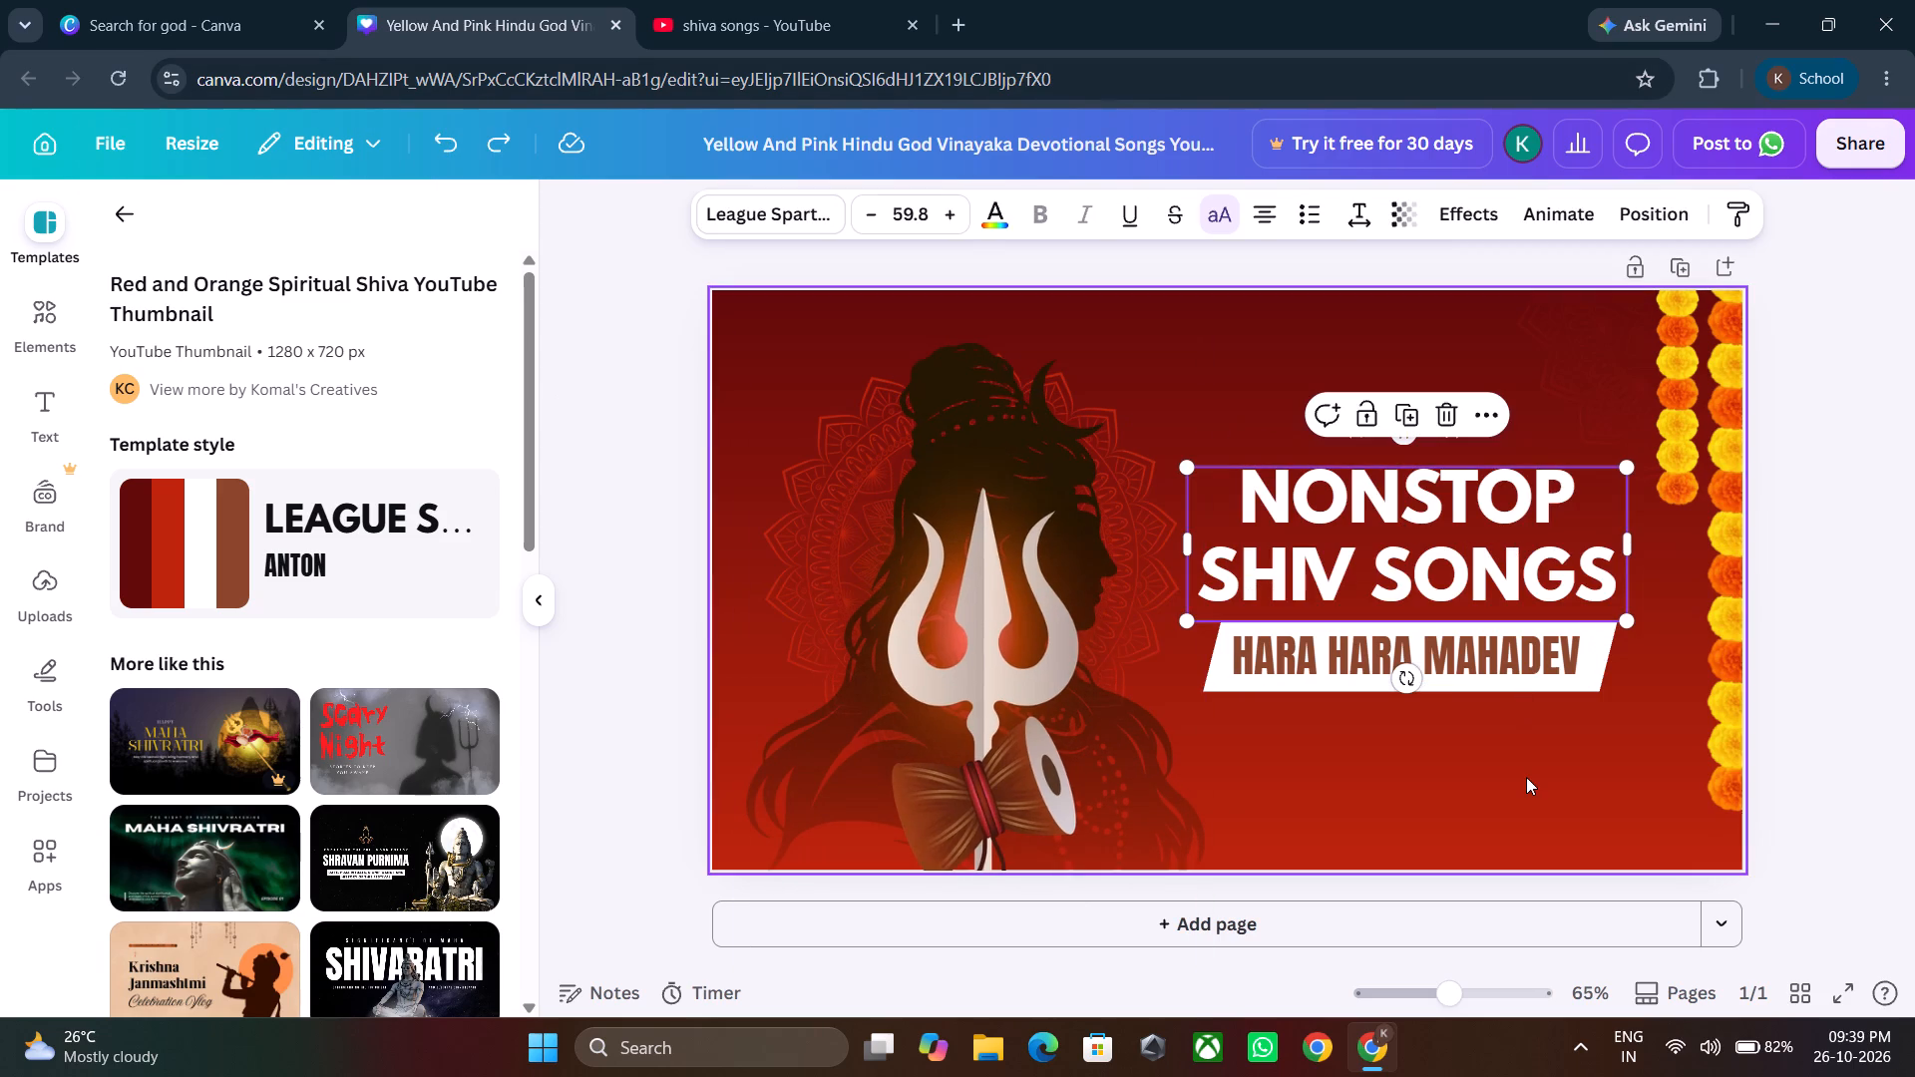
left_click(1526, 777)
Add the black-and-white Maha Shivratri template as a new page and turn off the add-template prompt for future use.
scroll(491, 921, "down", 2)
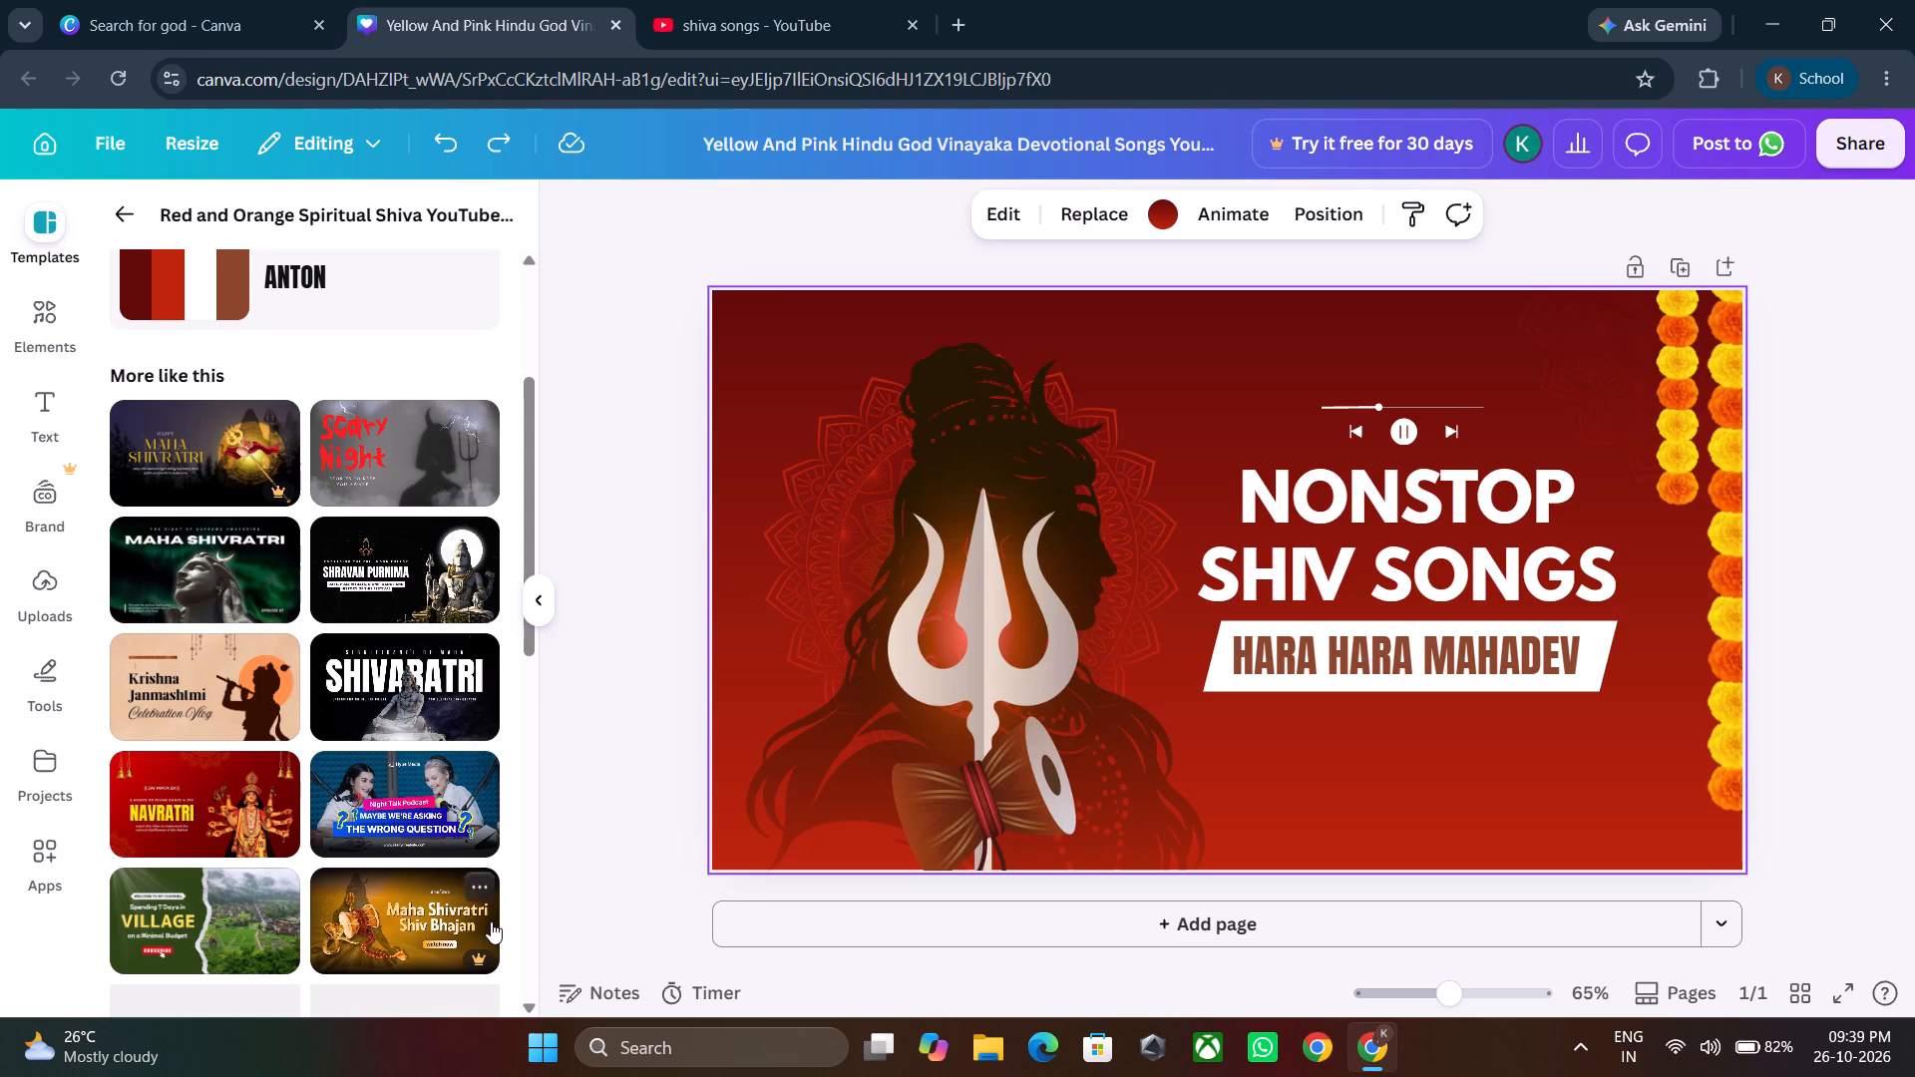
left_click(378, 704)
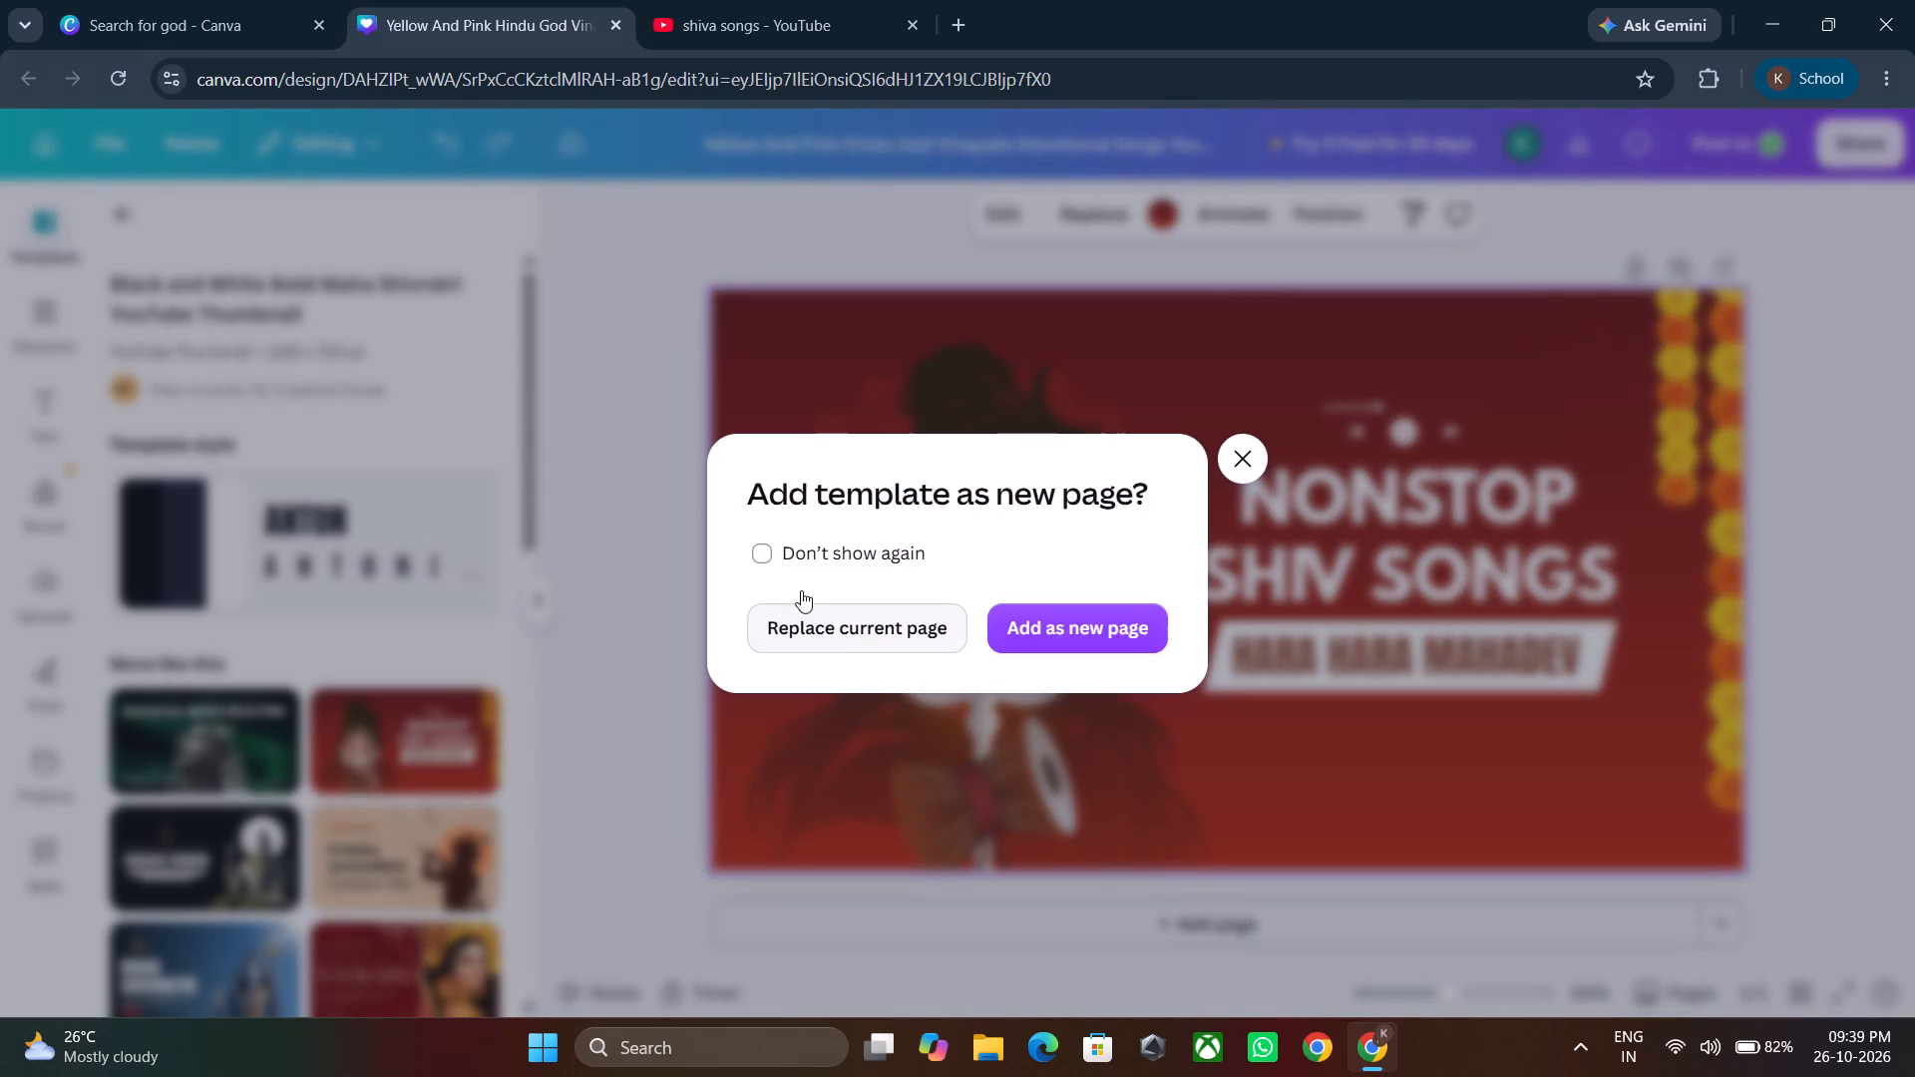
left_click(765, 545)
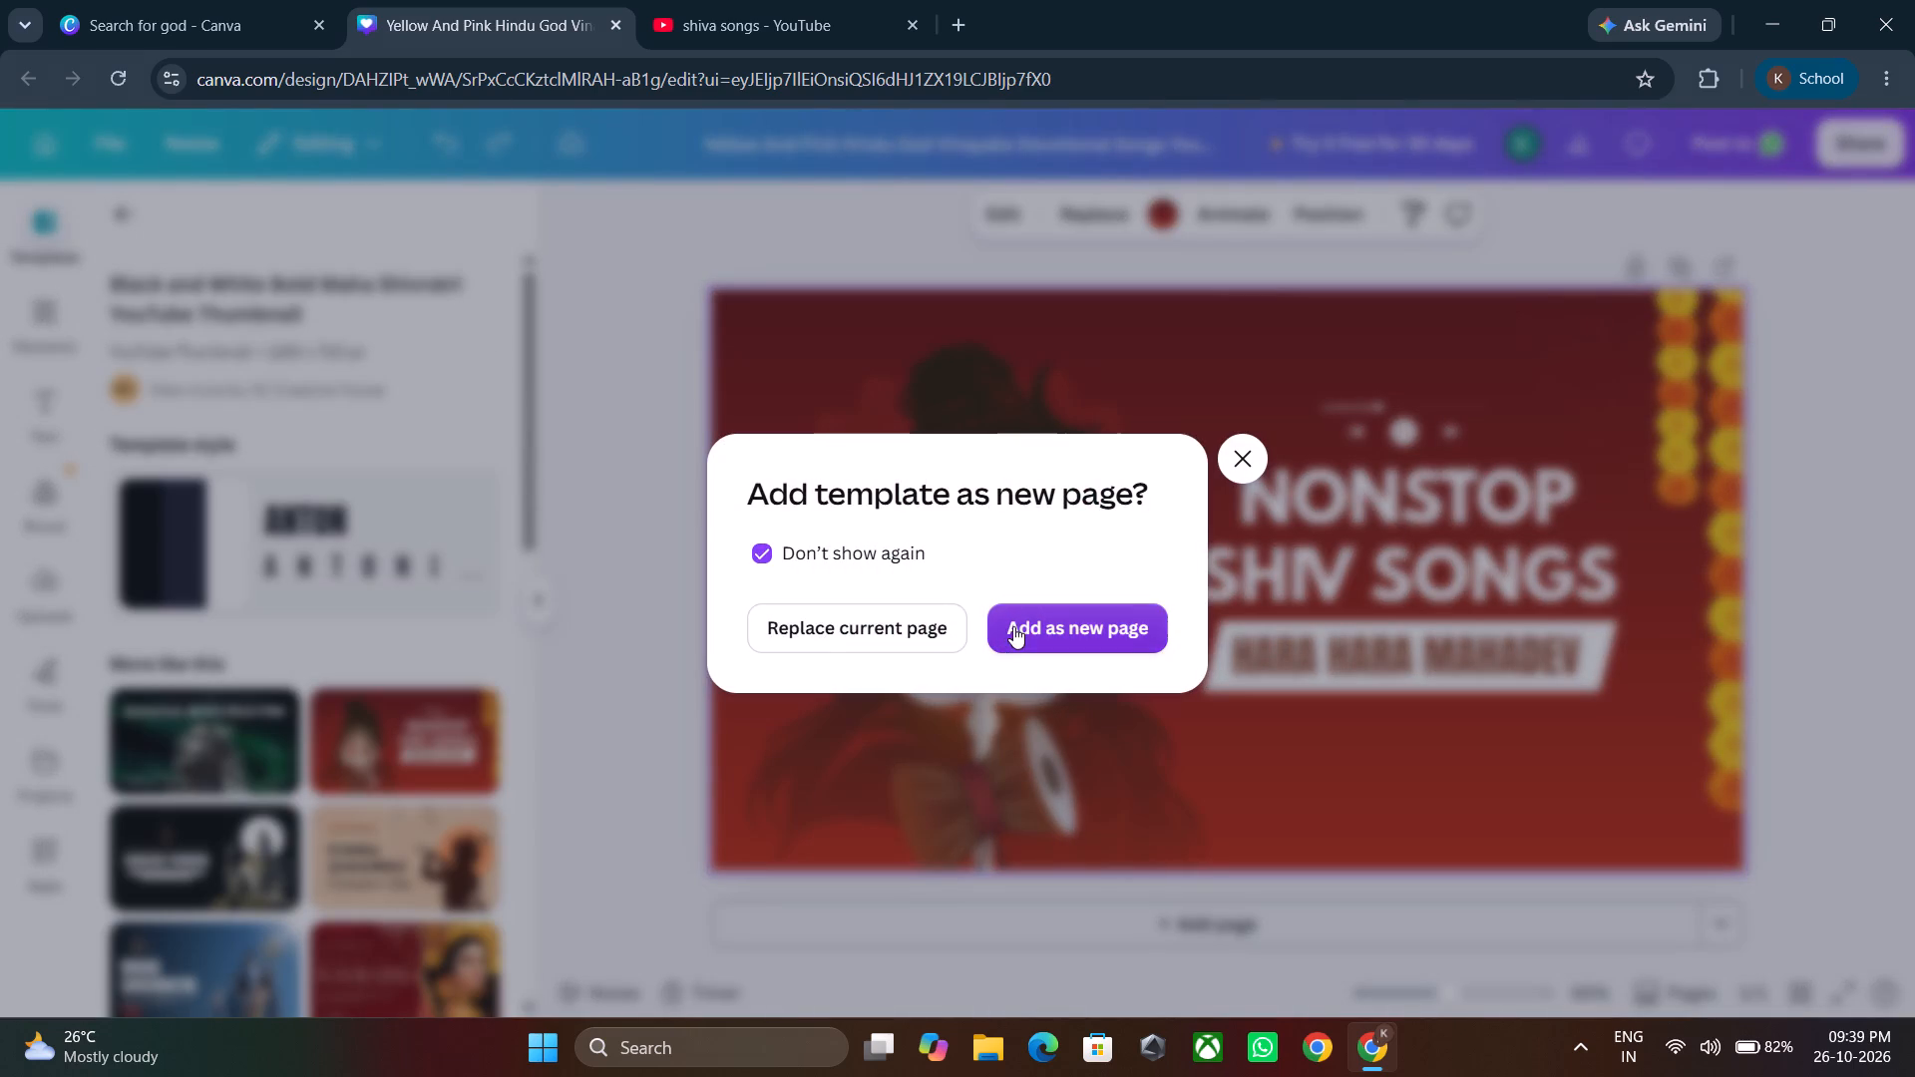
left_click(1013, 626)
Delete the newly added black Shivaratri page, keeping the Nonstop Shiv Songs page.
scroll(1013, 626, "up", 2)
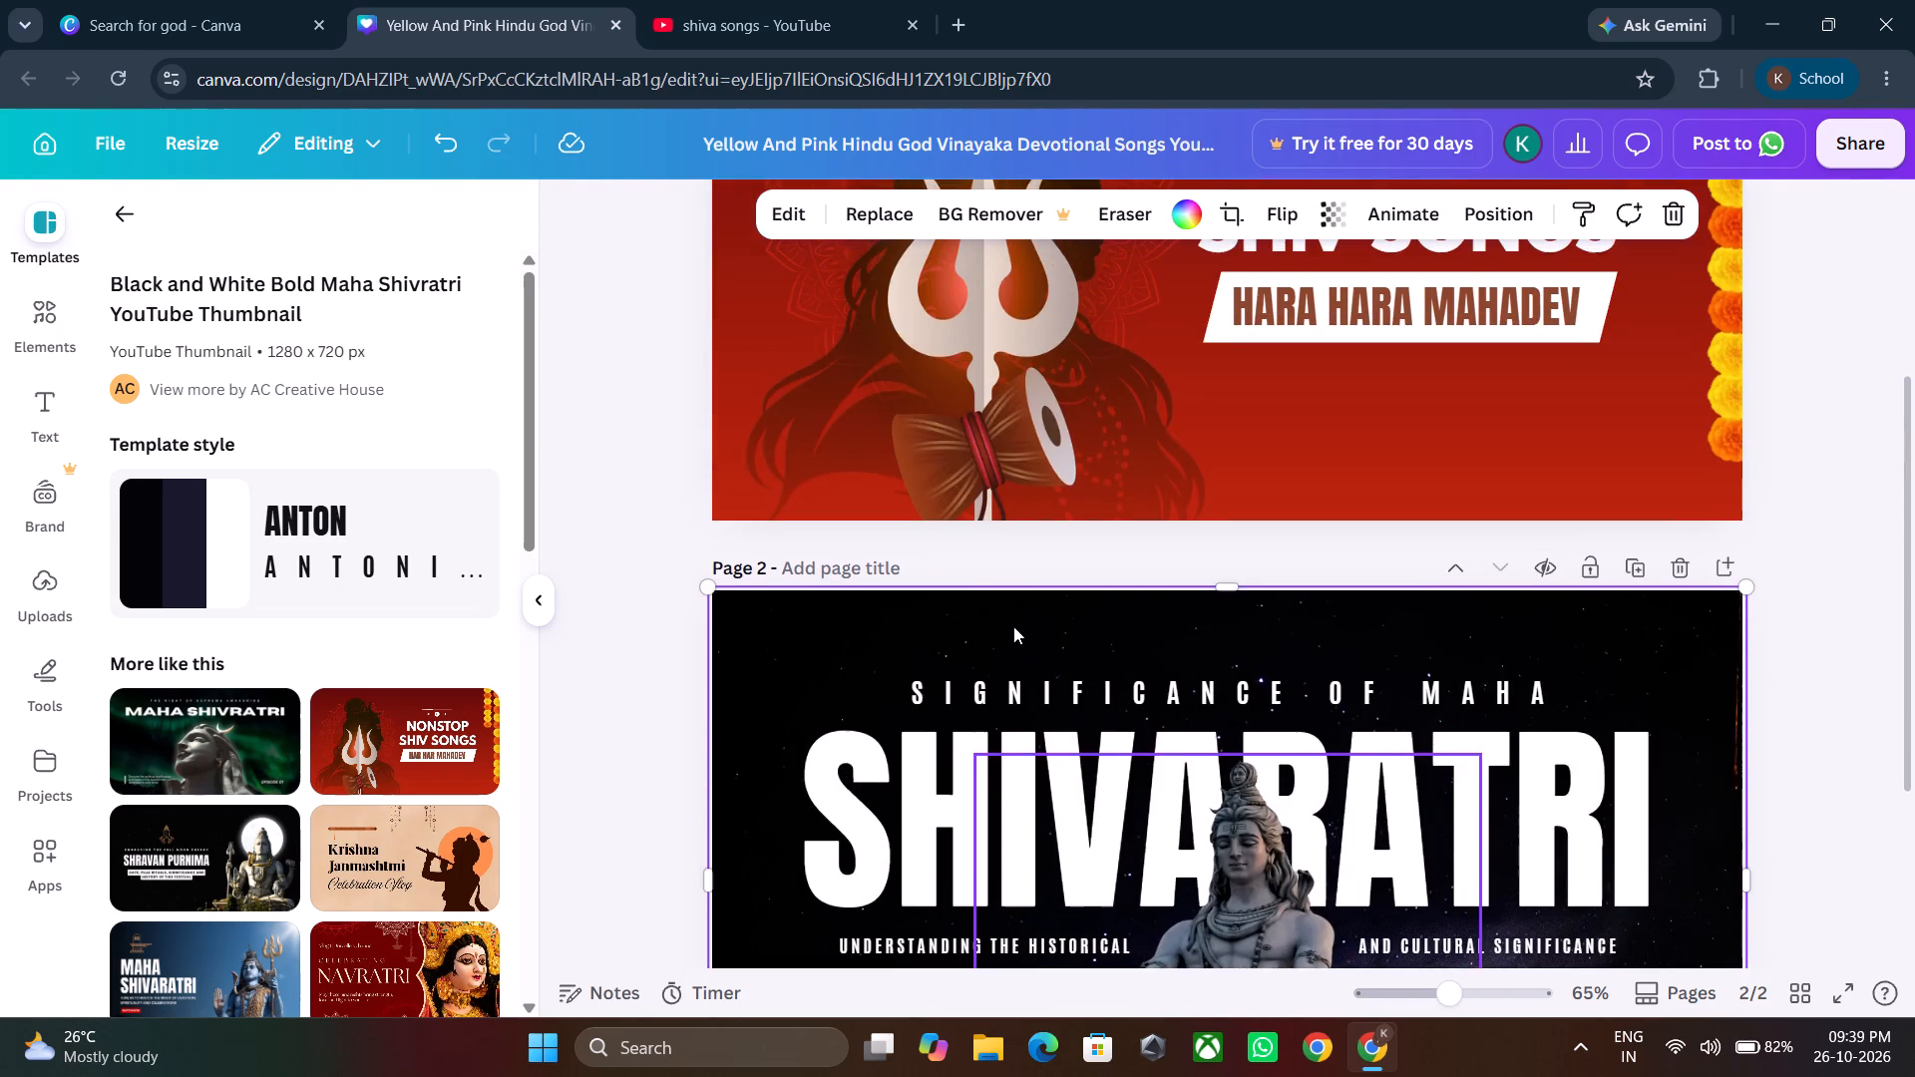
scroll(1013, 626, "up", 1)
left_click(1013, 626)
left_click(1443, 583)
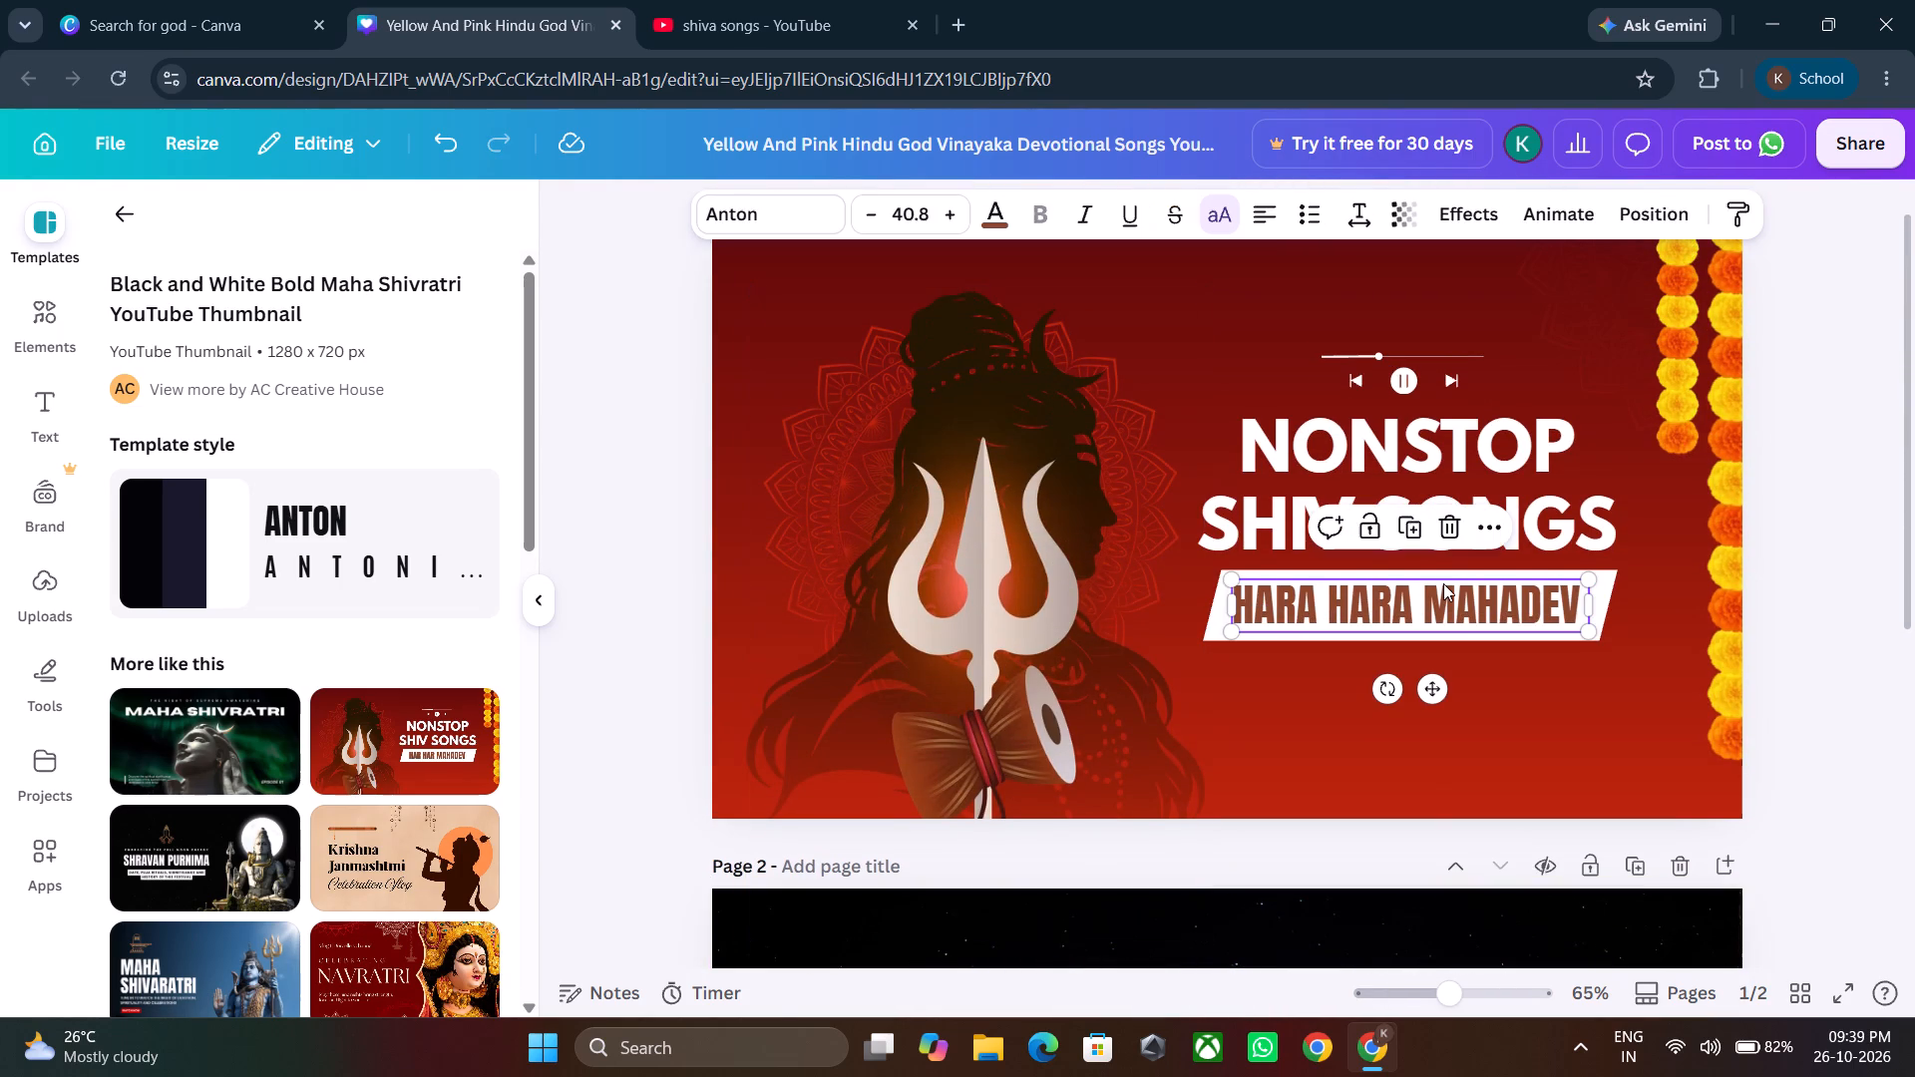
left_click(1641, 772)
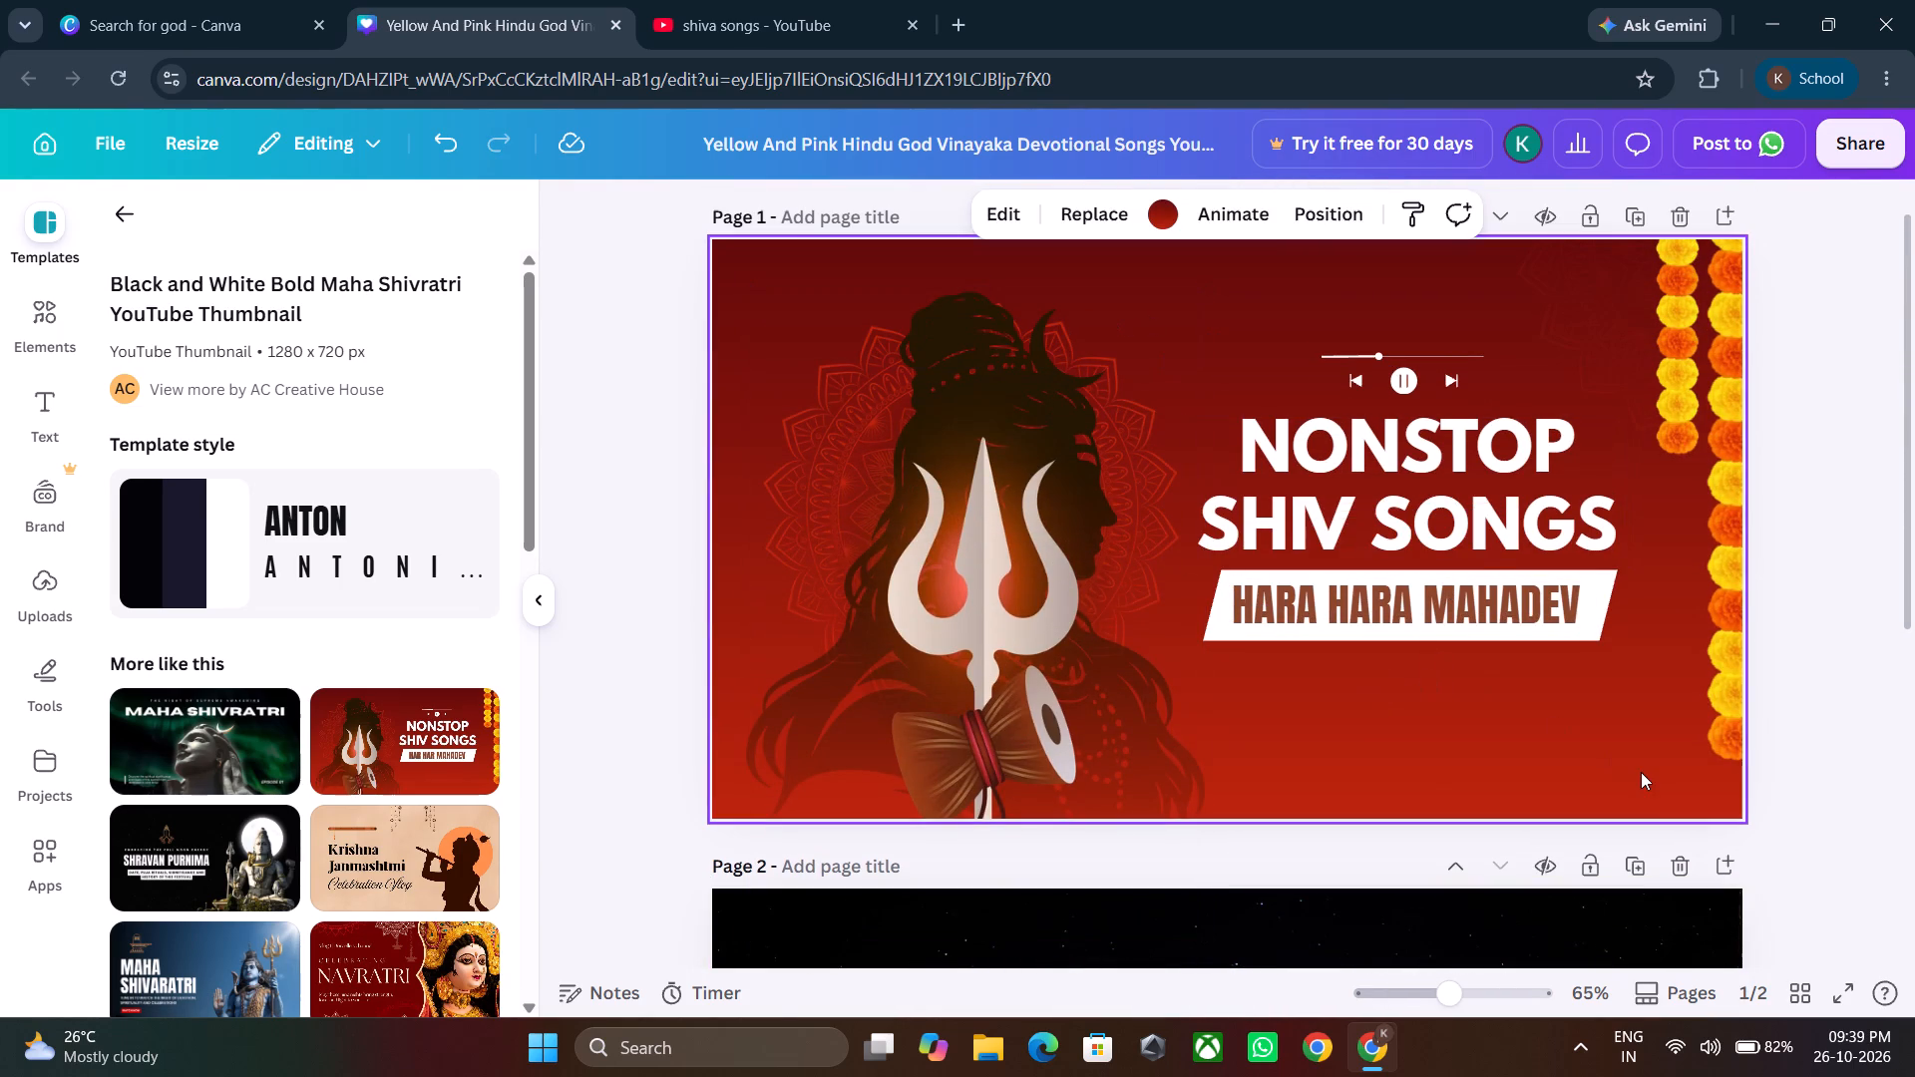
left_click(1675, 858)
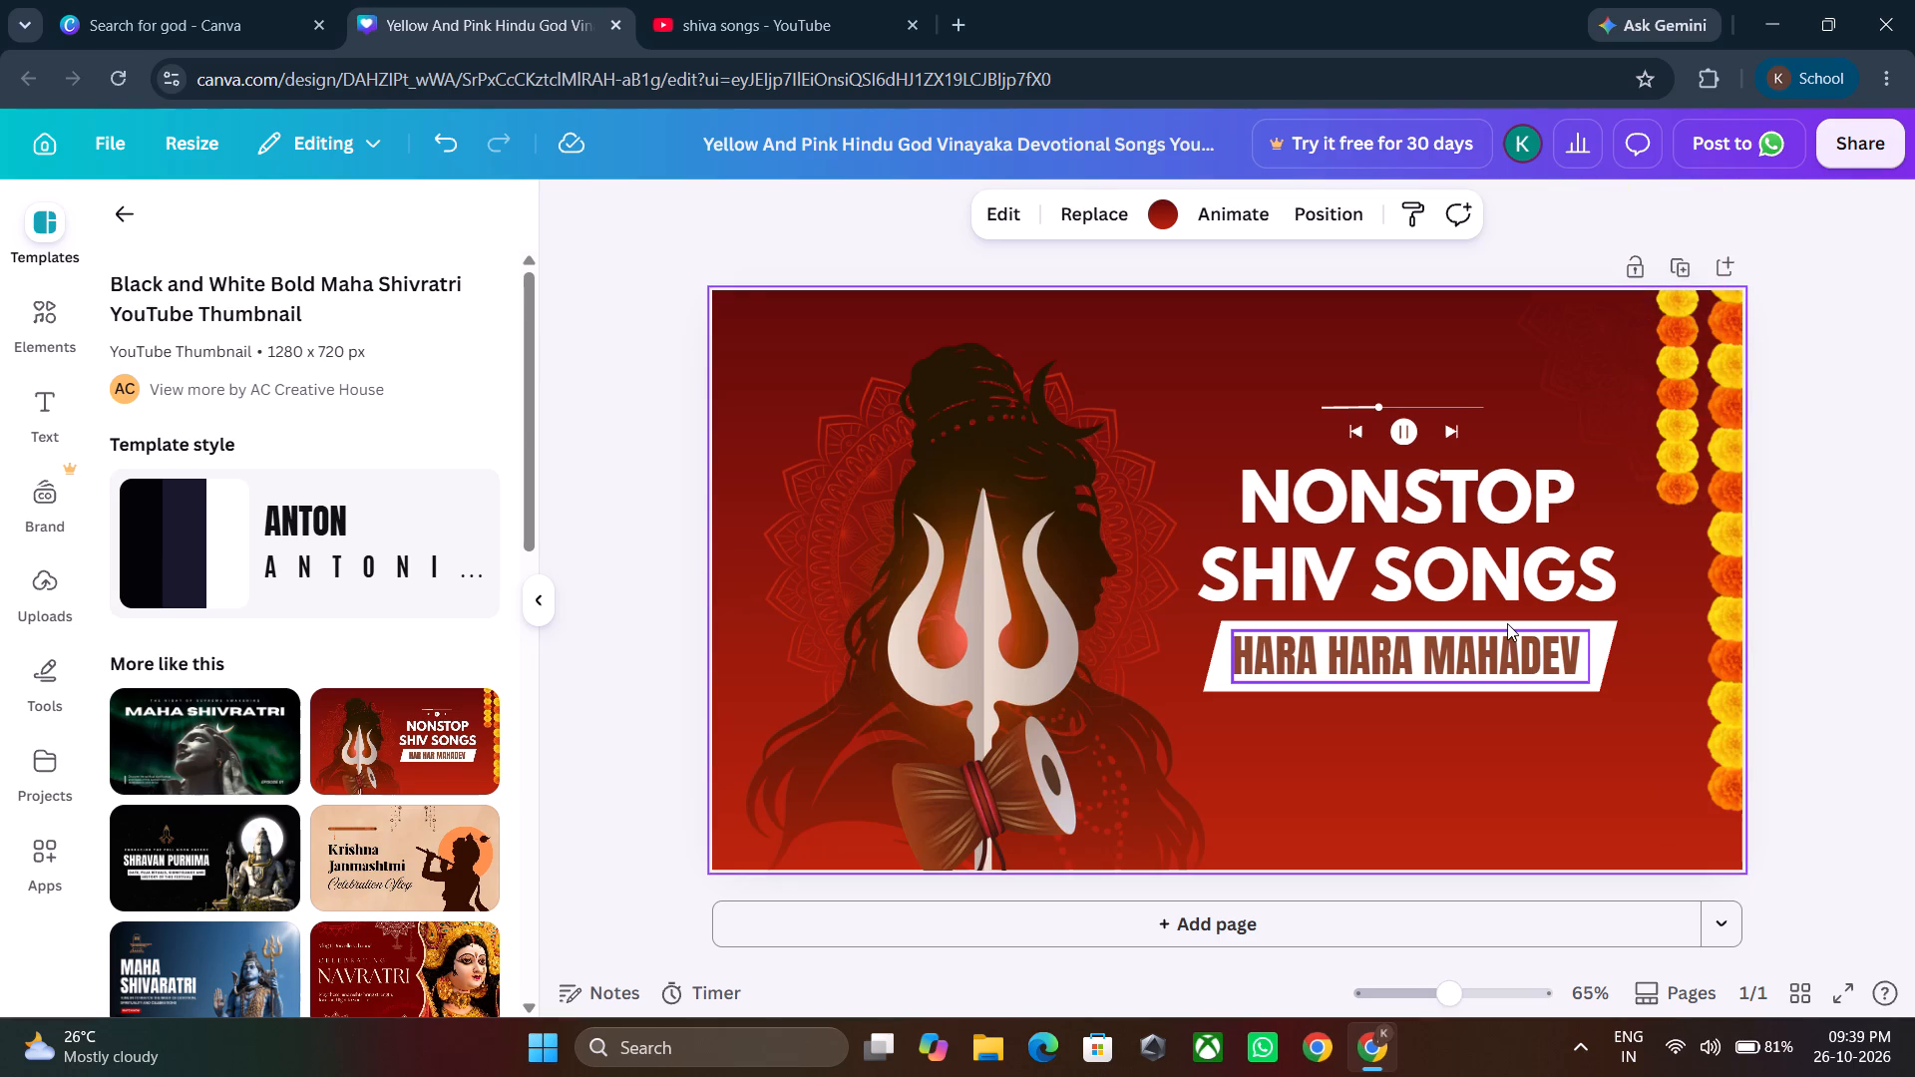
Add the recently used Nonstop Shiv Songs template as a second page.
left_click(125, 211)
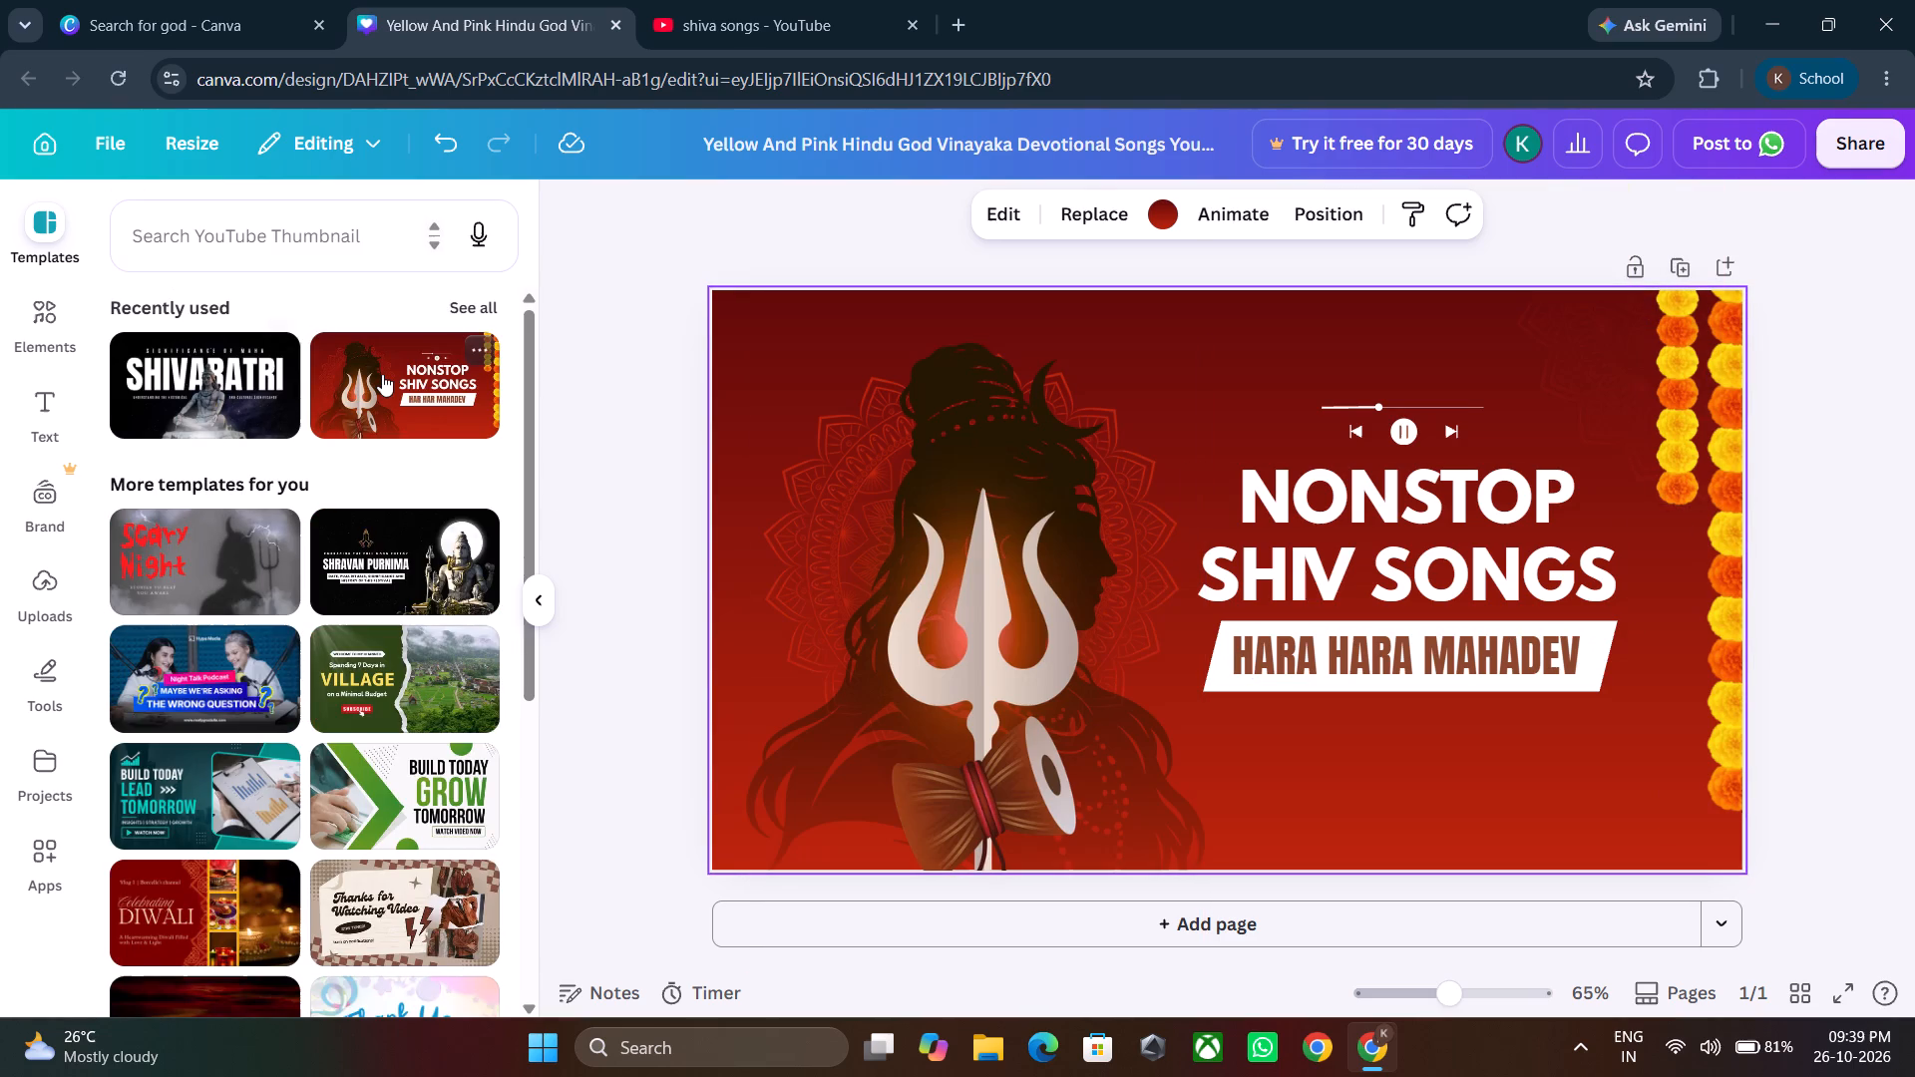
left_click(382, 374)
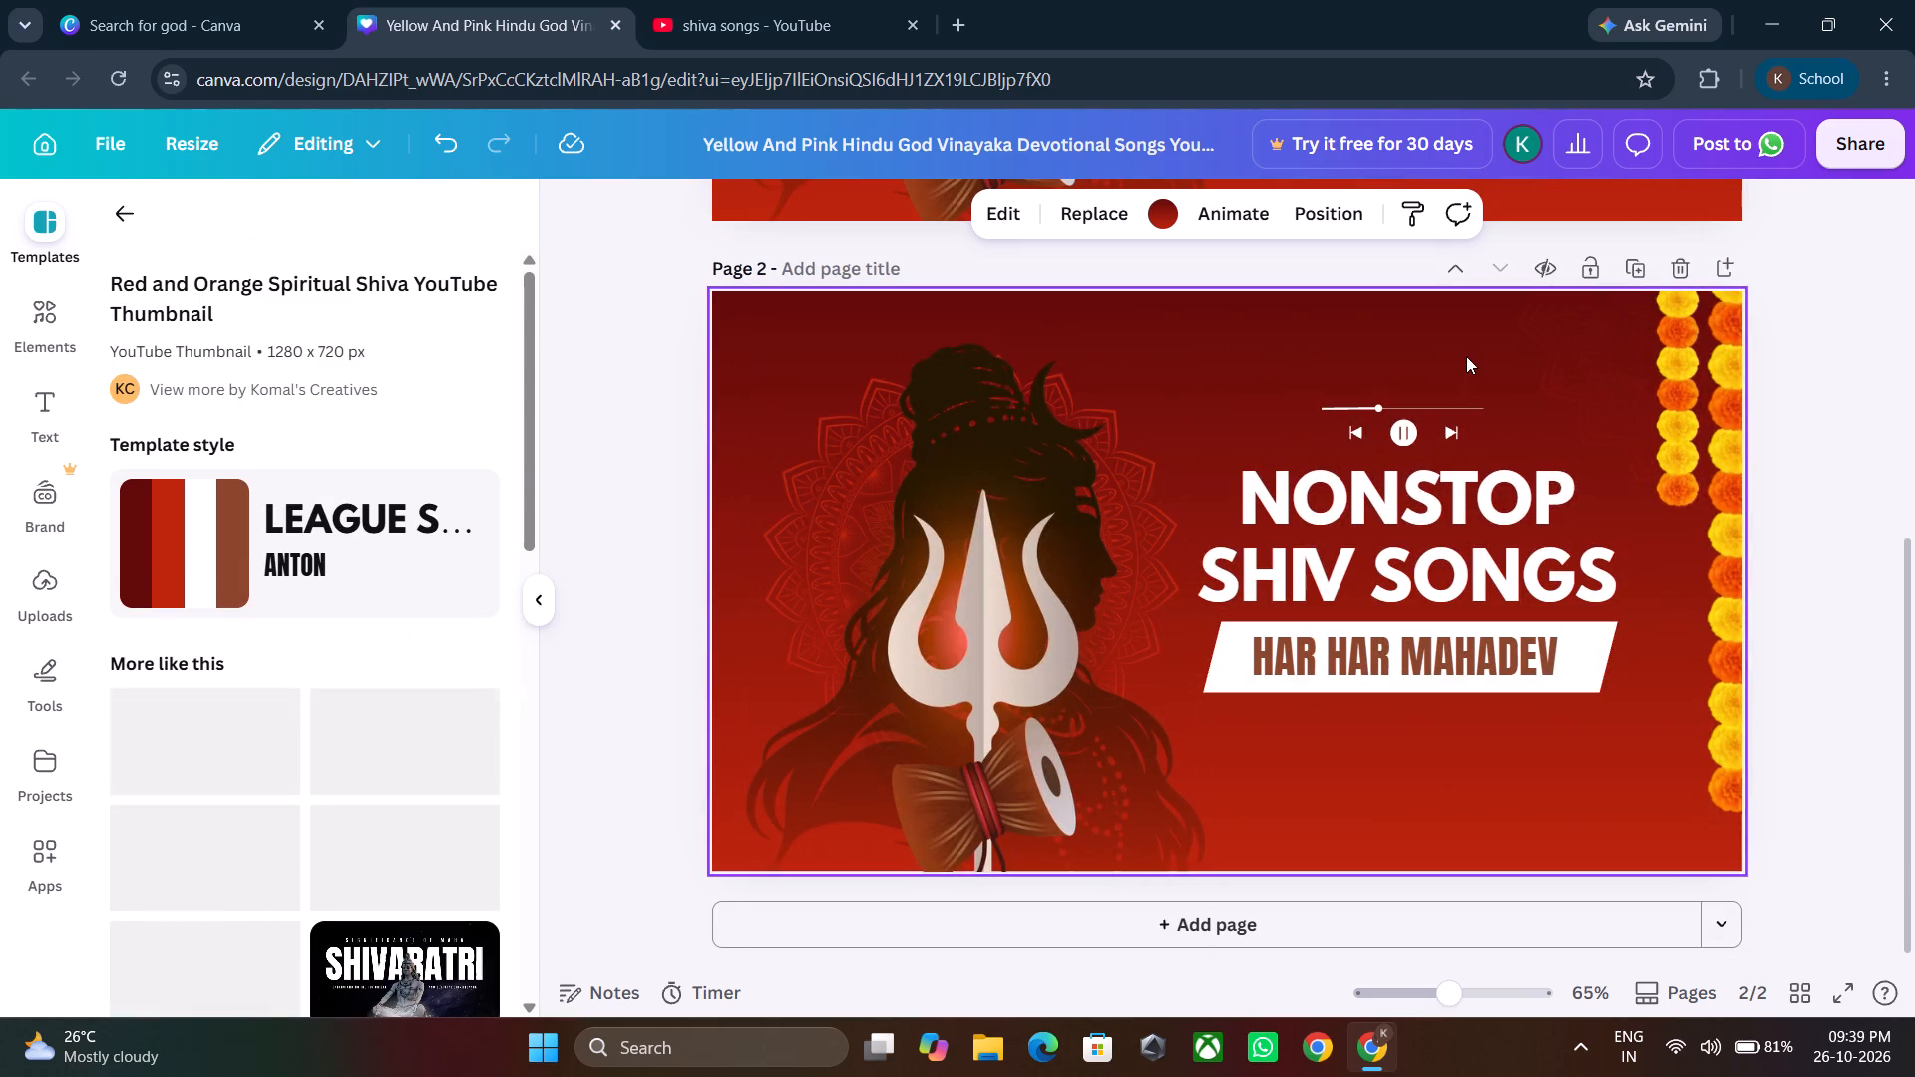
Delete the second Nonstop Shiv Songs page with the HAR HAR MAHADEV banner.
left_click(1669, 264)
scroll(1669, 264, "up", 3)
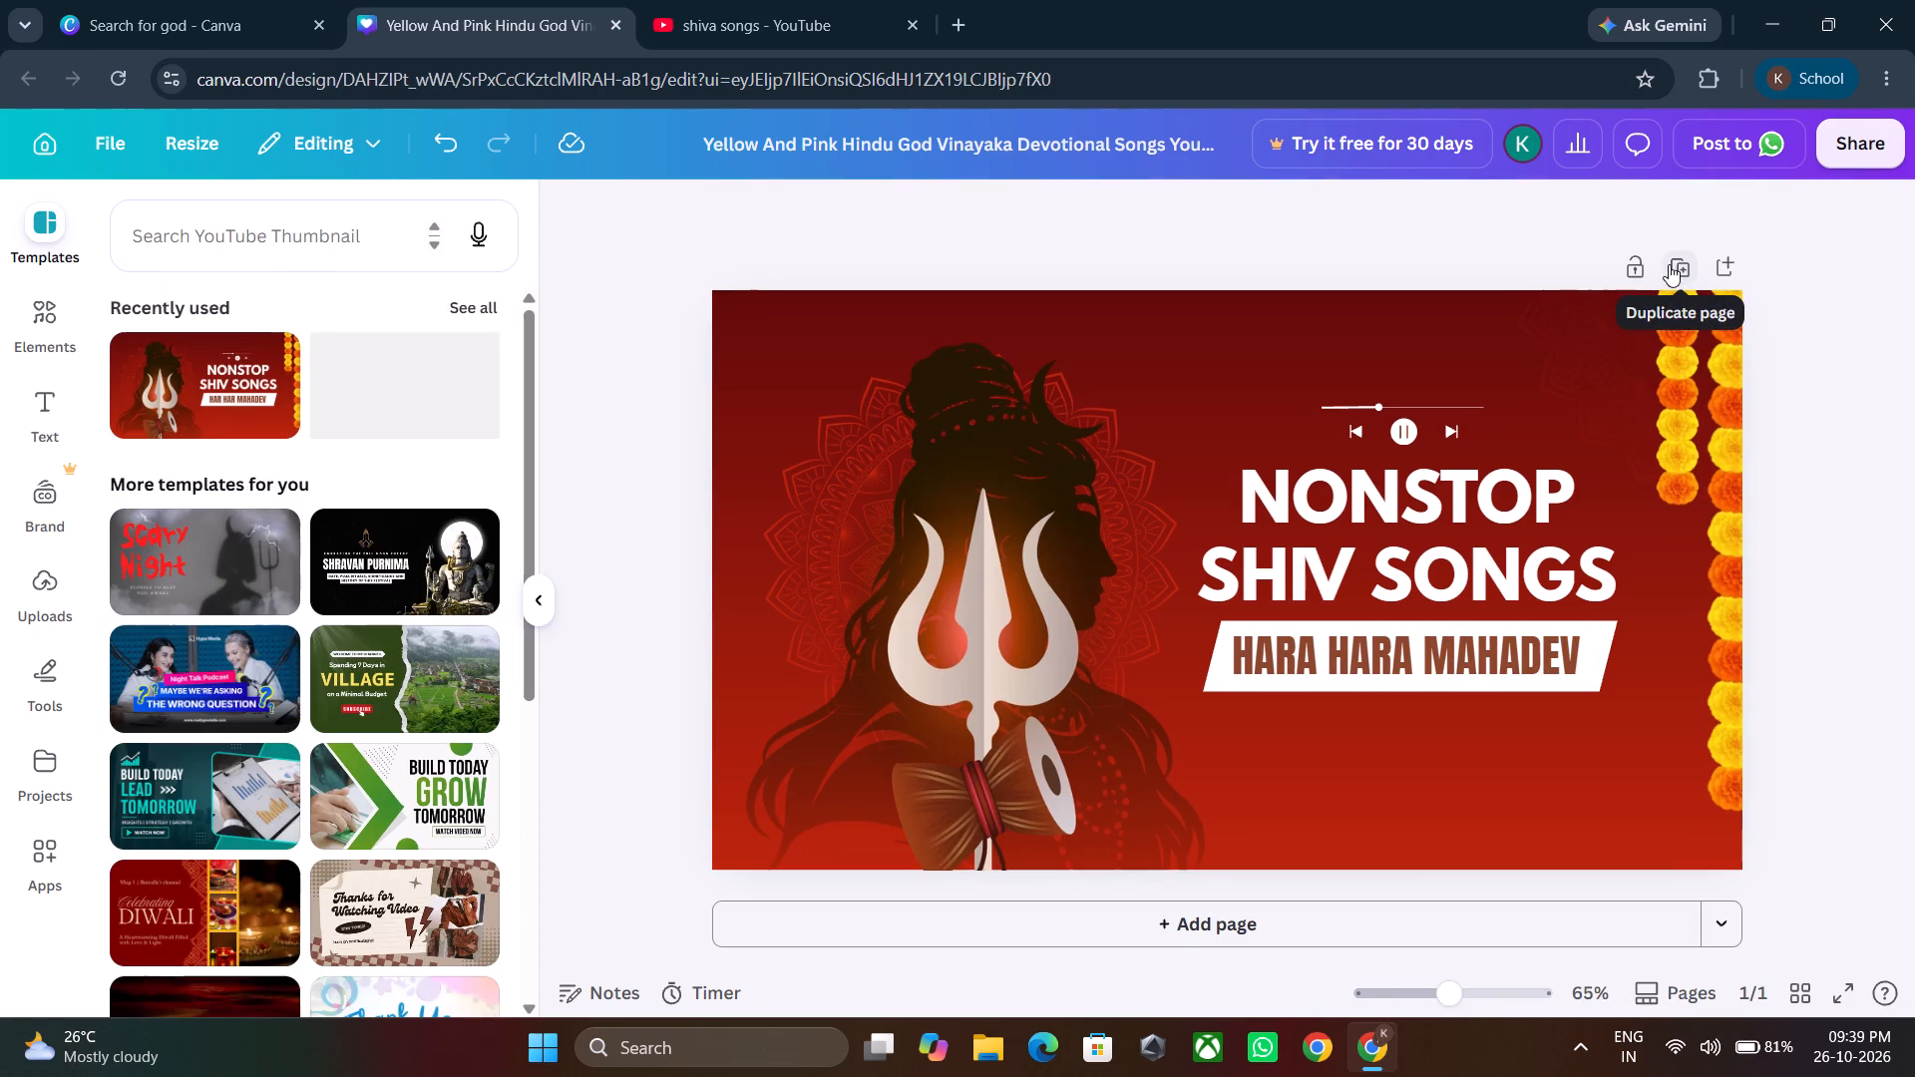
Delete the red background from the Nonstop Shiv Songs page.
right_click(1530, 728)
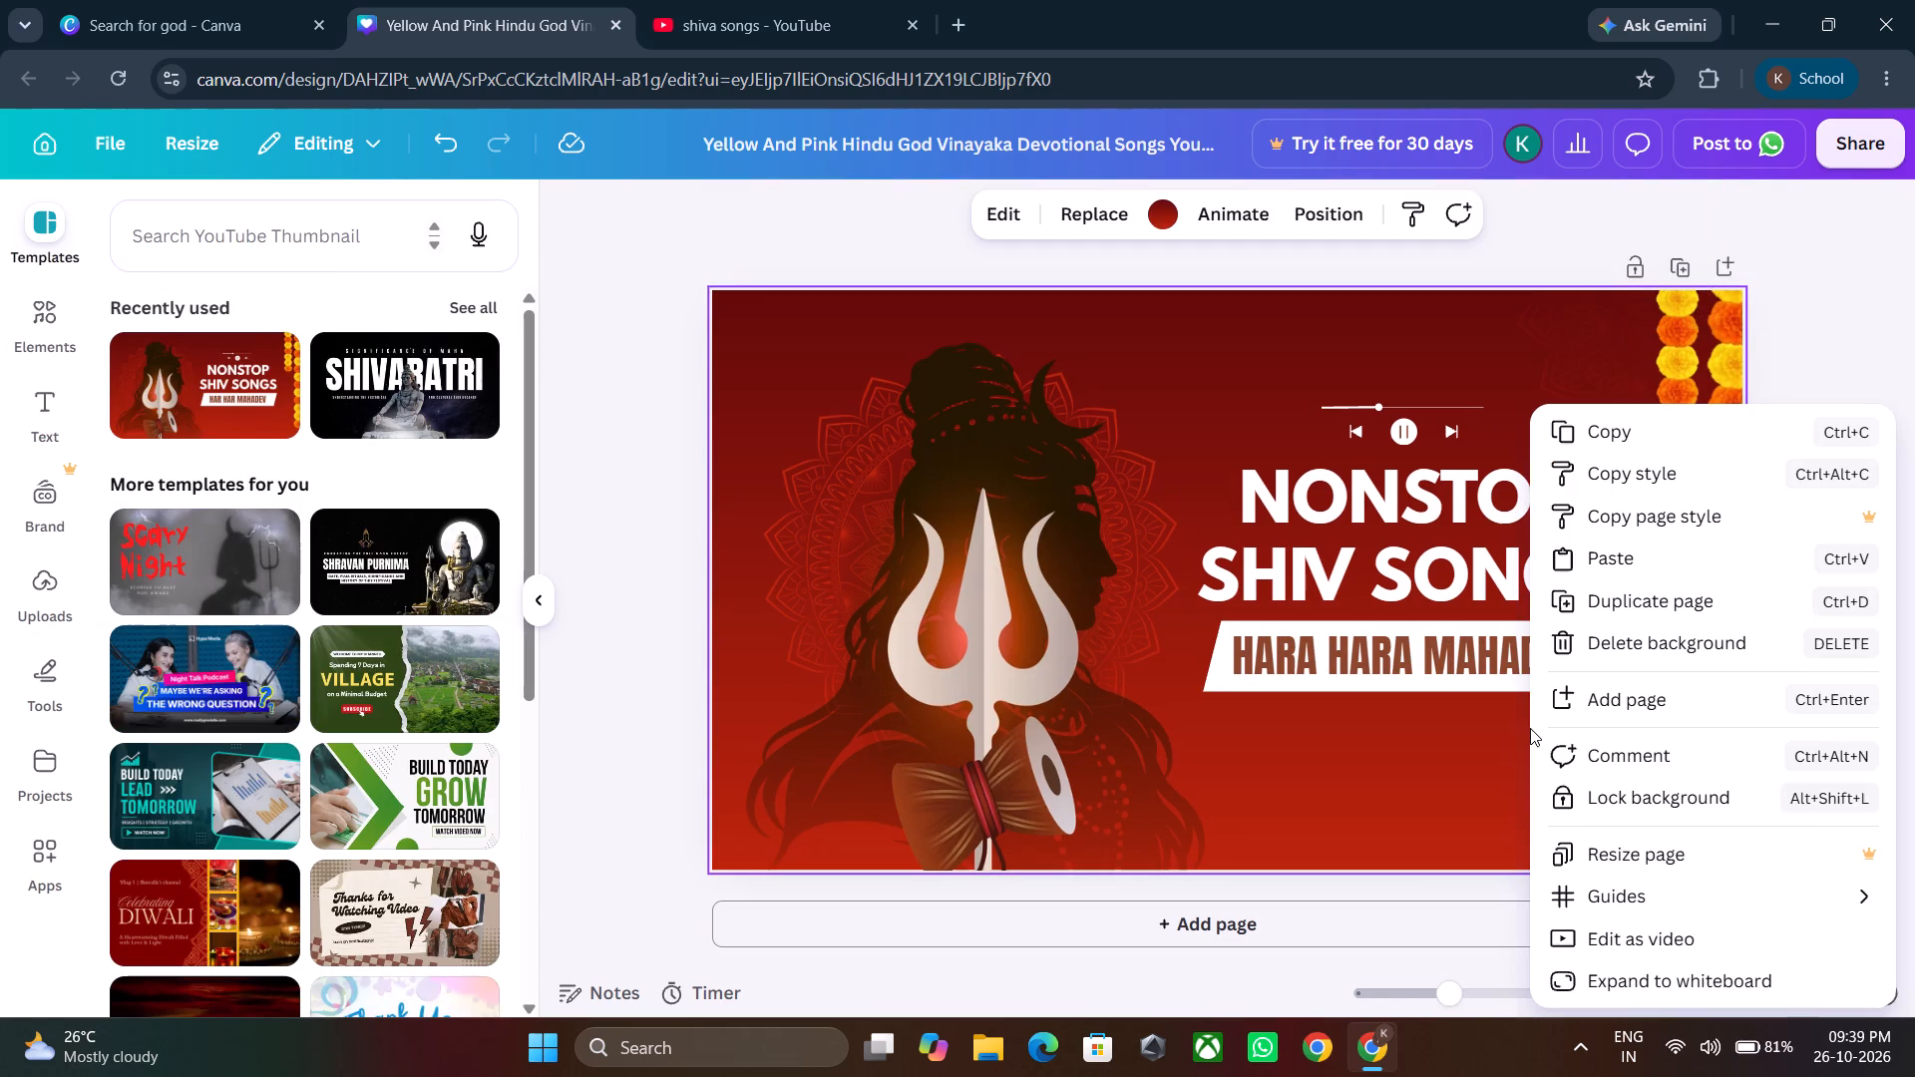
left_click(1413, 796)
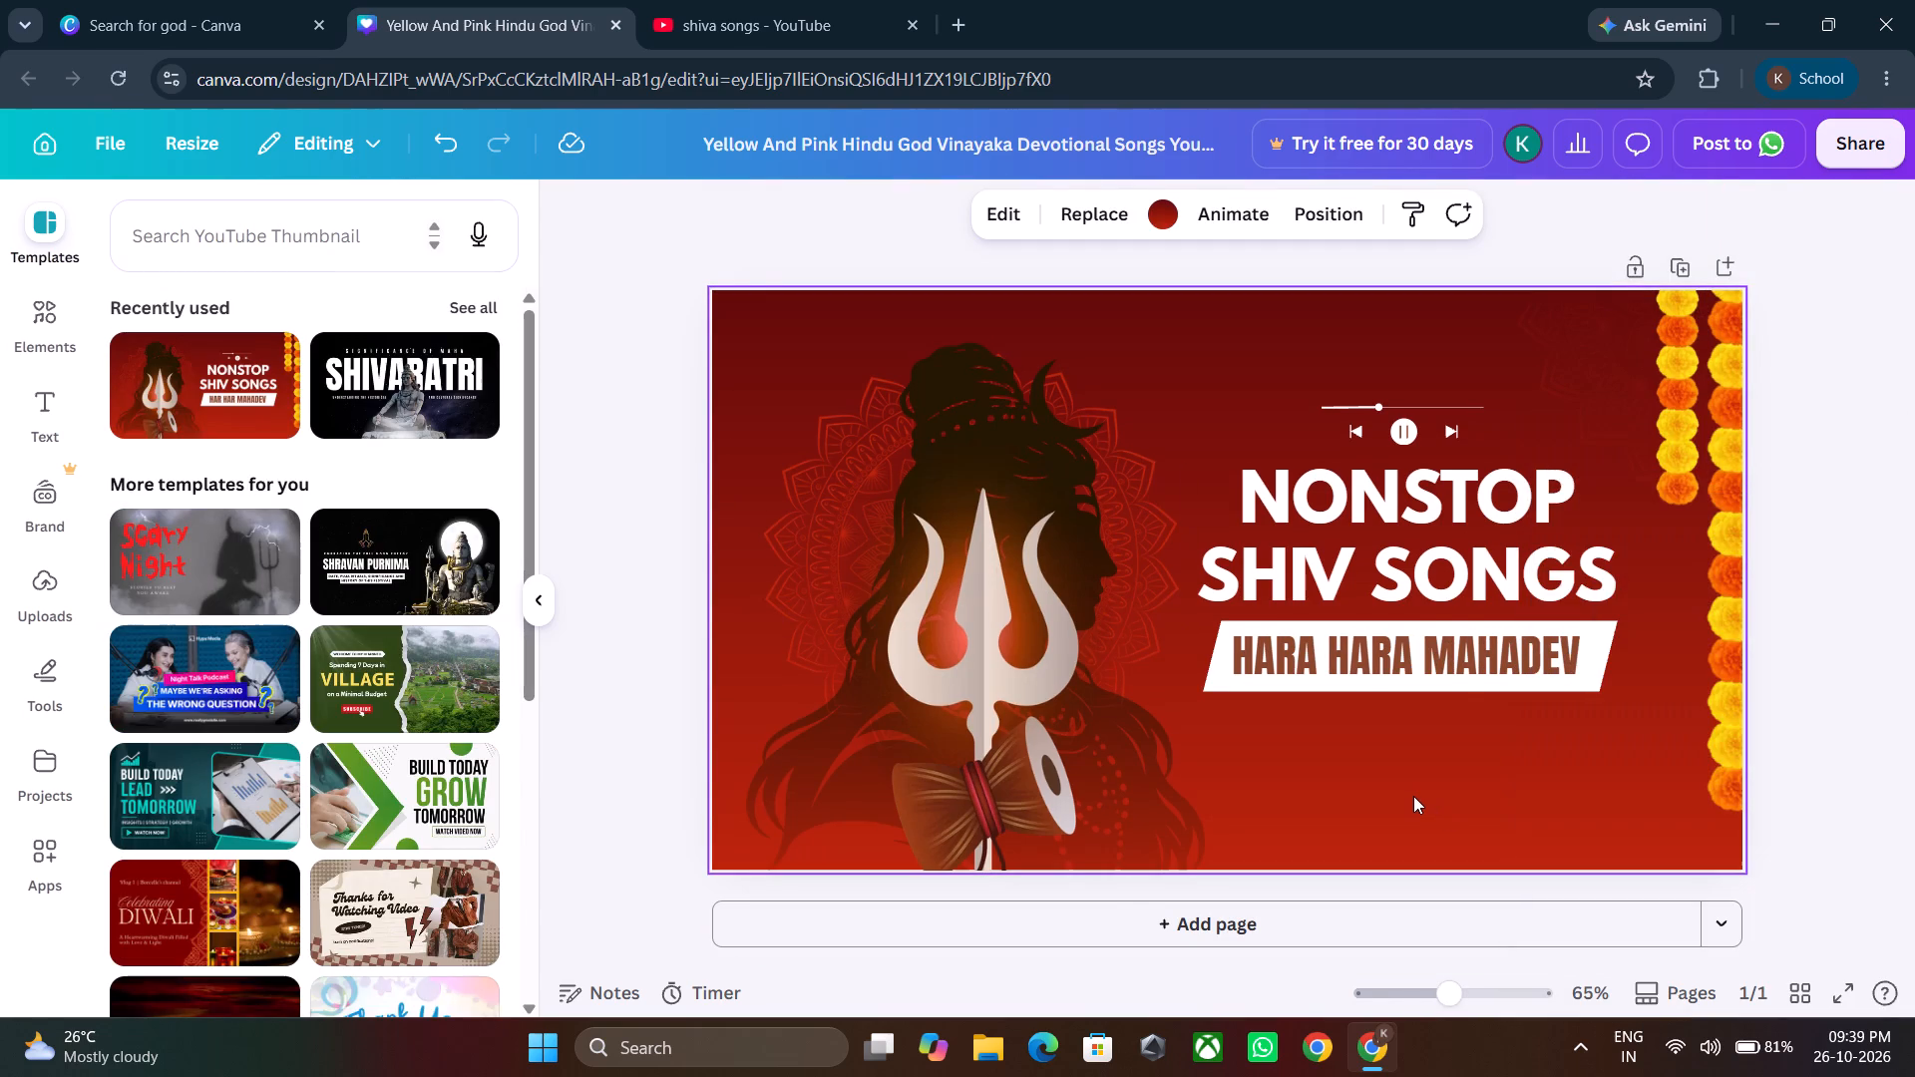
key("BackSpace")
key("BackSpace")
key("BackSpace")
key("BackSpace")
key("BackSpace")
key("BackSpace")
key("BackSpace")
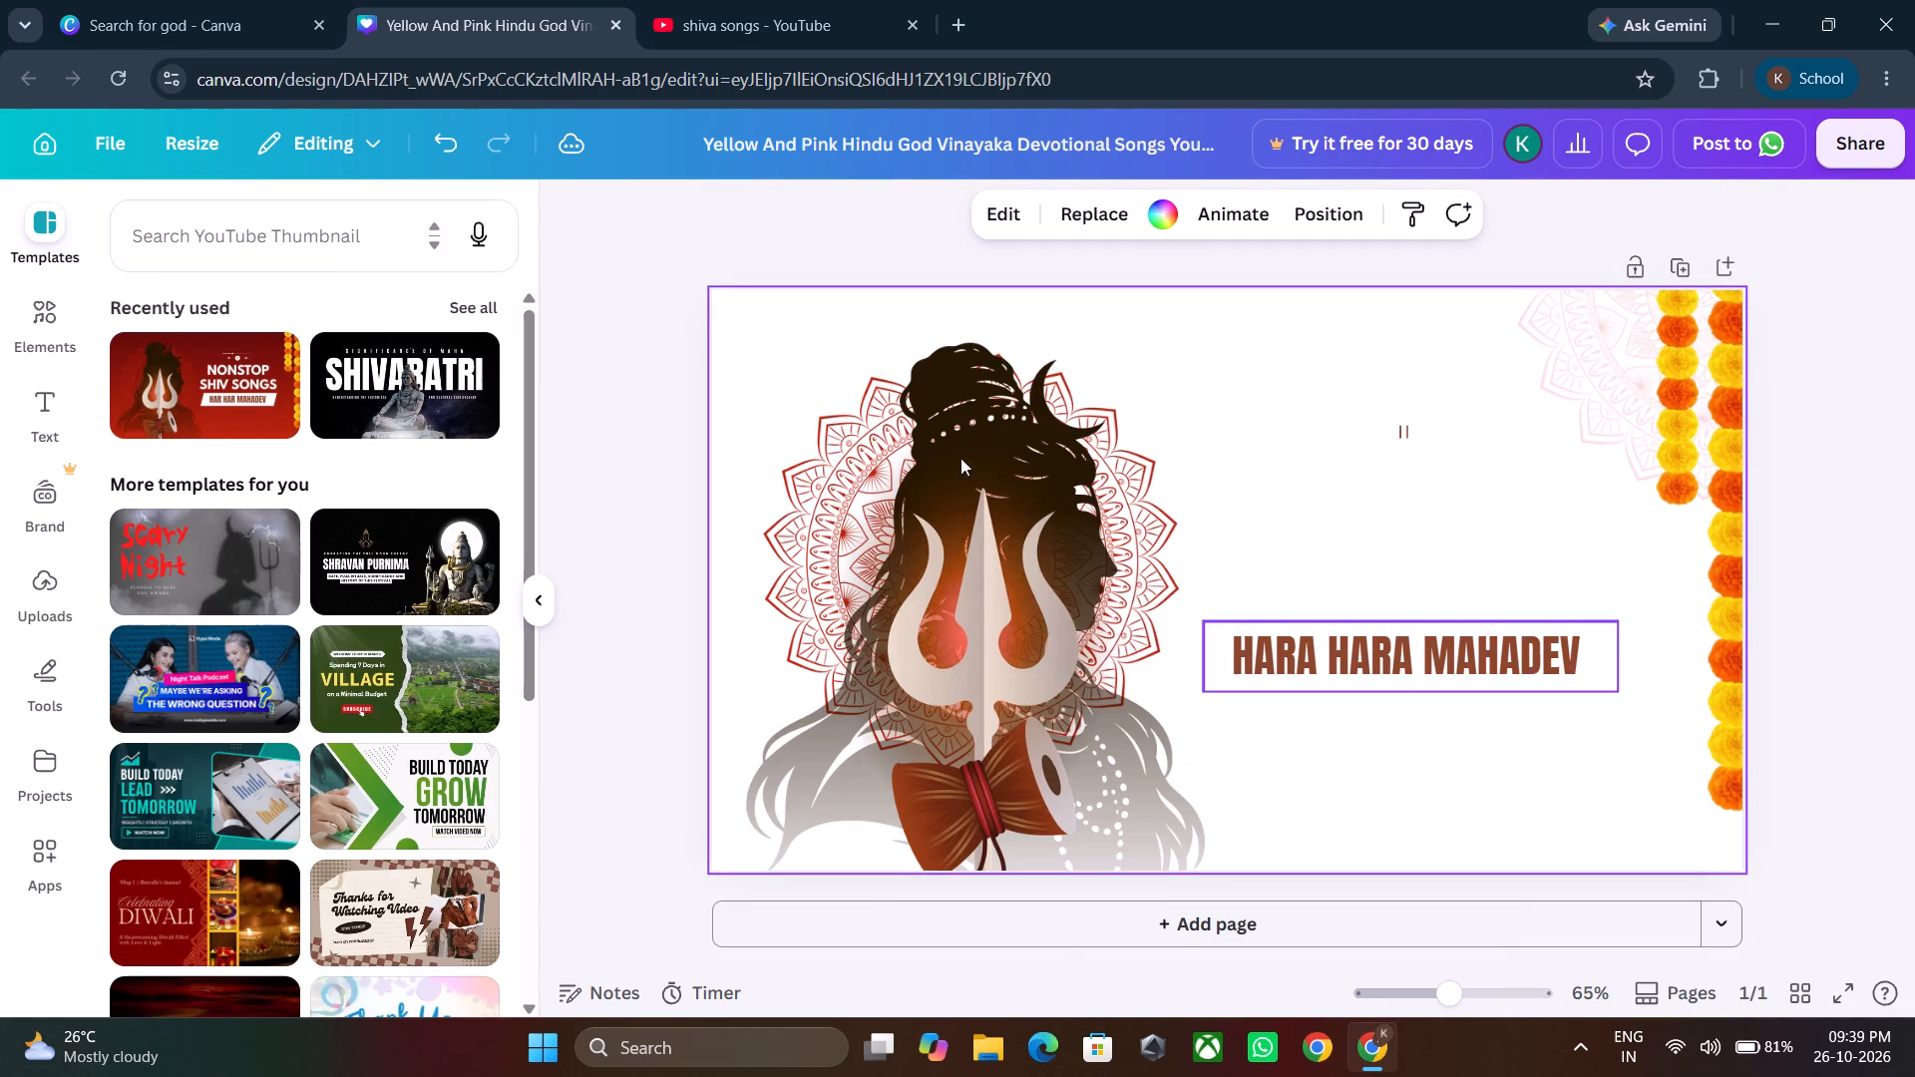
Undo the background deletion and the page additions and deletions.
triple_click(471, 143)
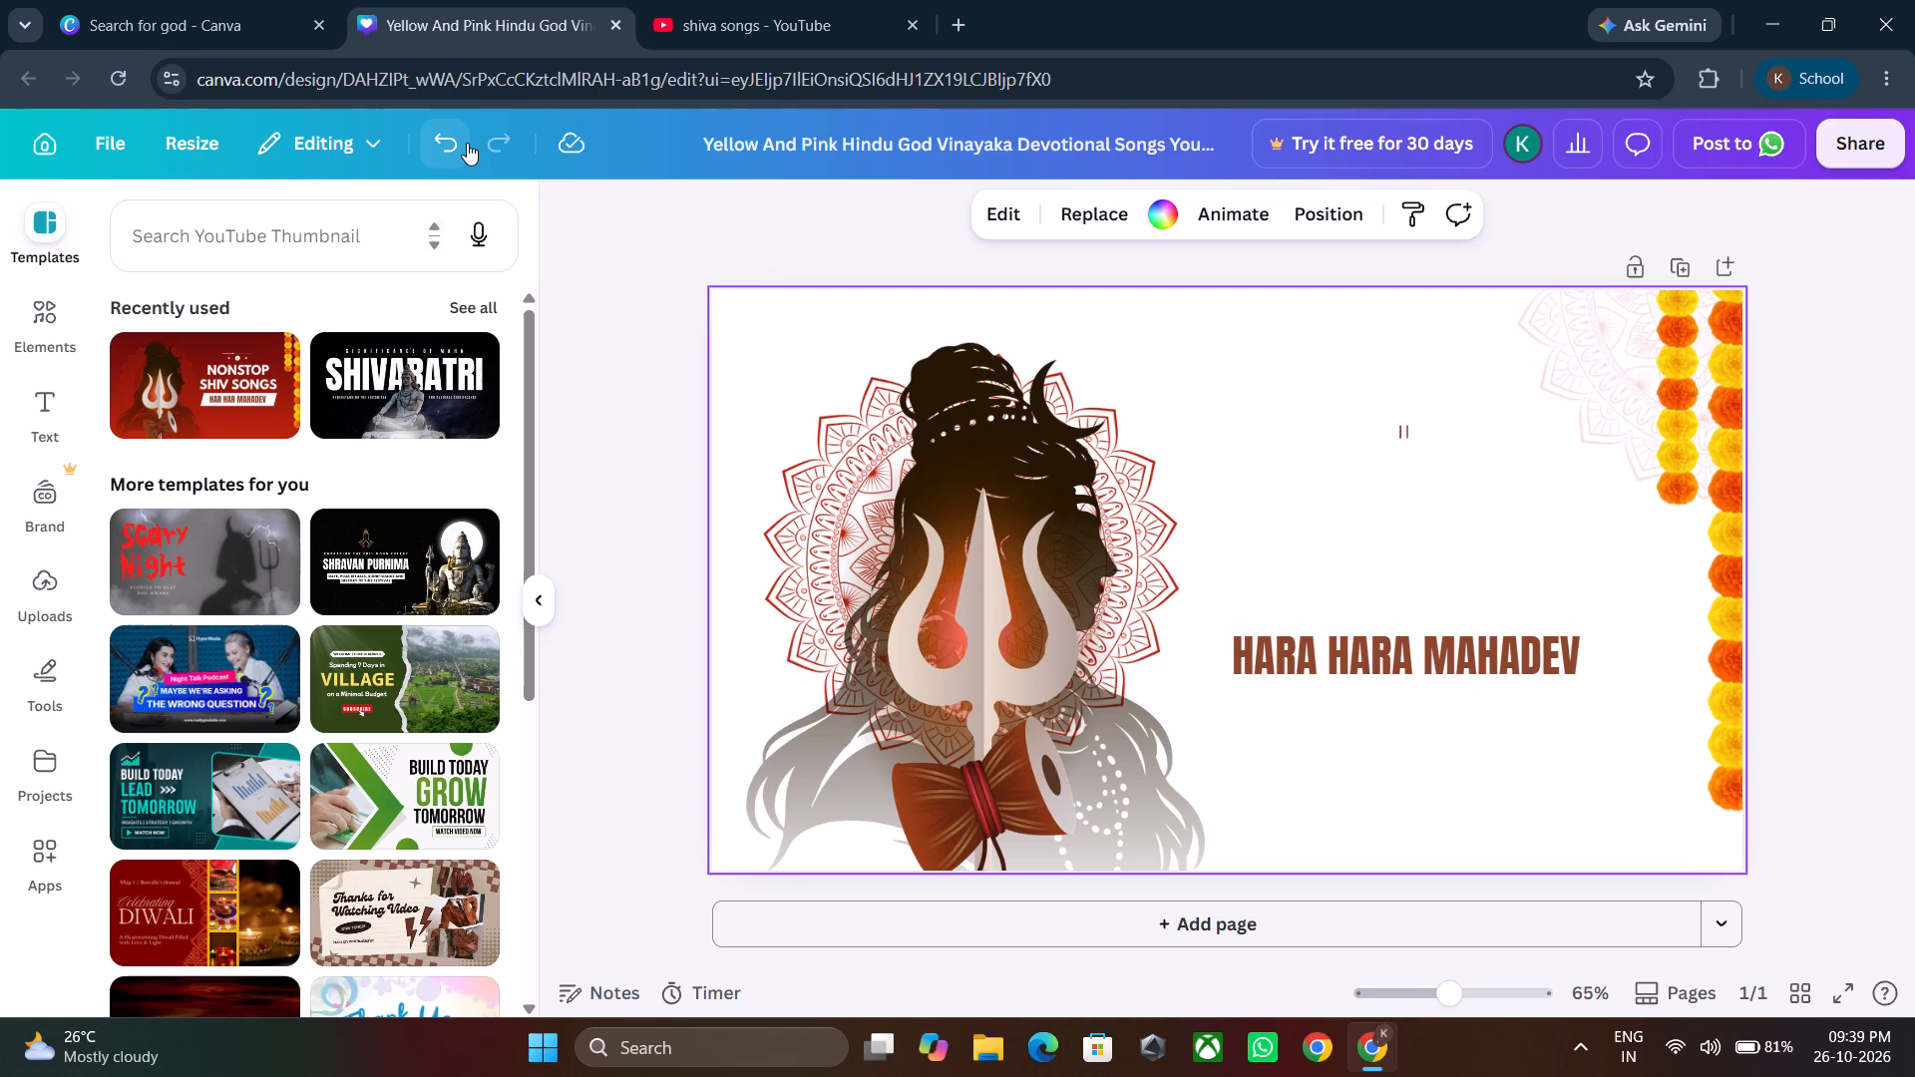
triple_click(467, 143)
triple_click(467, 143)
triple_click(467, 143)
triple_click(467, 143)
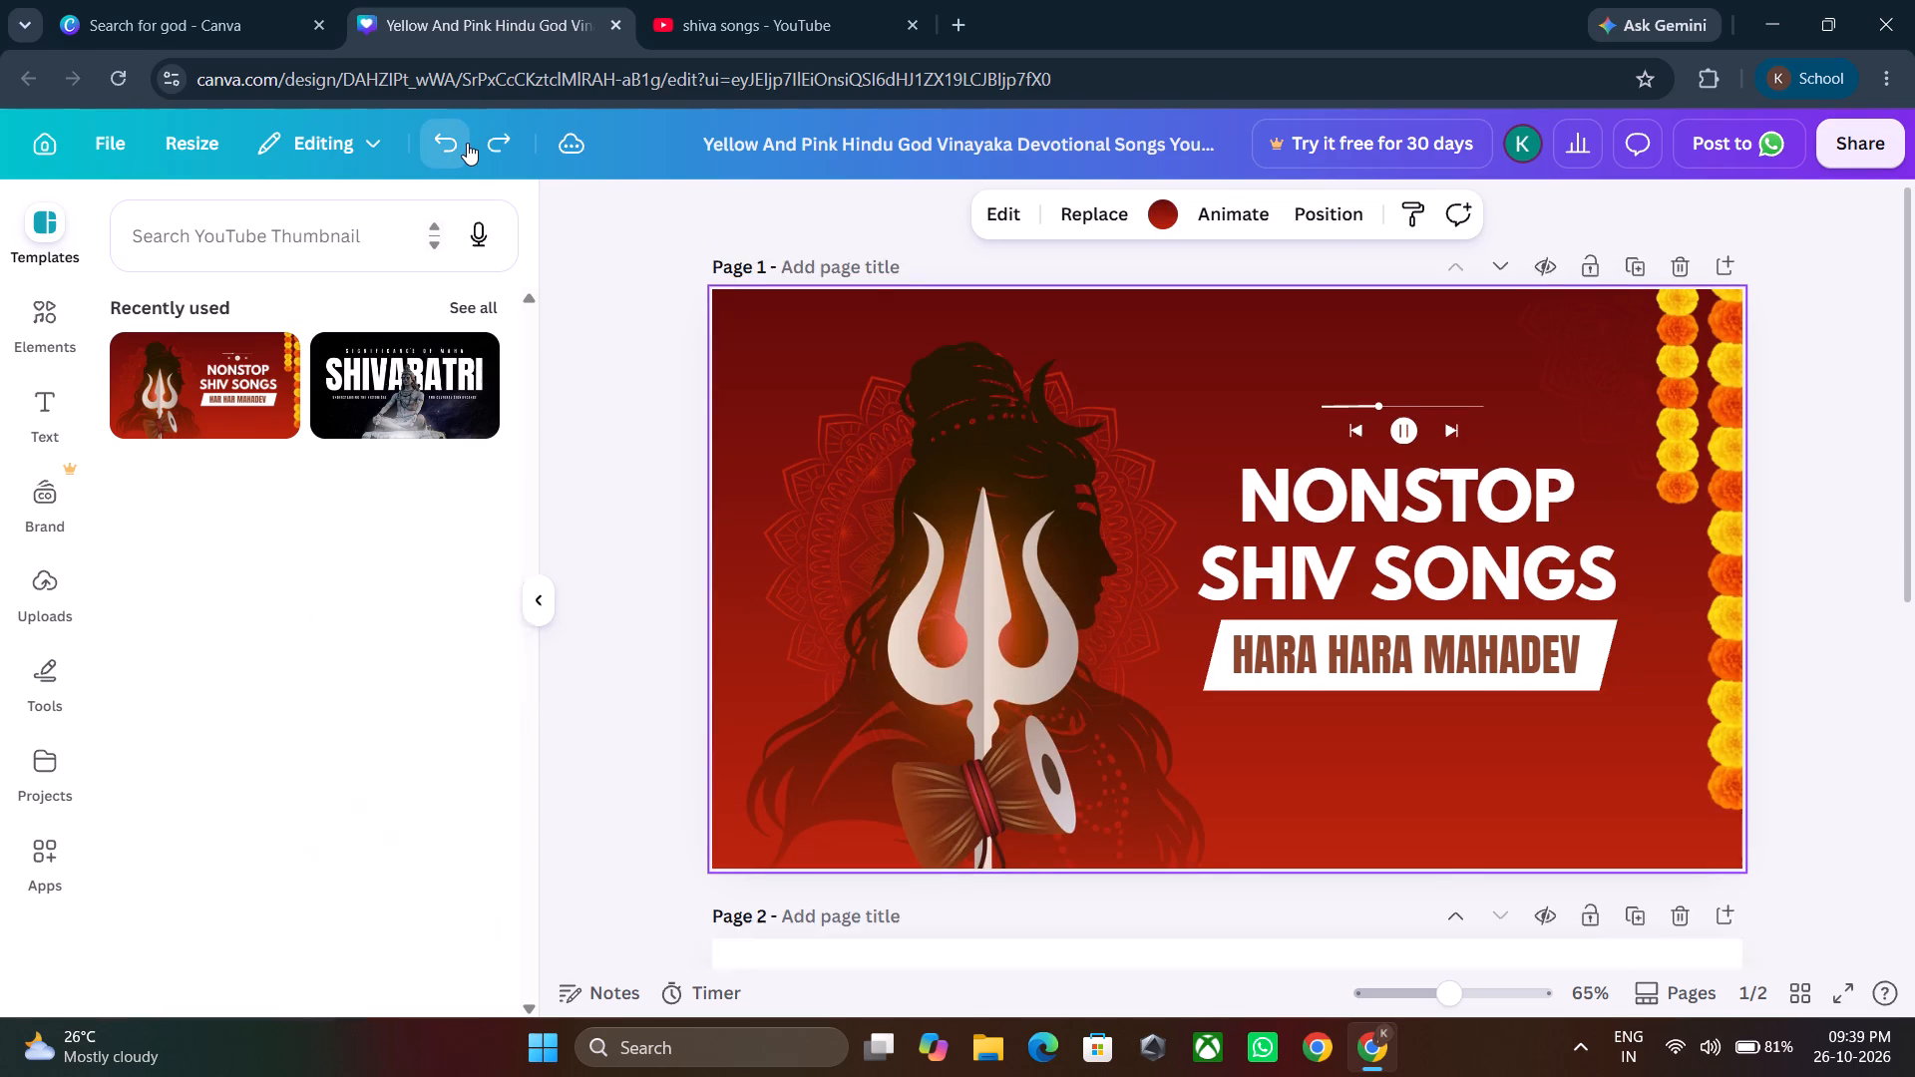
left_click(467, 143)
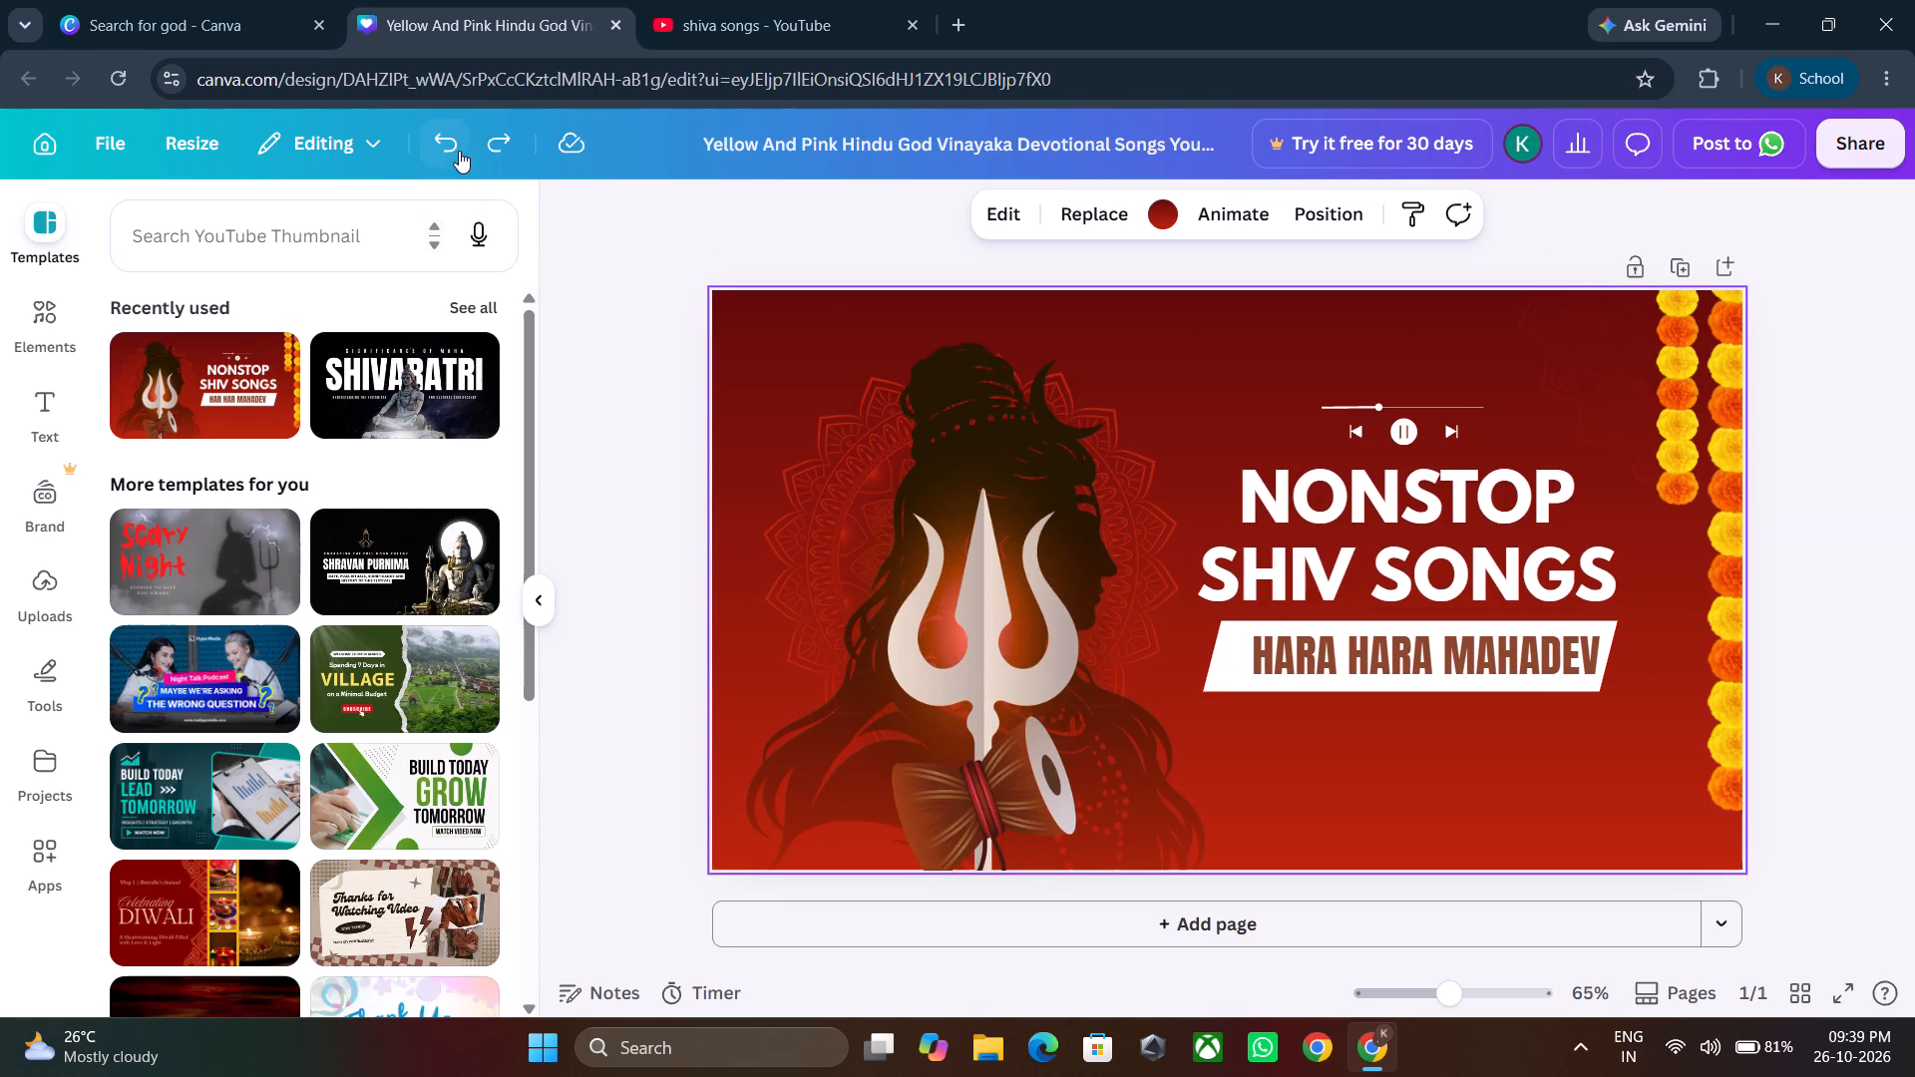
Undo the banner text edits and the Shiva template replacement, back to the original Ganesha DEVOTIONAL SONGS design.
left_click(430, 139)
left_click(430, 139)
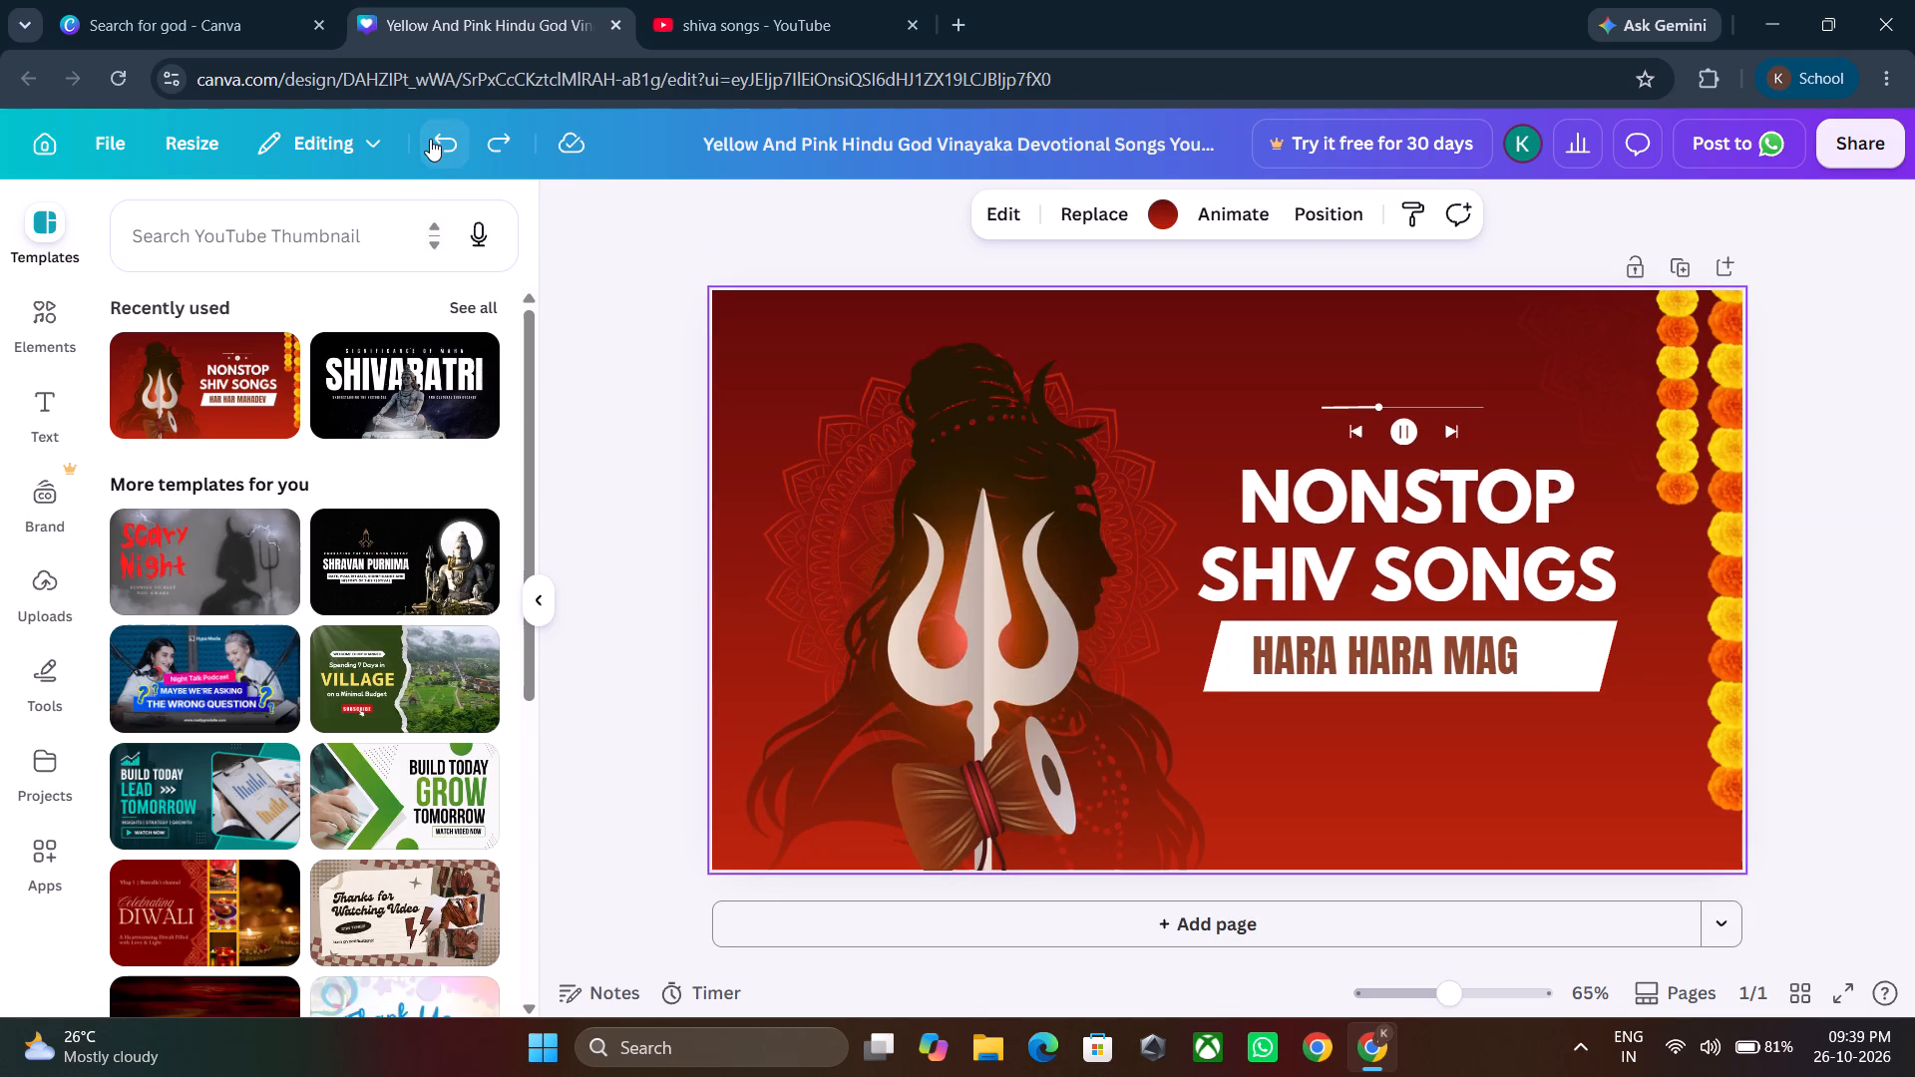
left_click(430, 139)
left_click(430, 139)
left_click(430, 139)
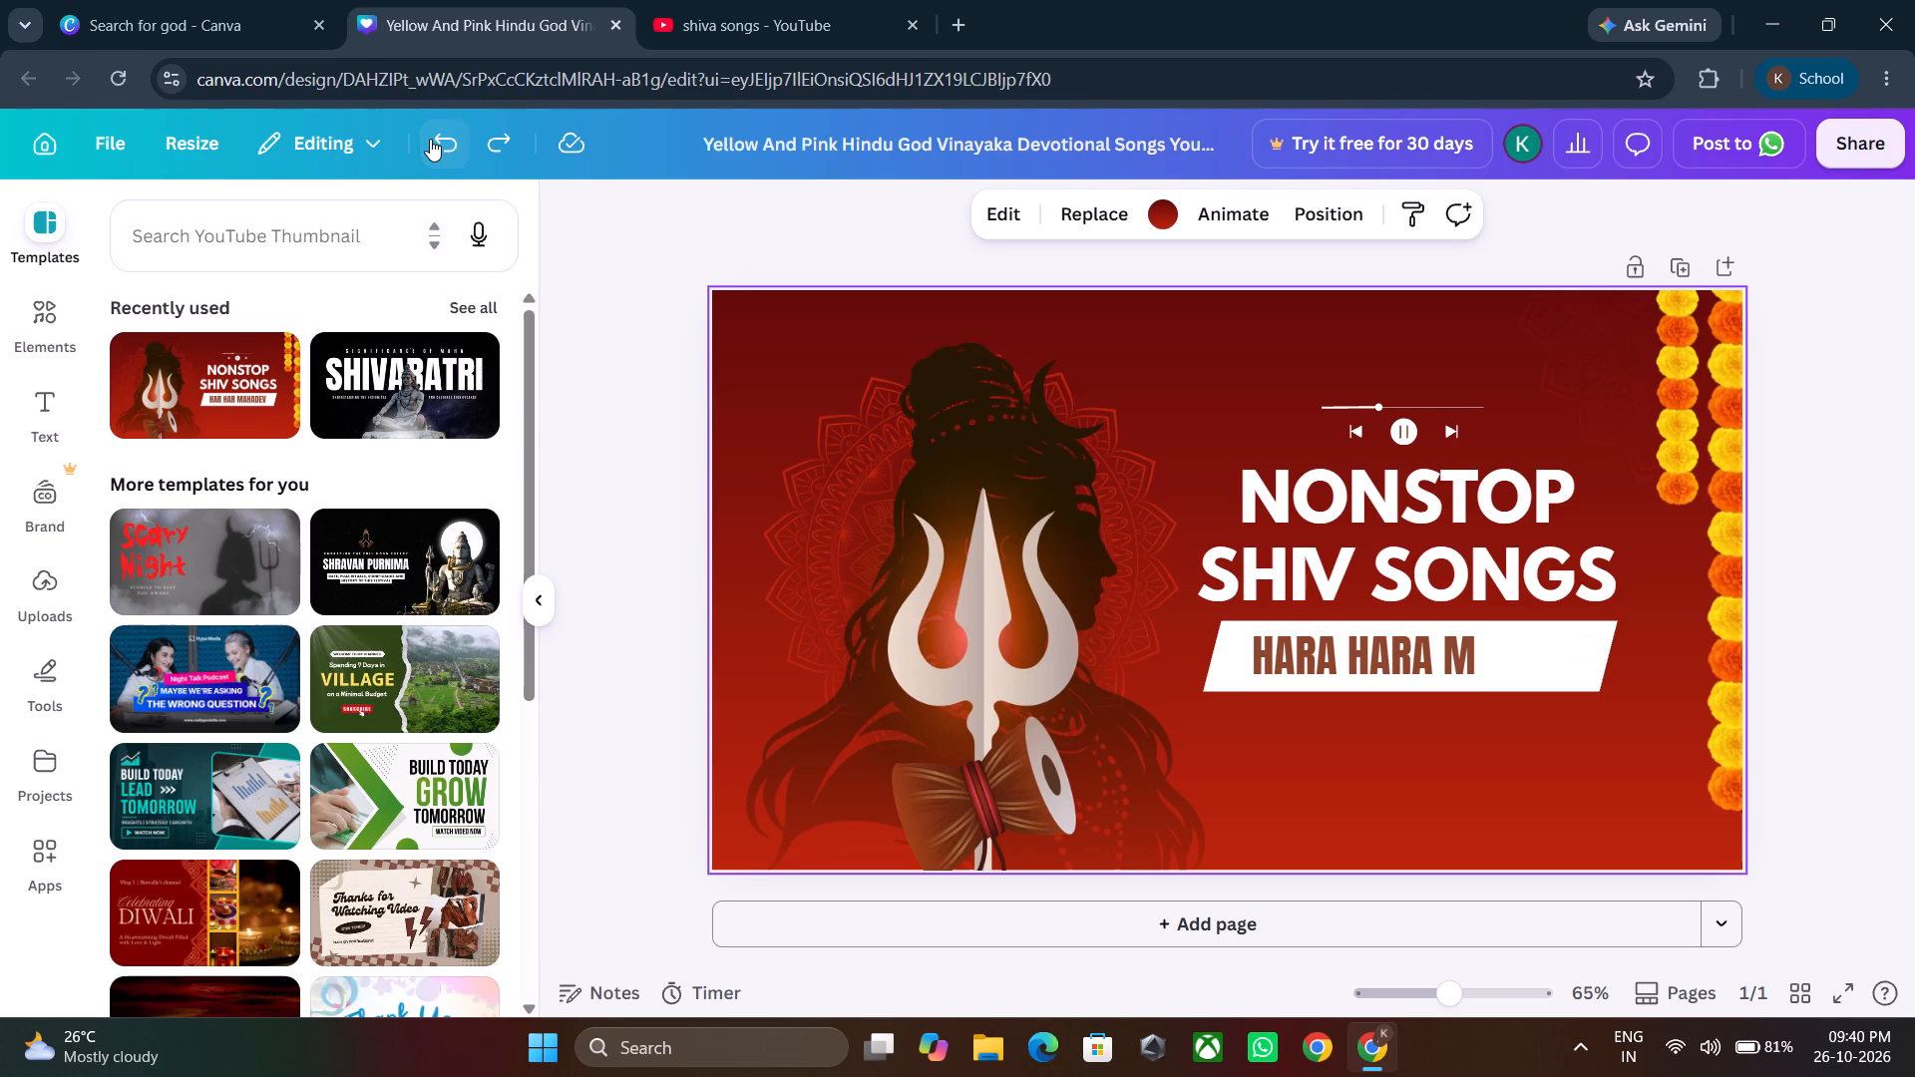
left_click(430, 139)
left_click(430, 139)
left_click(430, 139)
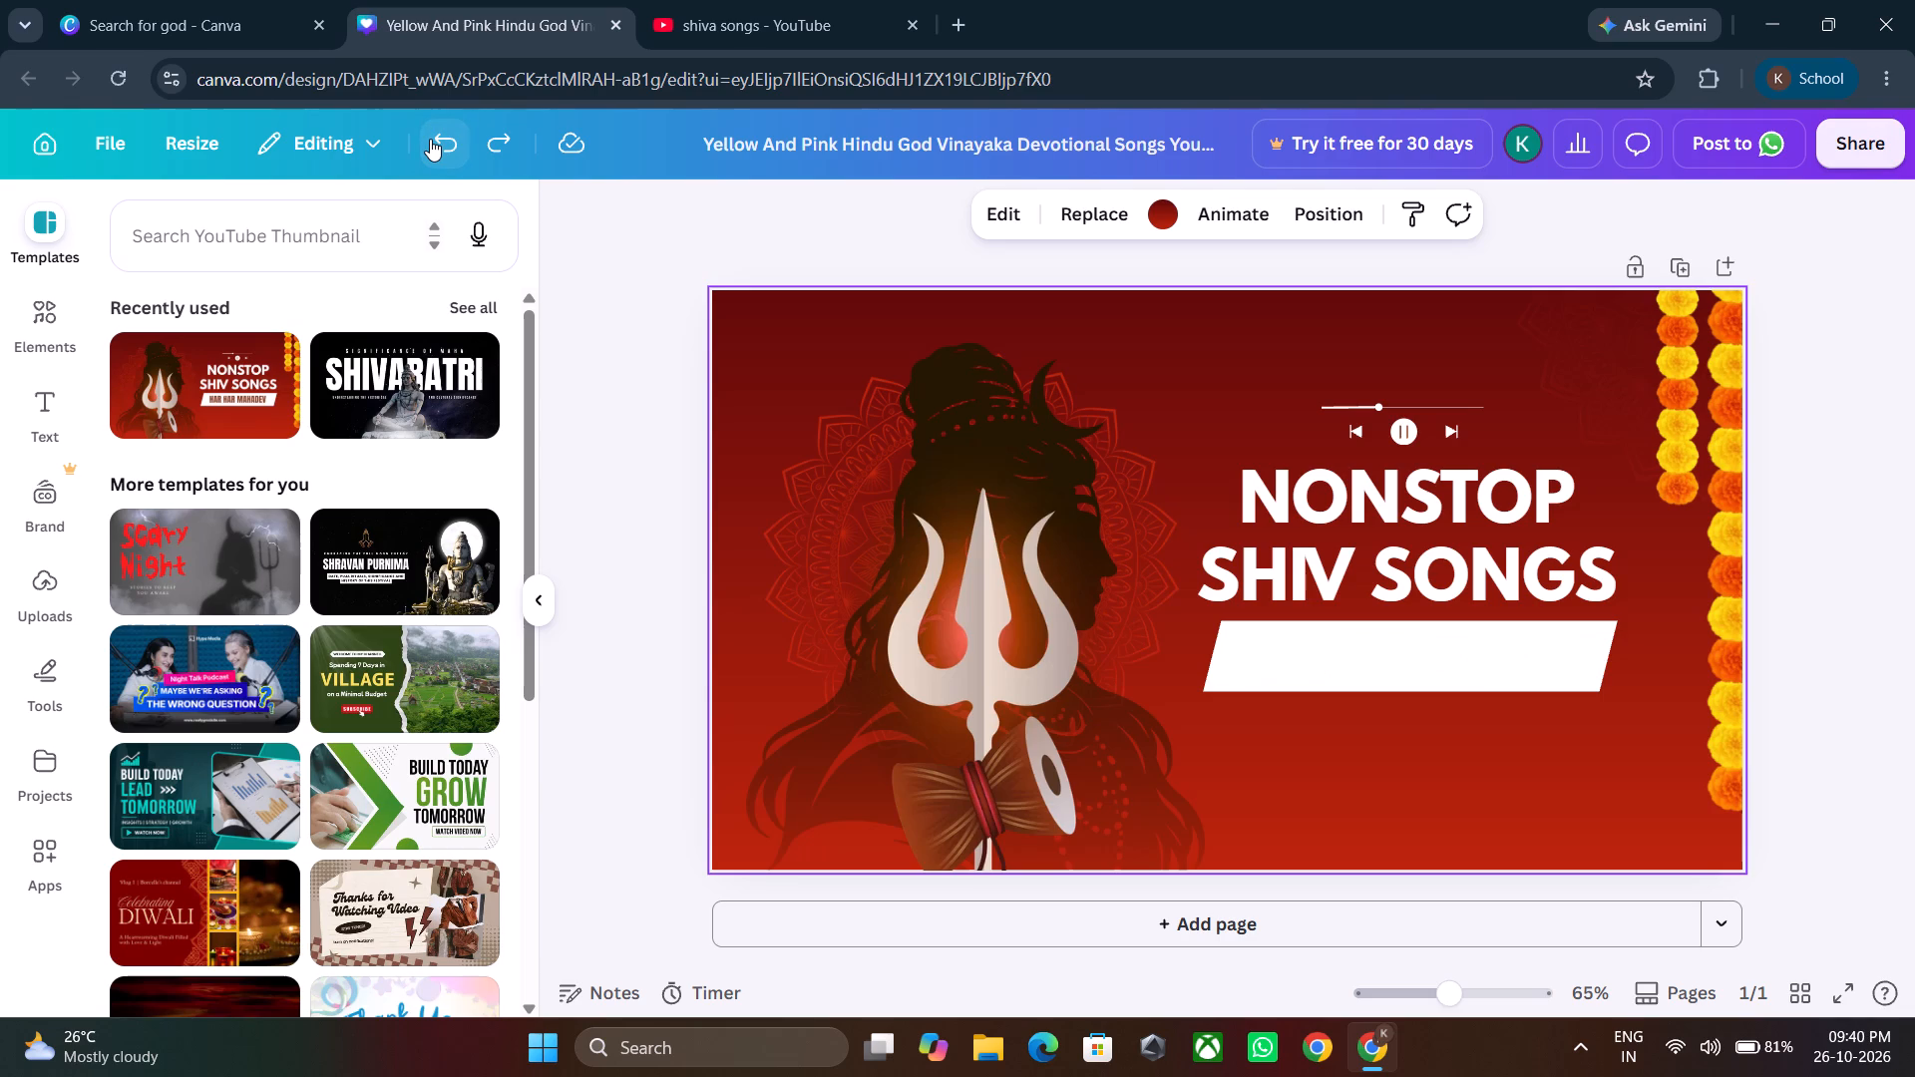
left_click(430, 139)
left_click(430, 139)
left_click(430, 139)
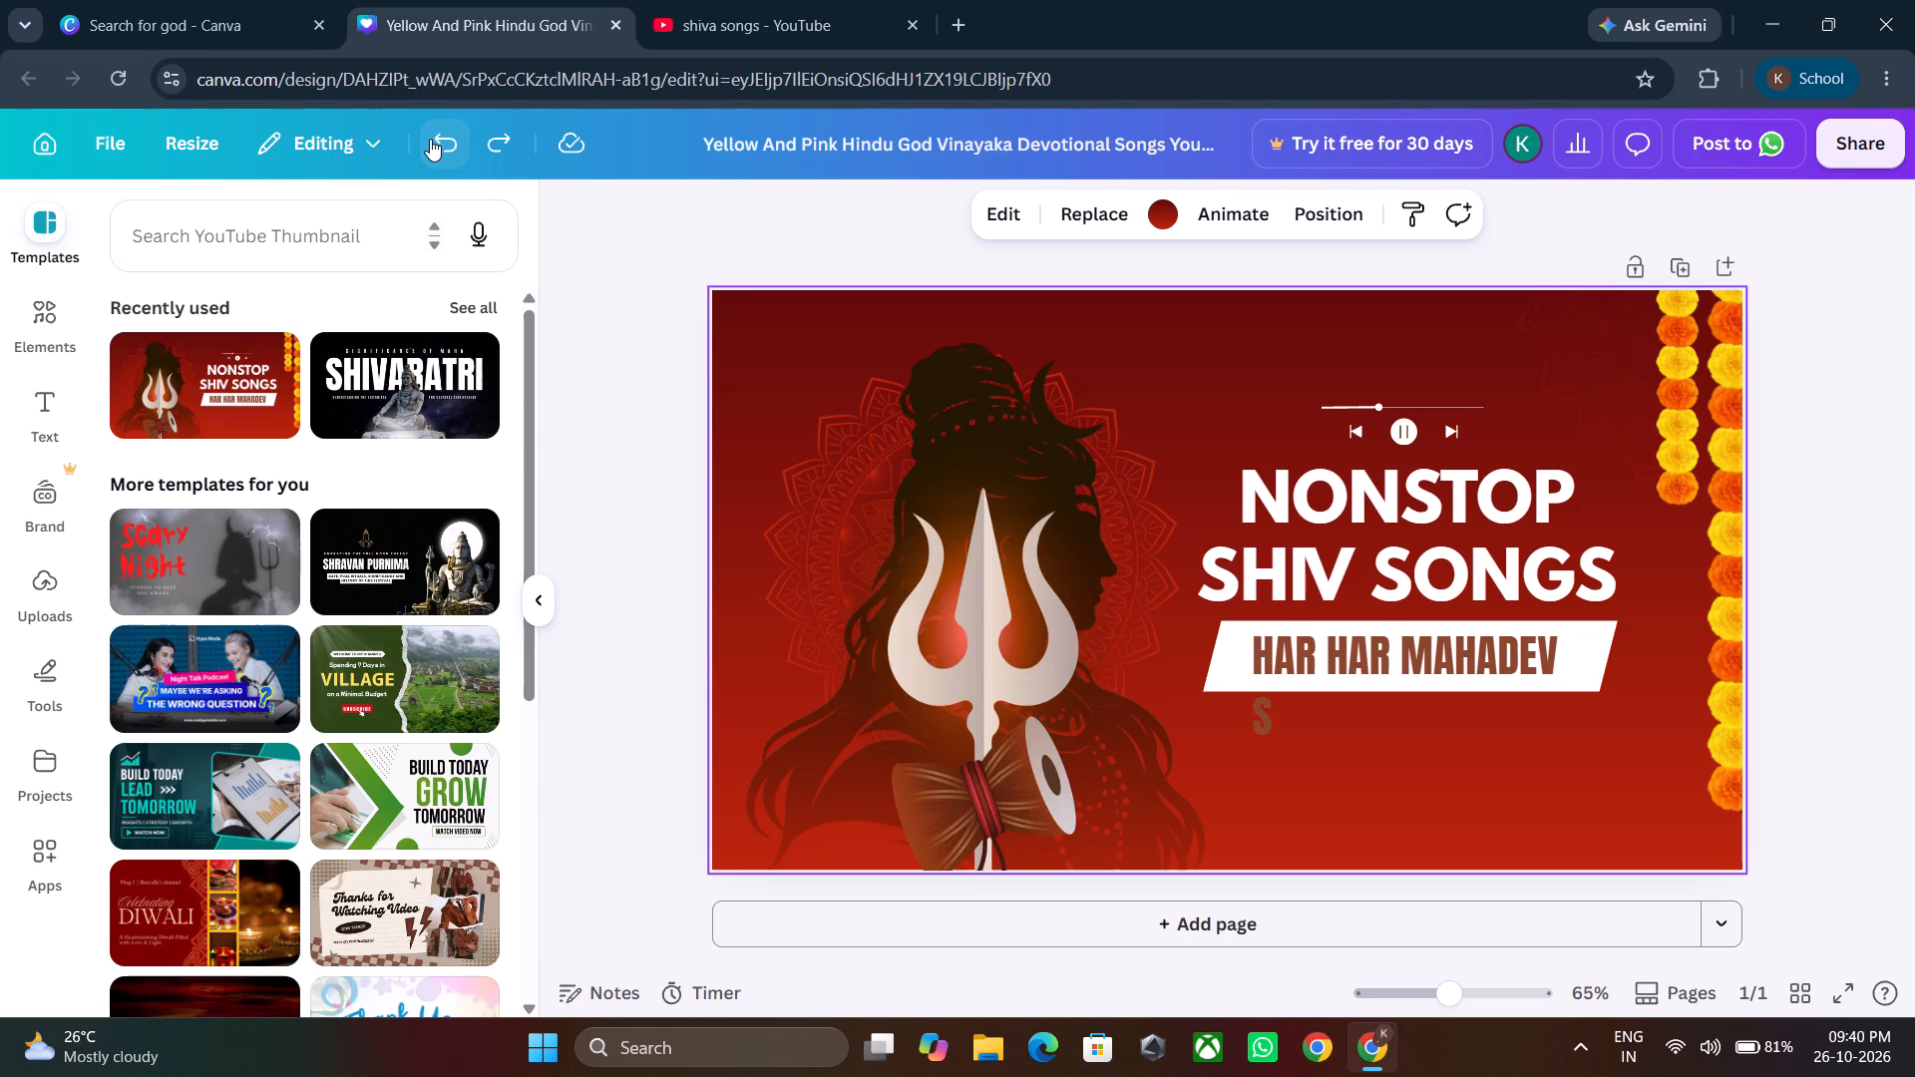
left_click(430, 139)
left_click(430, 139)
left_click(430, 139)
left_click(430, 139)
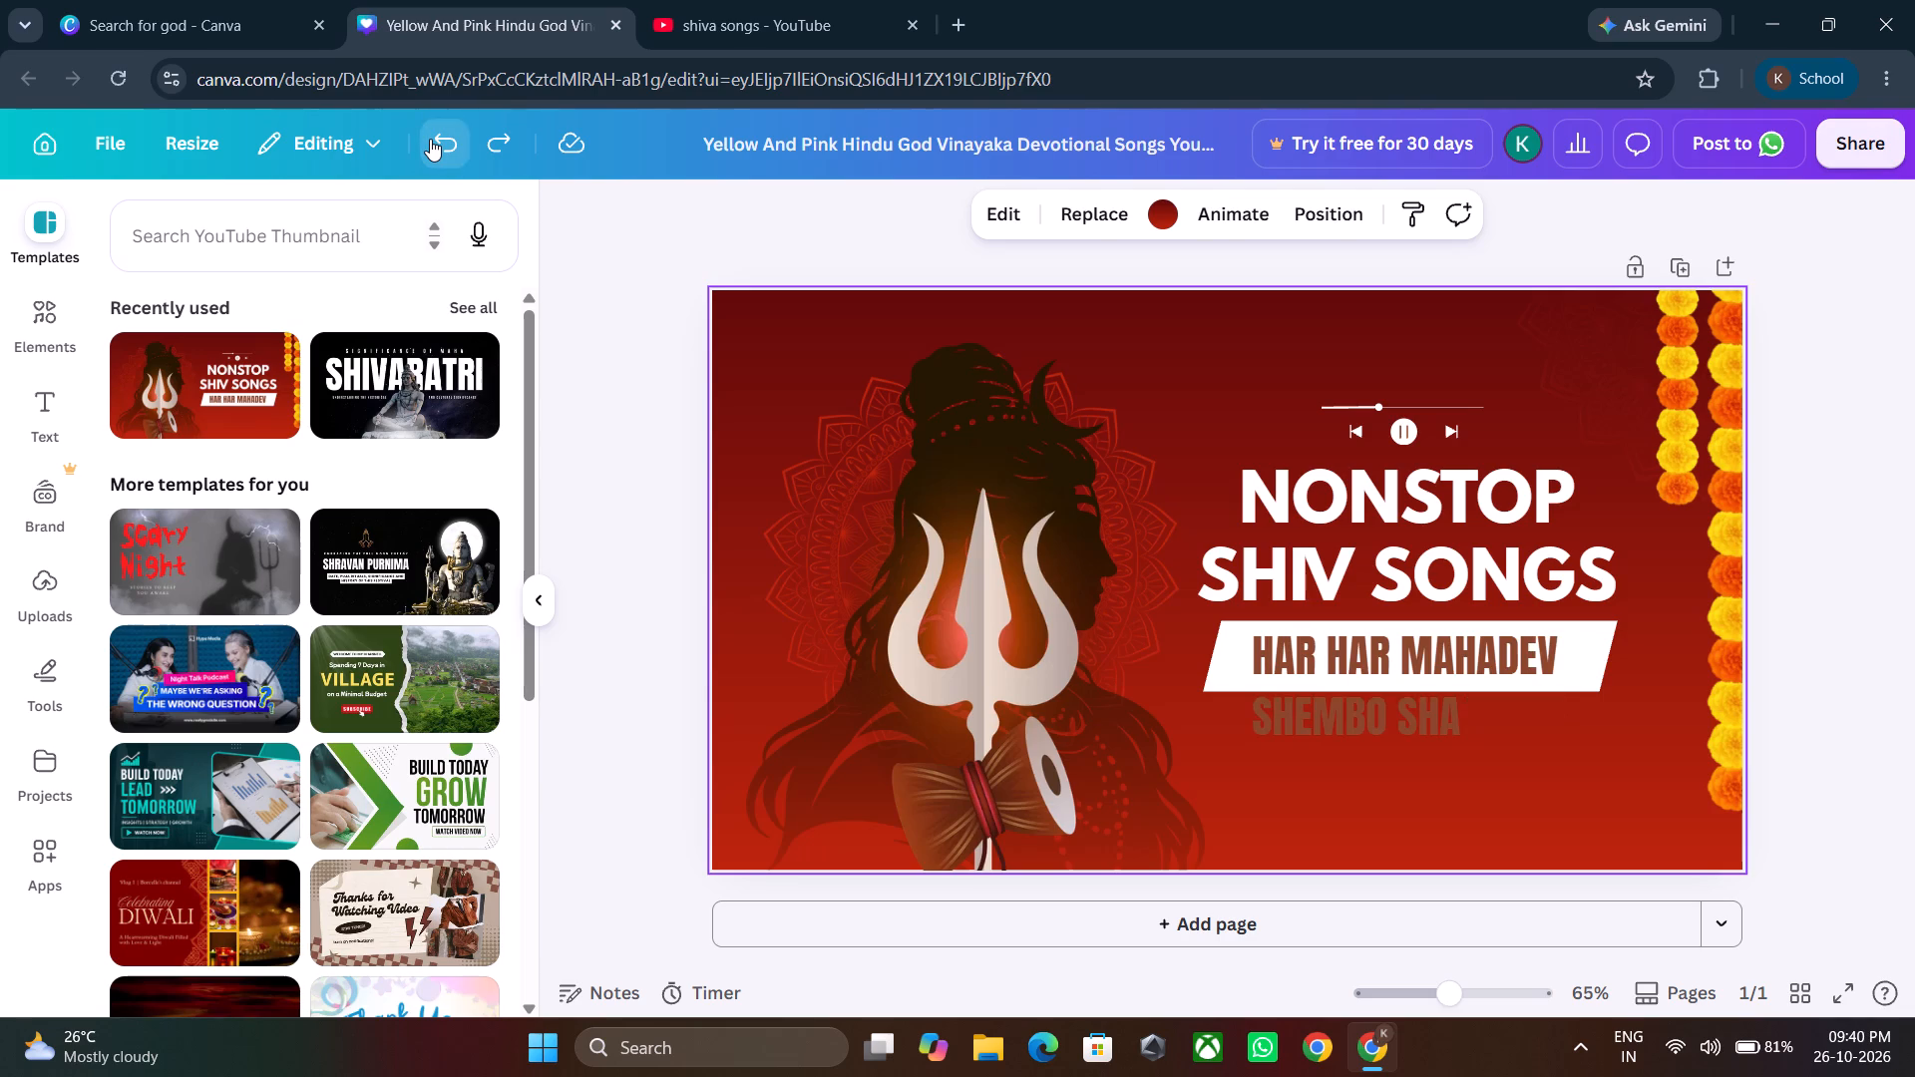
triple_click(430, 139)
triple_click(430, 139)
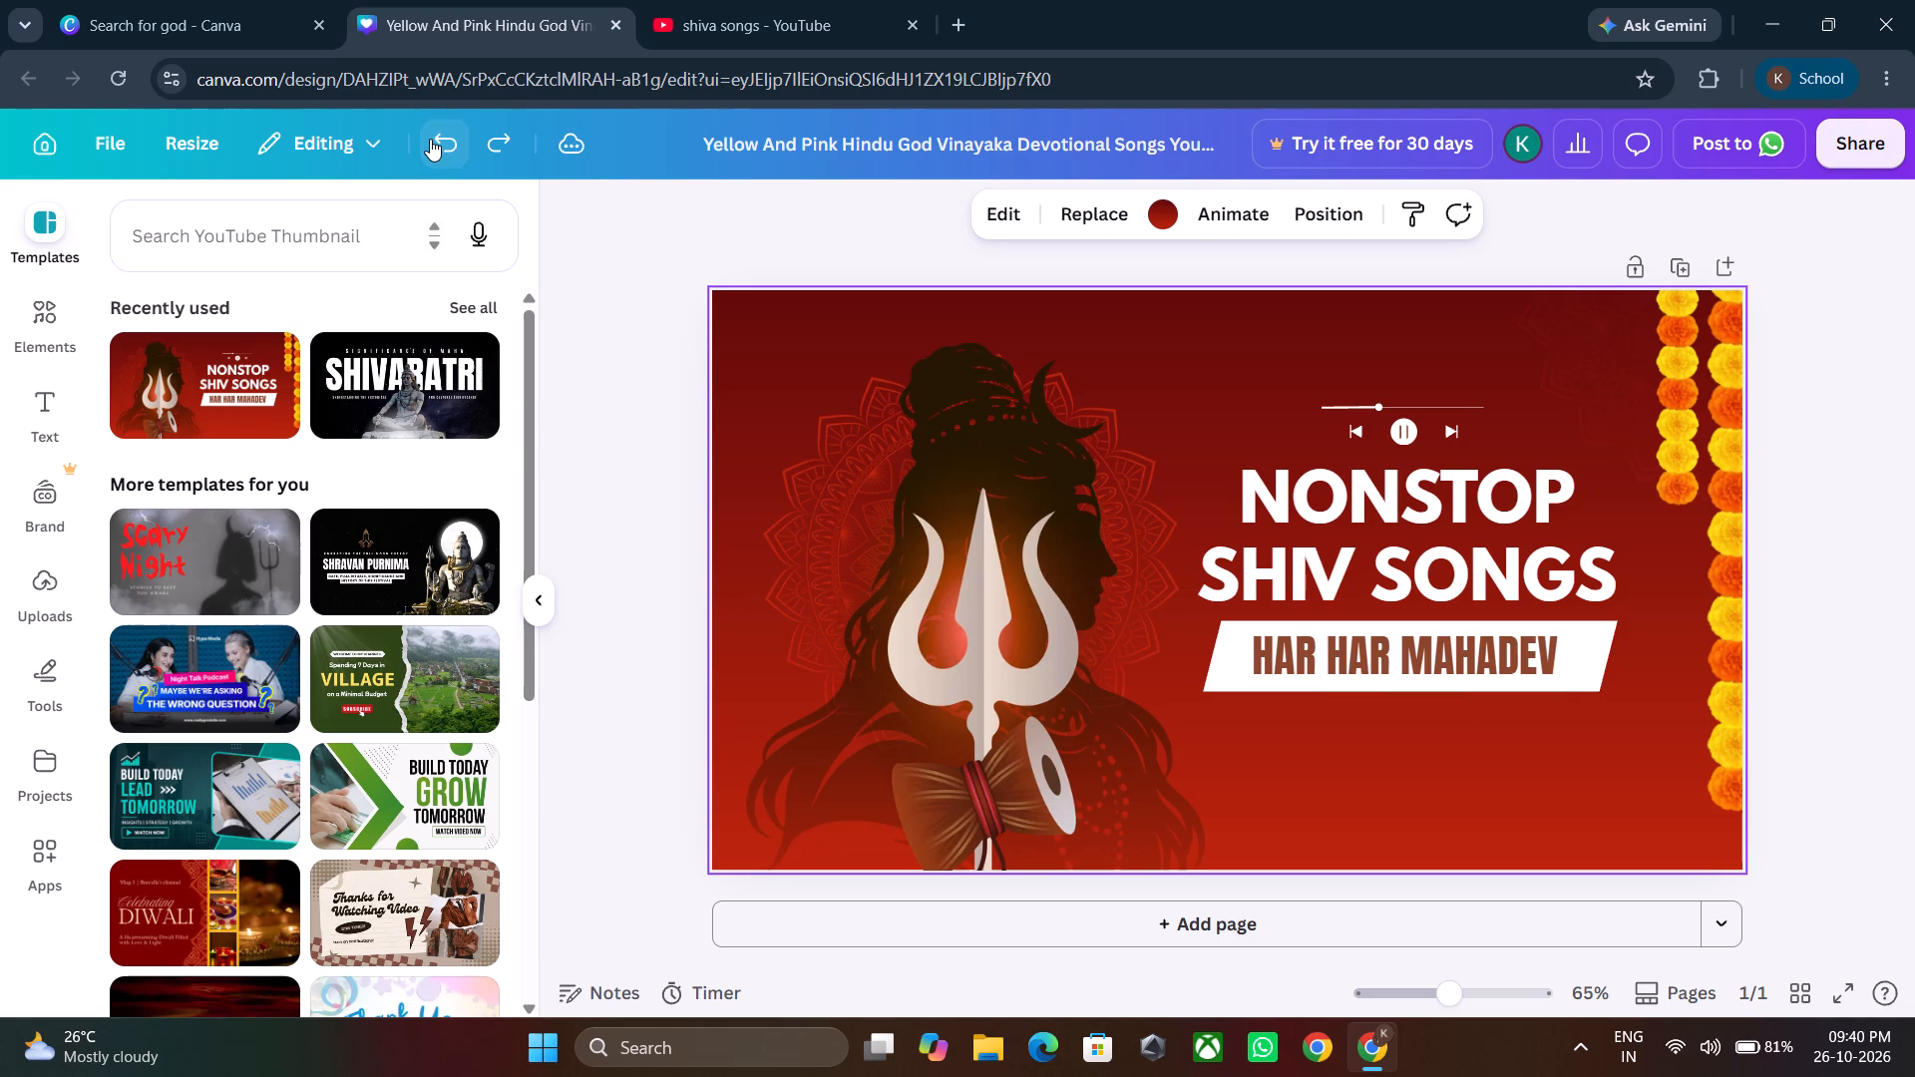
triple_click(430, 139)
left_click(430, 139)
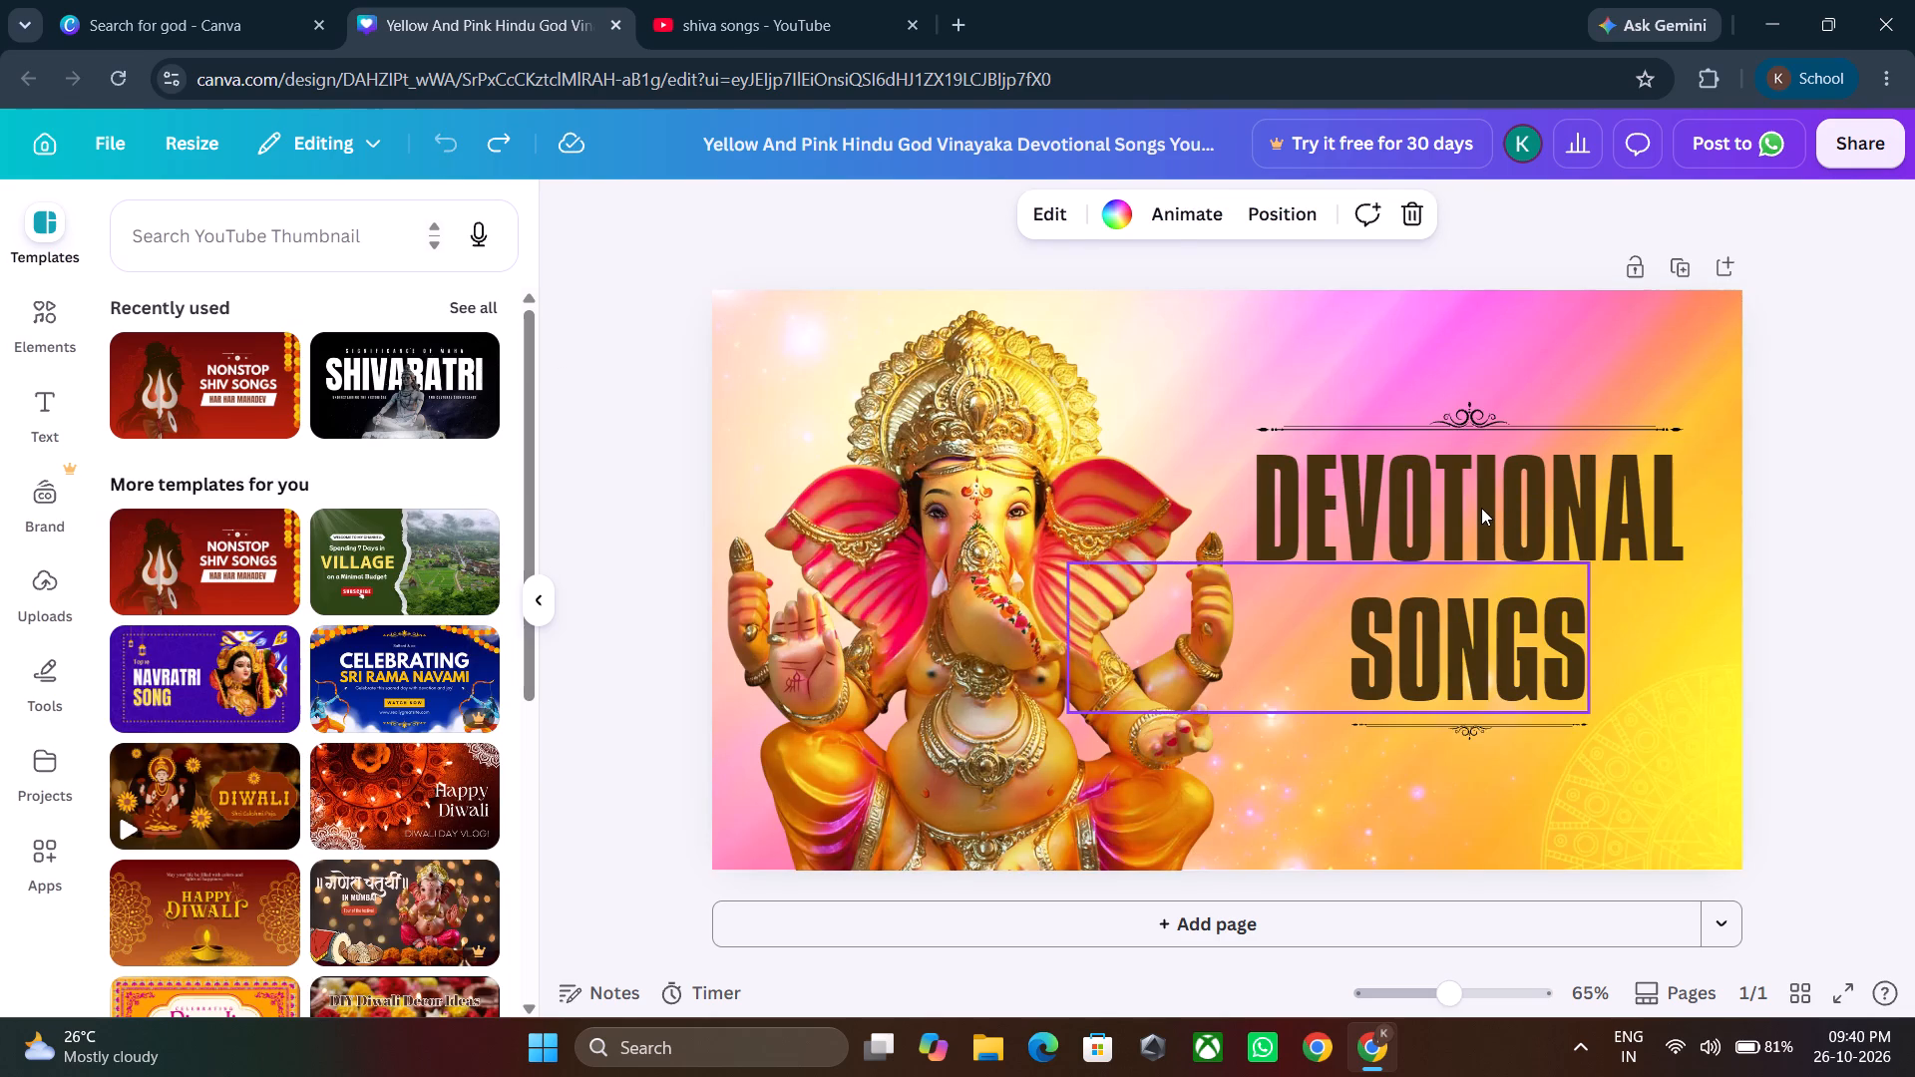
Clear the DEVOTIONAL heading text above SONGS on the Ganesha thumbnail.
left_click(1619, 526)
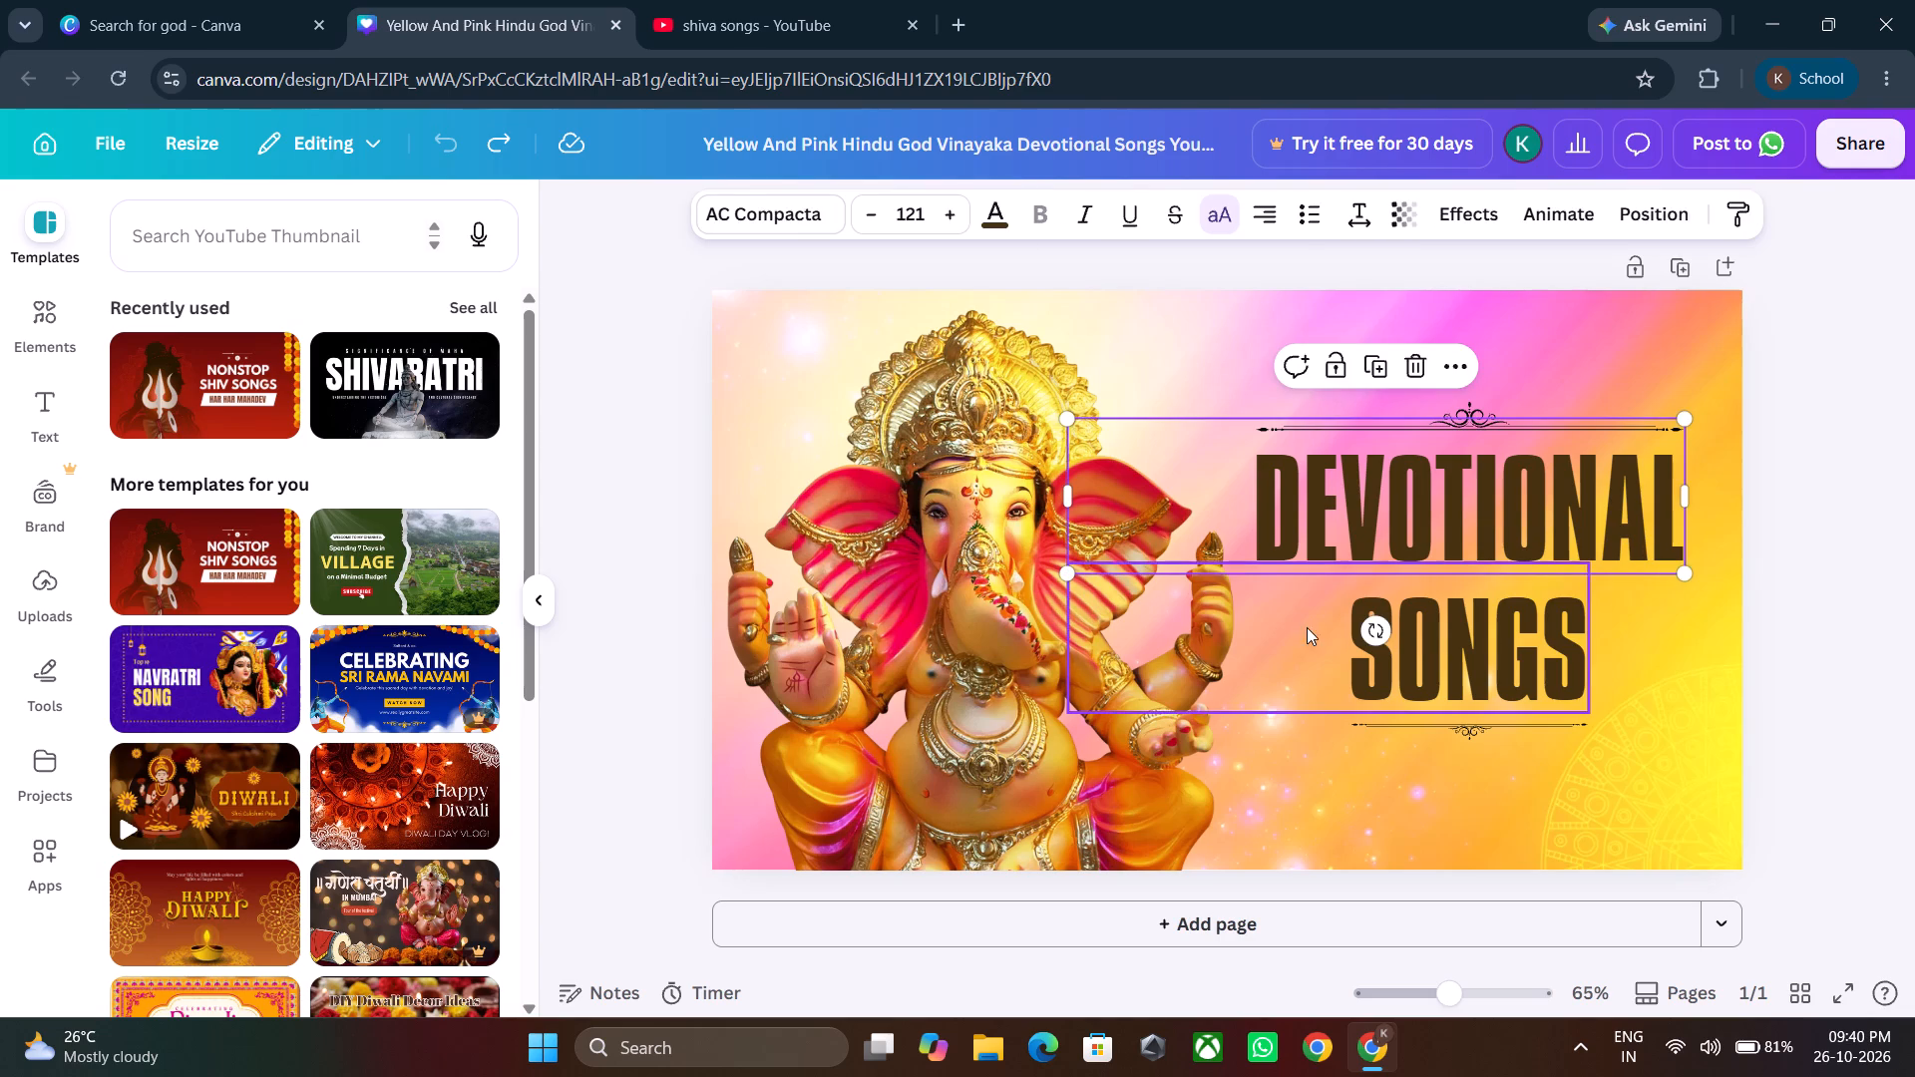
left_click(1511, 525)
double_click(1511, 525)
key("BackSpace")
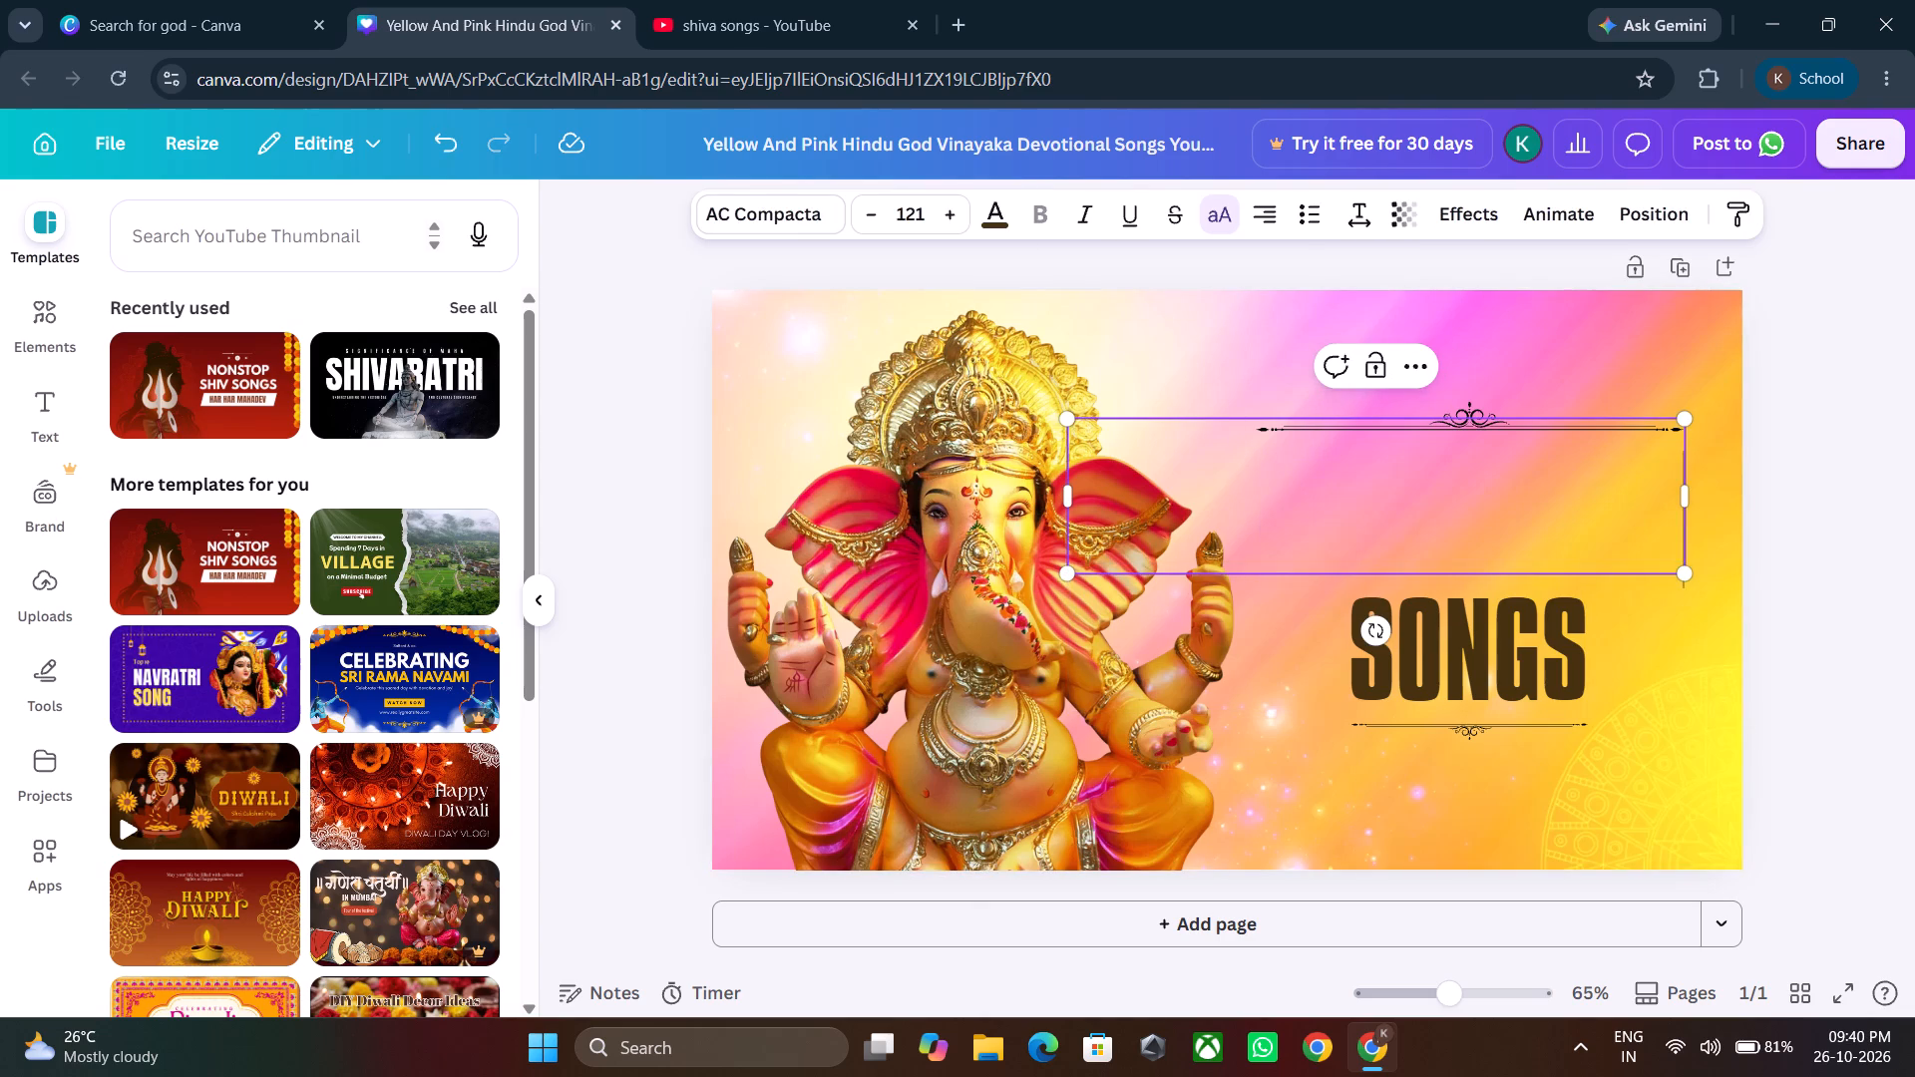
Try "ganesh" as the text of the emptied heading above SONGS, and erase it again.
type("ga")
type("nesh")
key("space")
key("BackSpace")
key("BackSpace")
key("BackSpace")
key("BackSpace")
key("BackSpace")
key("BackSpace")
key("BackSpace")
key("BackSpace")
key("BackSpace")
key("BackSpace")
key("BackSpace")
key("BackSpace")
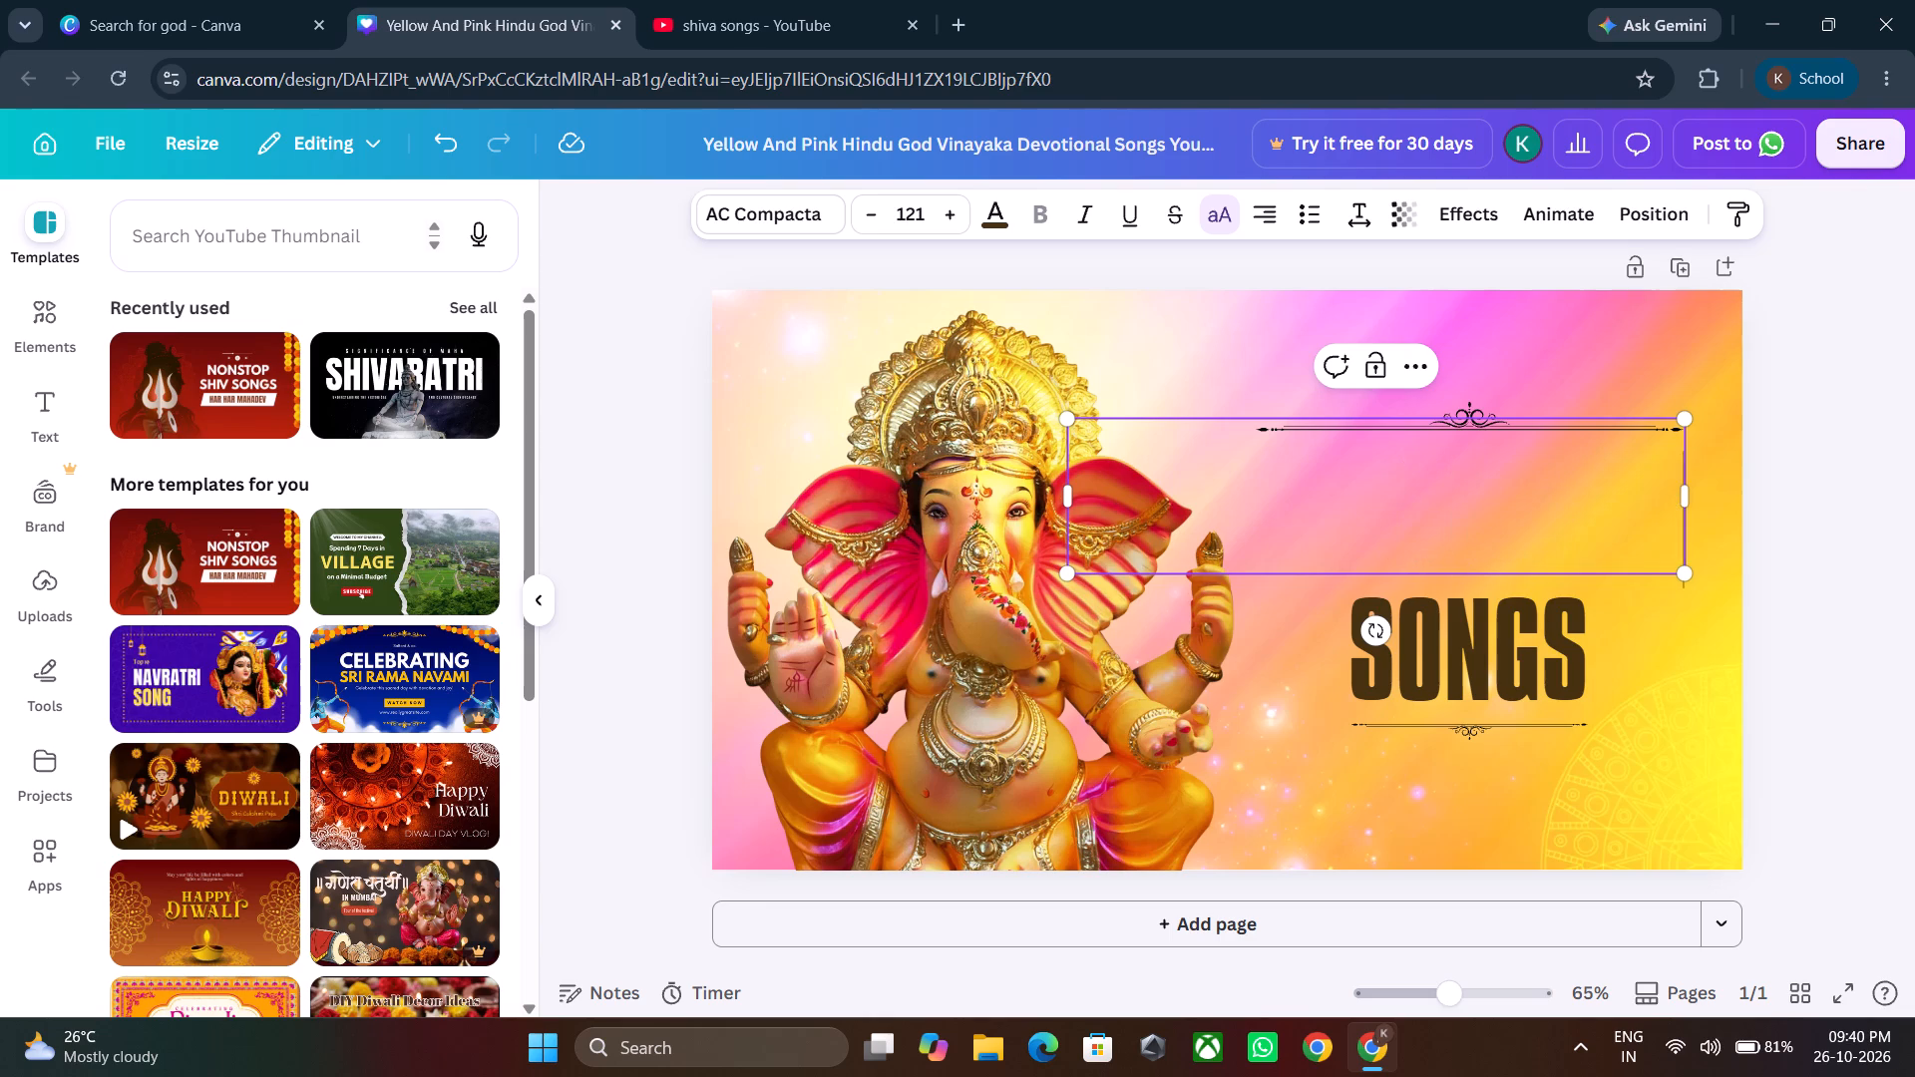
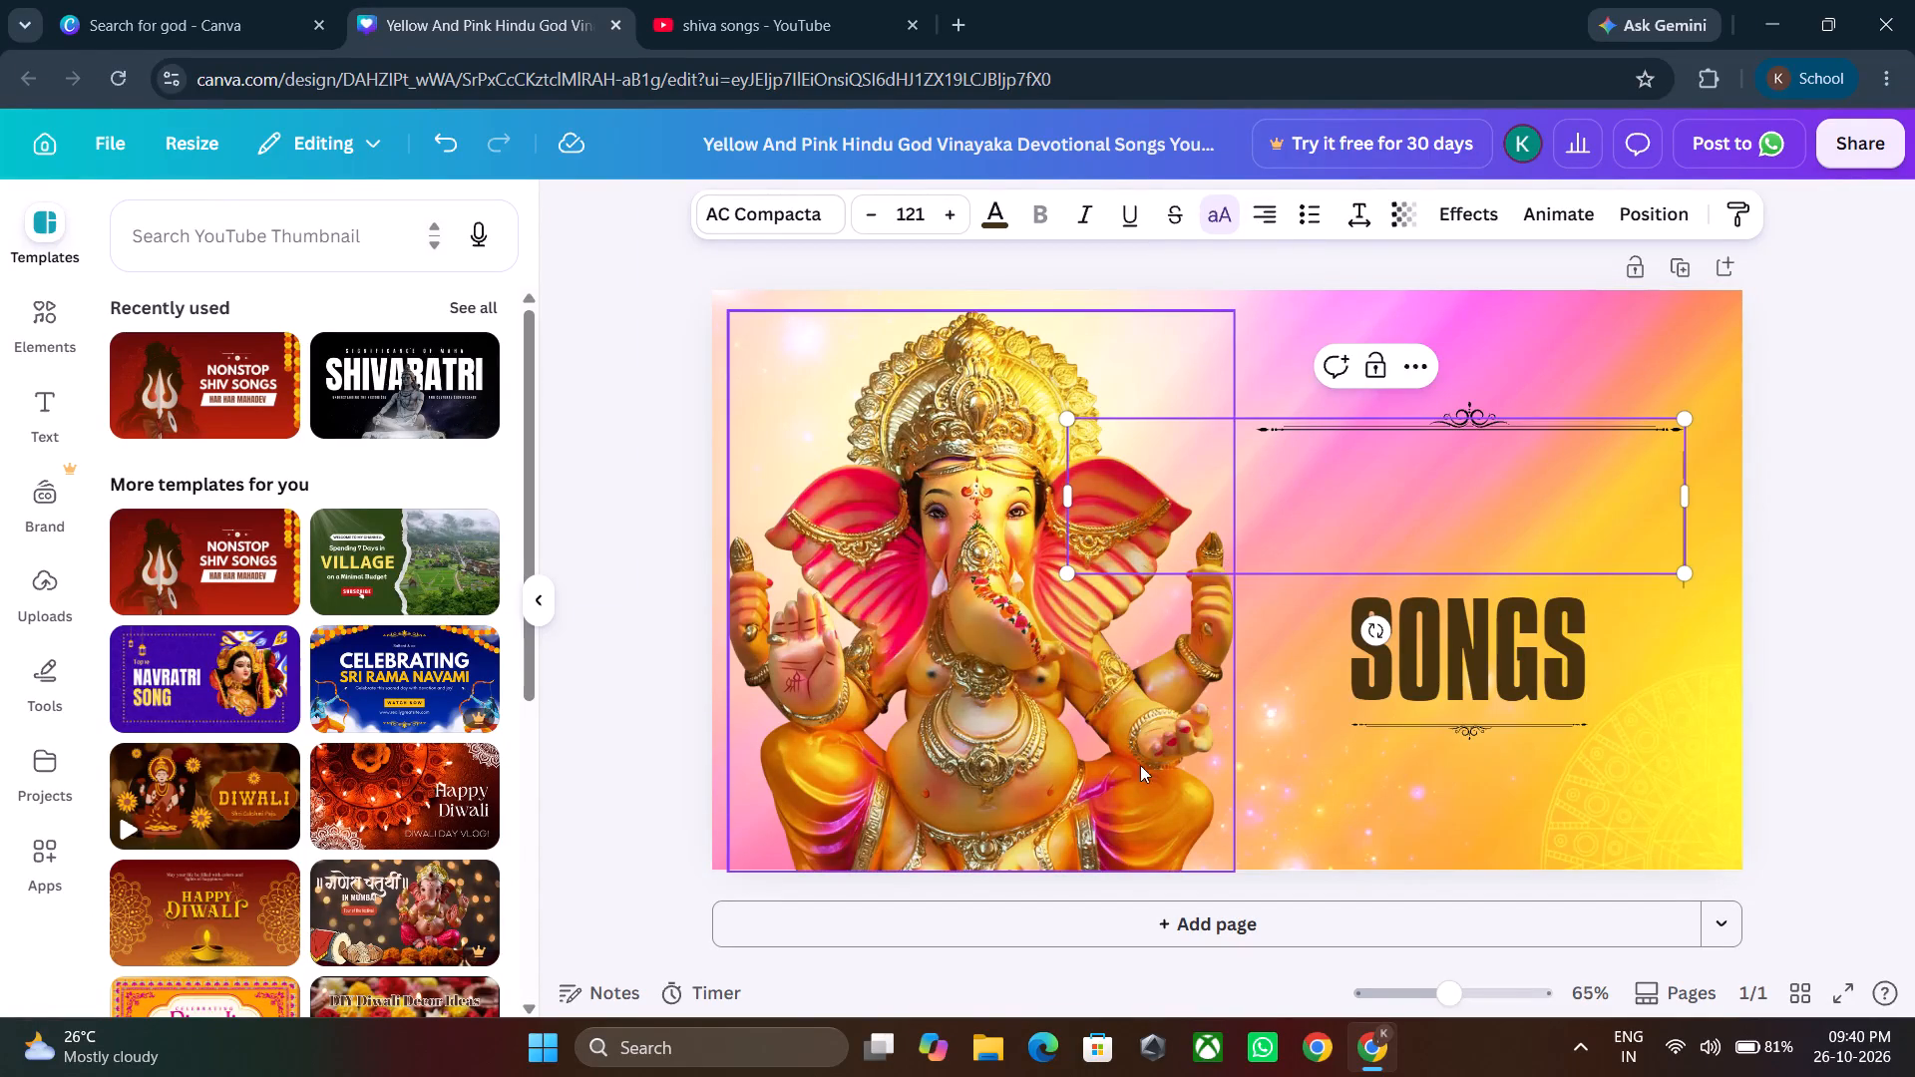
Search Google in a new tab for "ganesha ashtothram in telugu lyrics" and open the Vaidika Vignanam Ganesha Ashtottara Sata Namavali page.
left_click(957, 29)
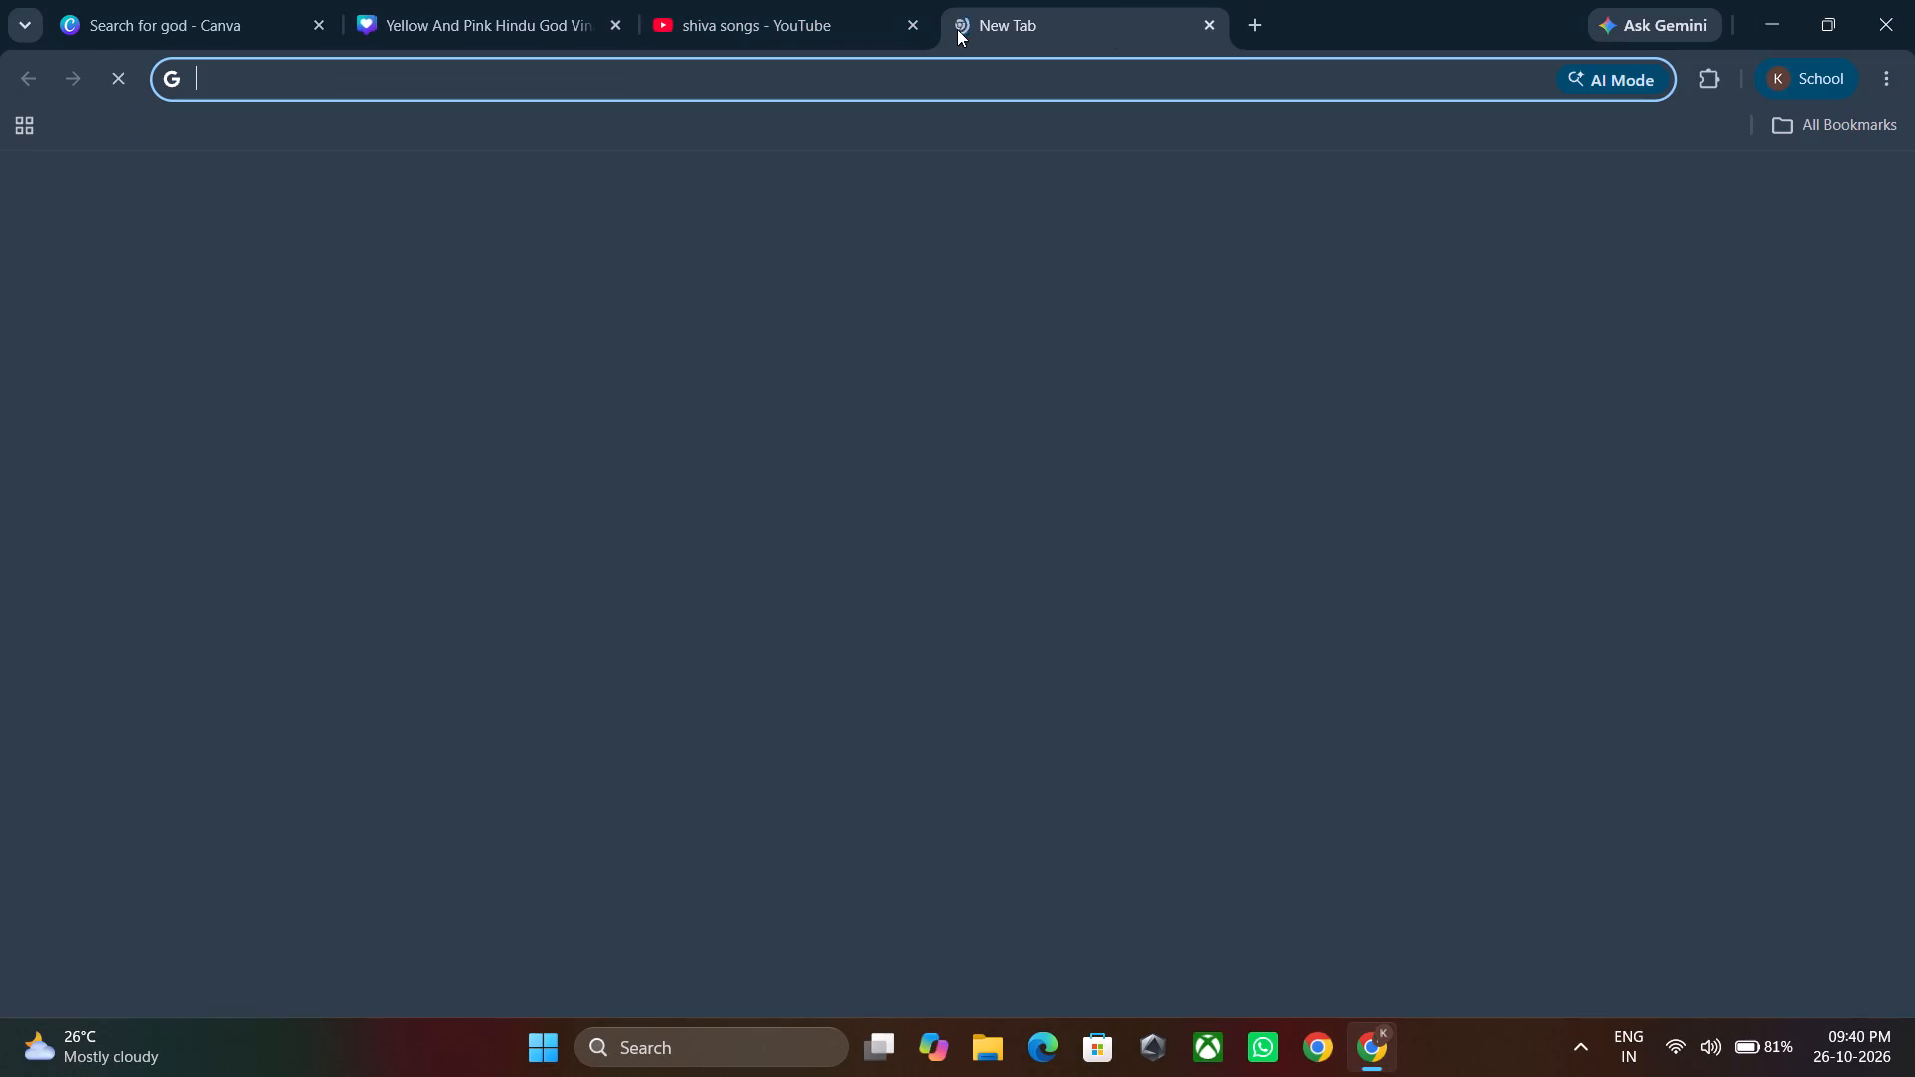
left_click(766, 508)
type("gamesh astrotram")
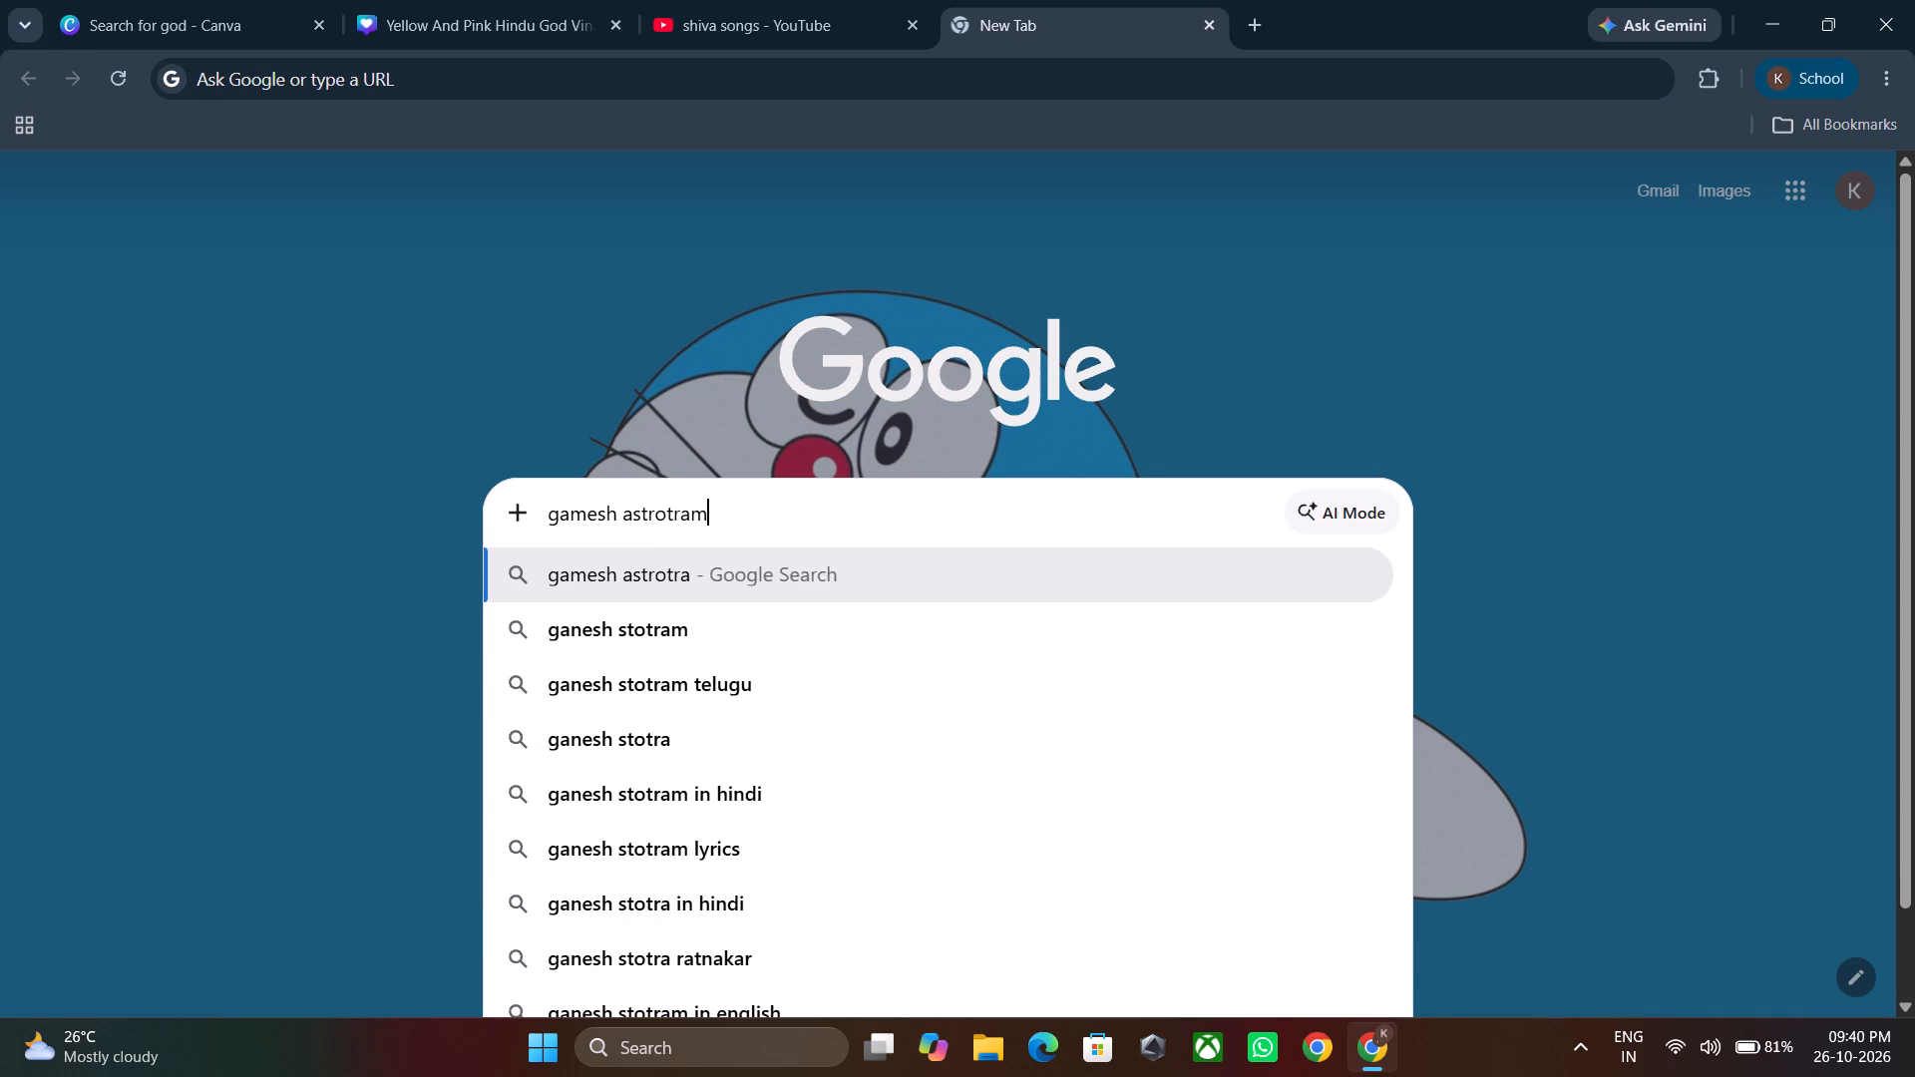
key("Return")
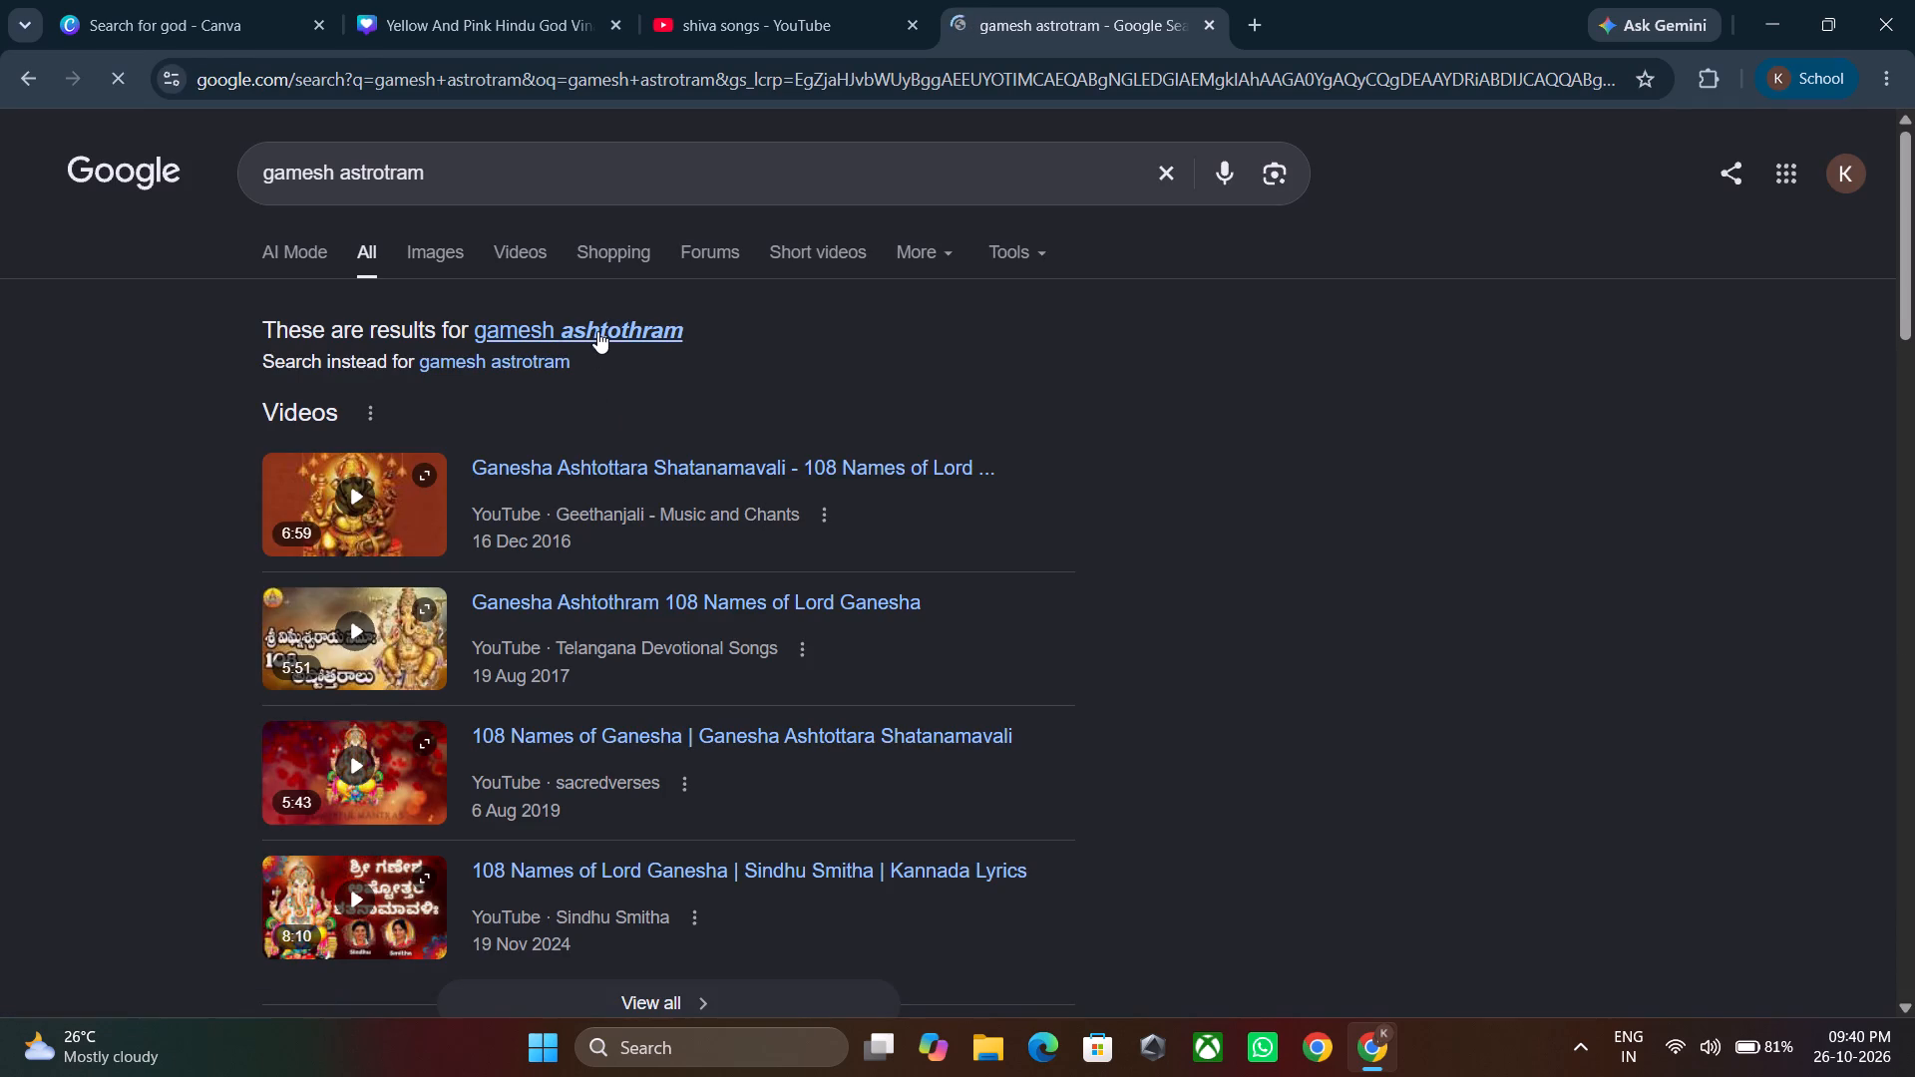
left_click(597, 329)
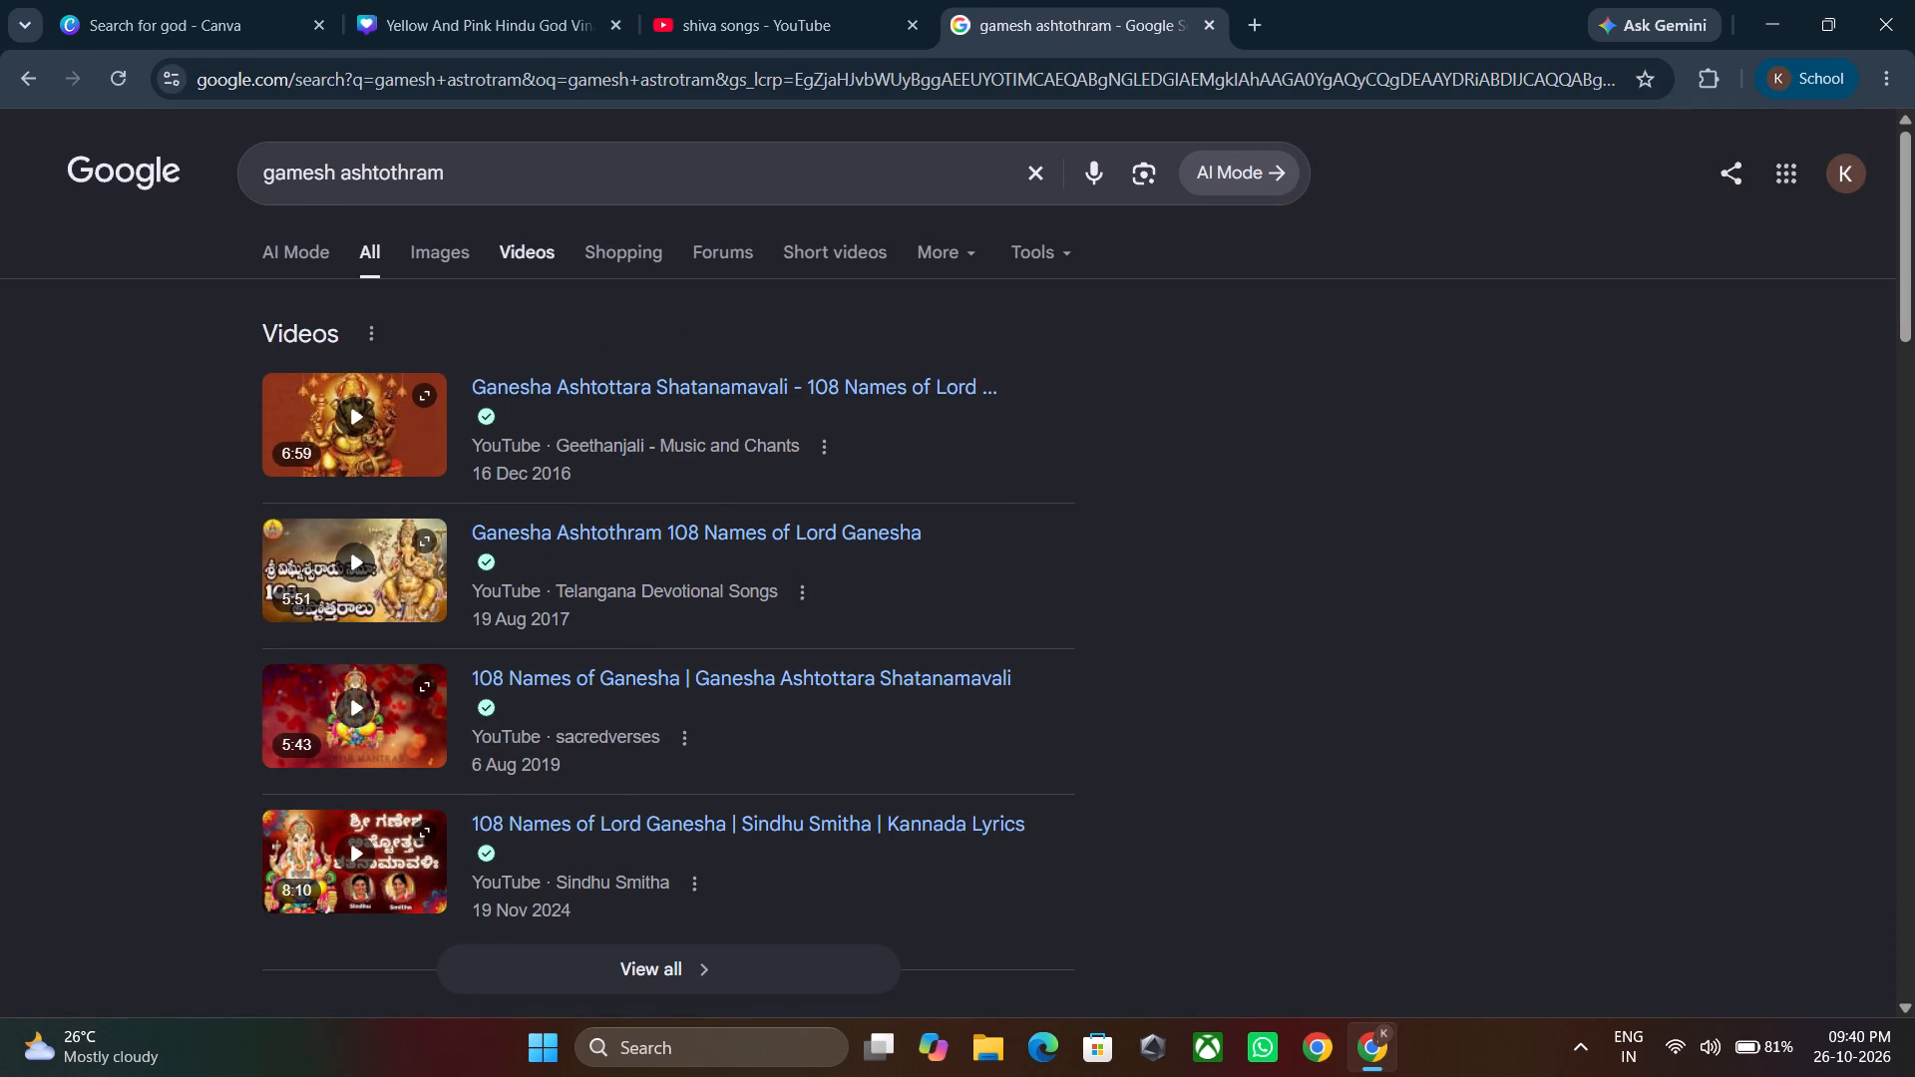
left_click(510, 179)
key("space")
type("in telugu")
key("space")
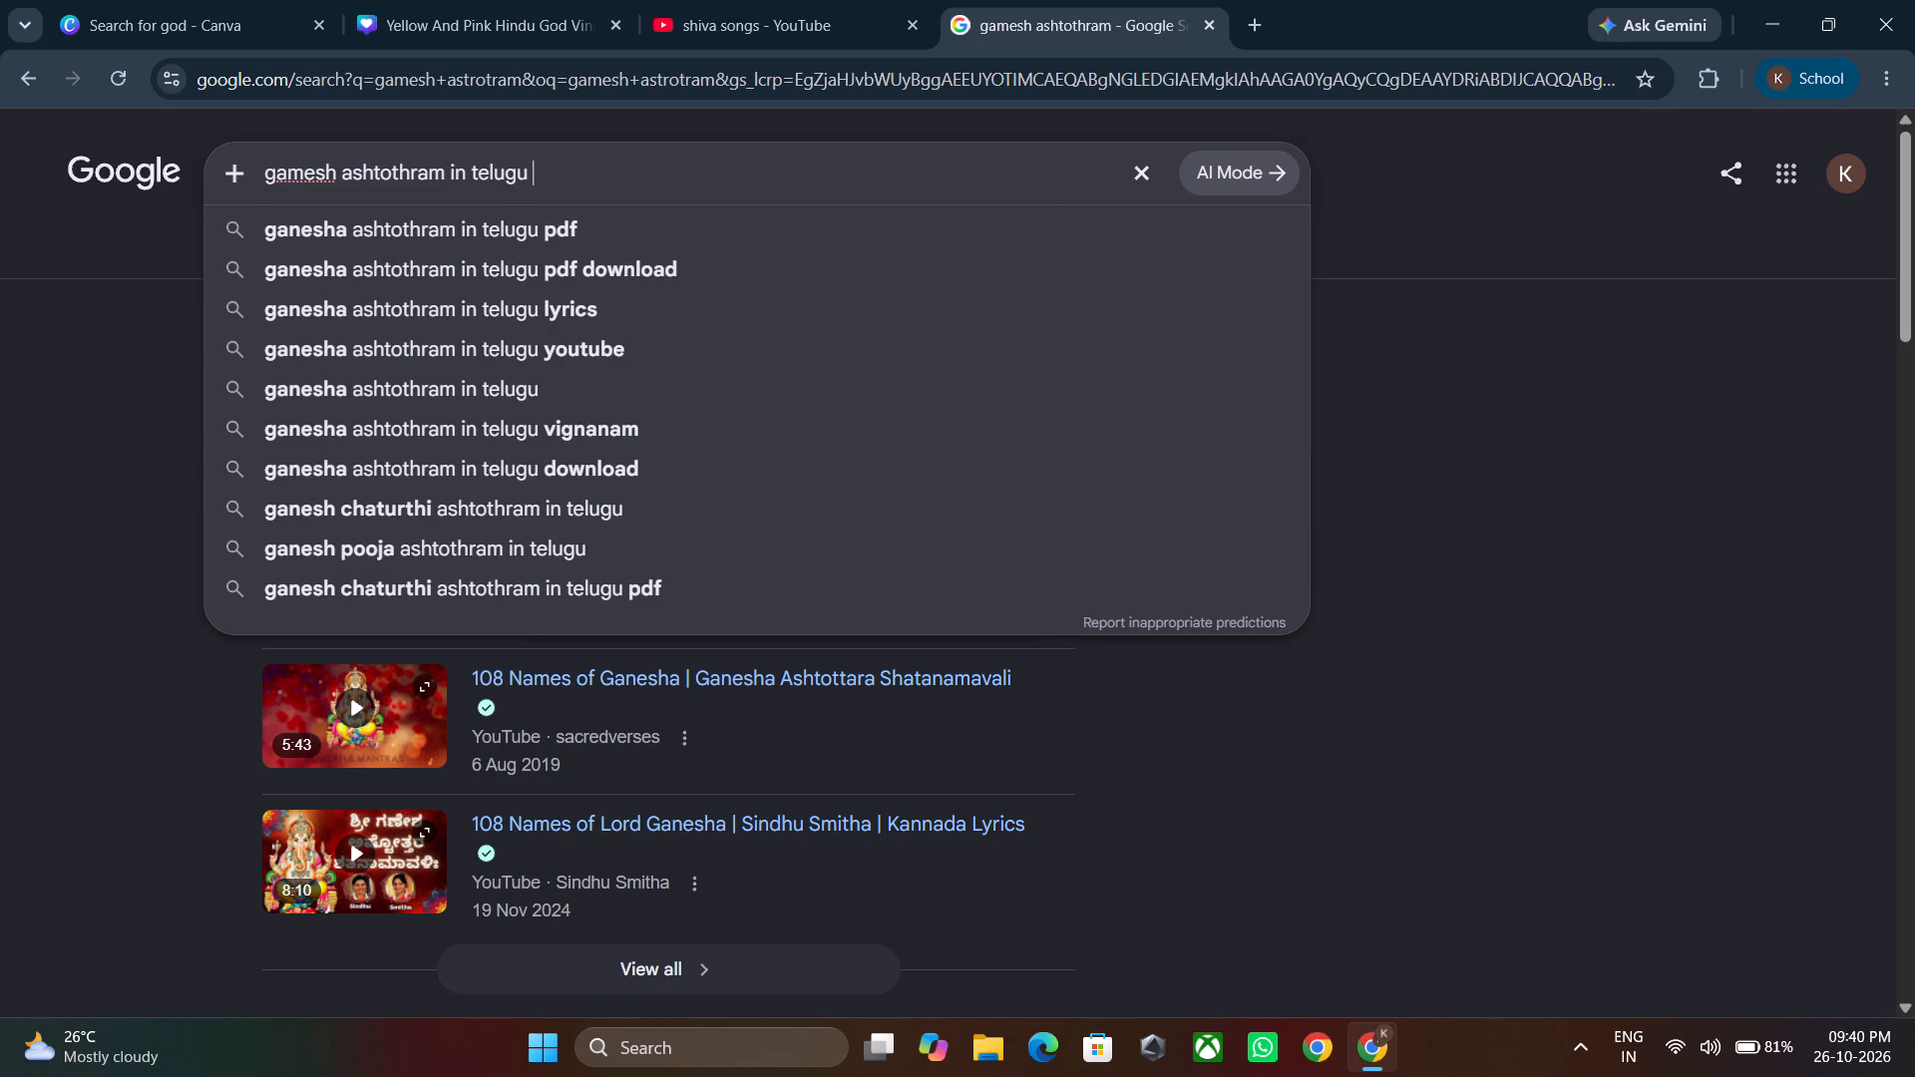
left_click(484, 301)
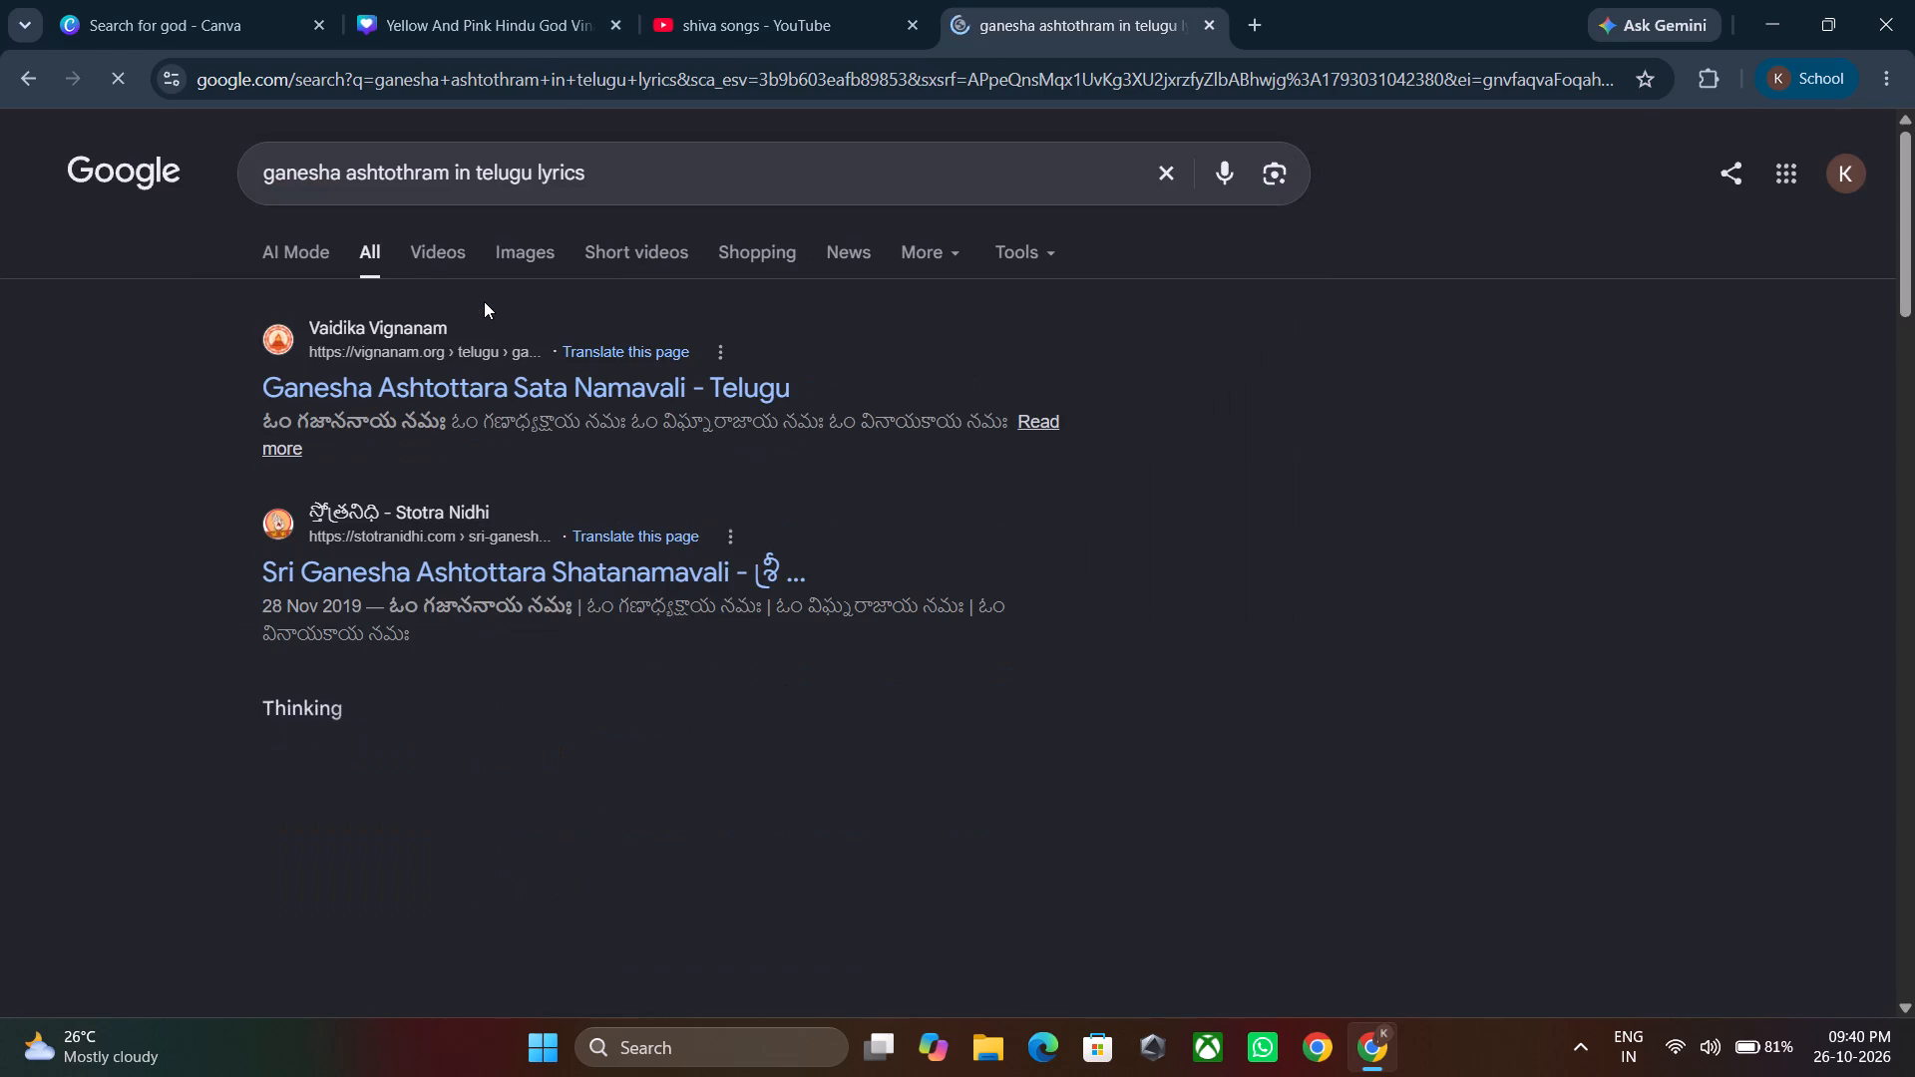
left_click(509, 371)
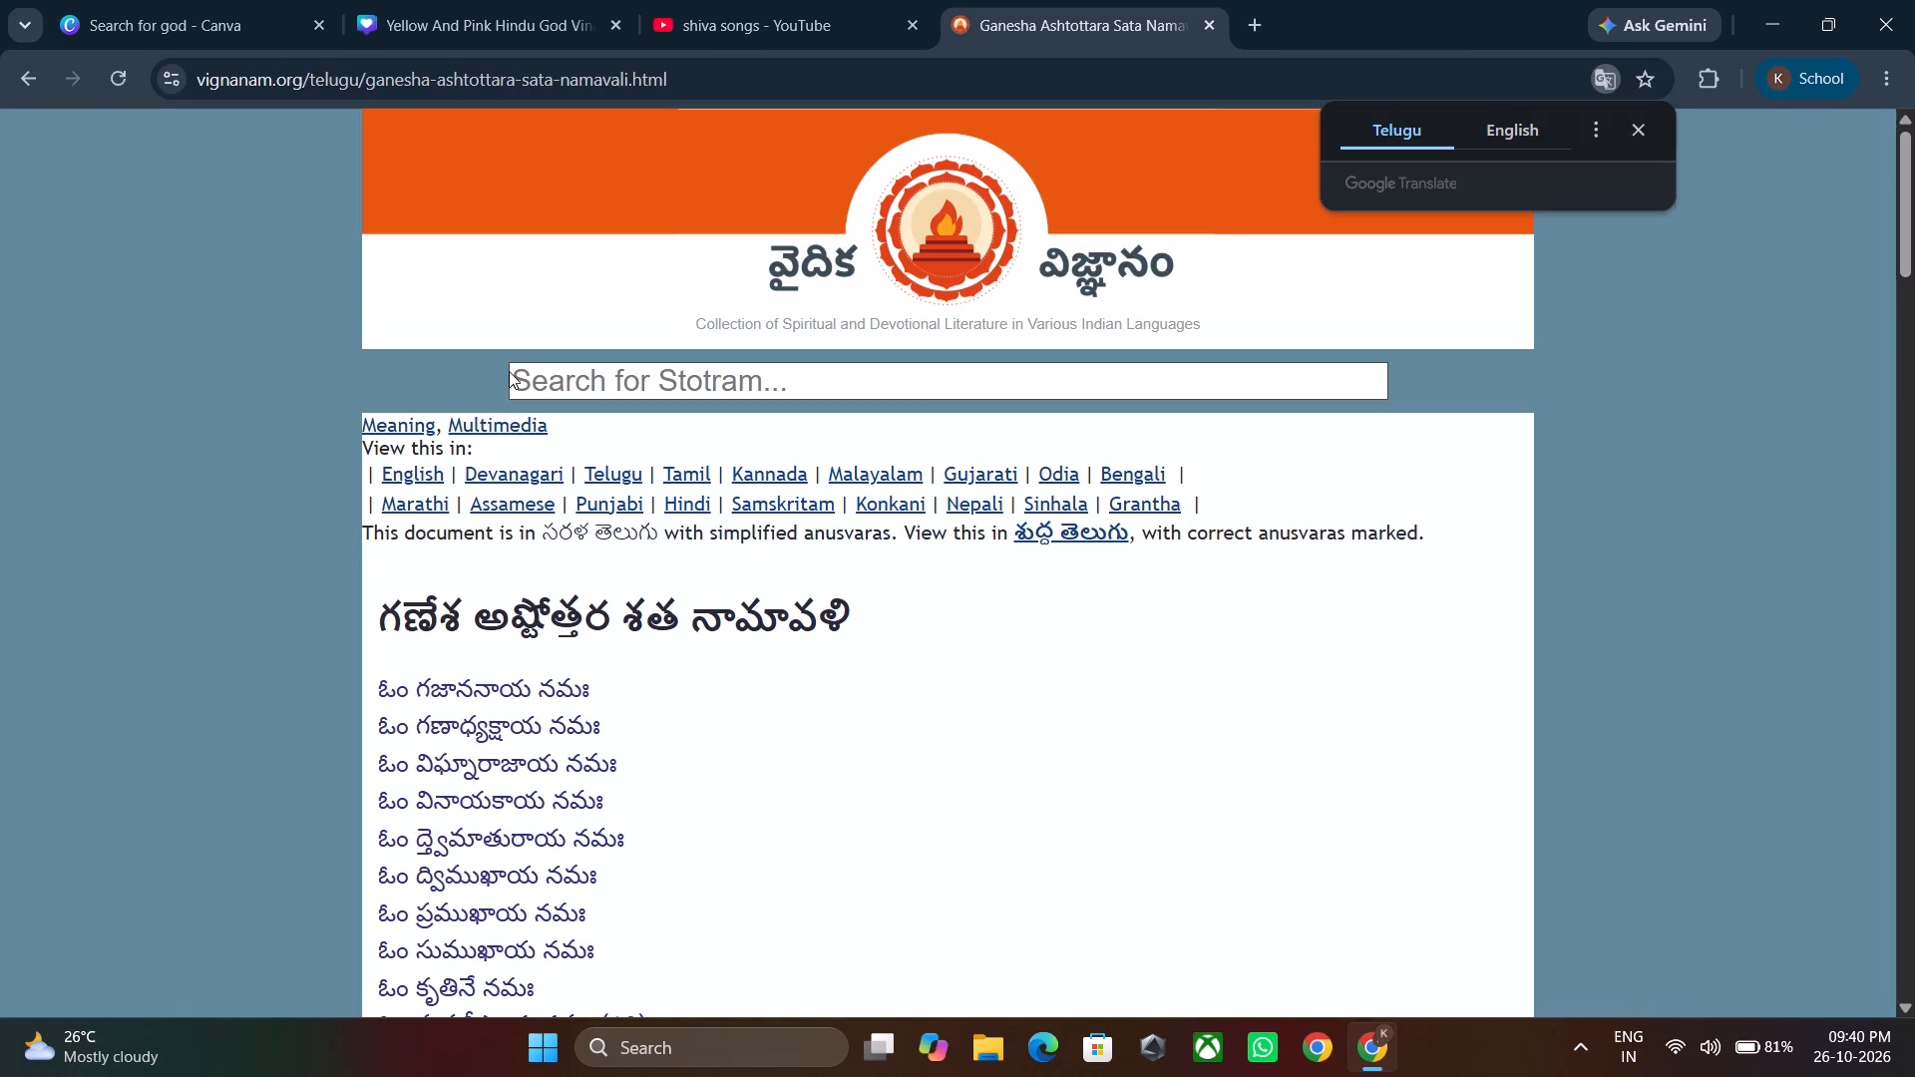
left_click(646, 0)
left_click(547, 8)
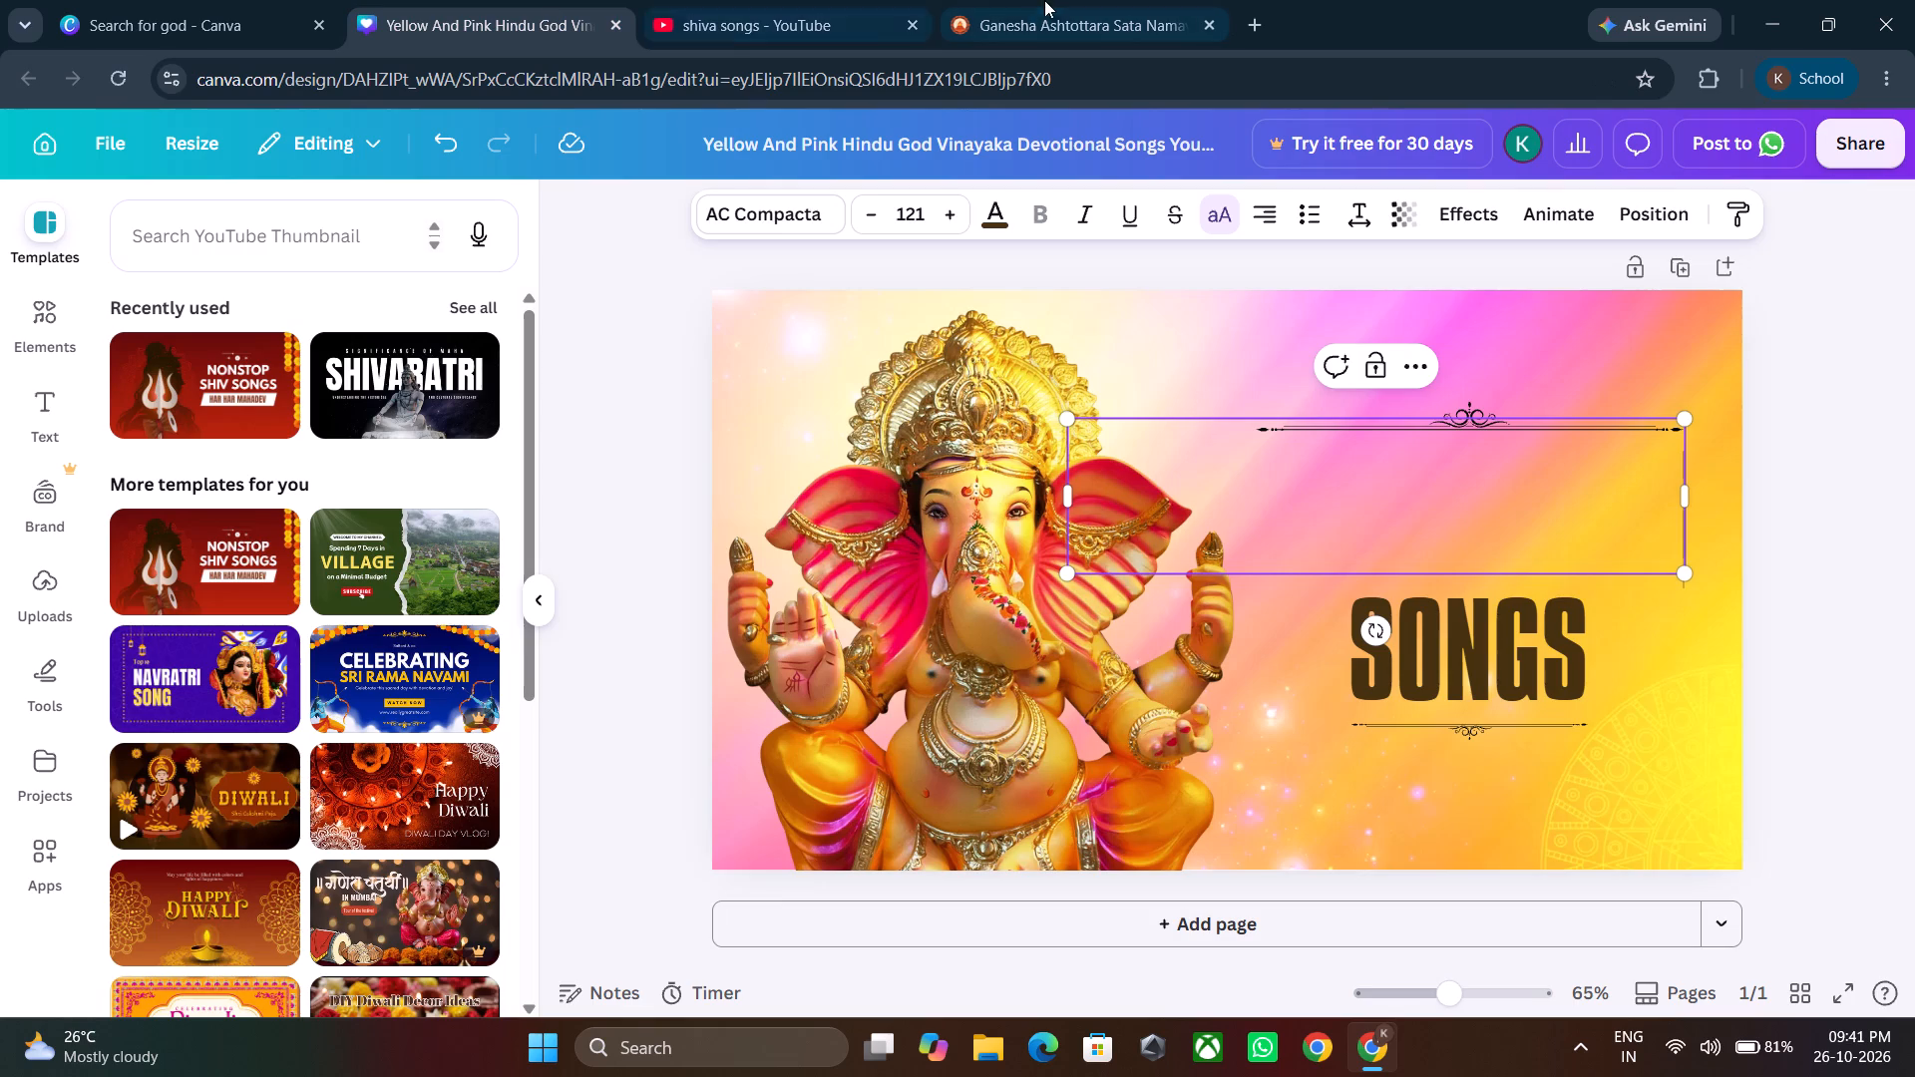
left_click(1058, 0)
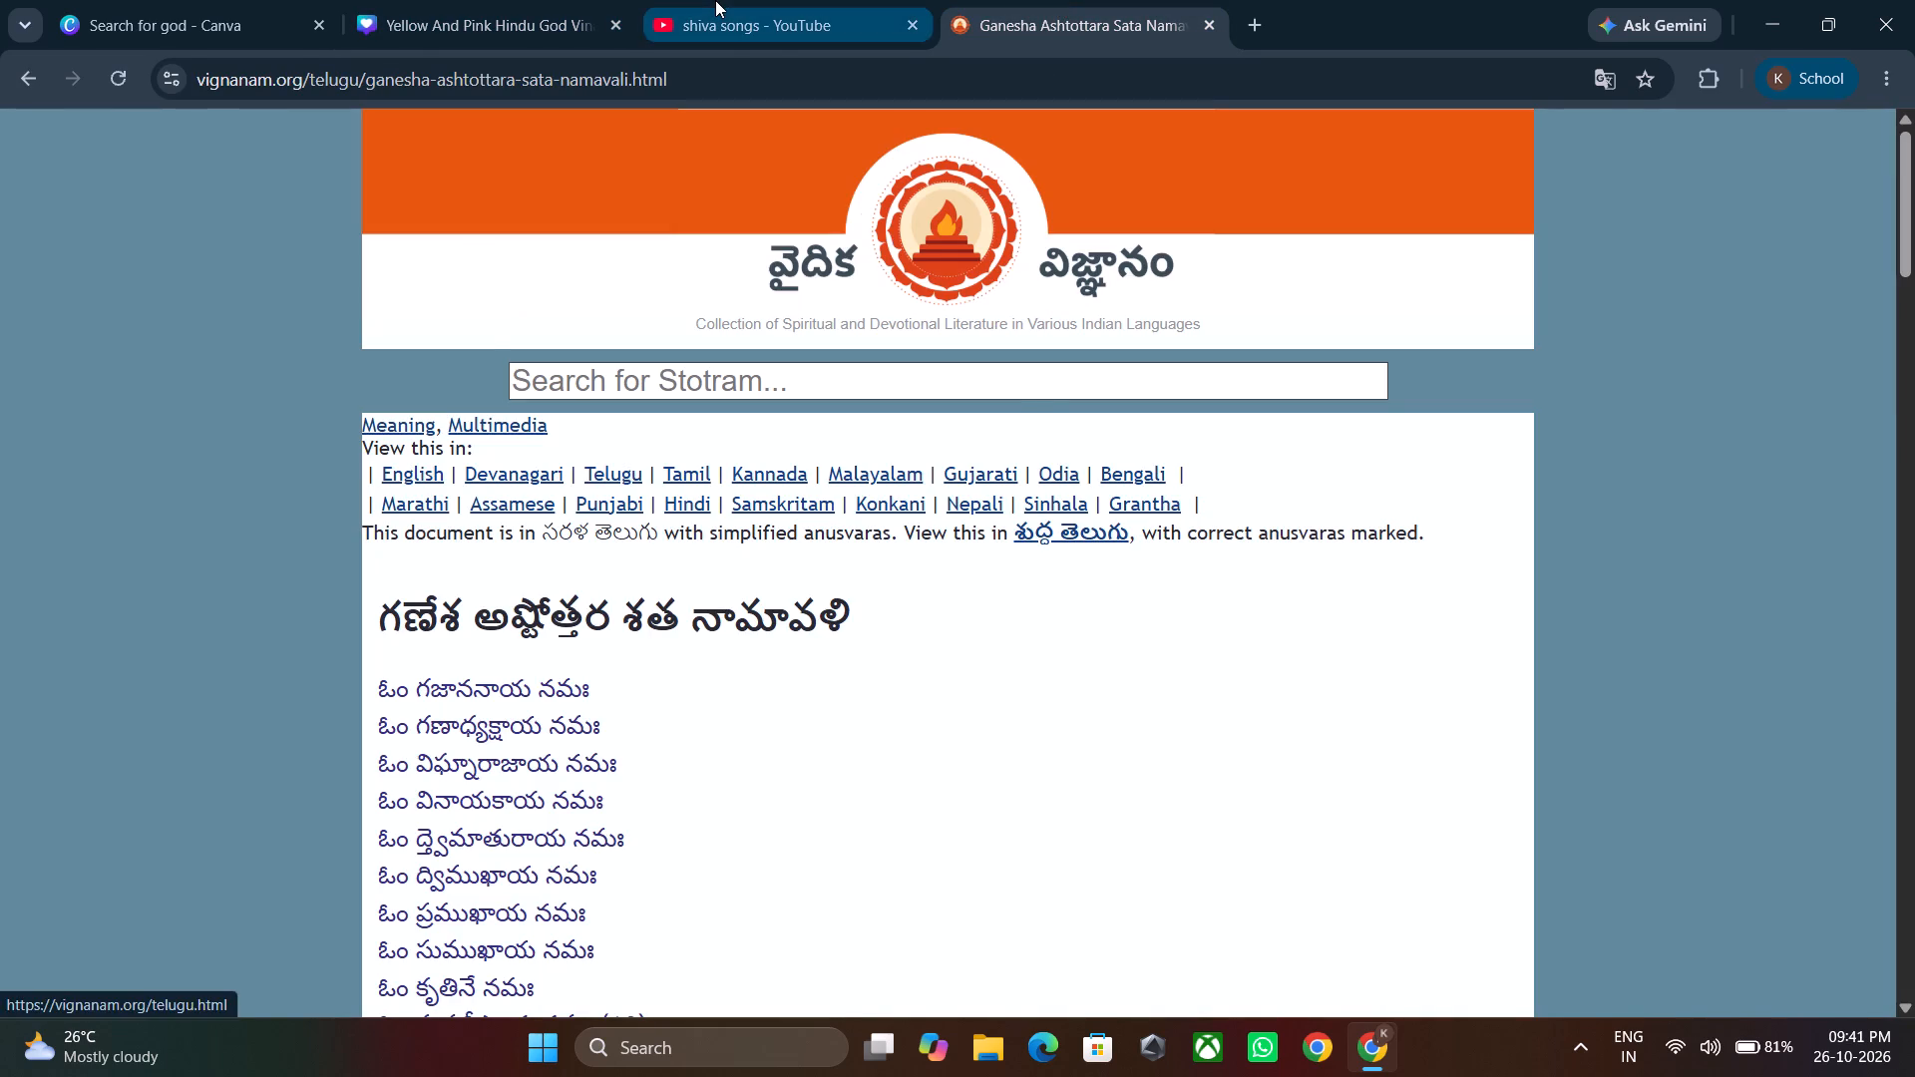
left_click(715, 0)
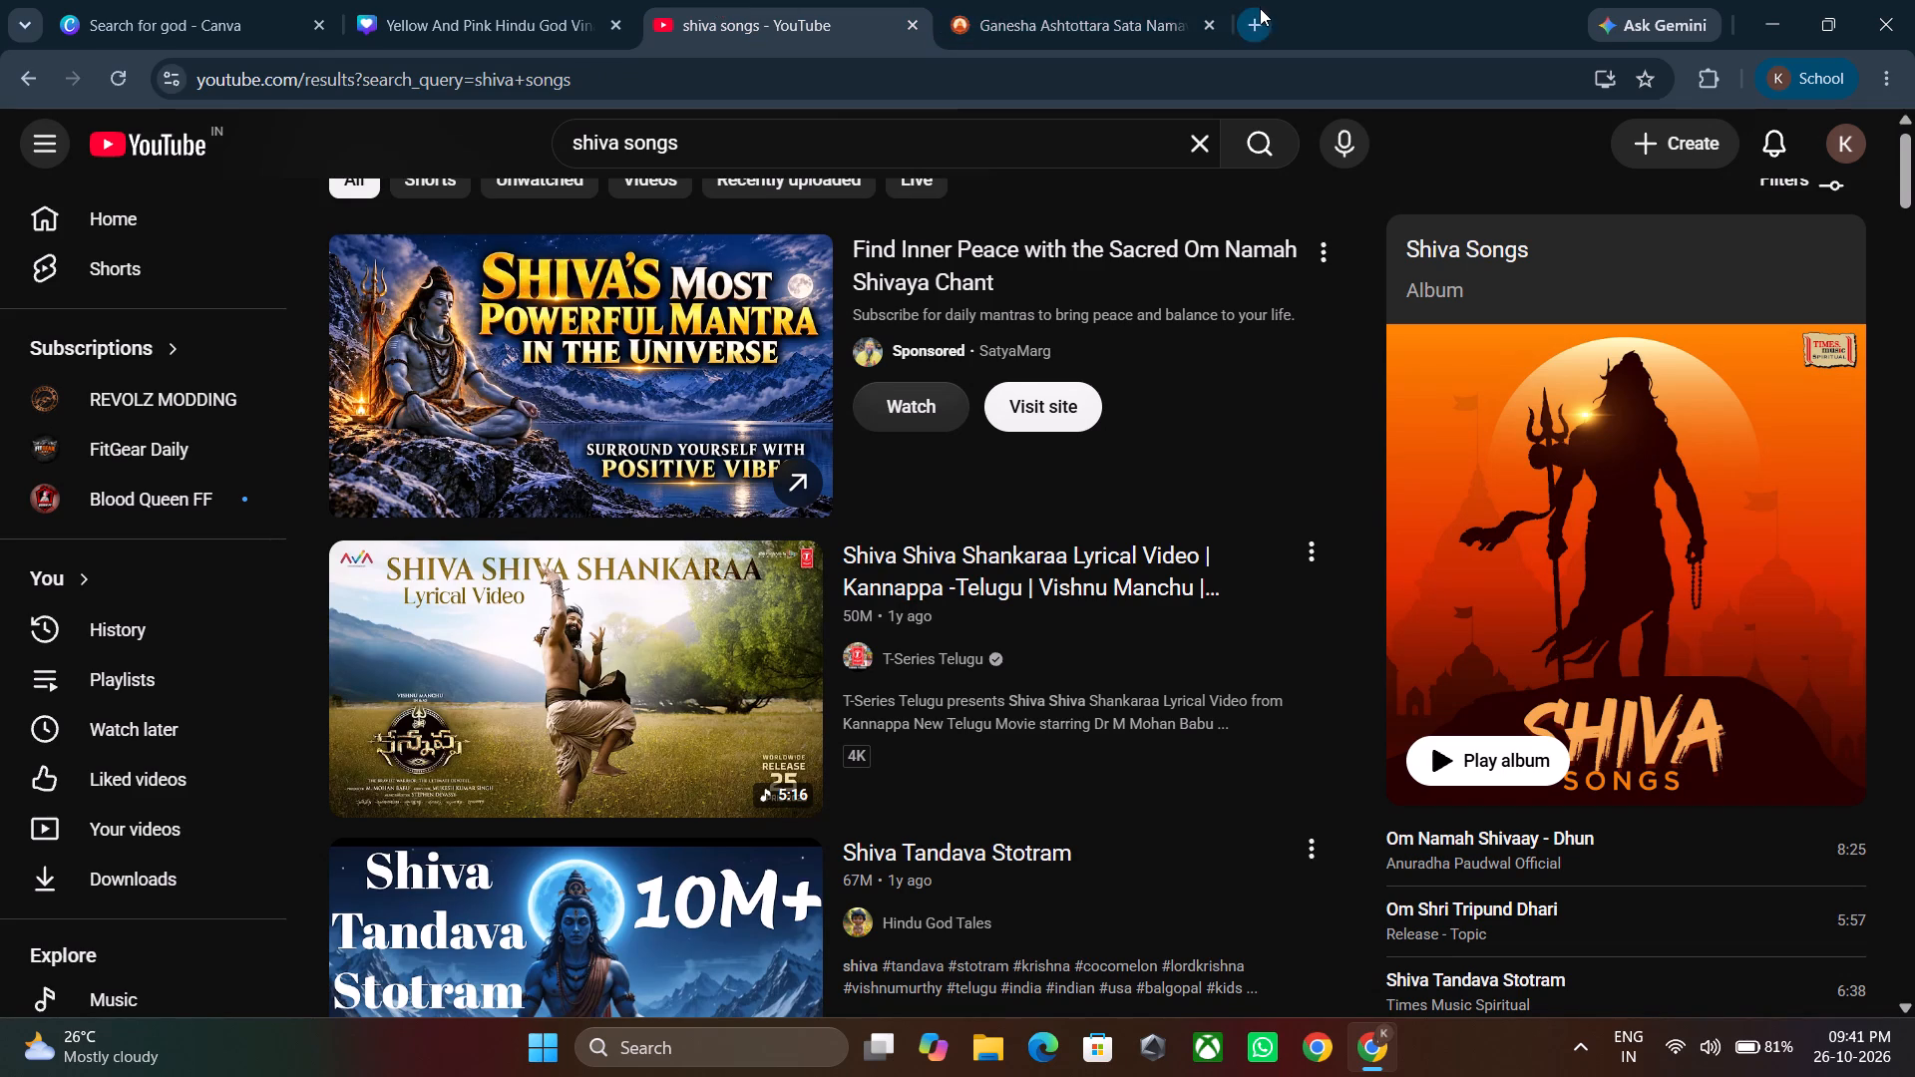
Search Google in another new tab for "ganesha ashtothram font in telugu".
left_click(1256, 18)
left_click(732, 478)
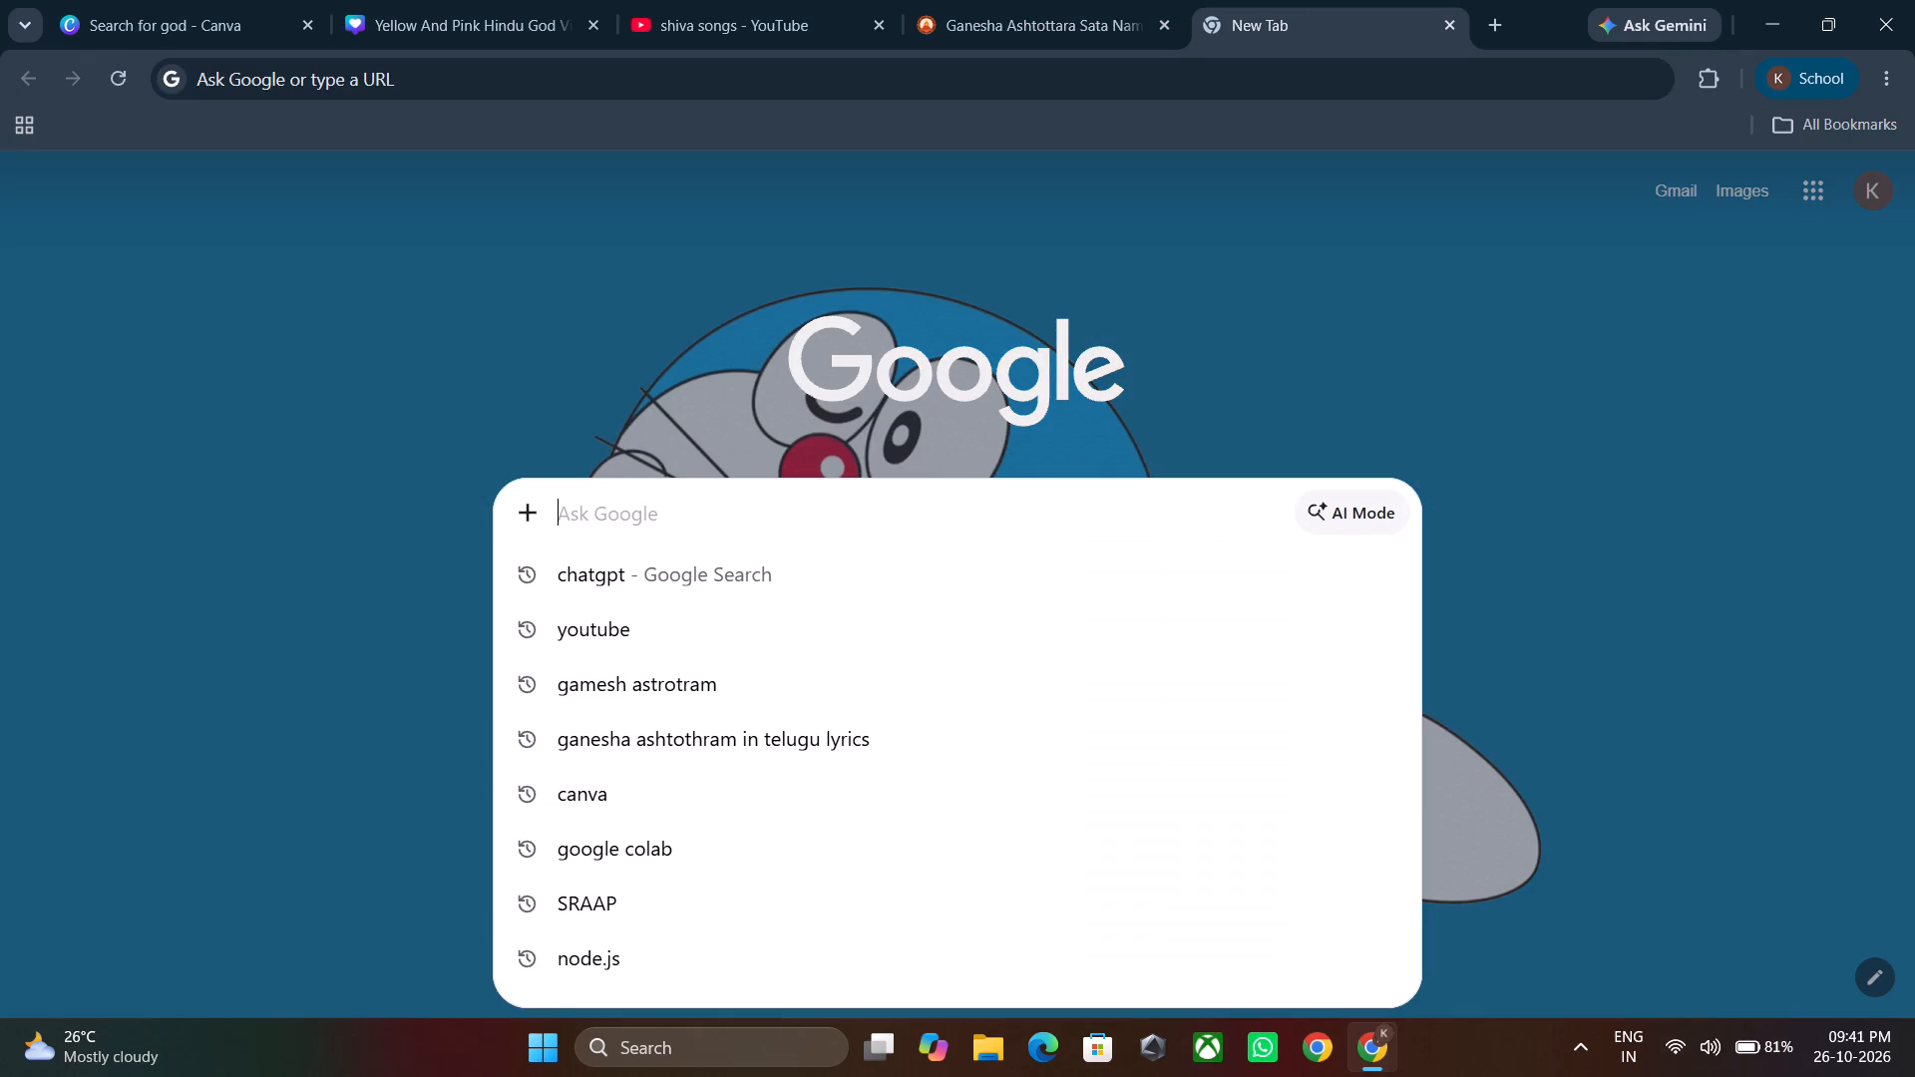
type("ganesh")
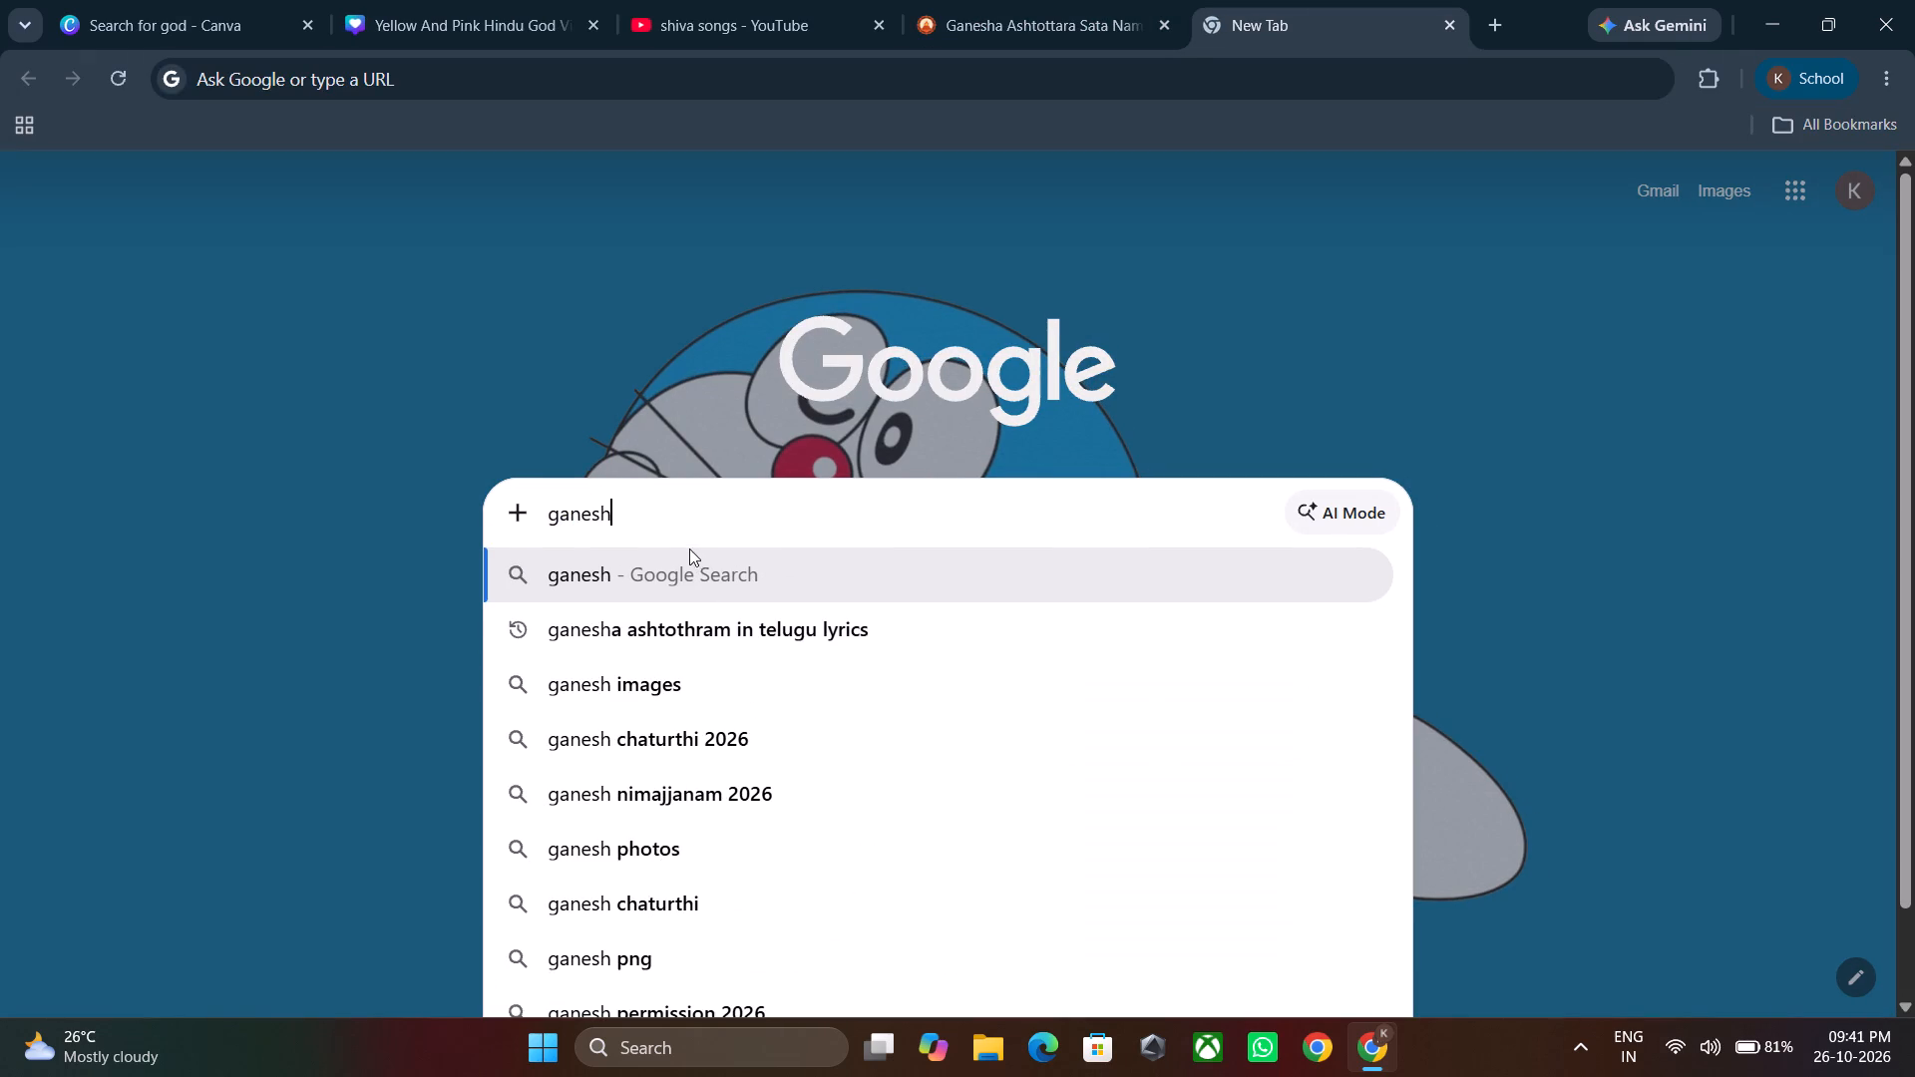
left_click(676, 609)
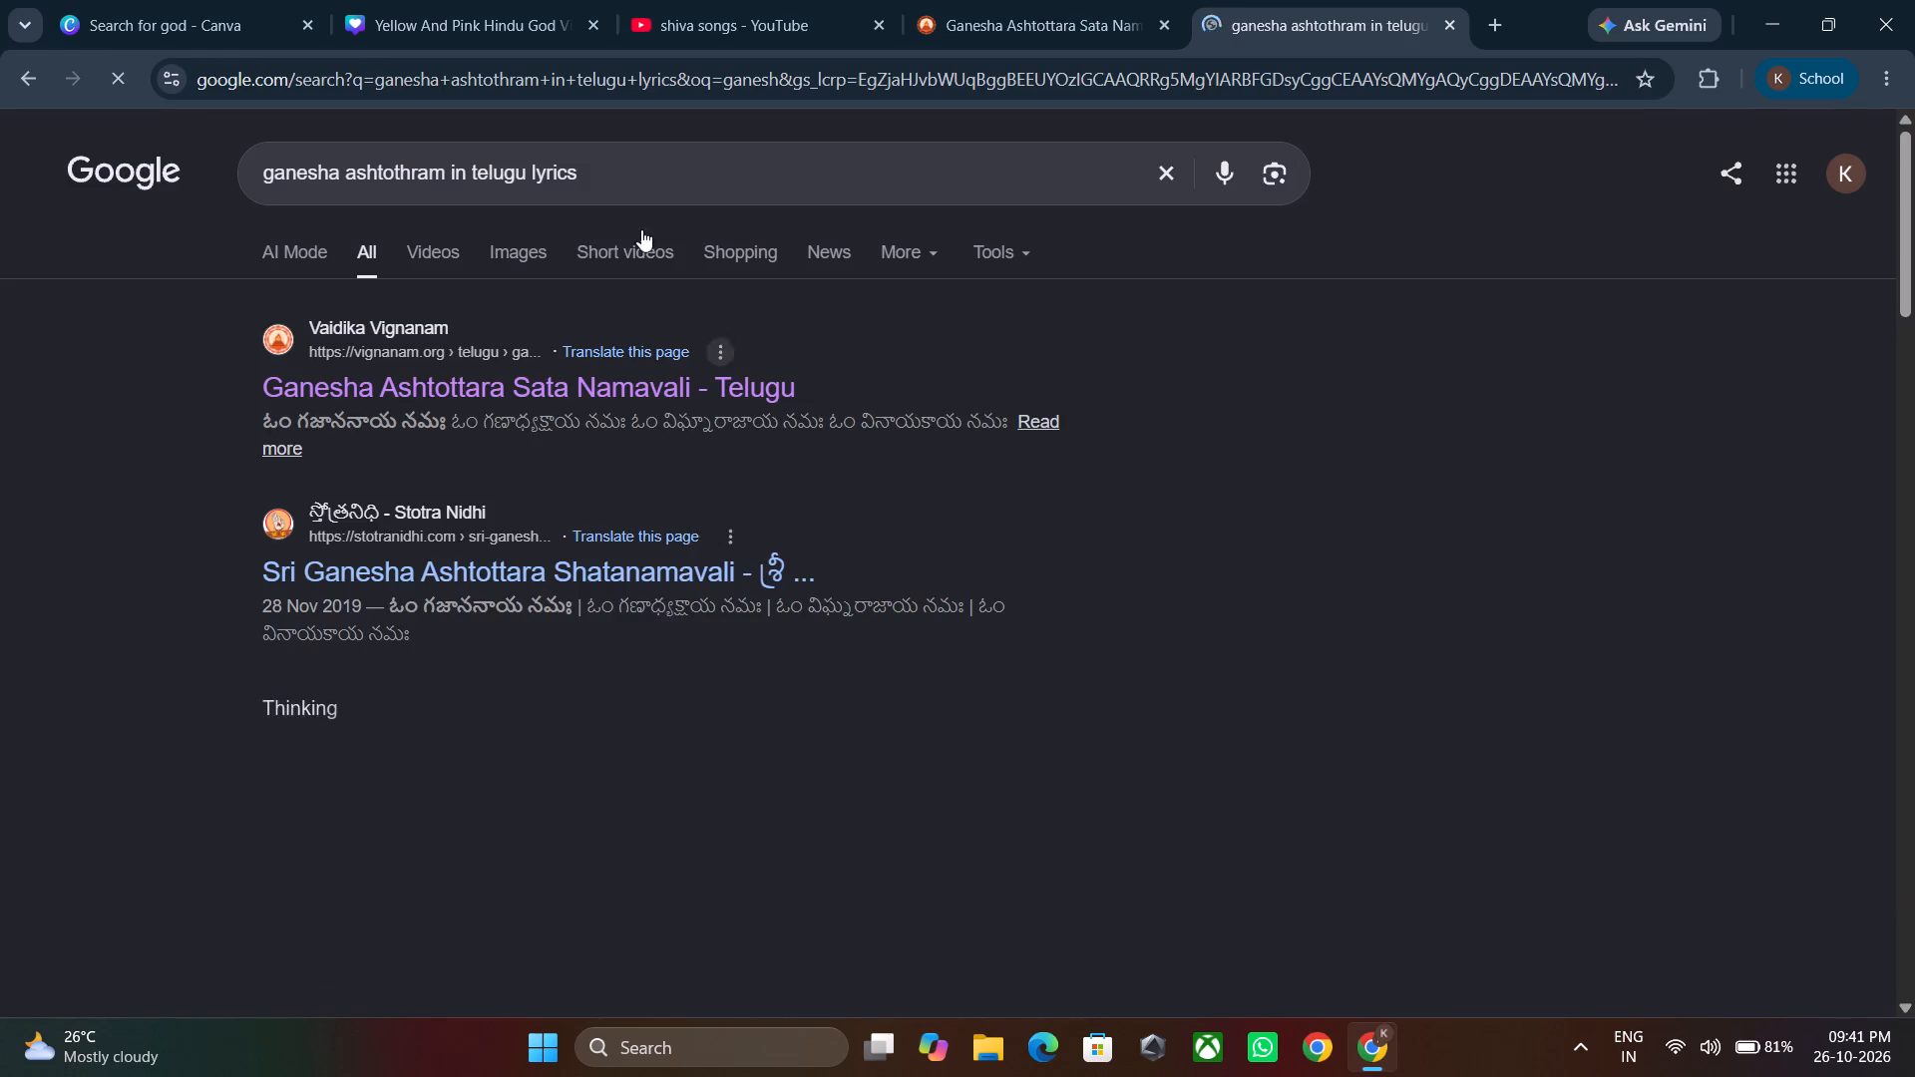
left_click(588, 175)
key("BackSpace")
key("BackSpace")
key("BackSpace")
key("BackSpace")
key("BackSpace")
key("BackSpace")
key("BackSpace")
key("BackSpace")
key("BackSpace")
key("BackSpace")
key("BackSpace")
key("BackSpace")
key("BackSpace")
key("BackSpace")
key("BackSpace")
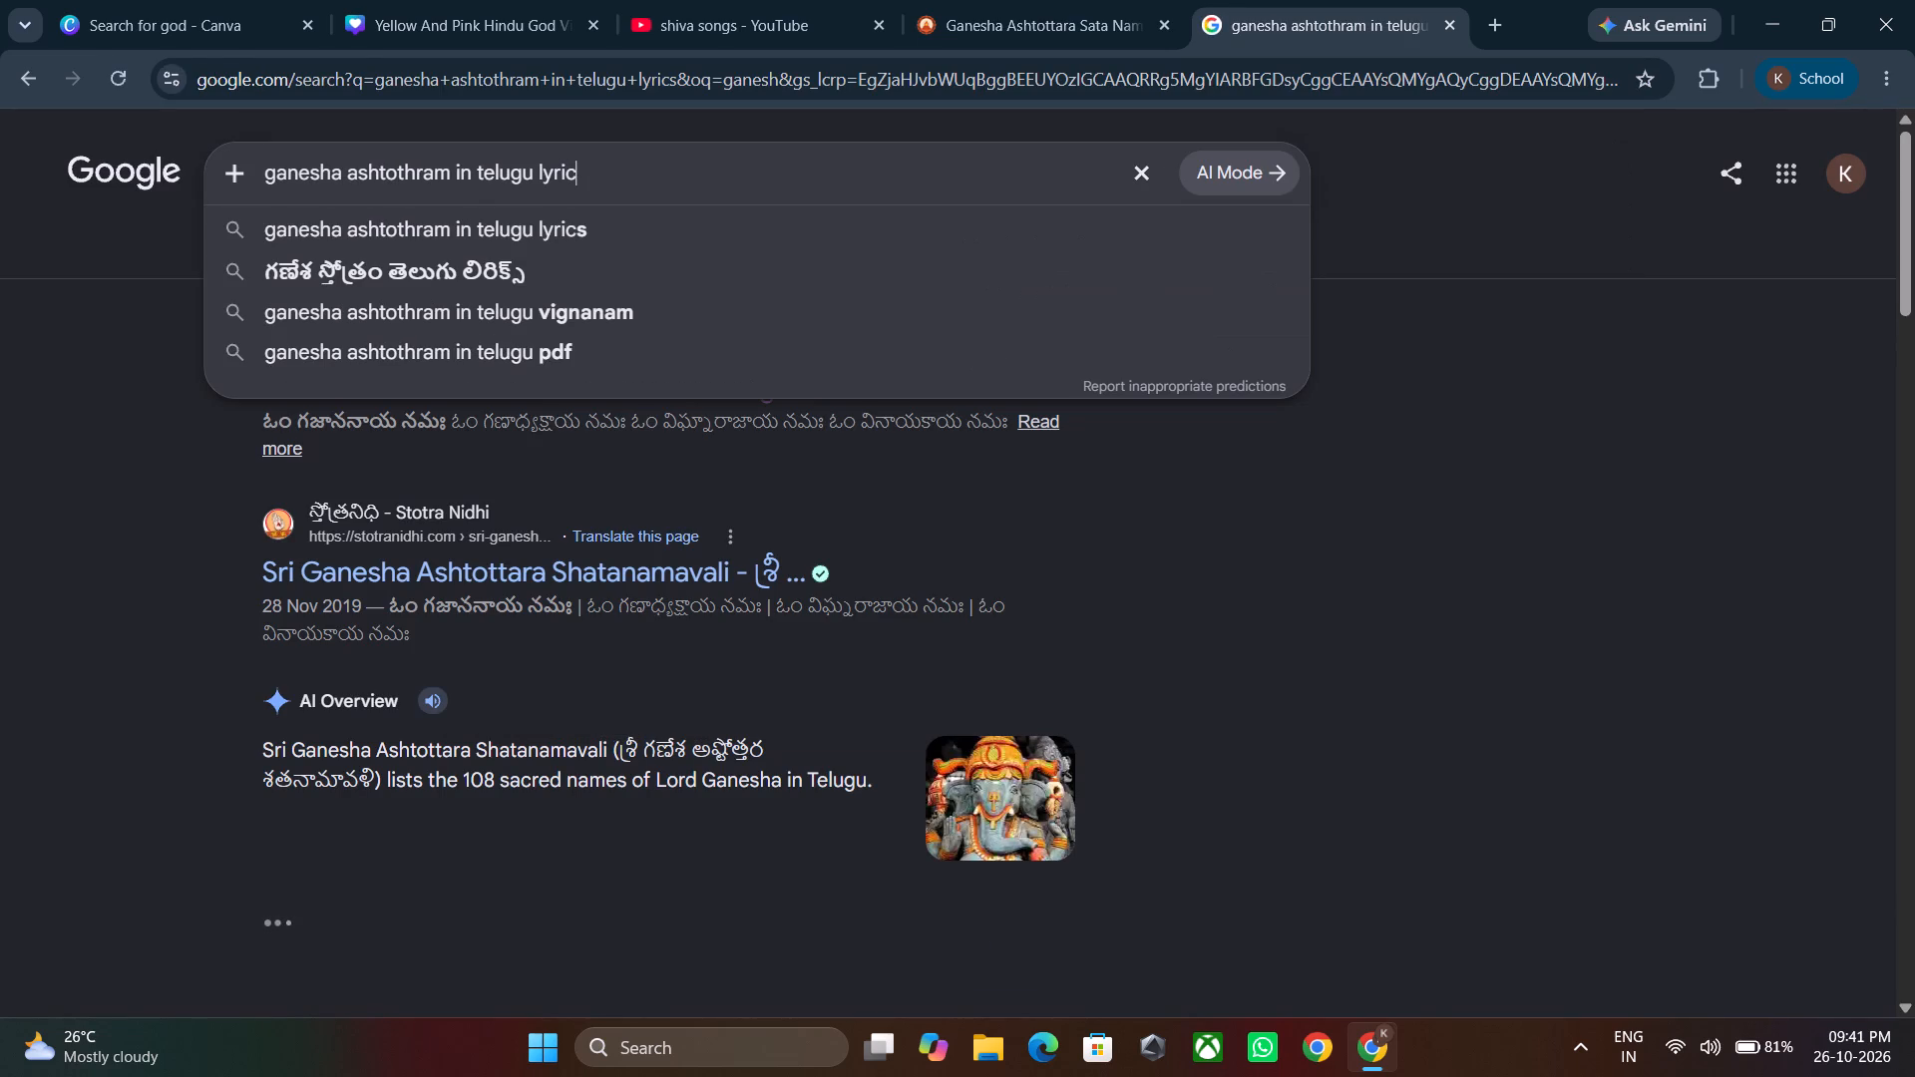
key("BackSpace")
type("font in tl")
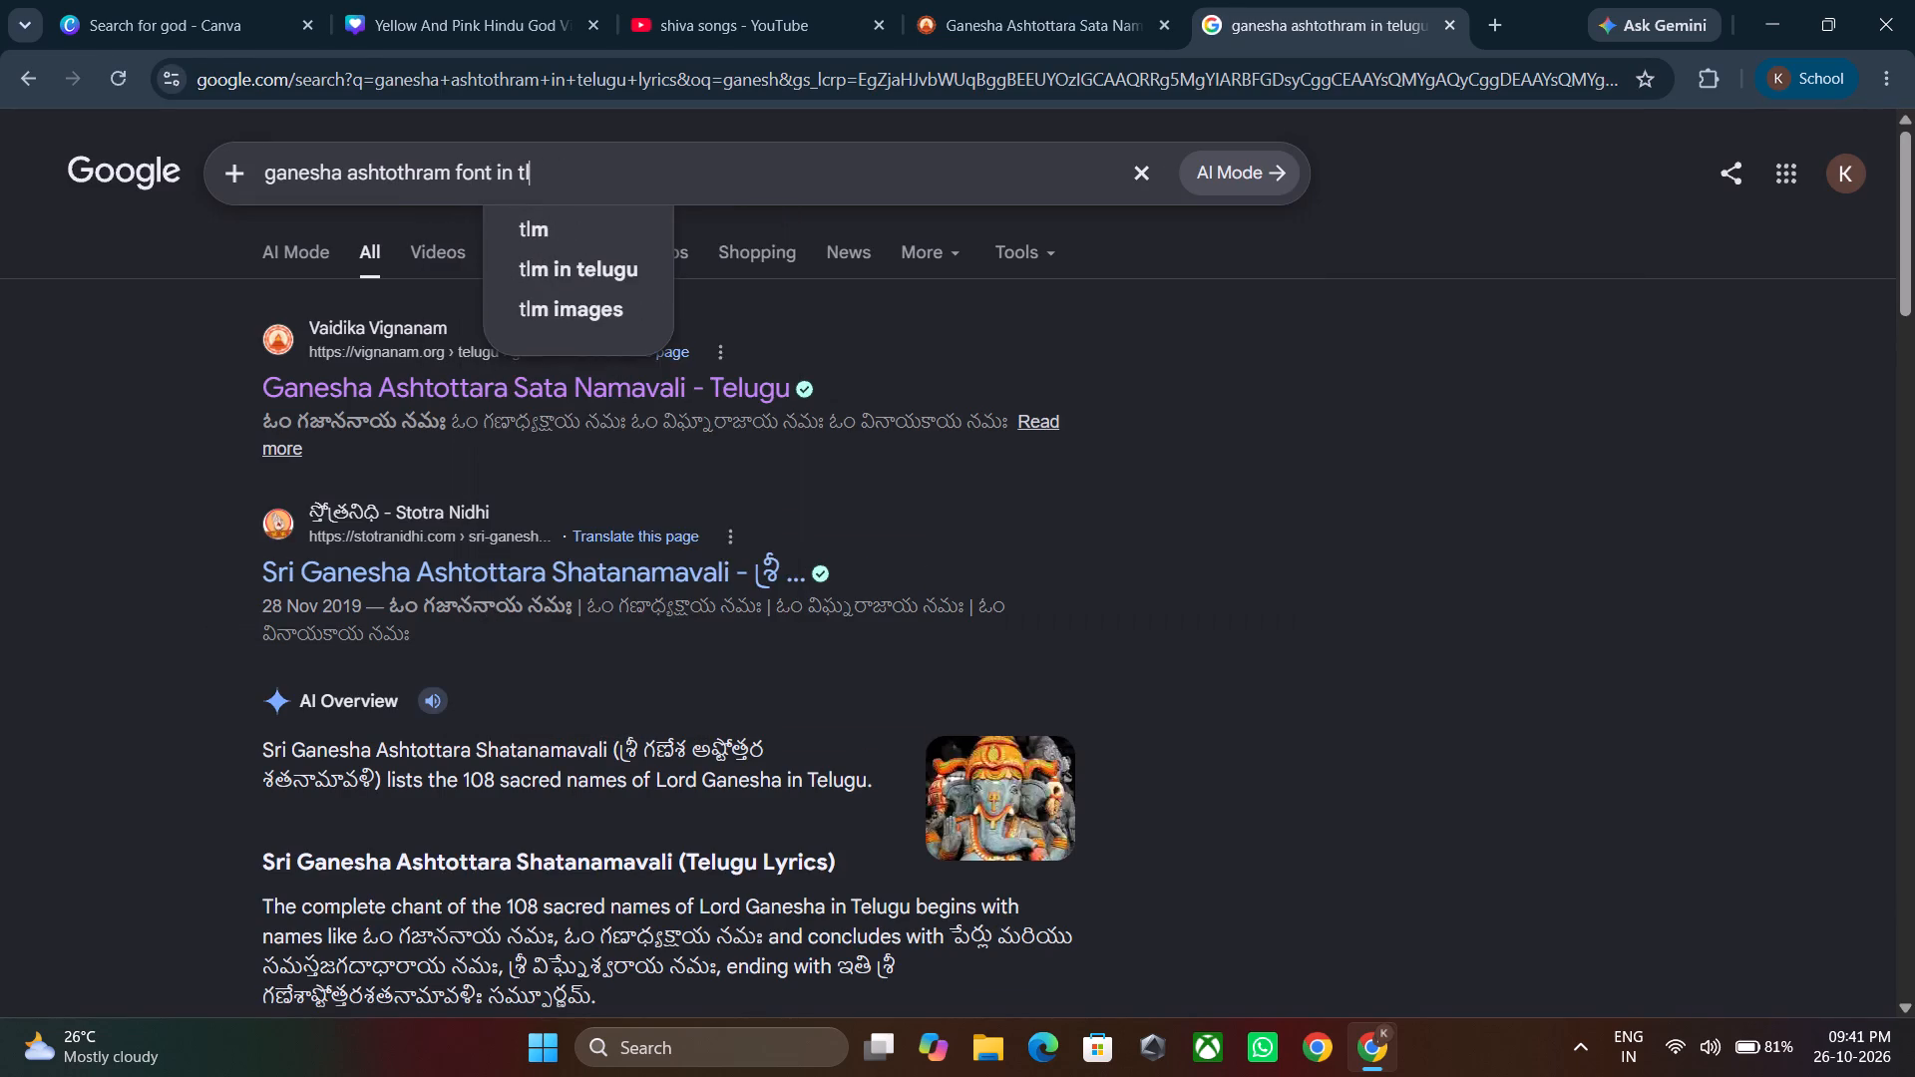
key("BackSpace")
type("elugu")
key("Return")
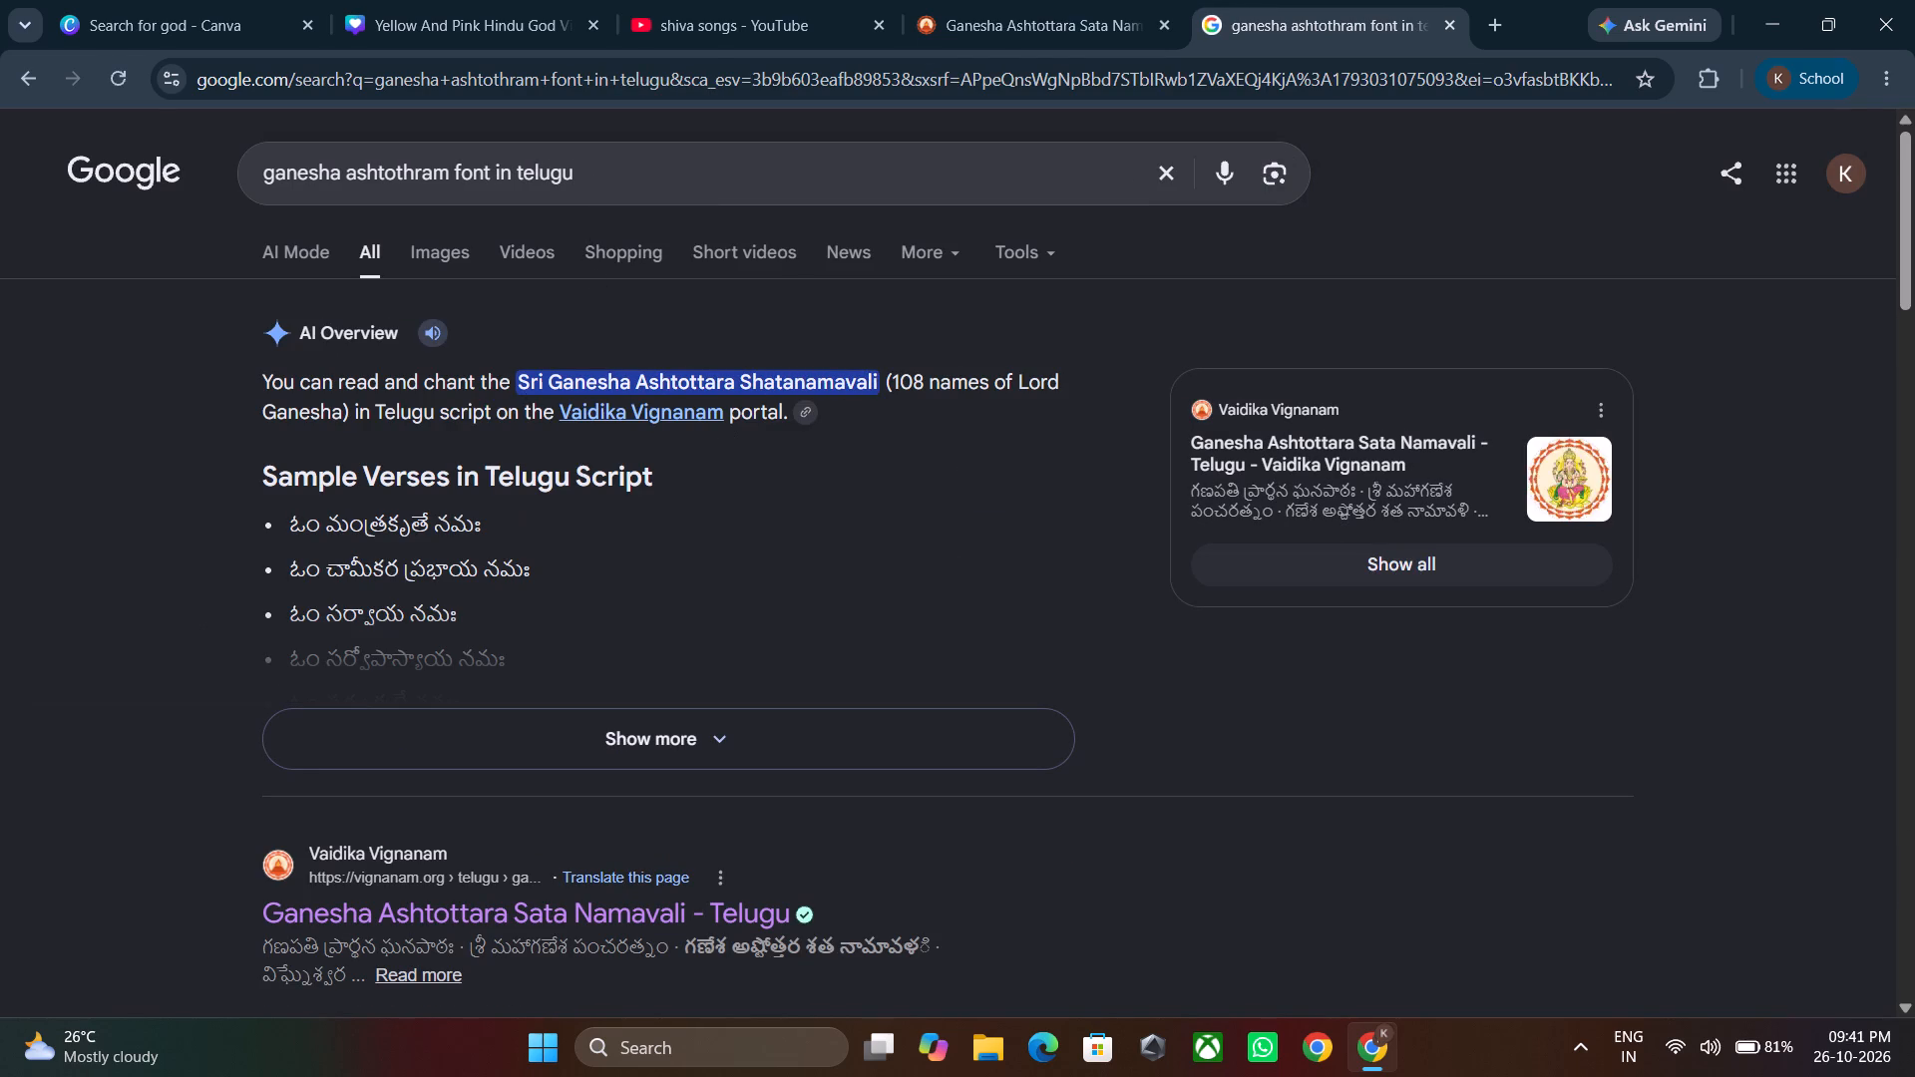
left_click(607, 167)
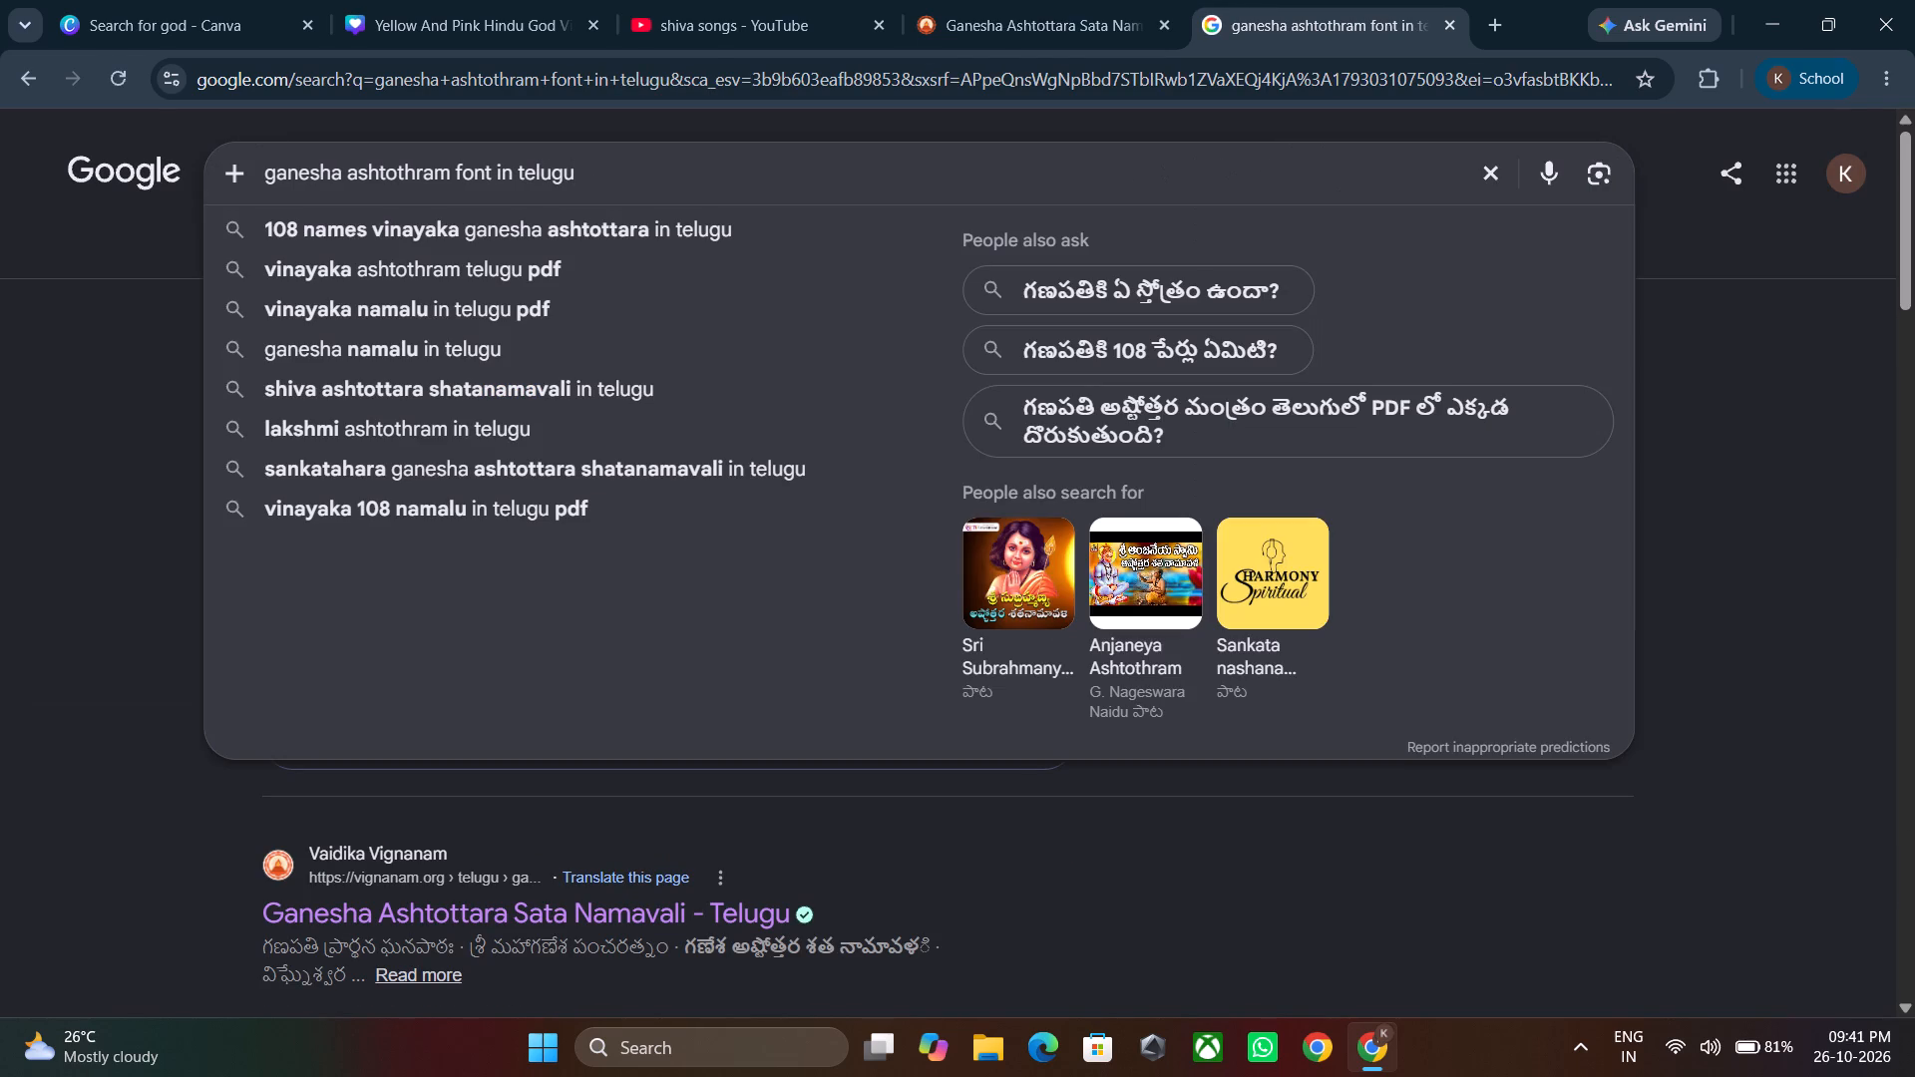
key("Return")
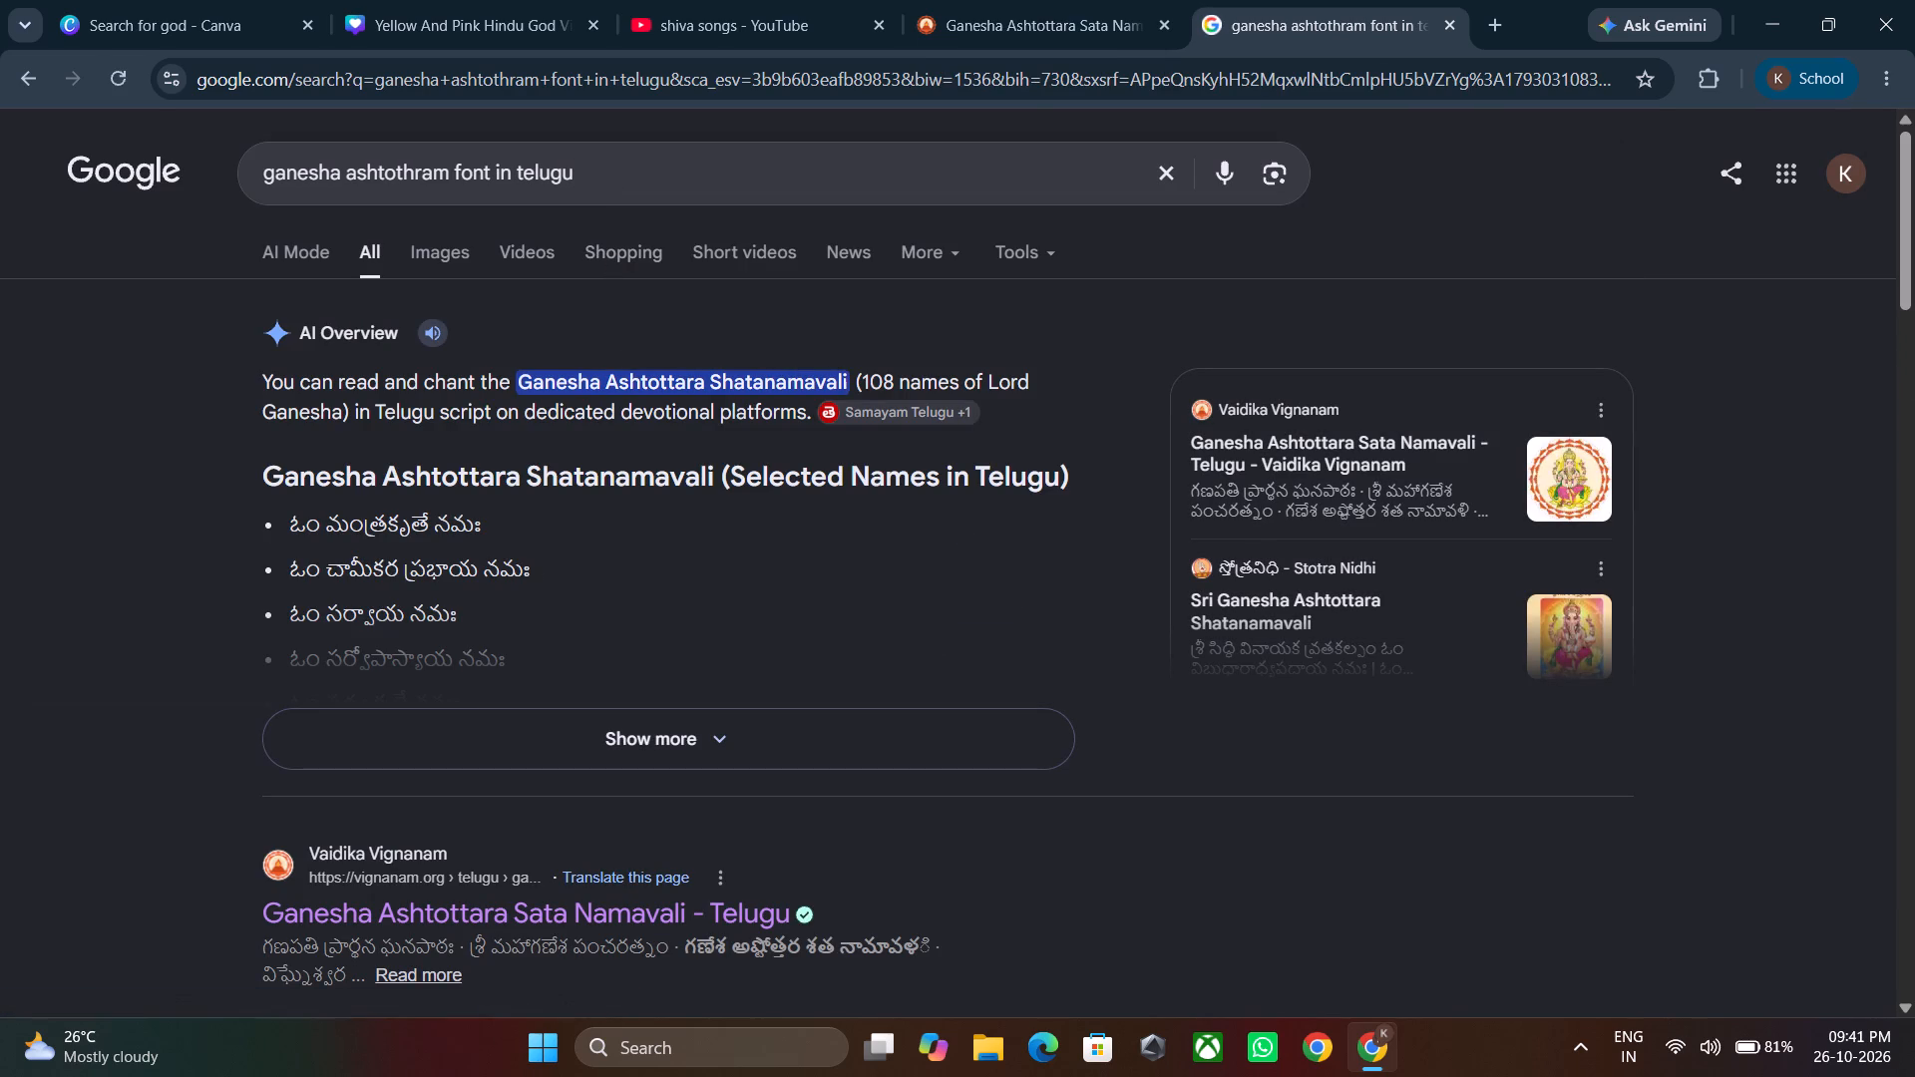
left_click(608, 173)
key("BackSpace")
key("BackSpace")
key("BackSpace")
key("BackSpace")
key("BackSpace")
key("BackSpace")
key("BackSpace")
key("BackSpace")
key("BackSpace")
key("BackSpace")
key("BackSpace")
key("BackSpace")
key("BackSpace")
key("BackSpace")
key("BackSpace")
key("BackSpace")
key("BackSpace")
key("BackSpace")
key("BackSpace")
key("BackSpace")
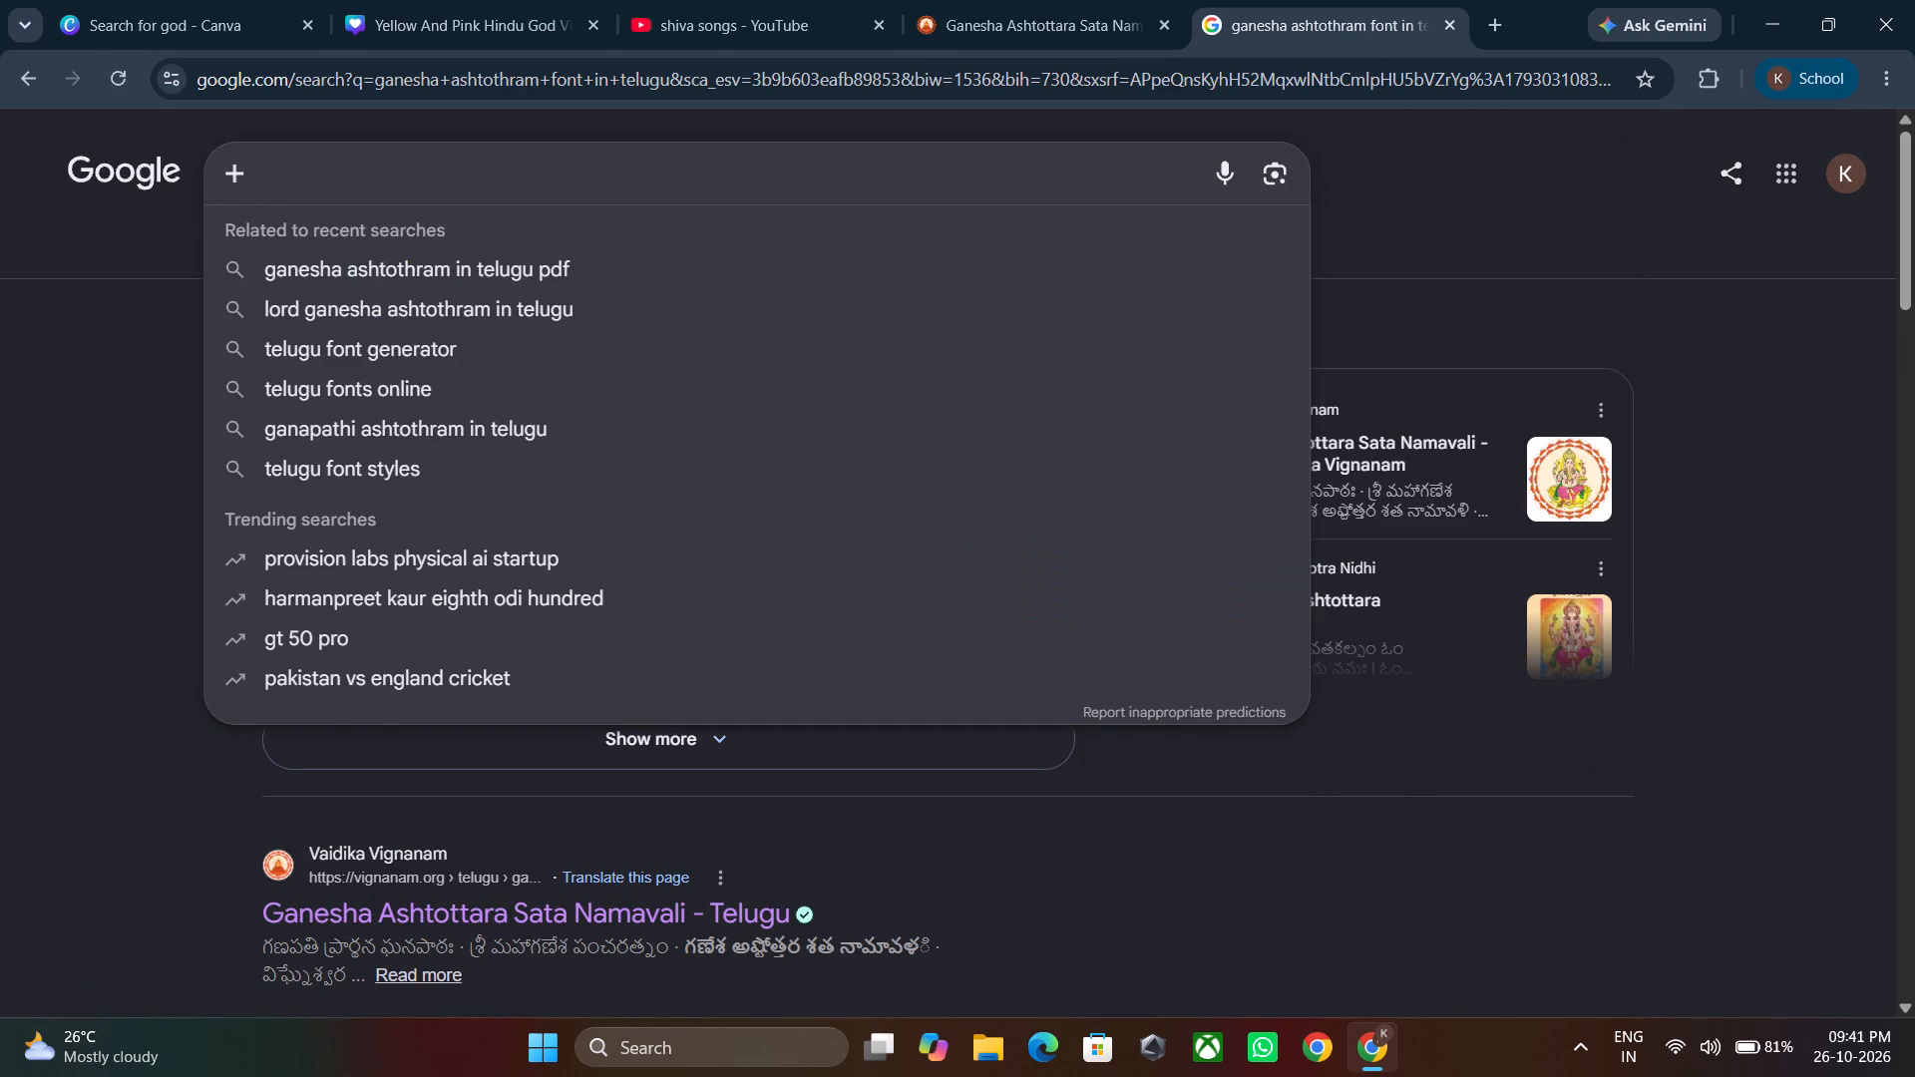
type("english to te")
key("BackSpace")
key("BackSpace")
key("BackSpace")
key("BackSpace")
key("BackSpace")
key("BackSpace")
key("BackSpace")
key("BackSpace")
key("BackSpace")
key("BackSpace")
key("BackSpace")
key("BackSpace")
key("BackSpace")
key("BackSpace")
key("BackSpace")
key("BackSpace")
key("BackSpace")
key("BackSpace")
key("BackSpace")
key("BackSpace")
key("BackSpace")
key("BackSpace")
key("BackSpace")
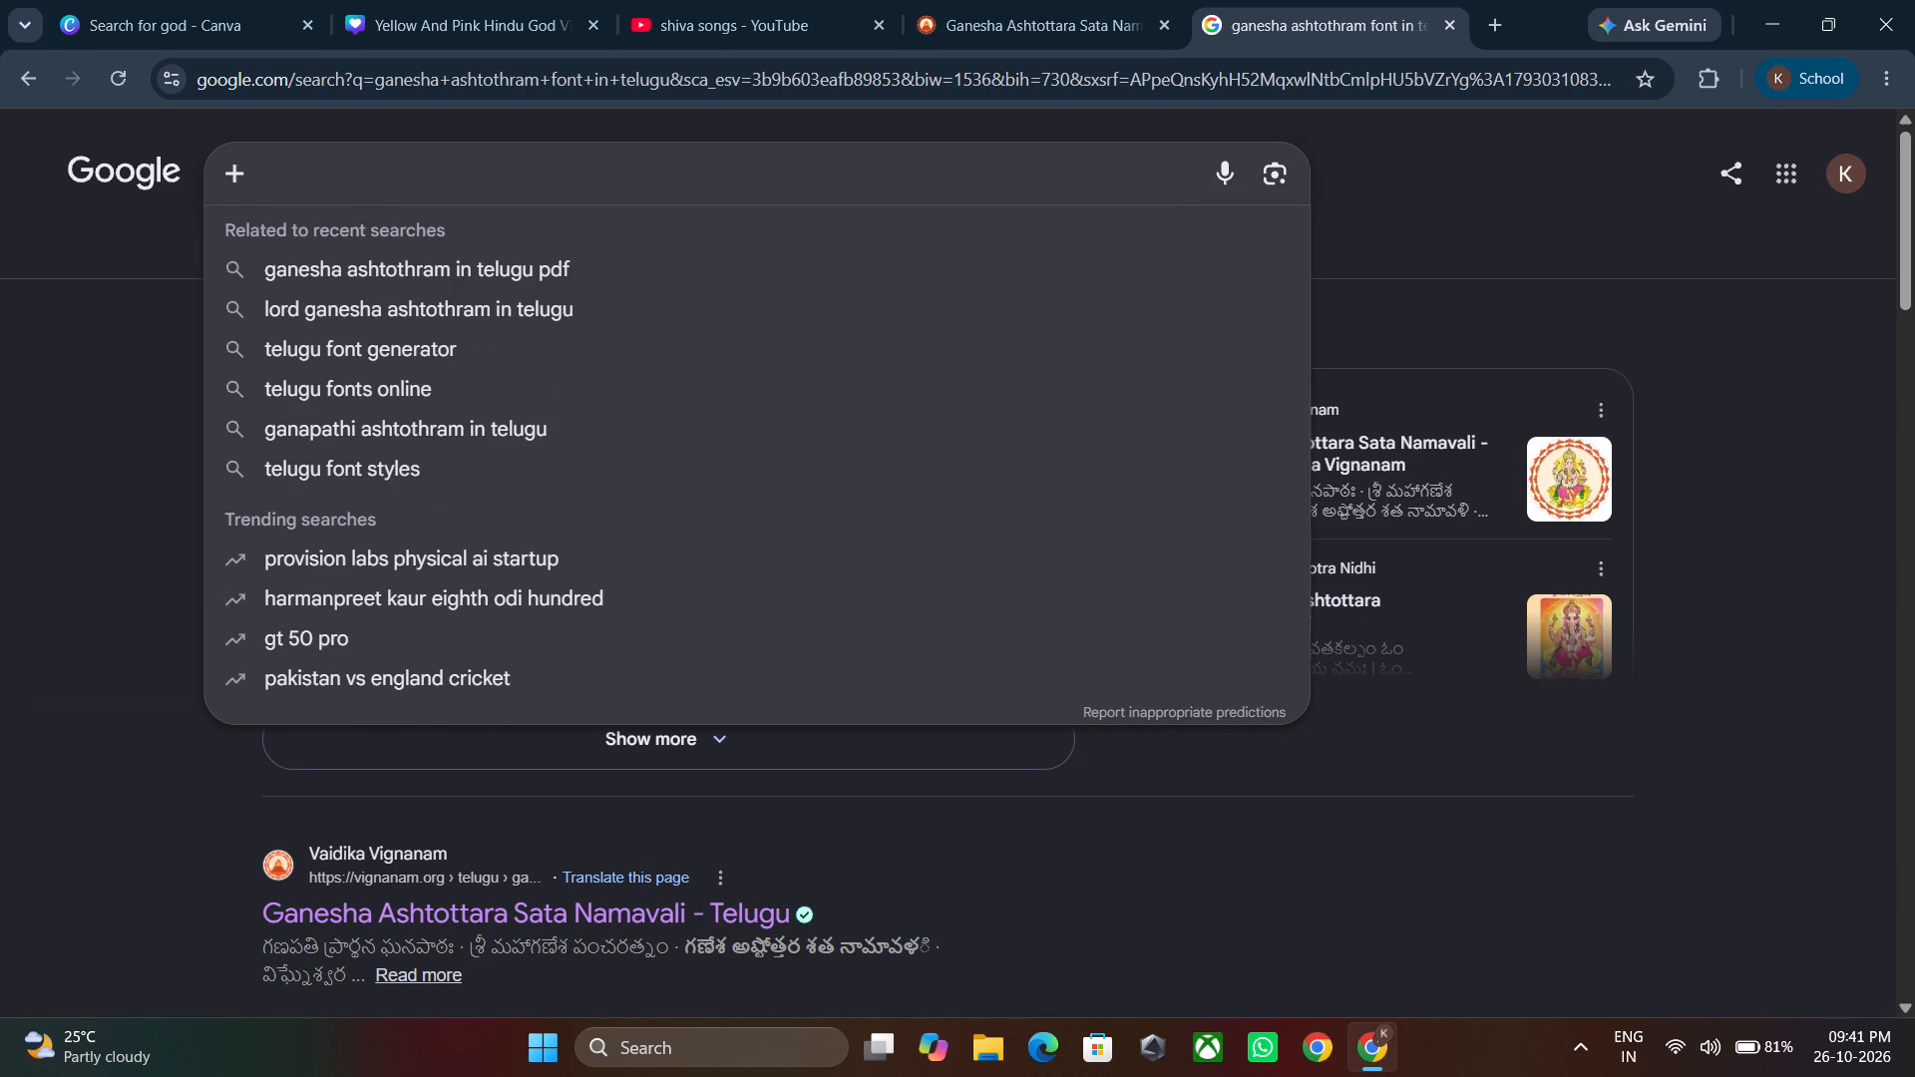
Run the suggested search "ganesha ashtothram in telugu pdf" and copy the words "ganesha ashtothram" from the query.
left_click(482, 253)
left_click_drag(449, 172, 363, 173)
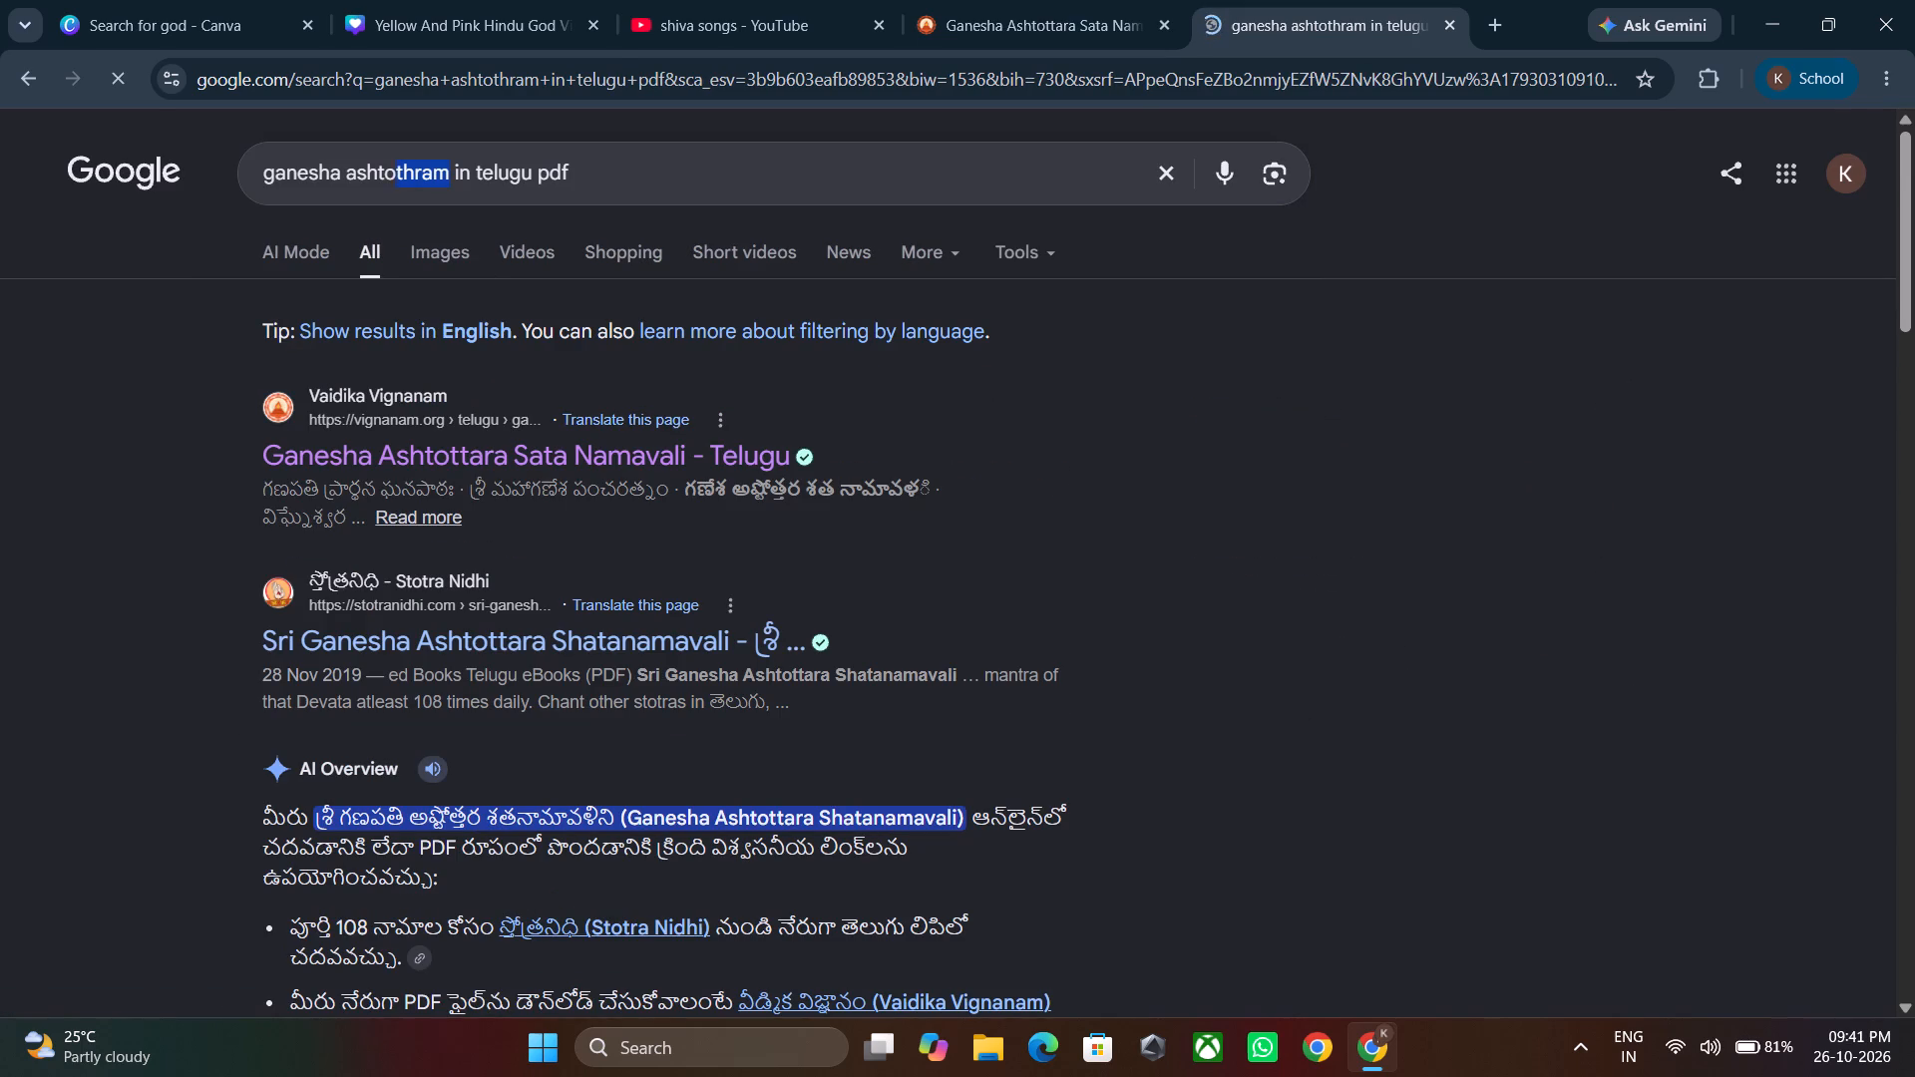
left_click_drag(363, 173, 244, 177)
key("ctrl+c")
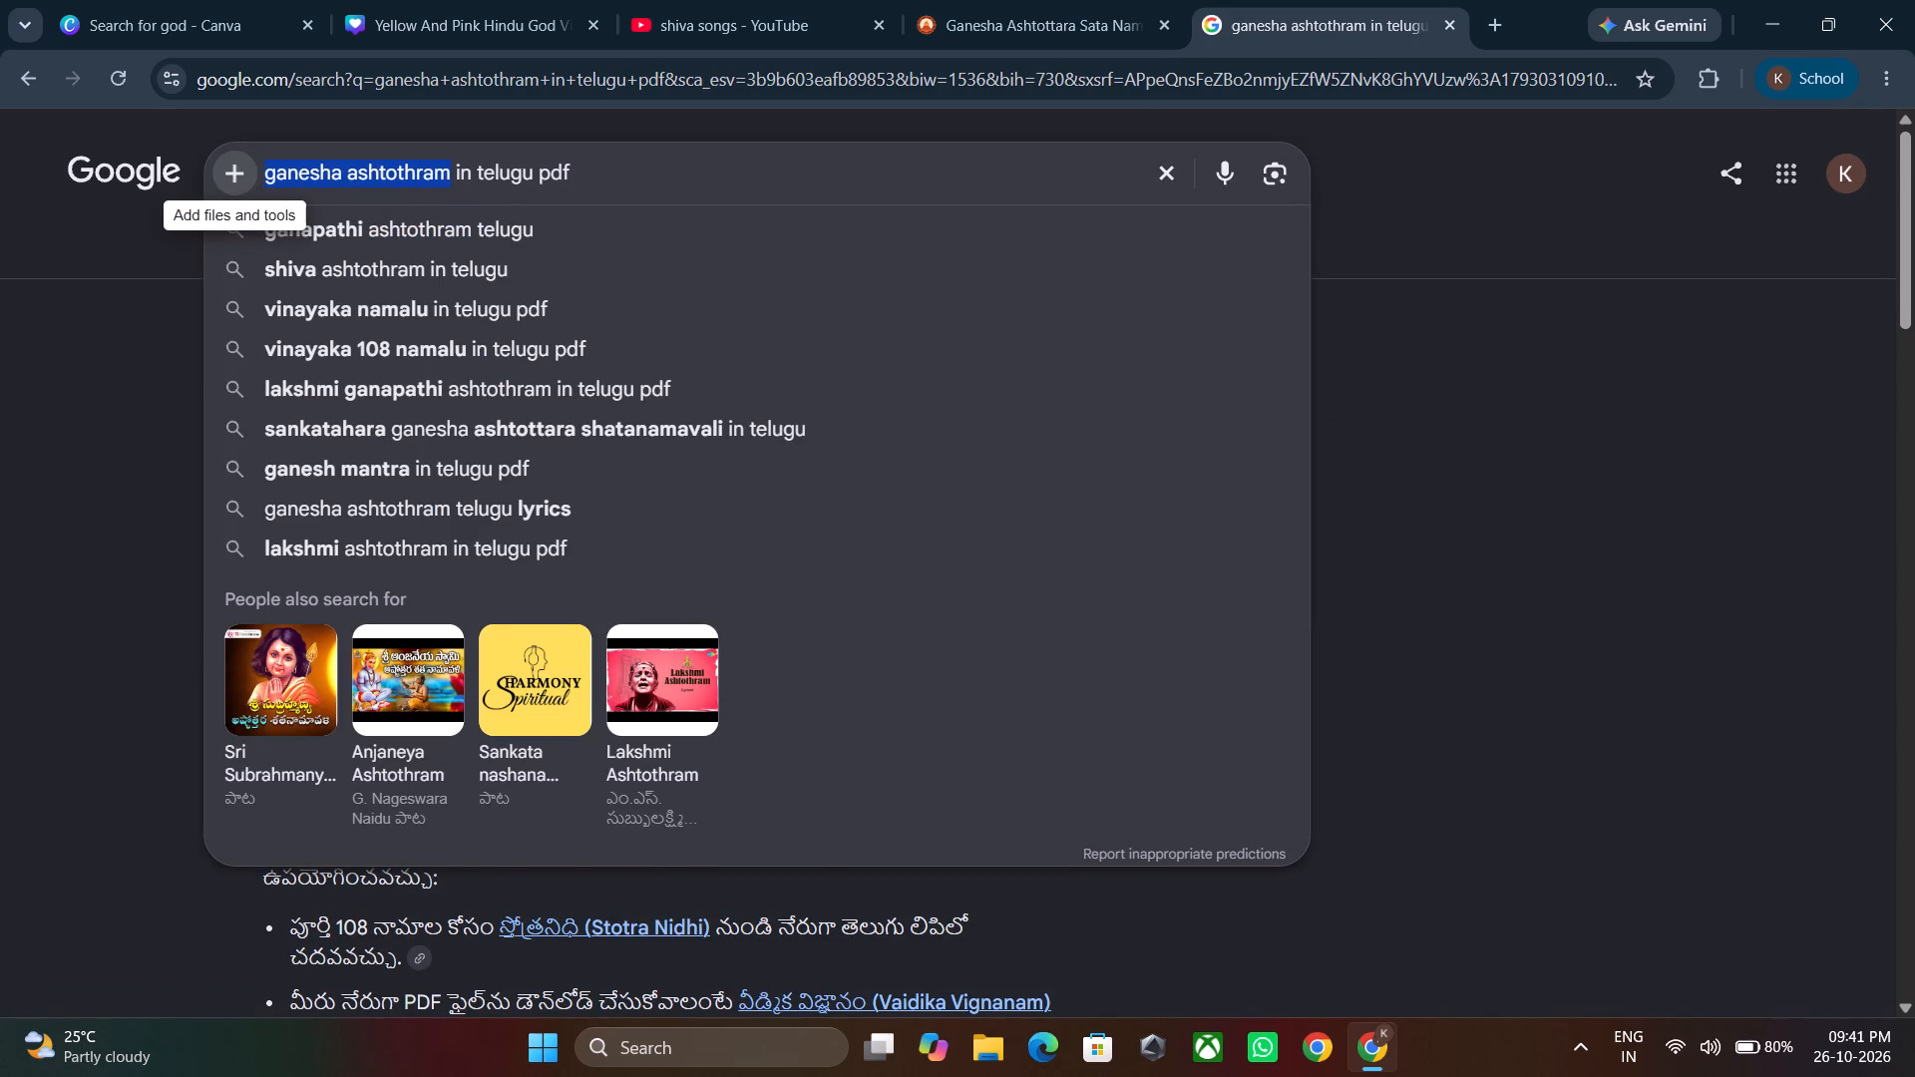
Replace the Google query with "english to telugu" to bring up the translator.
key("BackSpace")
key("Right")
key("Right")
key("Right")
key("Right")
key("Right")
key("Right")
key("Right")
key("Right")
key("Right")
key("Right")
key("Right")
key("Right")
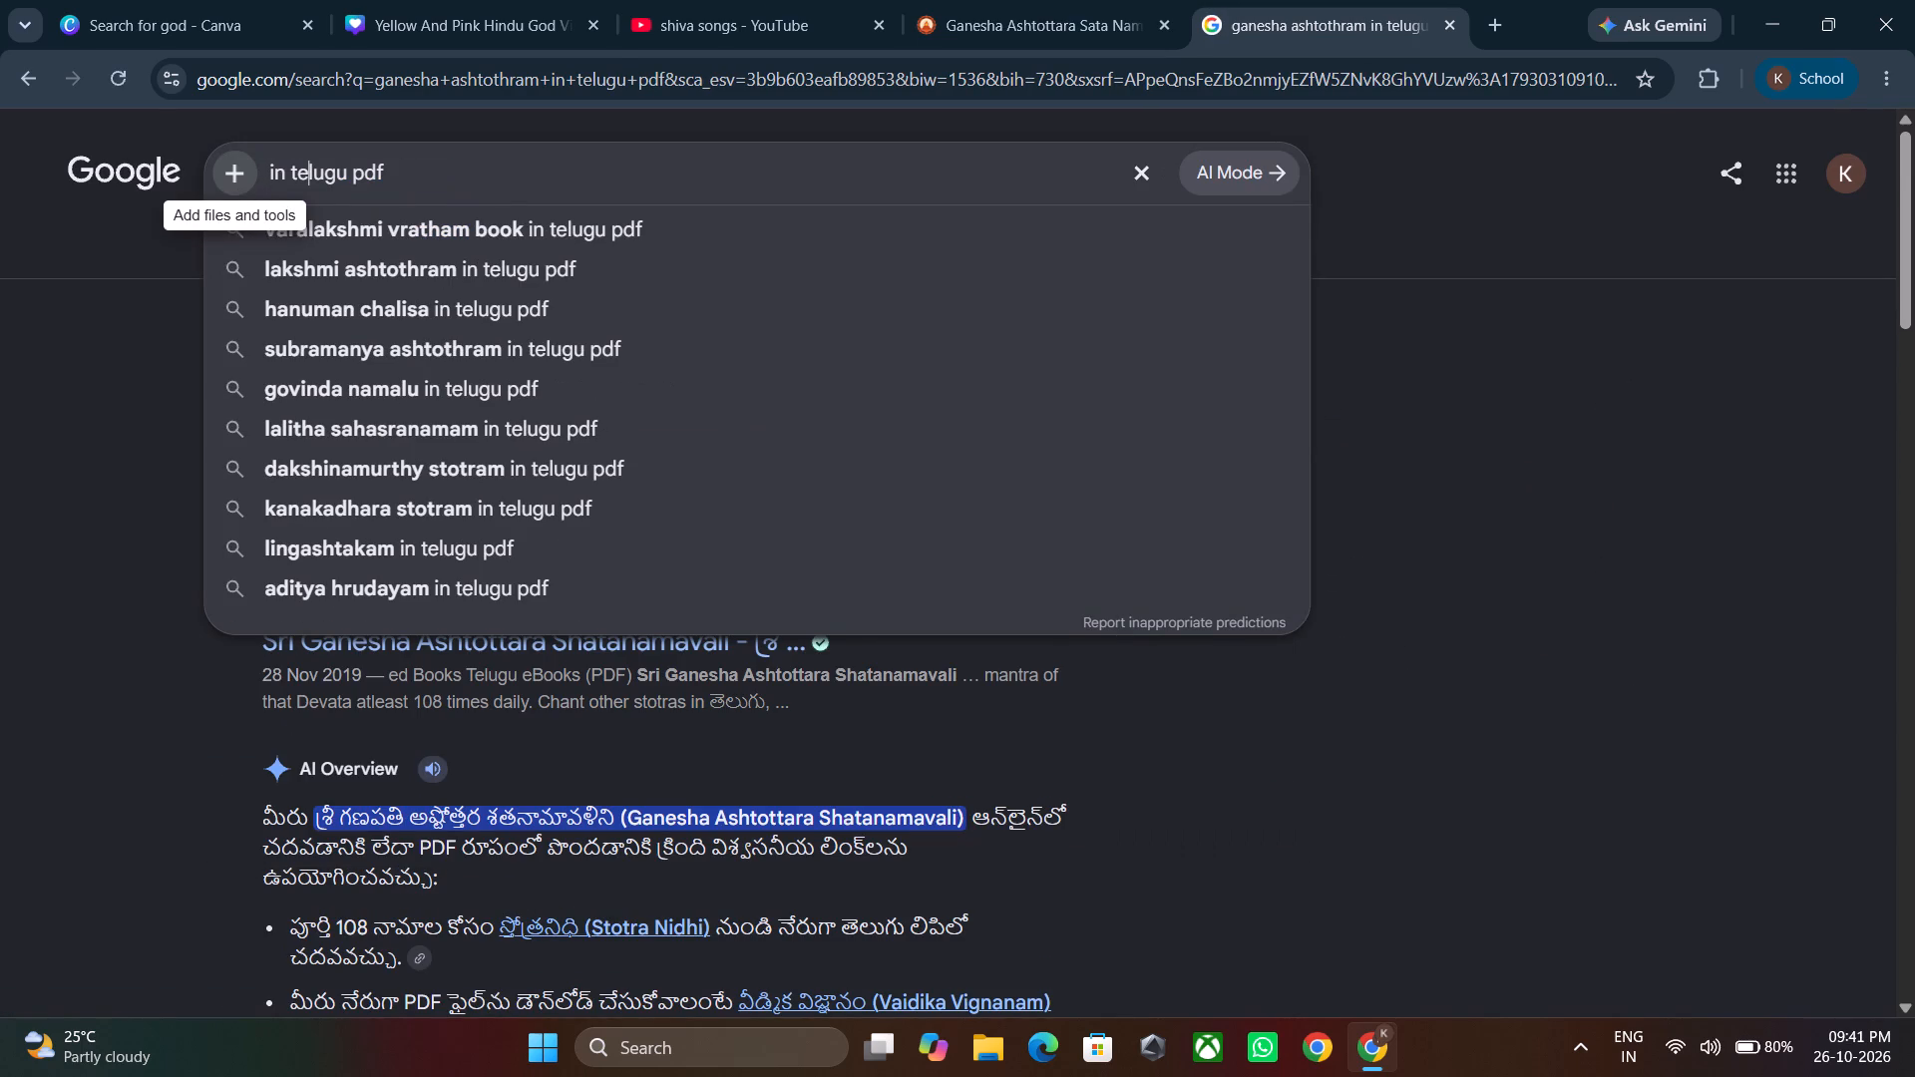
key("ctrl+BackSpace")
key("ctrl+BackSpace")
key("ctrl+BackSpace")
key("ctrl+BackSpace")
key("ctrl+BackSpace")
key("ctrl+BackSpace")
key("ctrl+BackSpace")
key("ctrl+BackSpace")
key("ctrl+BackSpace")
key("ctrl+BackSpace")
key("ctrl+BackSpace")
key("ctrl+BackSpace")
key("ctrl+BackSpace")
key("Right")
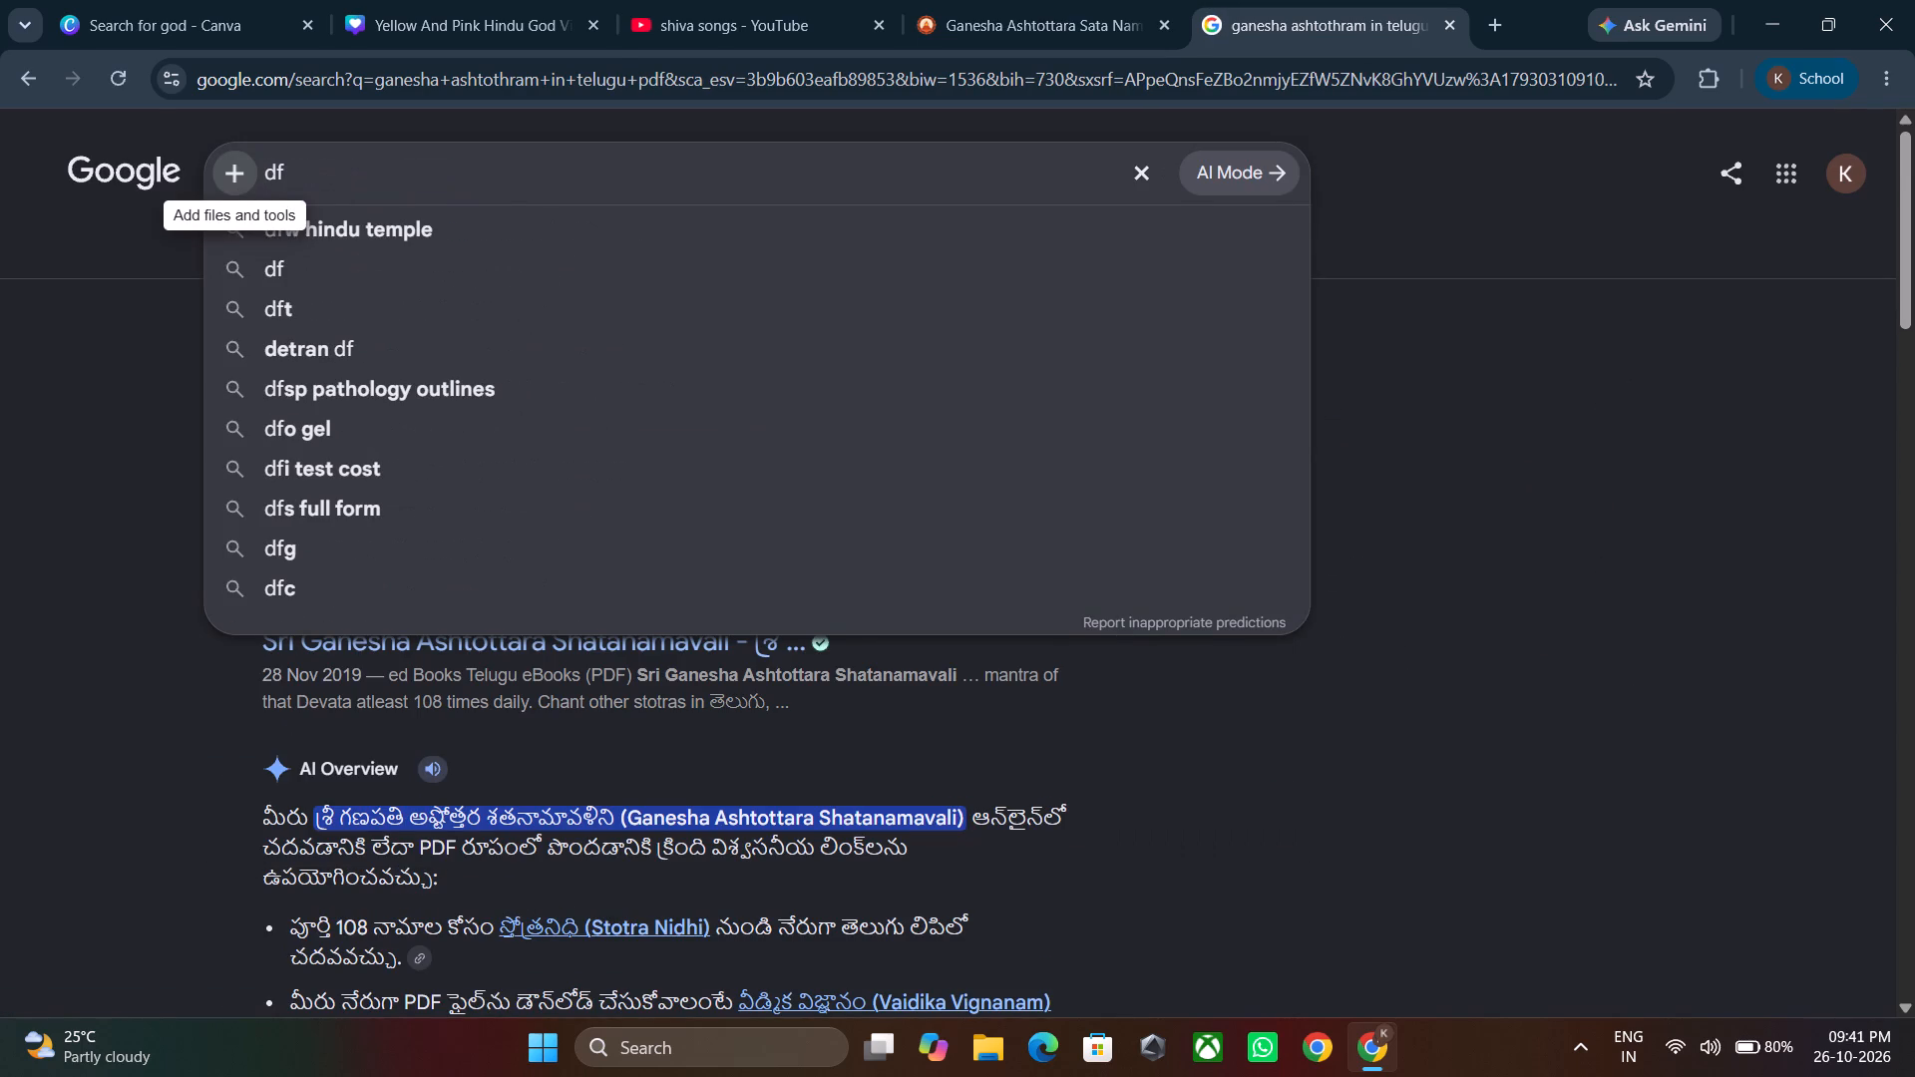
key("Right")
key("ctrl+BackSpace")
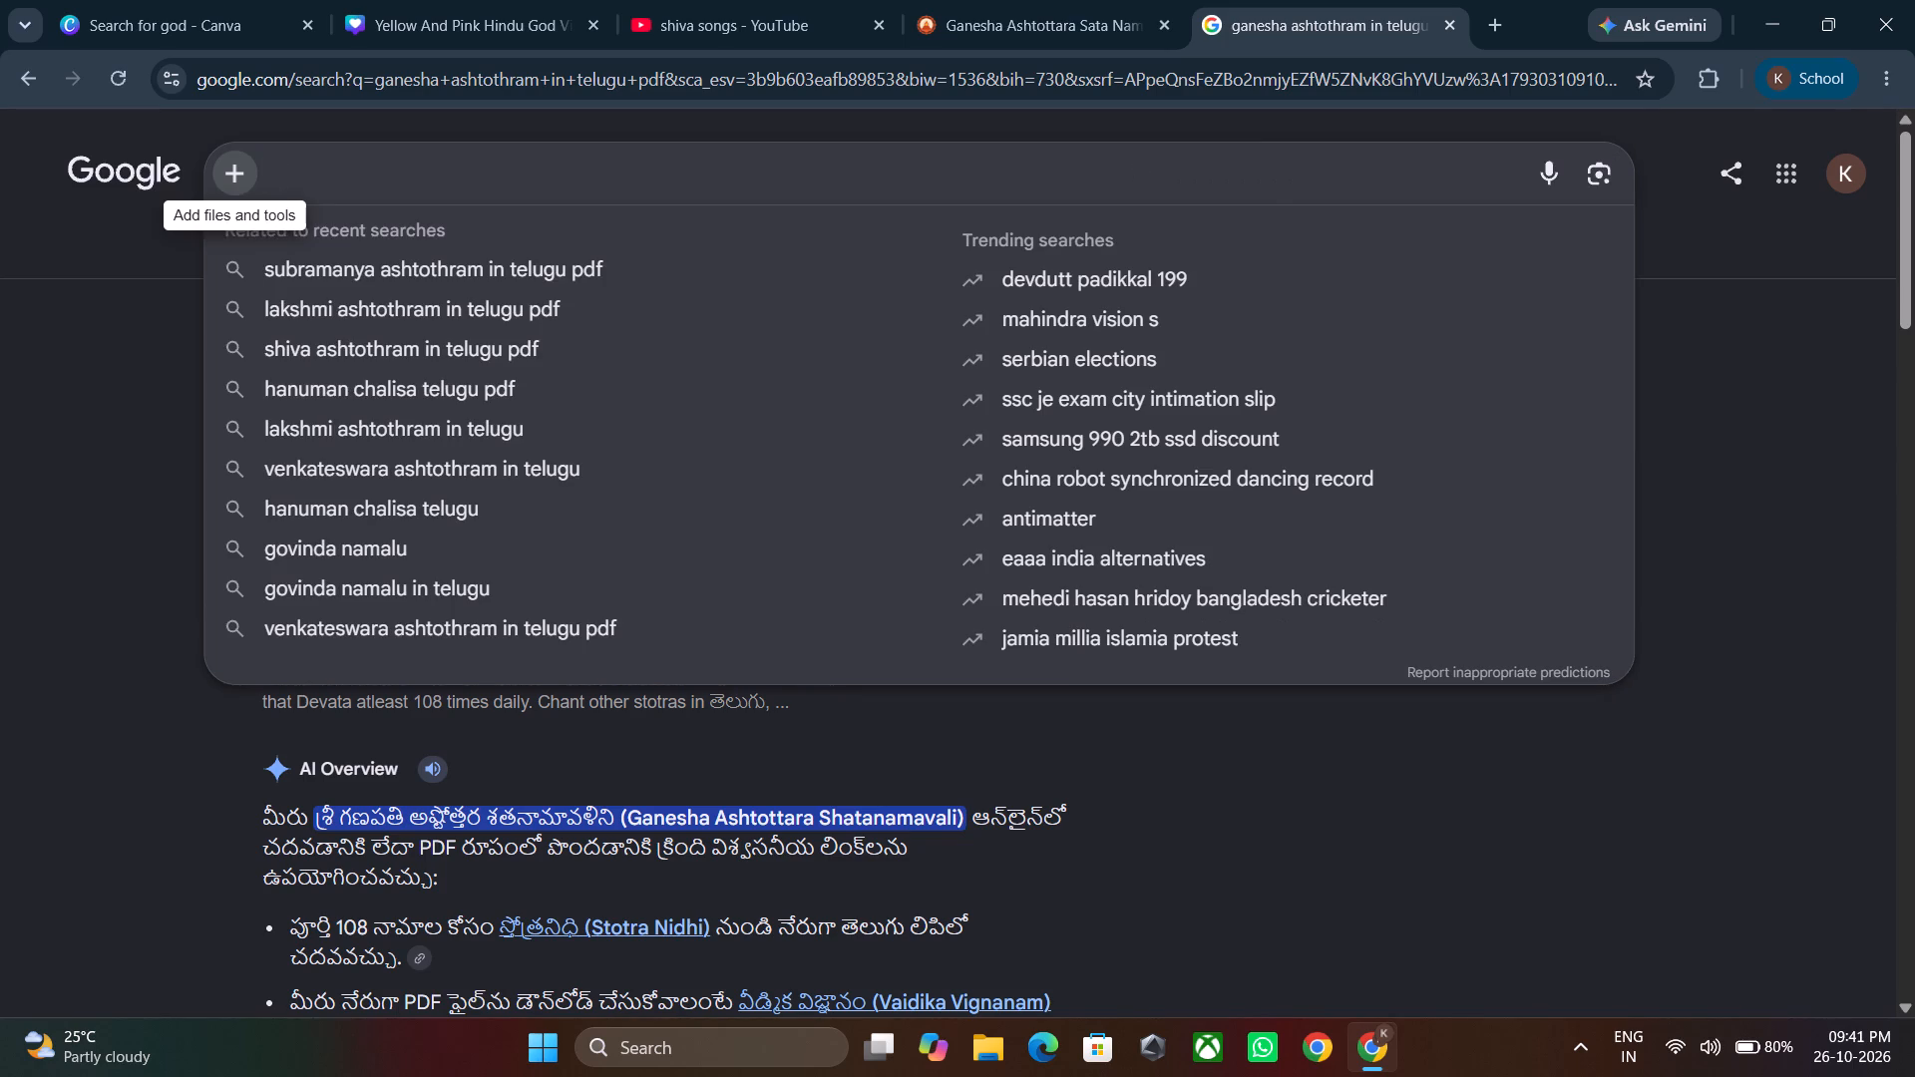
type("english t")
type("o telugu")
key("Return")
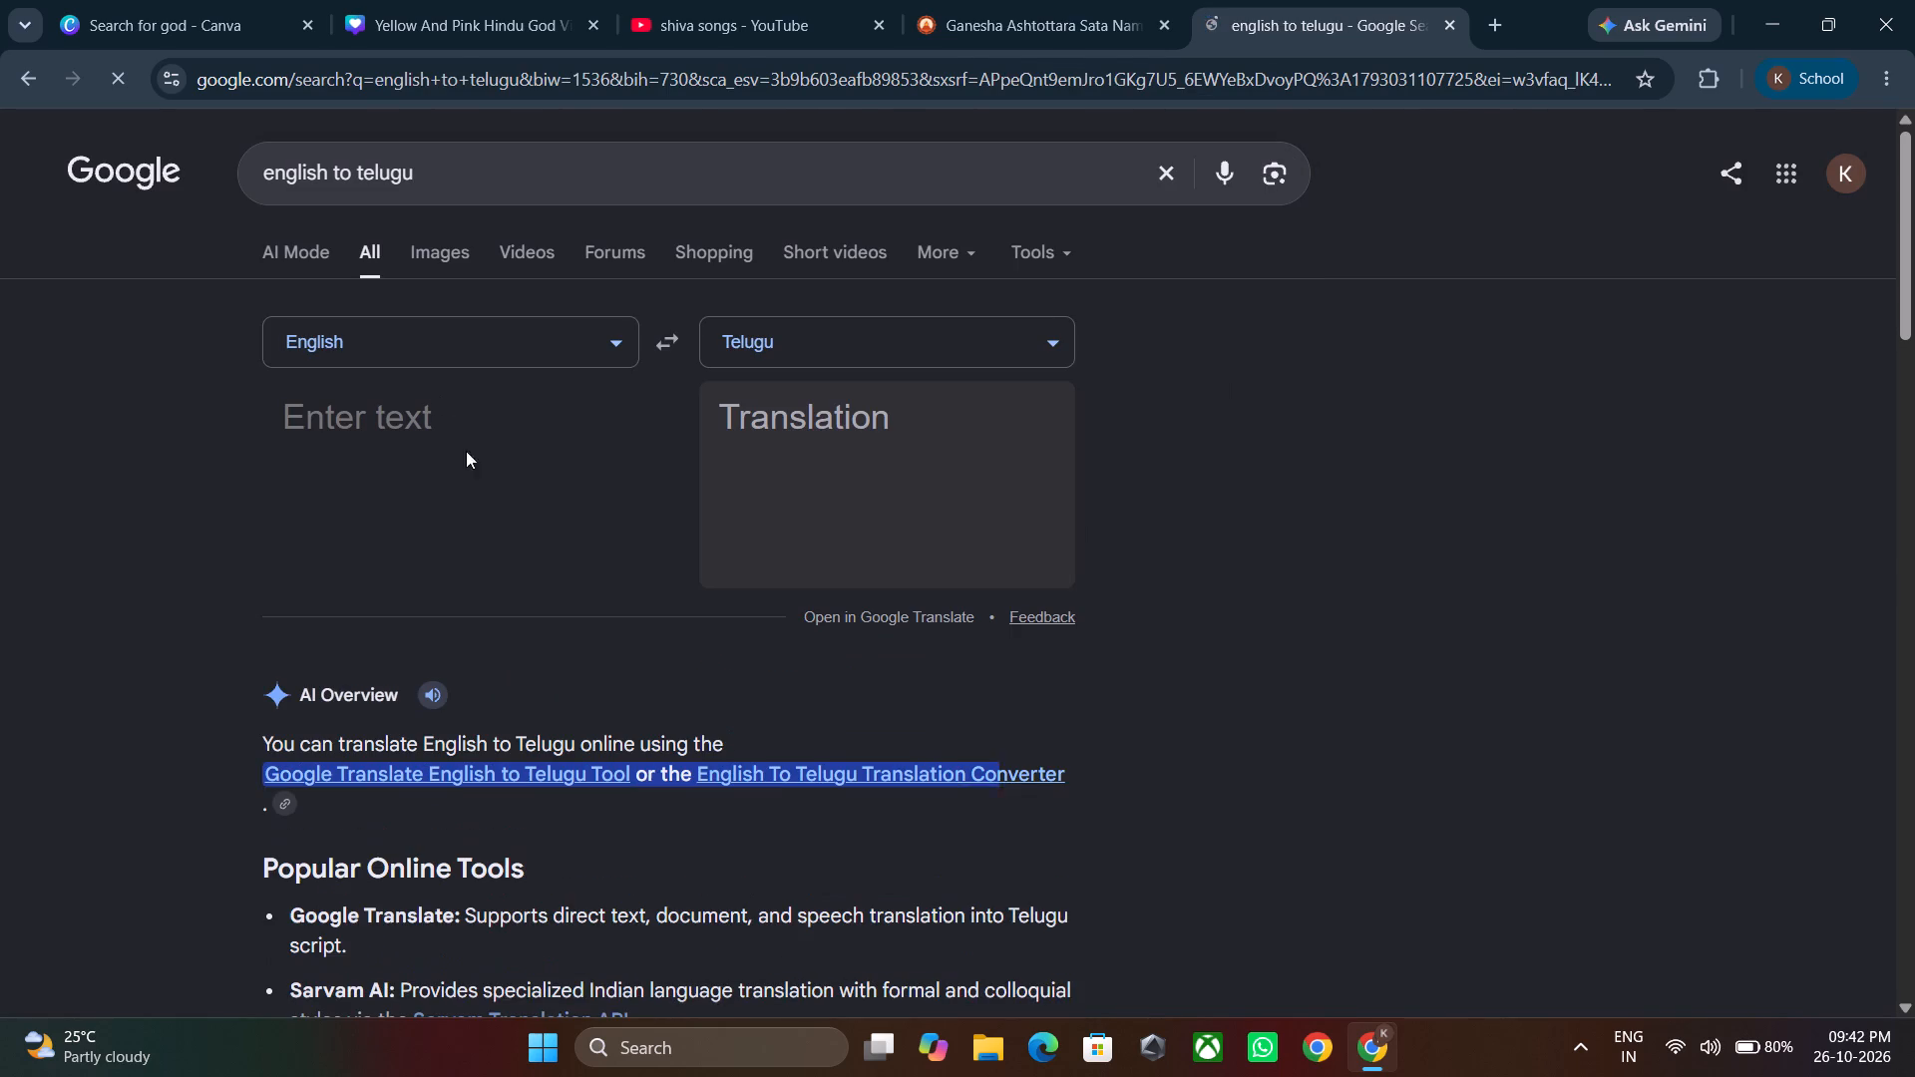
Translate the copied "ganesha ashtothram" from English to Telugu and copy the translation గణేశ అష్టోత్రం.
left_click(410, 412)
key("ctrl+v")
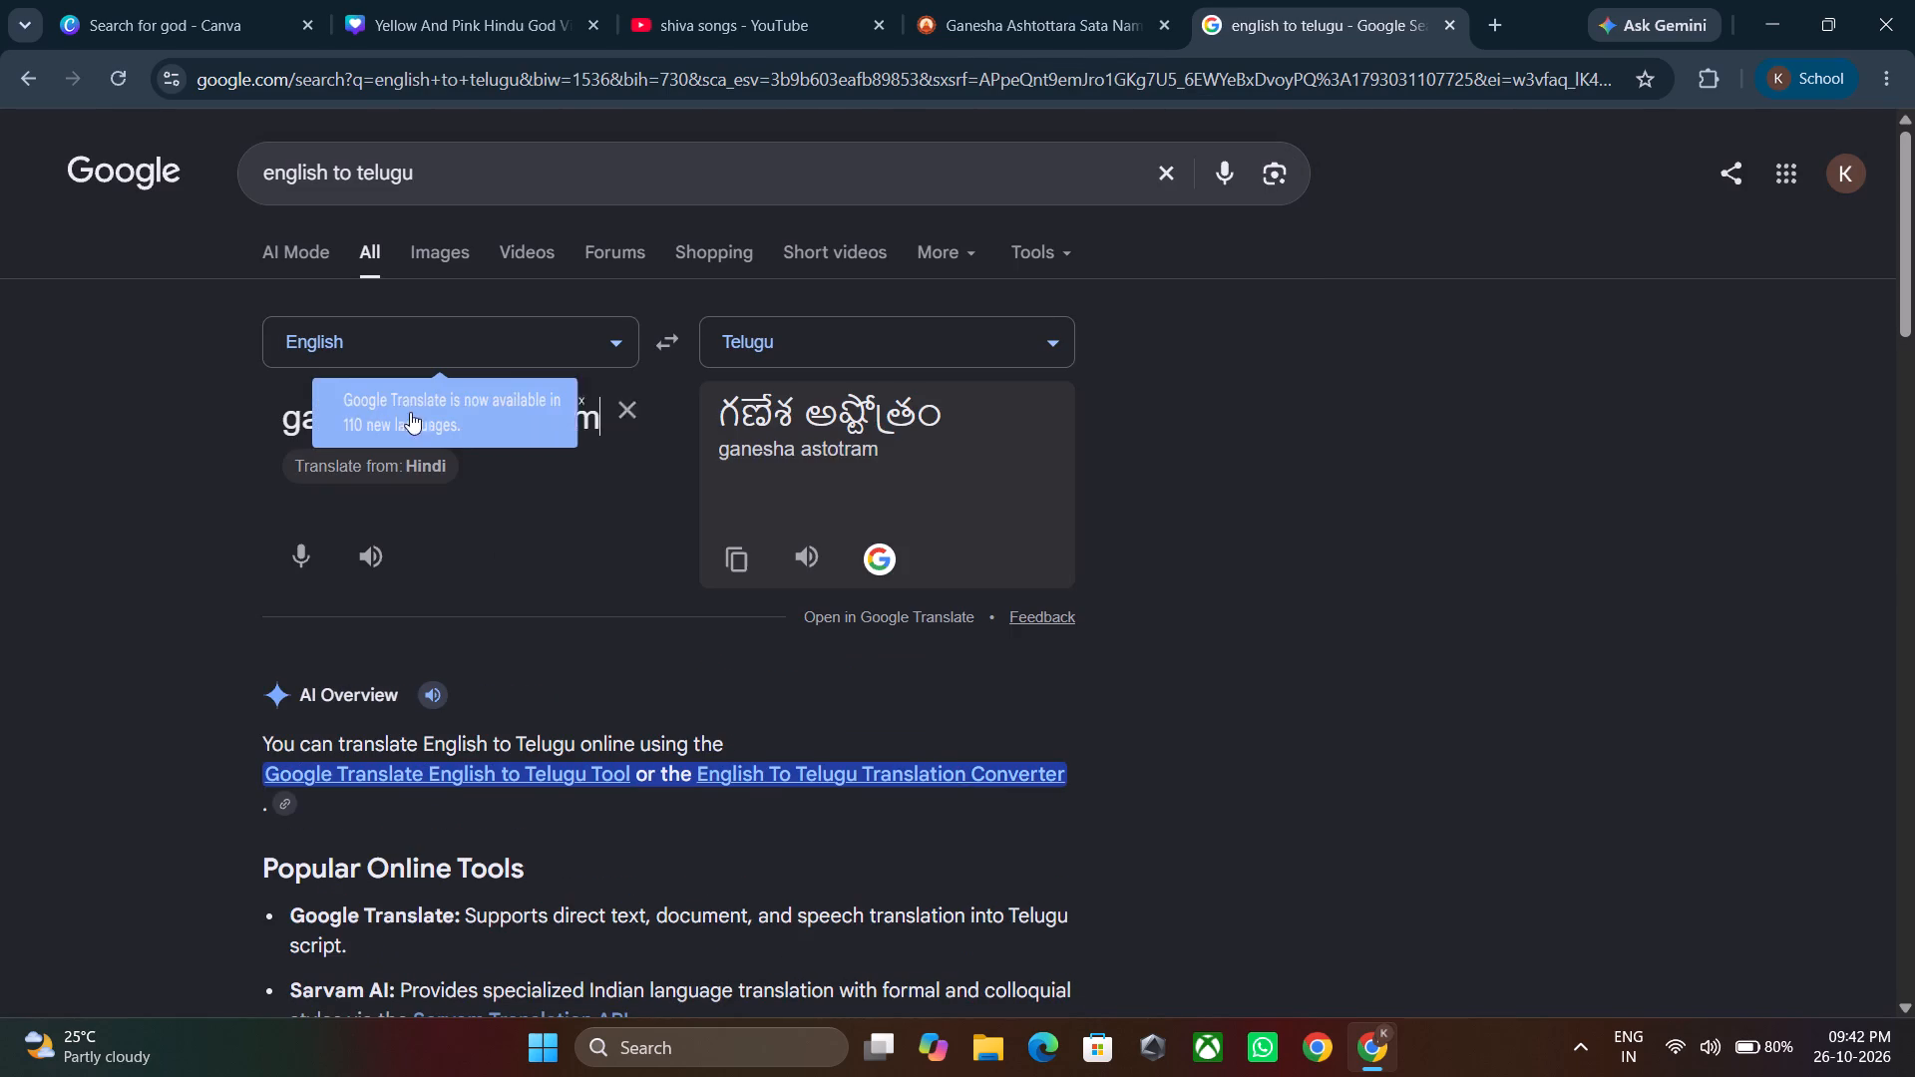
left_click(753, 553)
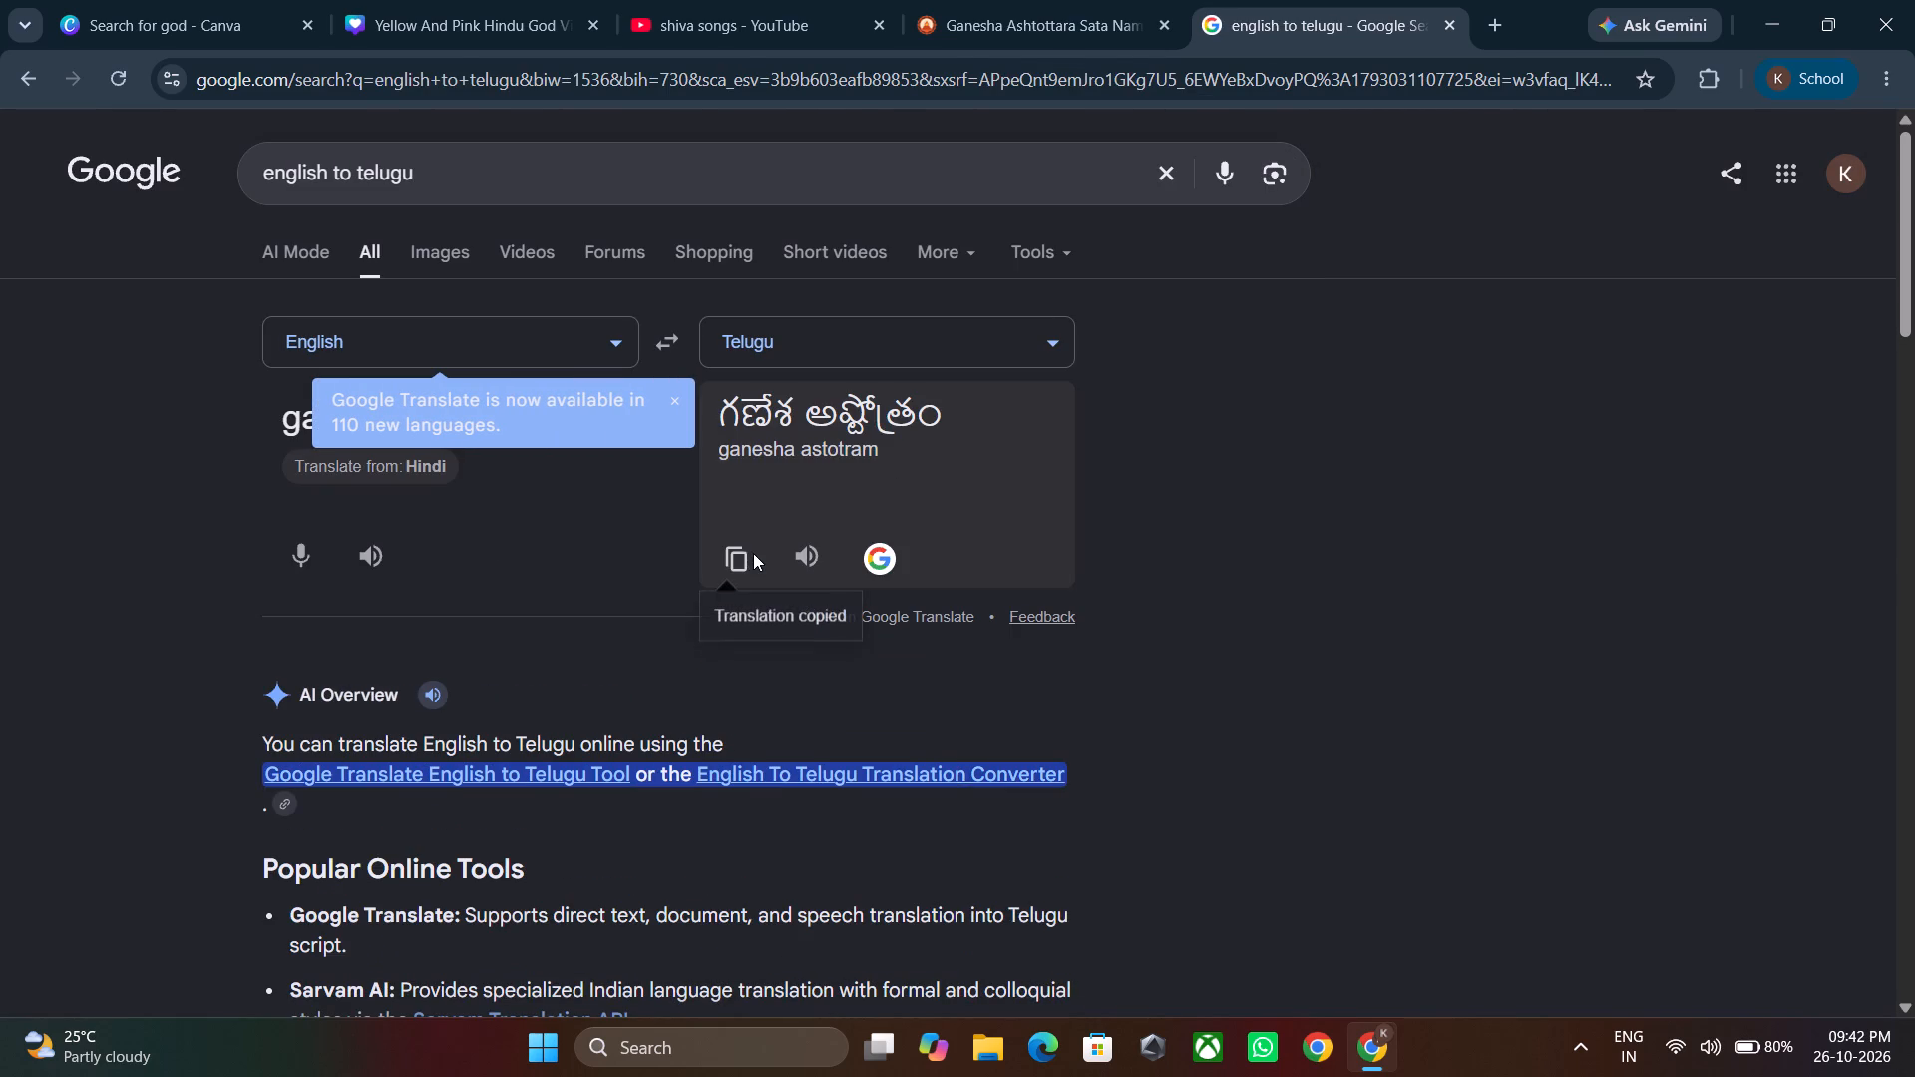
left_click(748, 555)
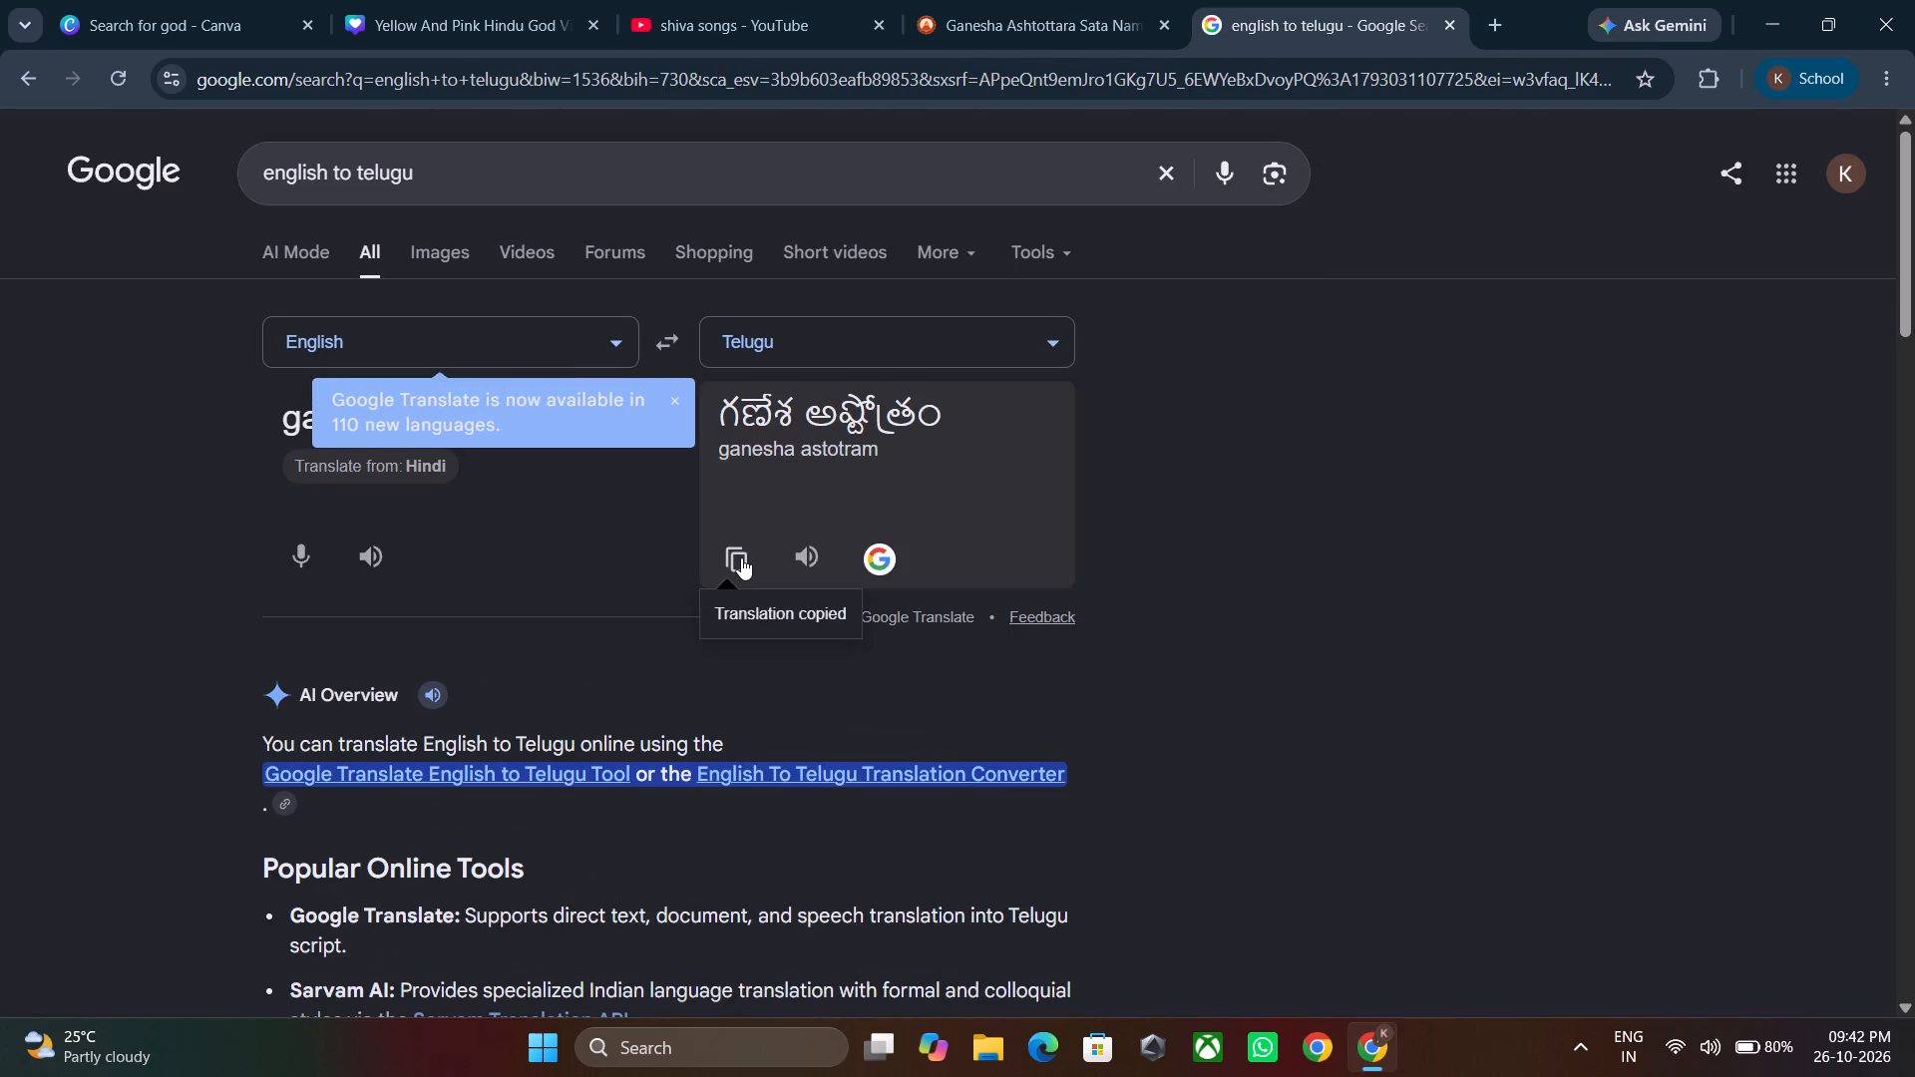
left_click(741, 557)
Return to the Ganesha thumbnail design in the Canva editor, closing the template preview open in the other Canva tab.
key("alt+Tab")
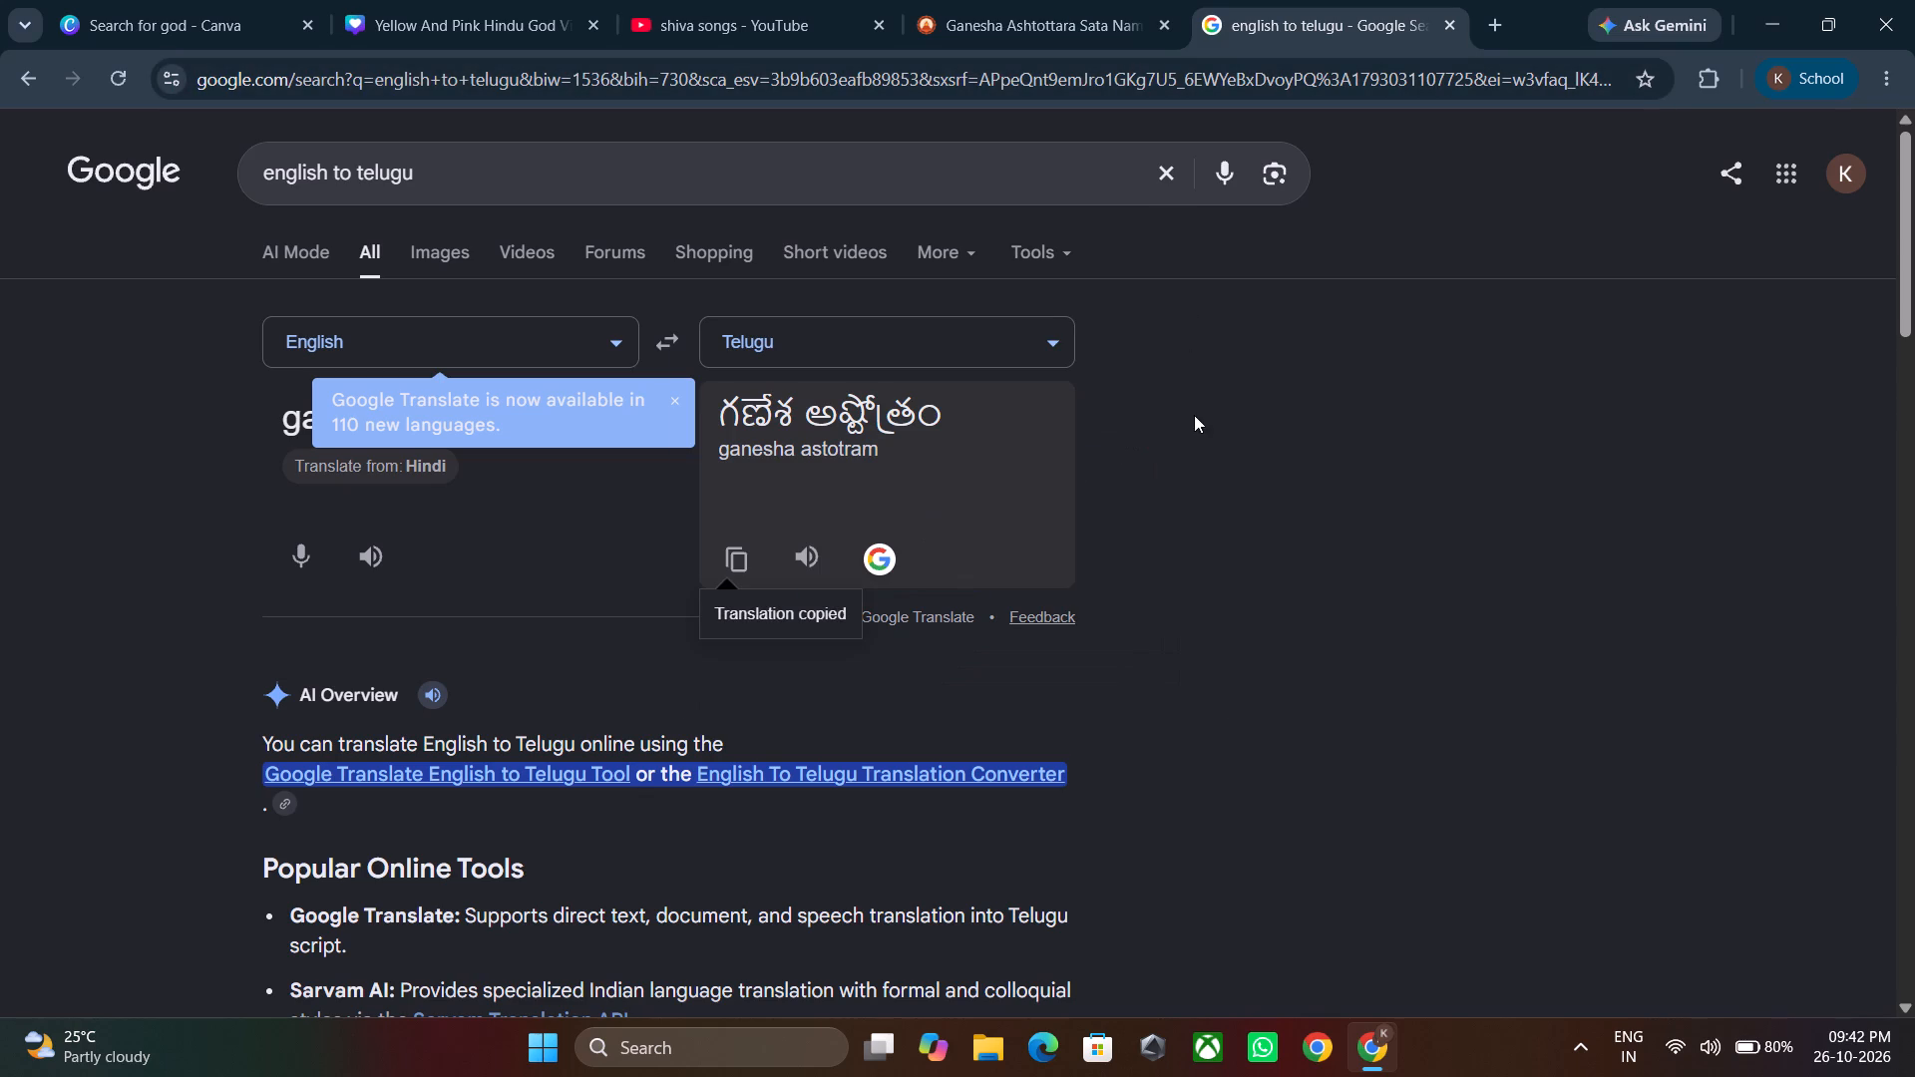
key("alt+Tab")
left_click(998, 0)
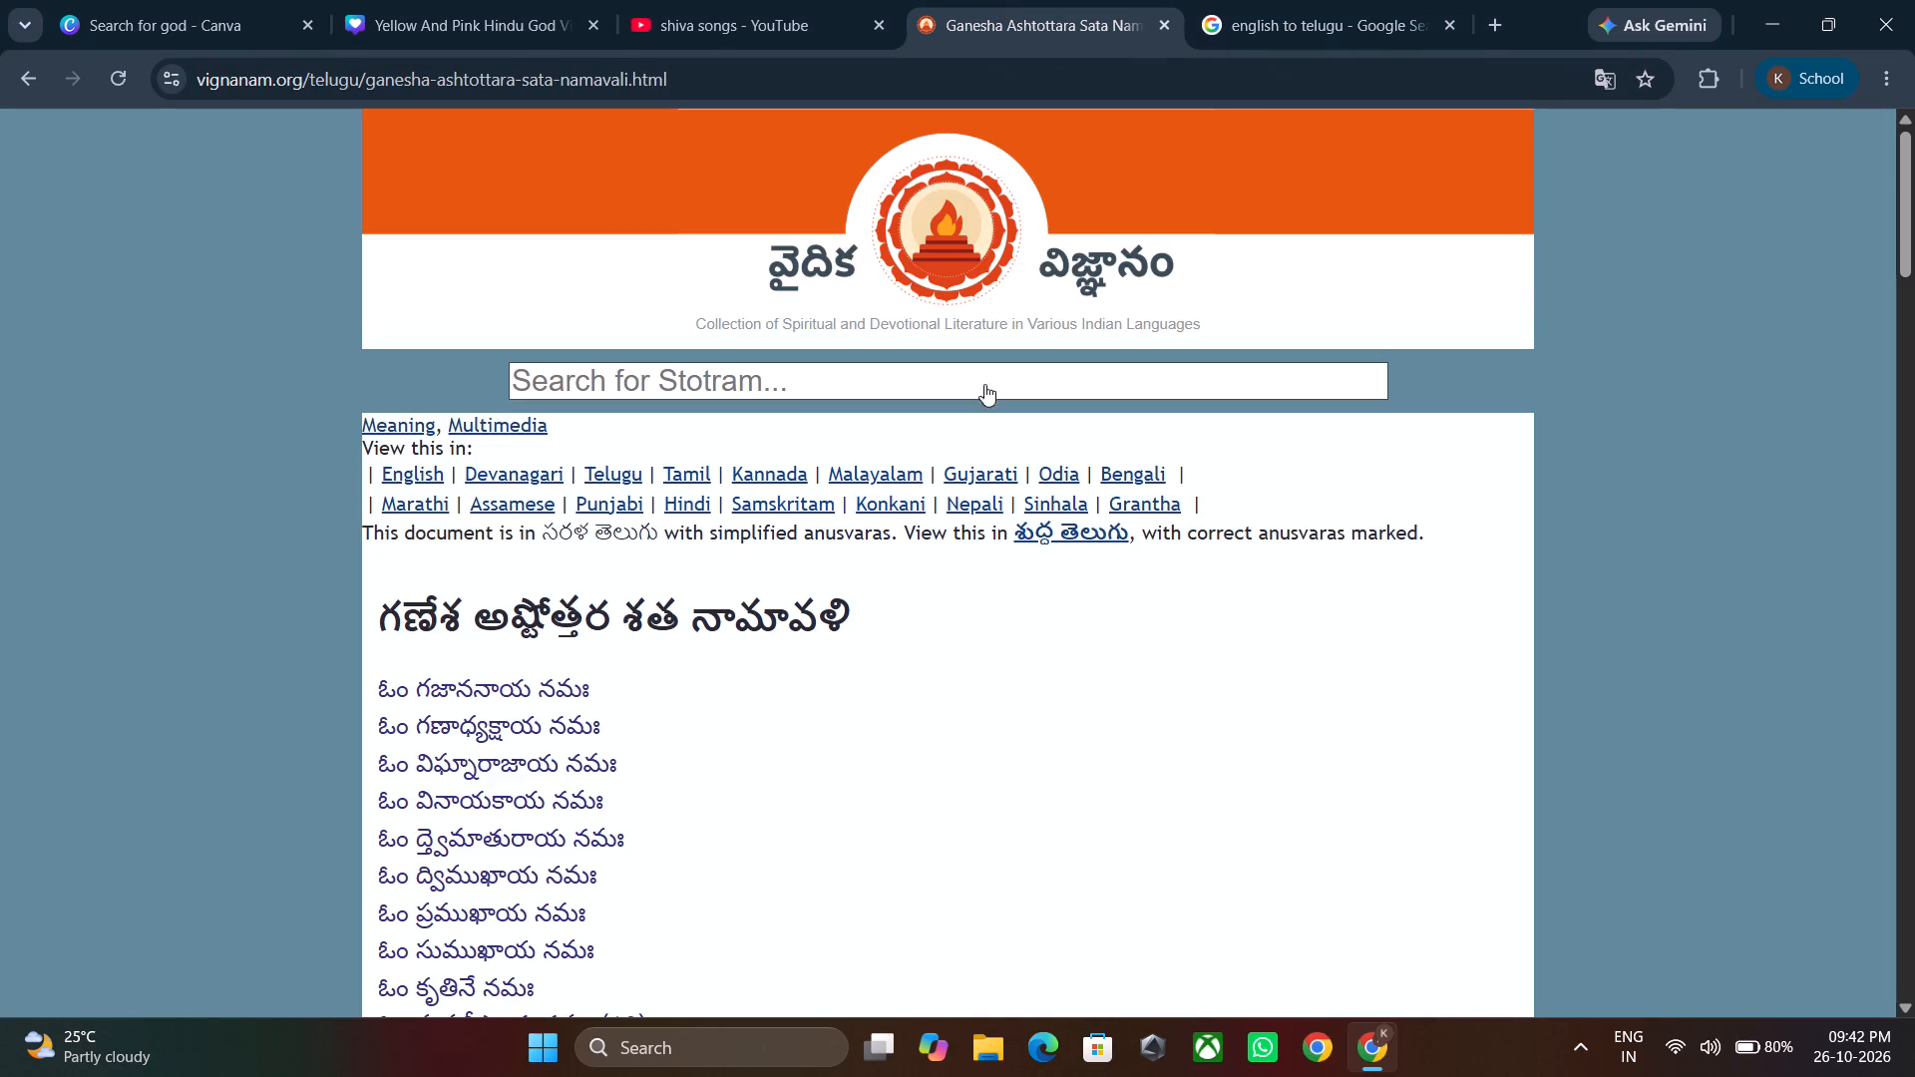
left_click(478, 17)
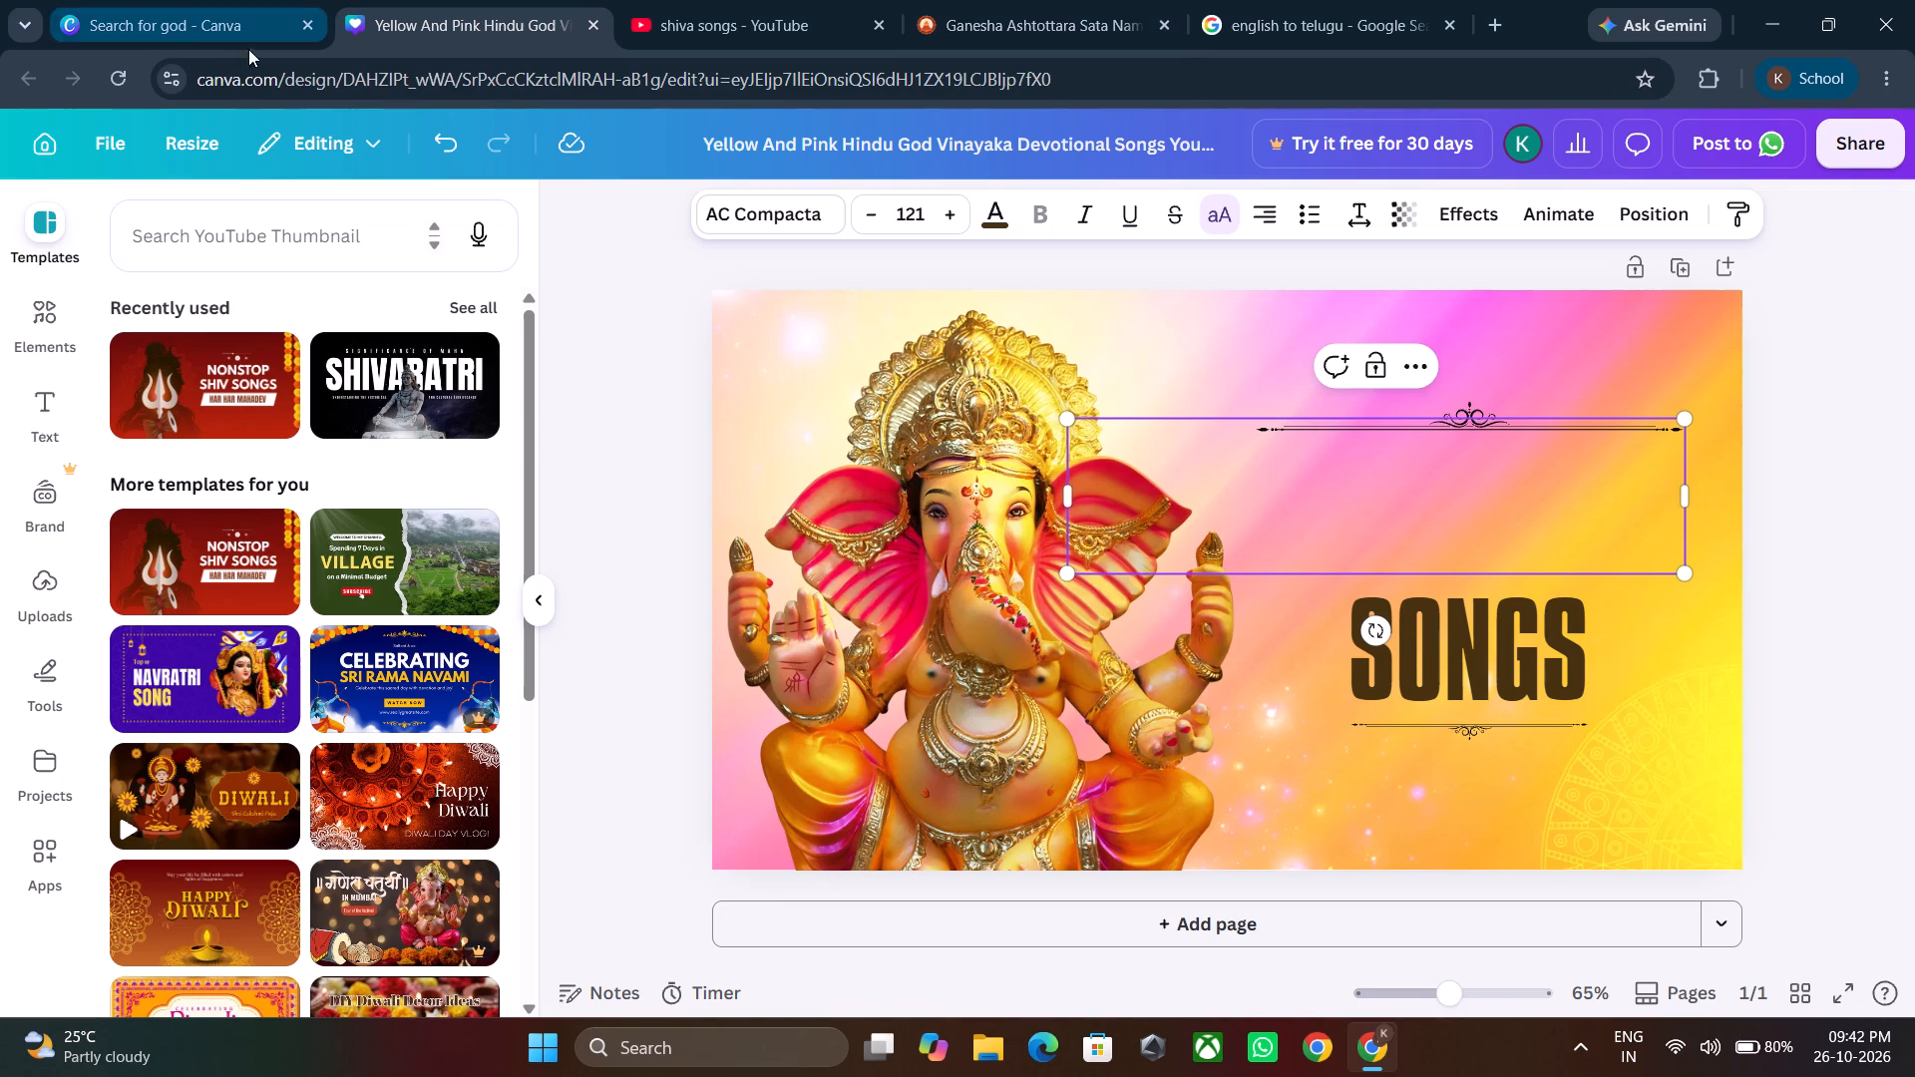
left_click(172, 0)
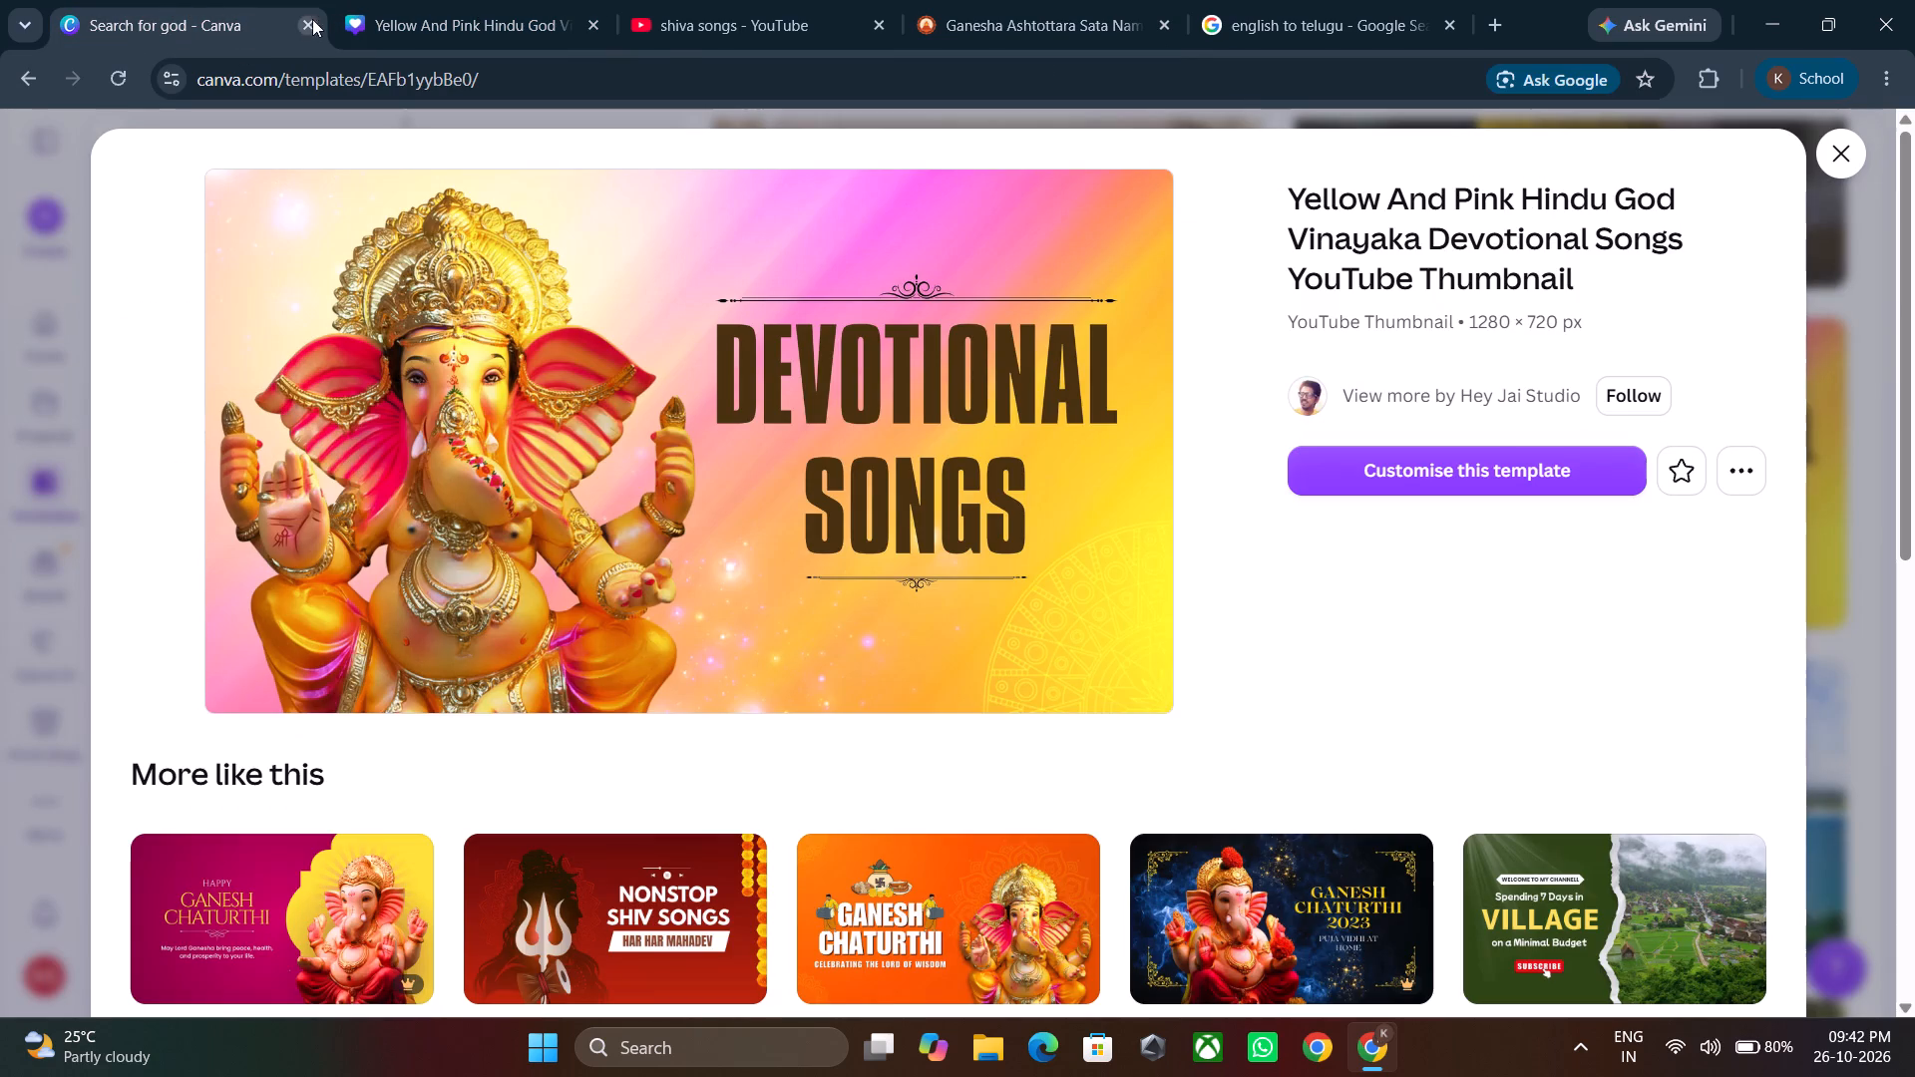
left_click(1840, 139)
left_click(477, 44)
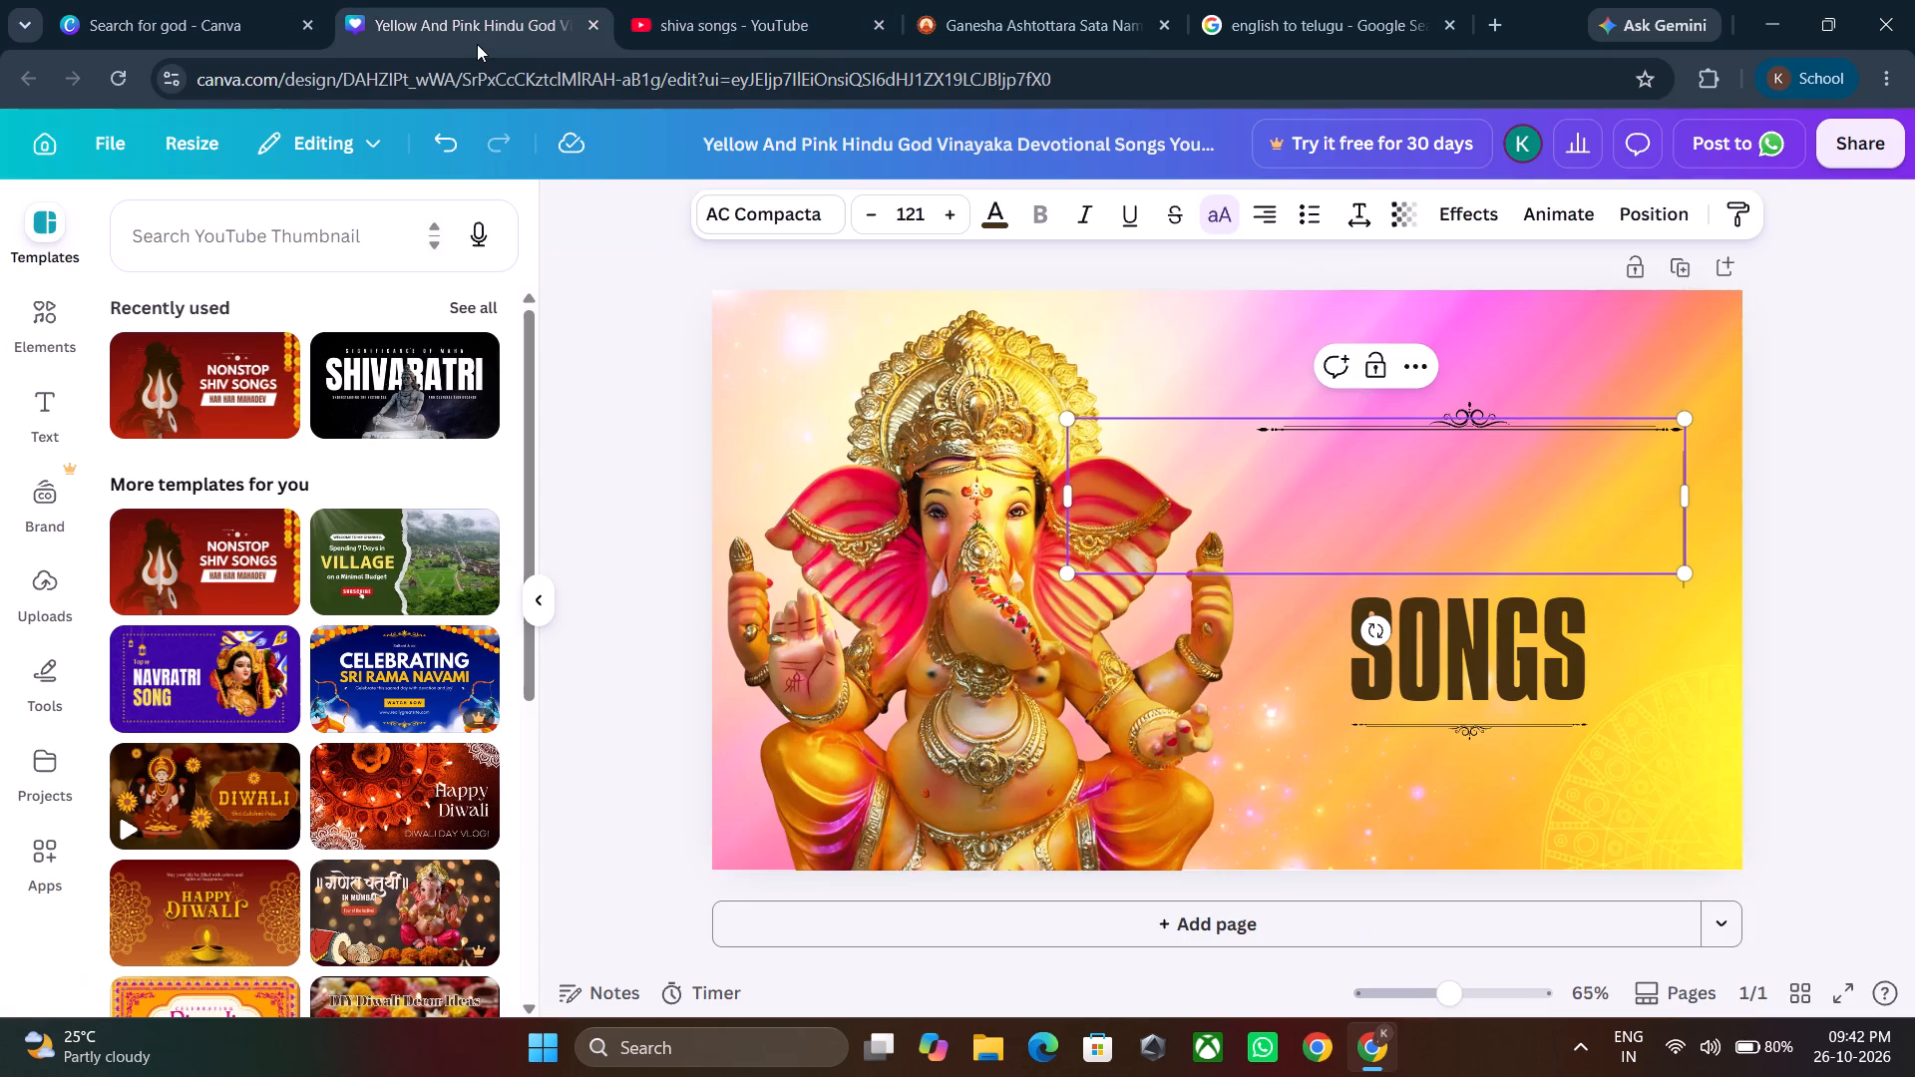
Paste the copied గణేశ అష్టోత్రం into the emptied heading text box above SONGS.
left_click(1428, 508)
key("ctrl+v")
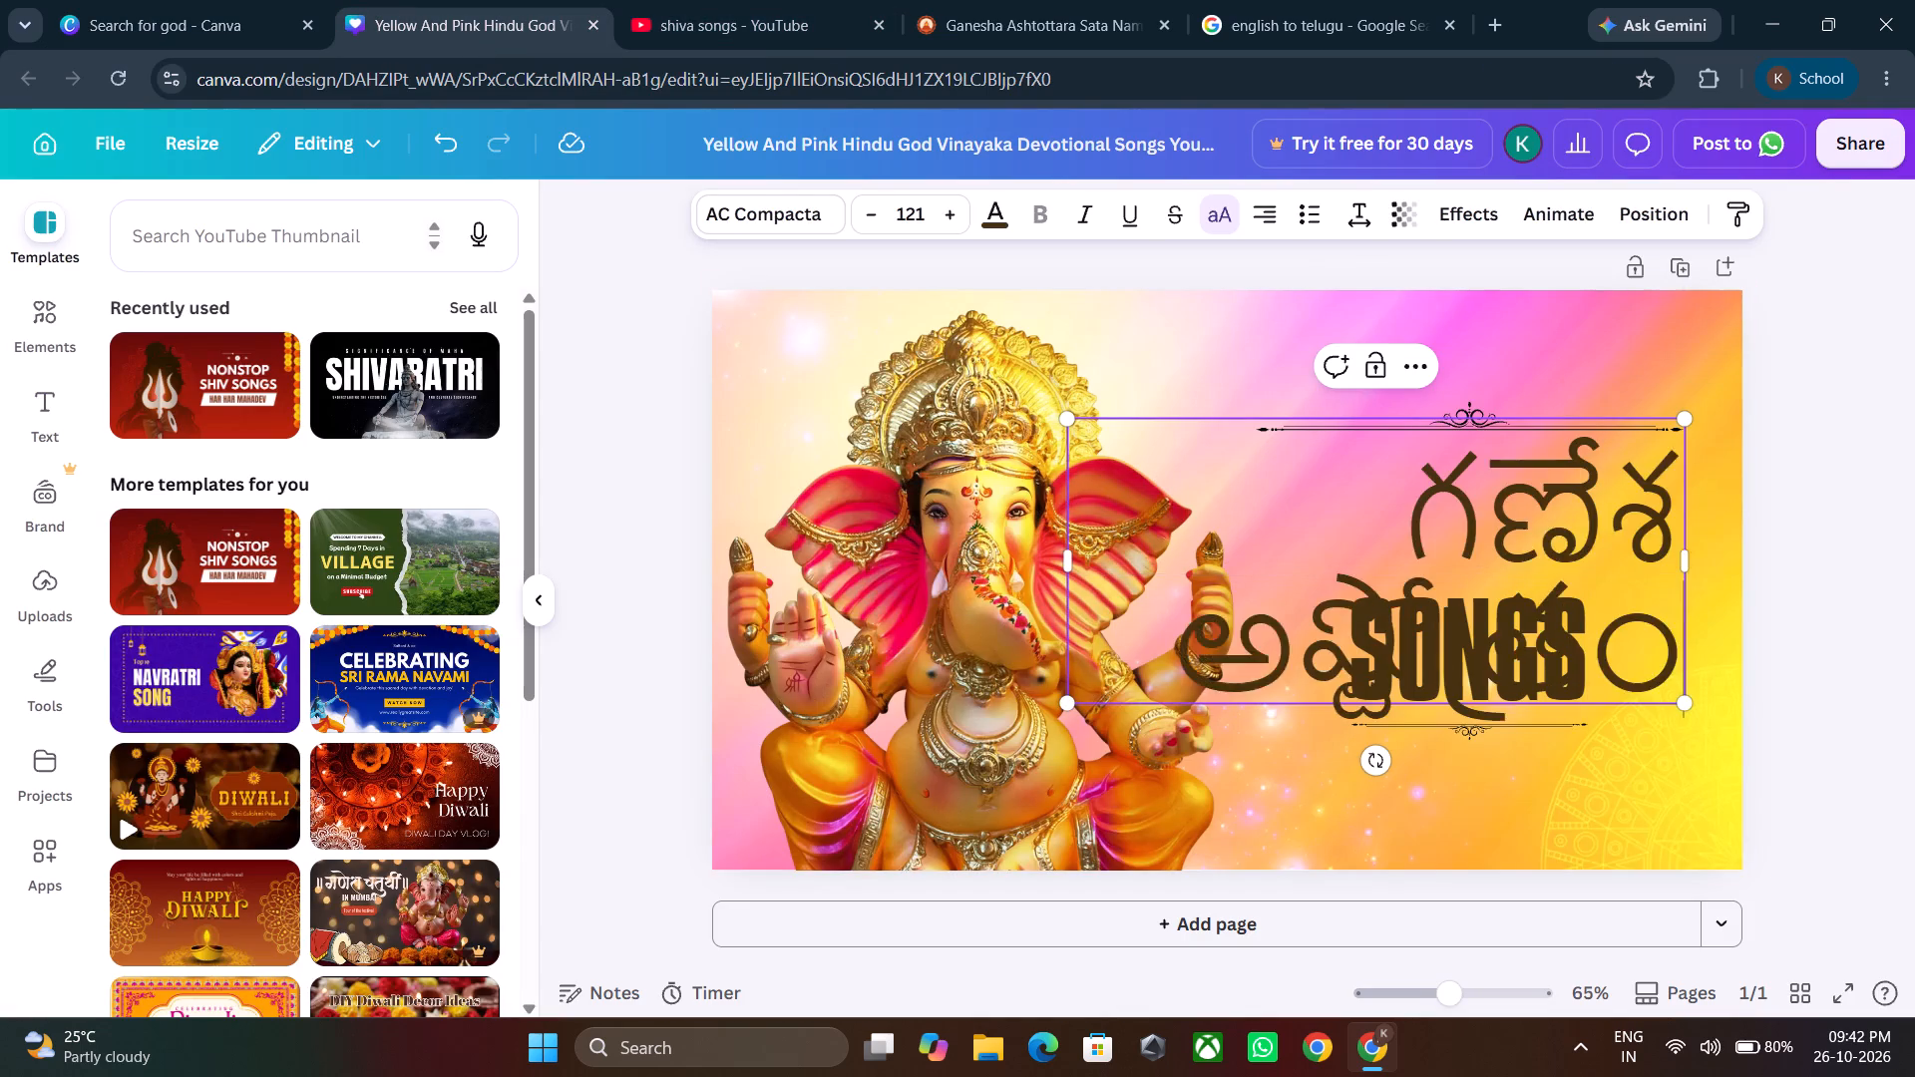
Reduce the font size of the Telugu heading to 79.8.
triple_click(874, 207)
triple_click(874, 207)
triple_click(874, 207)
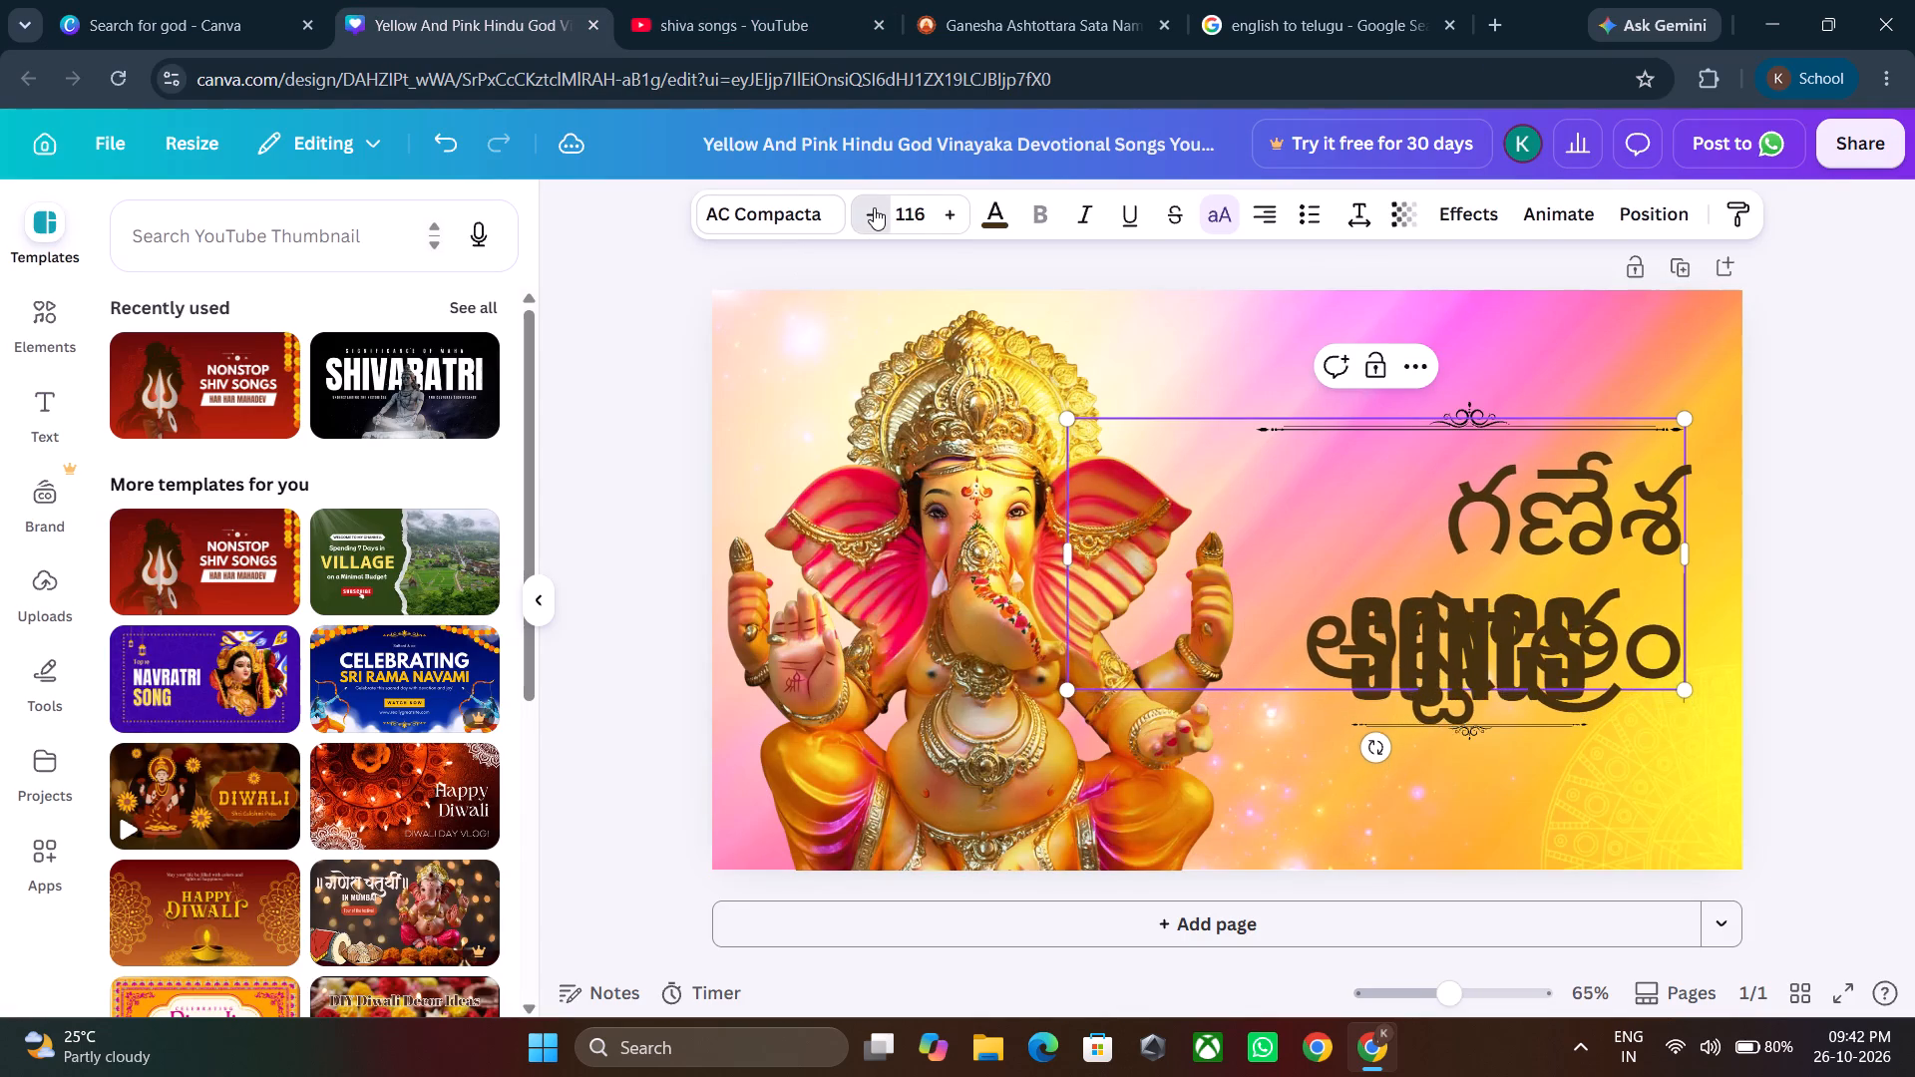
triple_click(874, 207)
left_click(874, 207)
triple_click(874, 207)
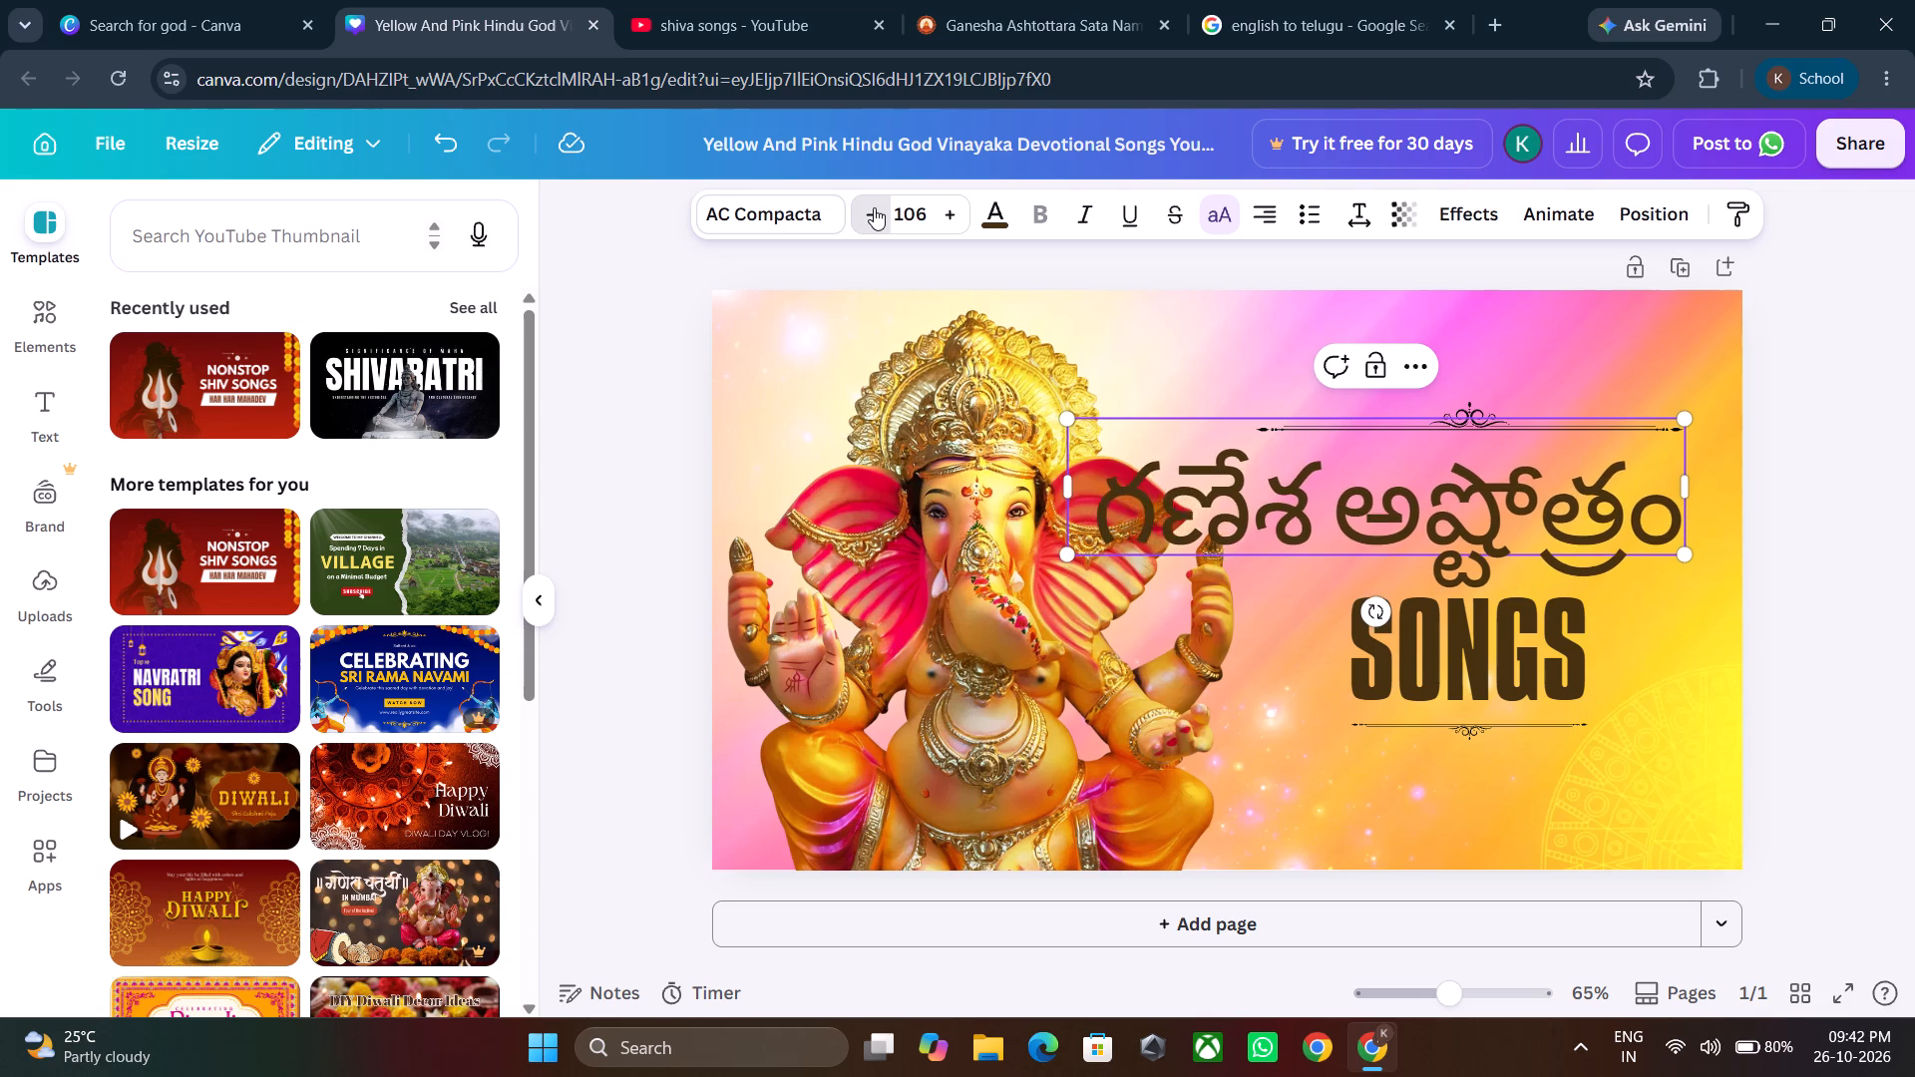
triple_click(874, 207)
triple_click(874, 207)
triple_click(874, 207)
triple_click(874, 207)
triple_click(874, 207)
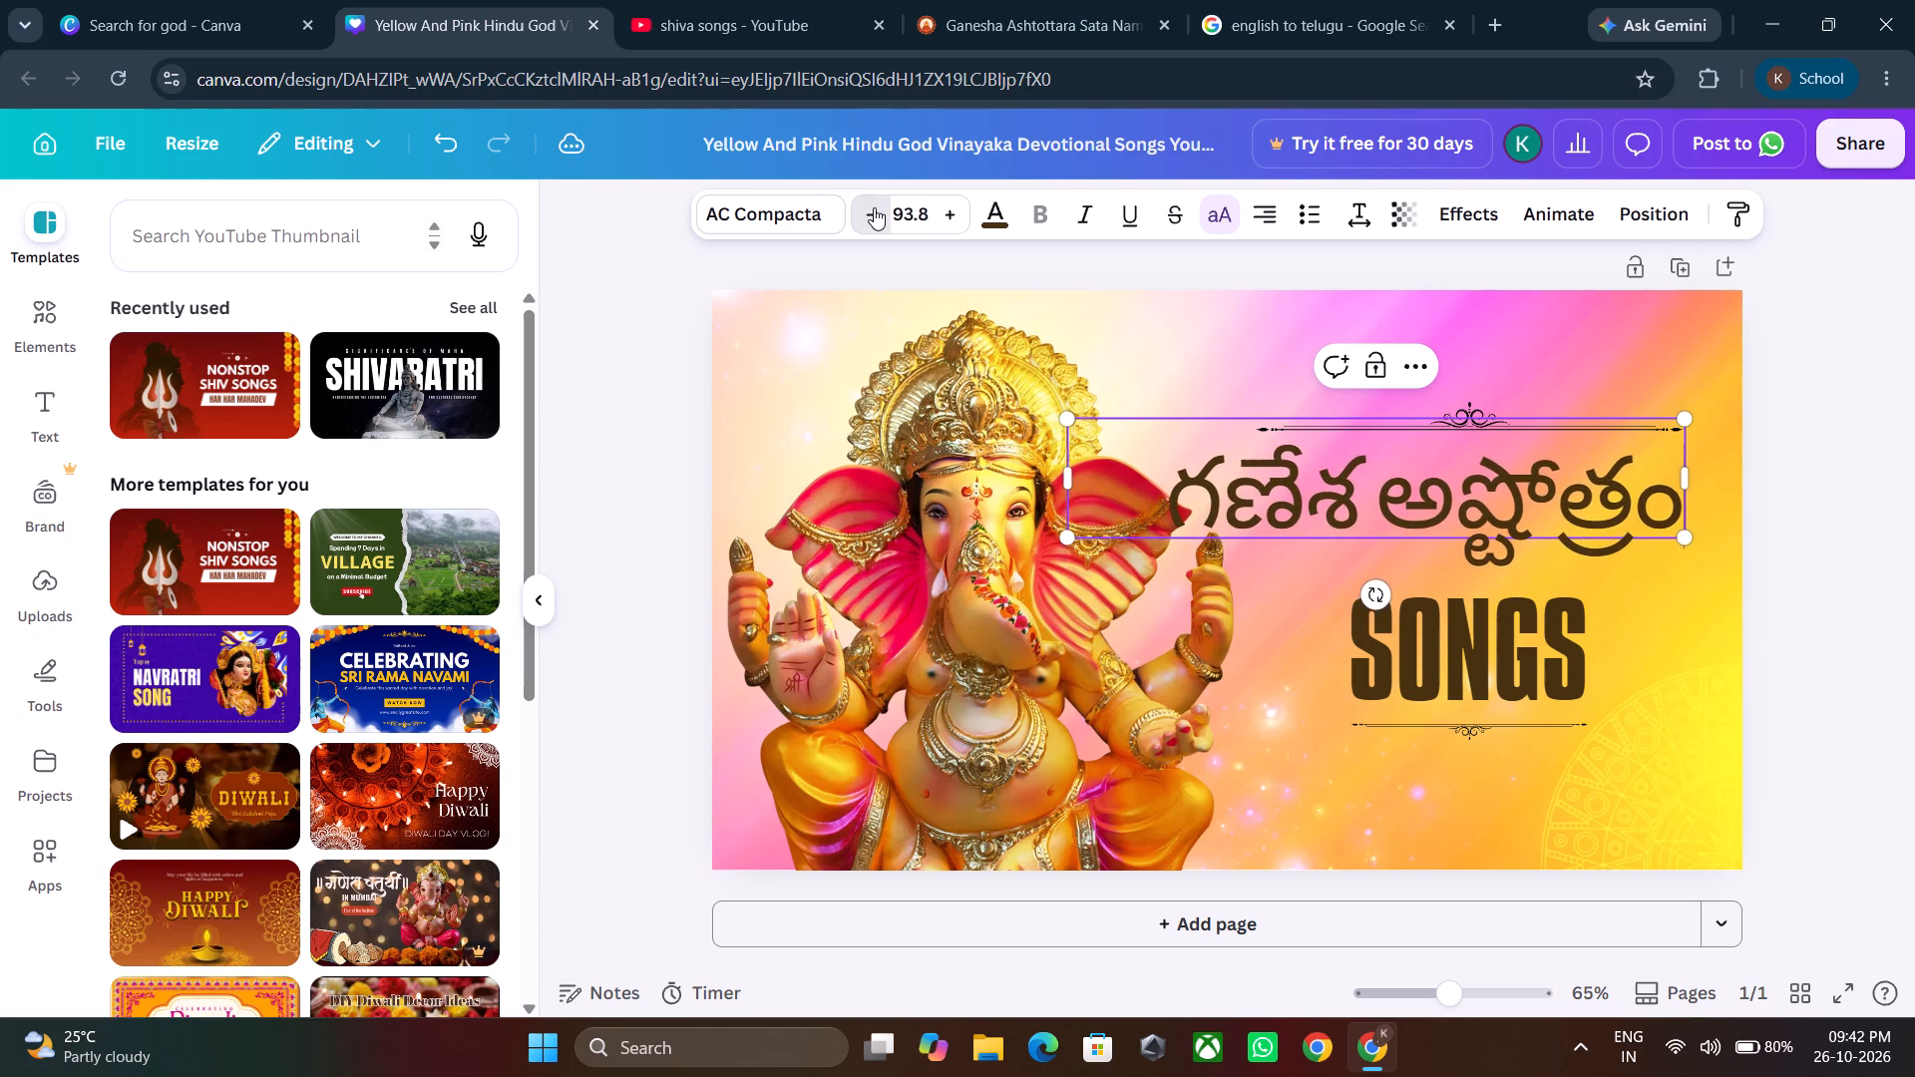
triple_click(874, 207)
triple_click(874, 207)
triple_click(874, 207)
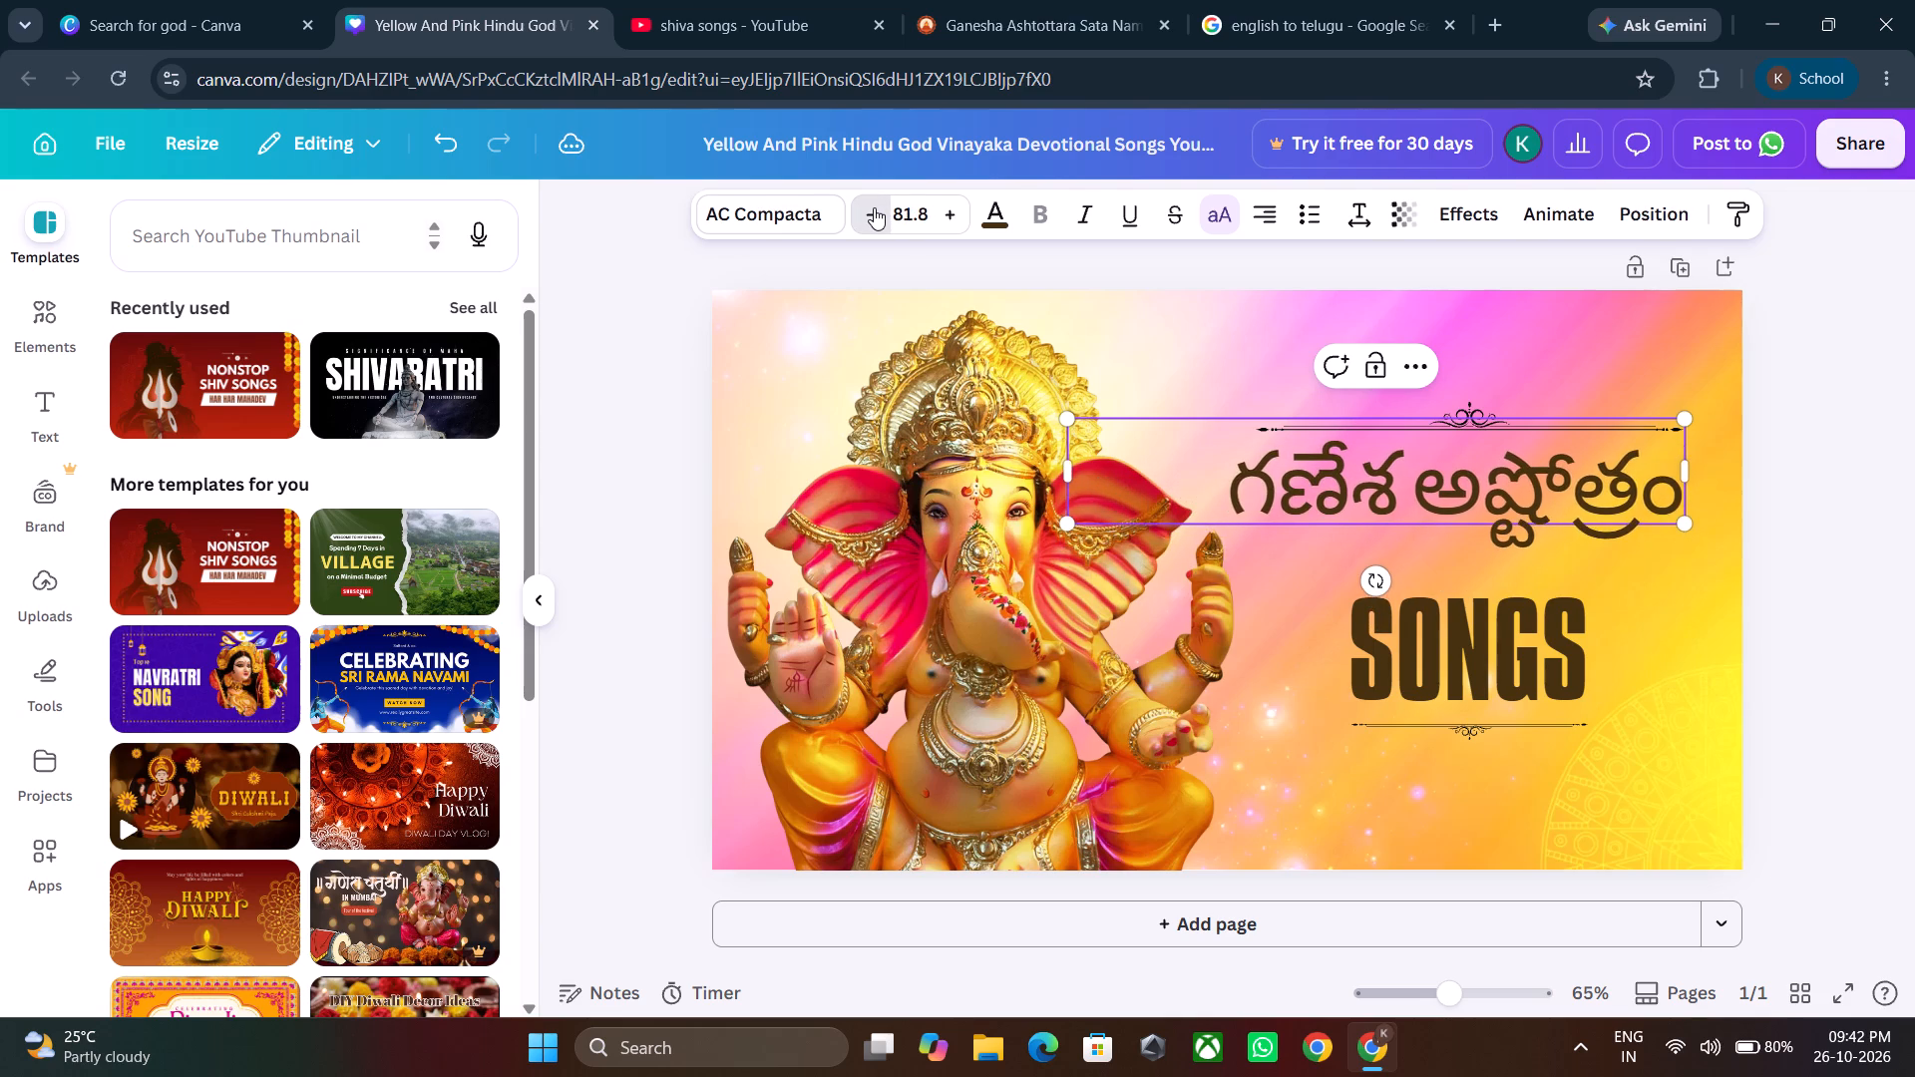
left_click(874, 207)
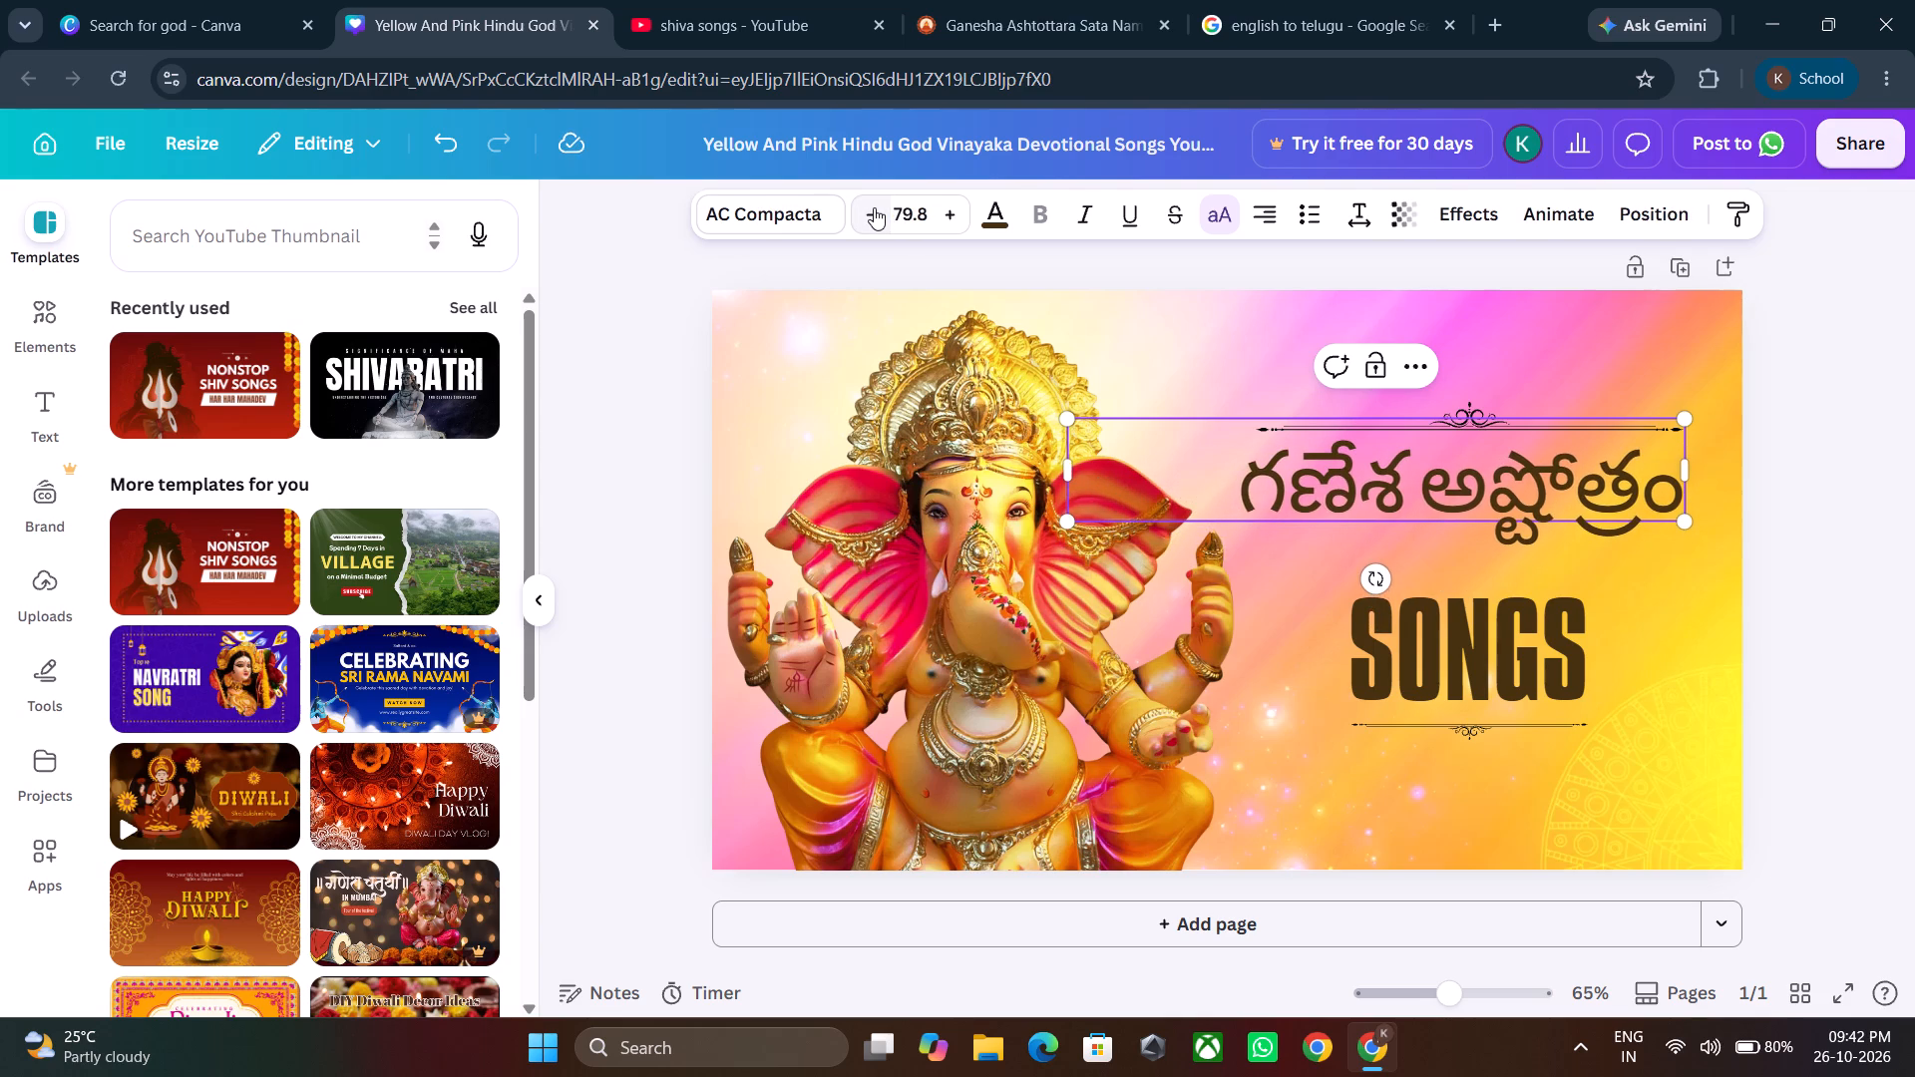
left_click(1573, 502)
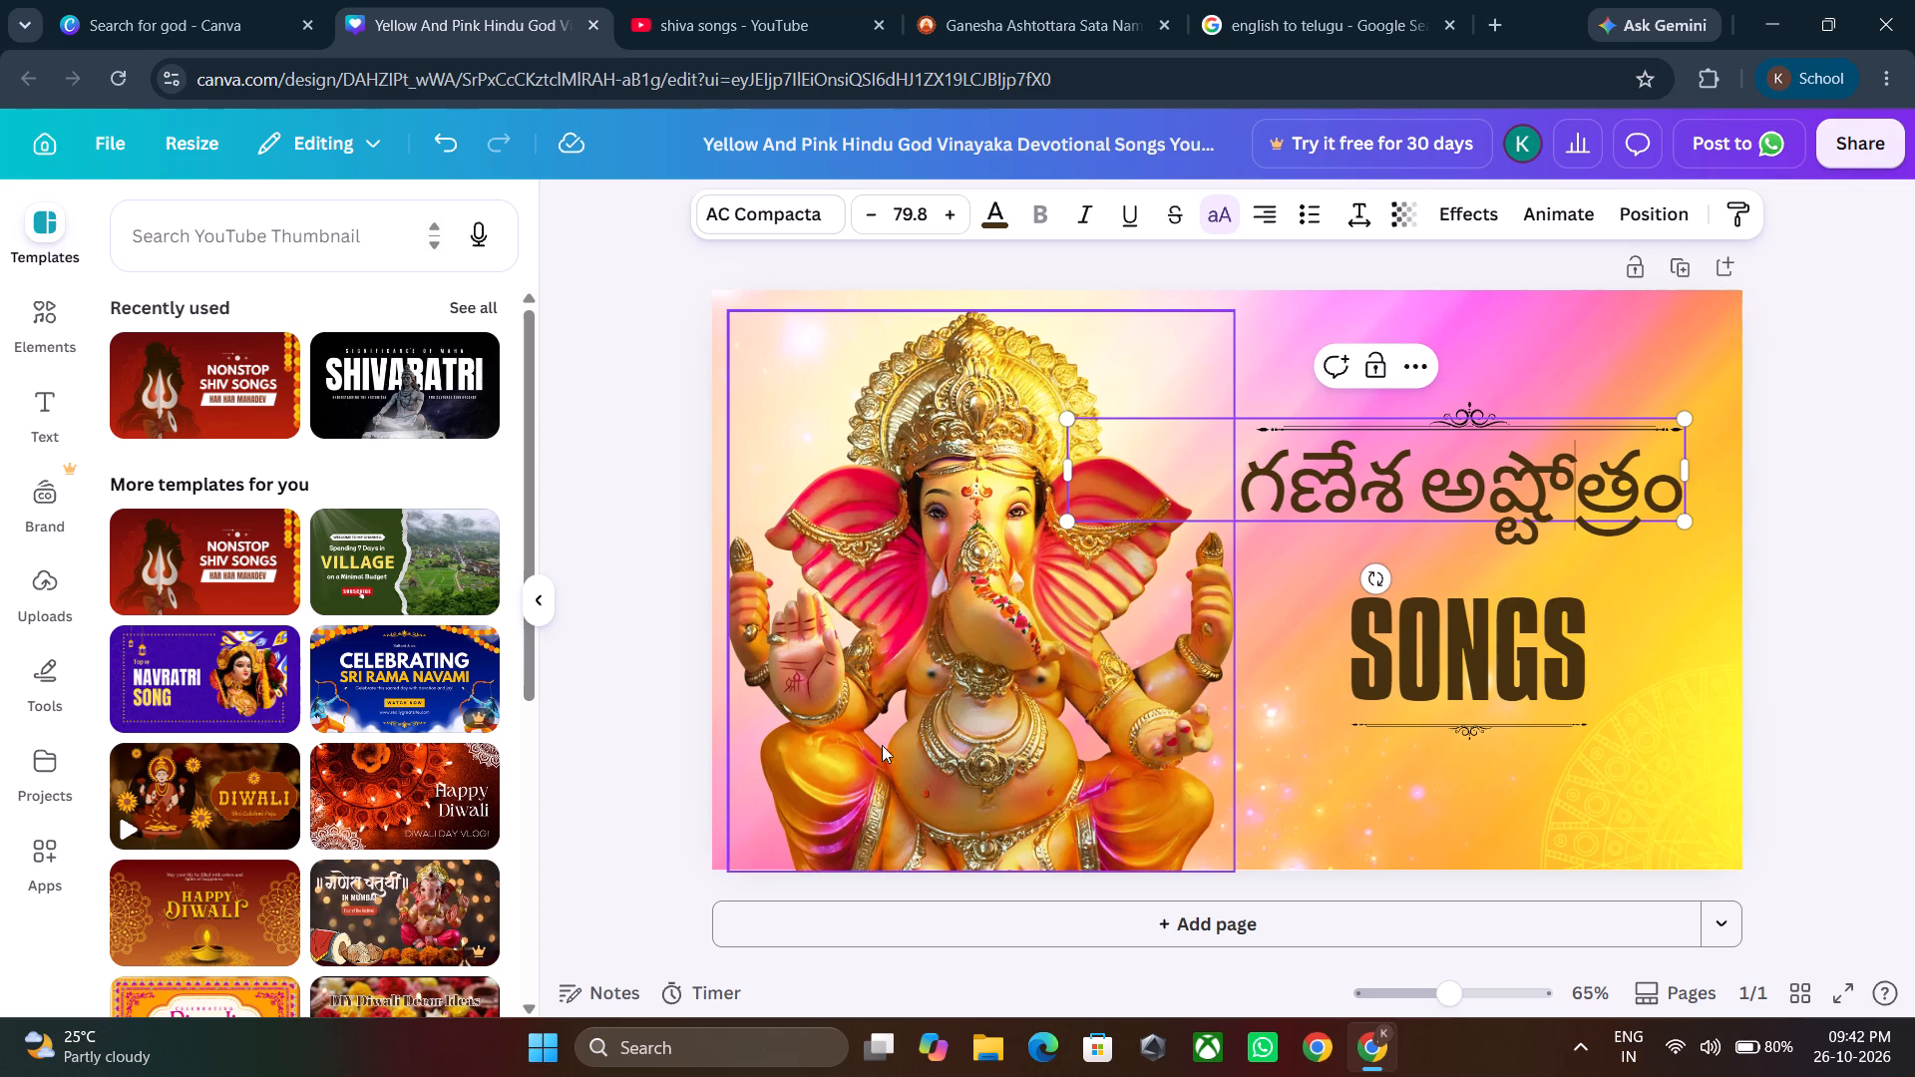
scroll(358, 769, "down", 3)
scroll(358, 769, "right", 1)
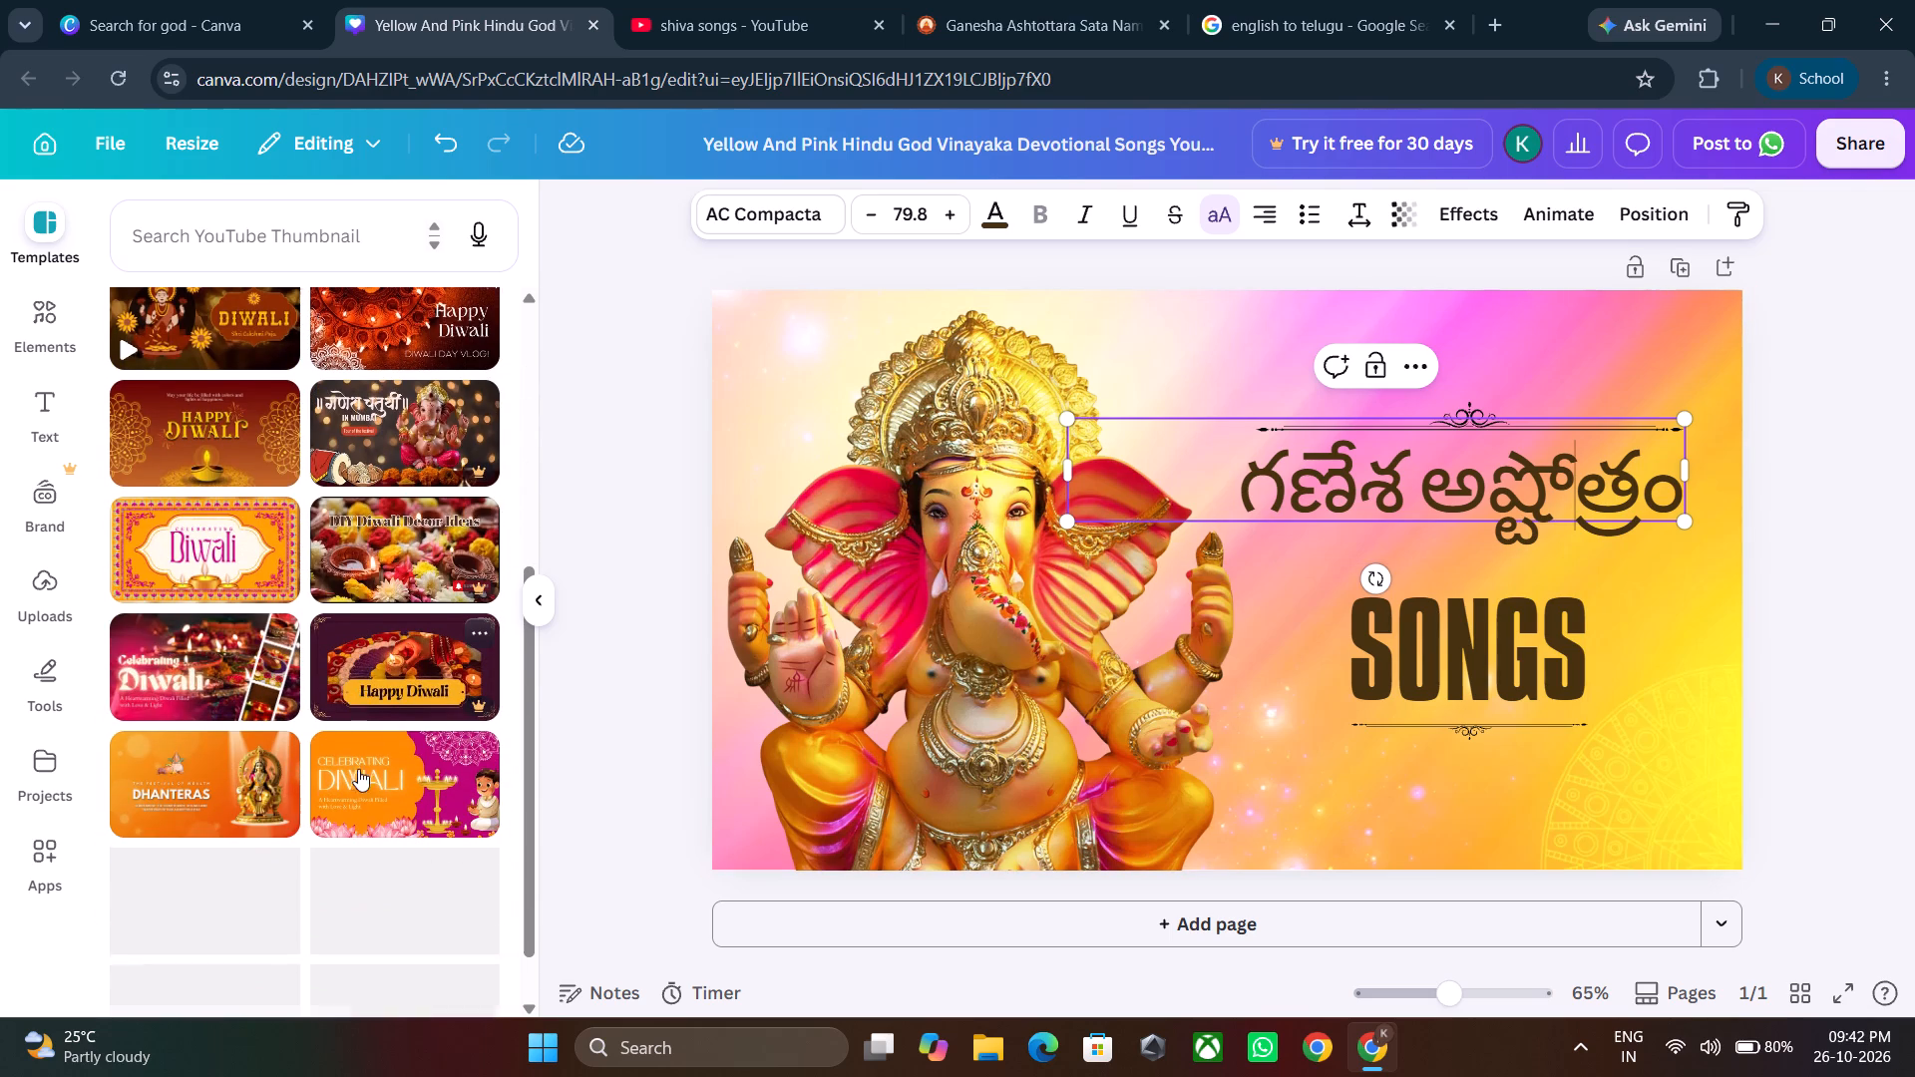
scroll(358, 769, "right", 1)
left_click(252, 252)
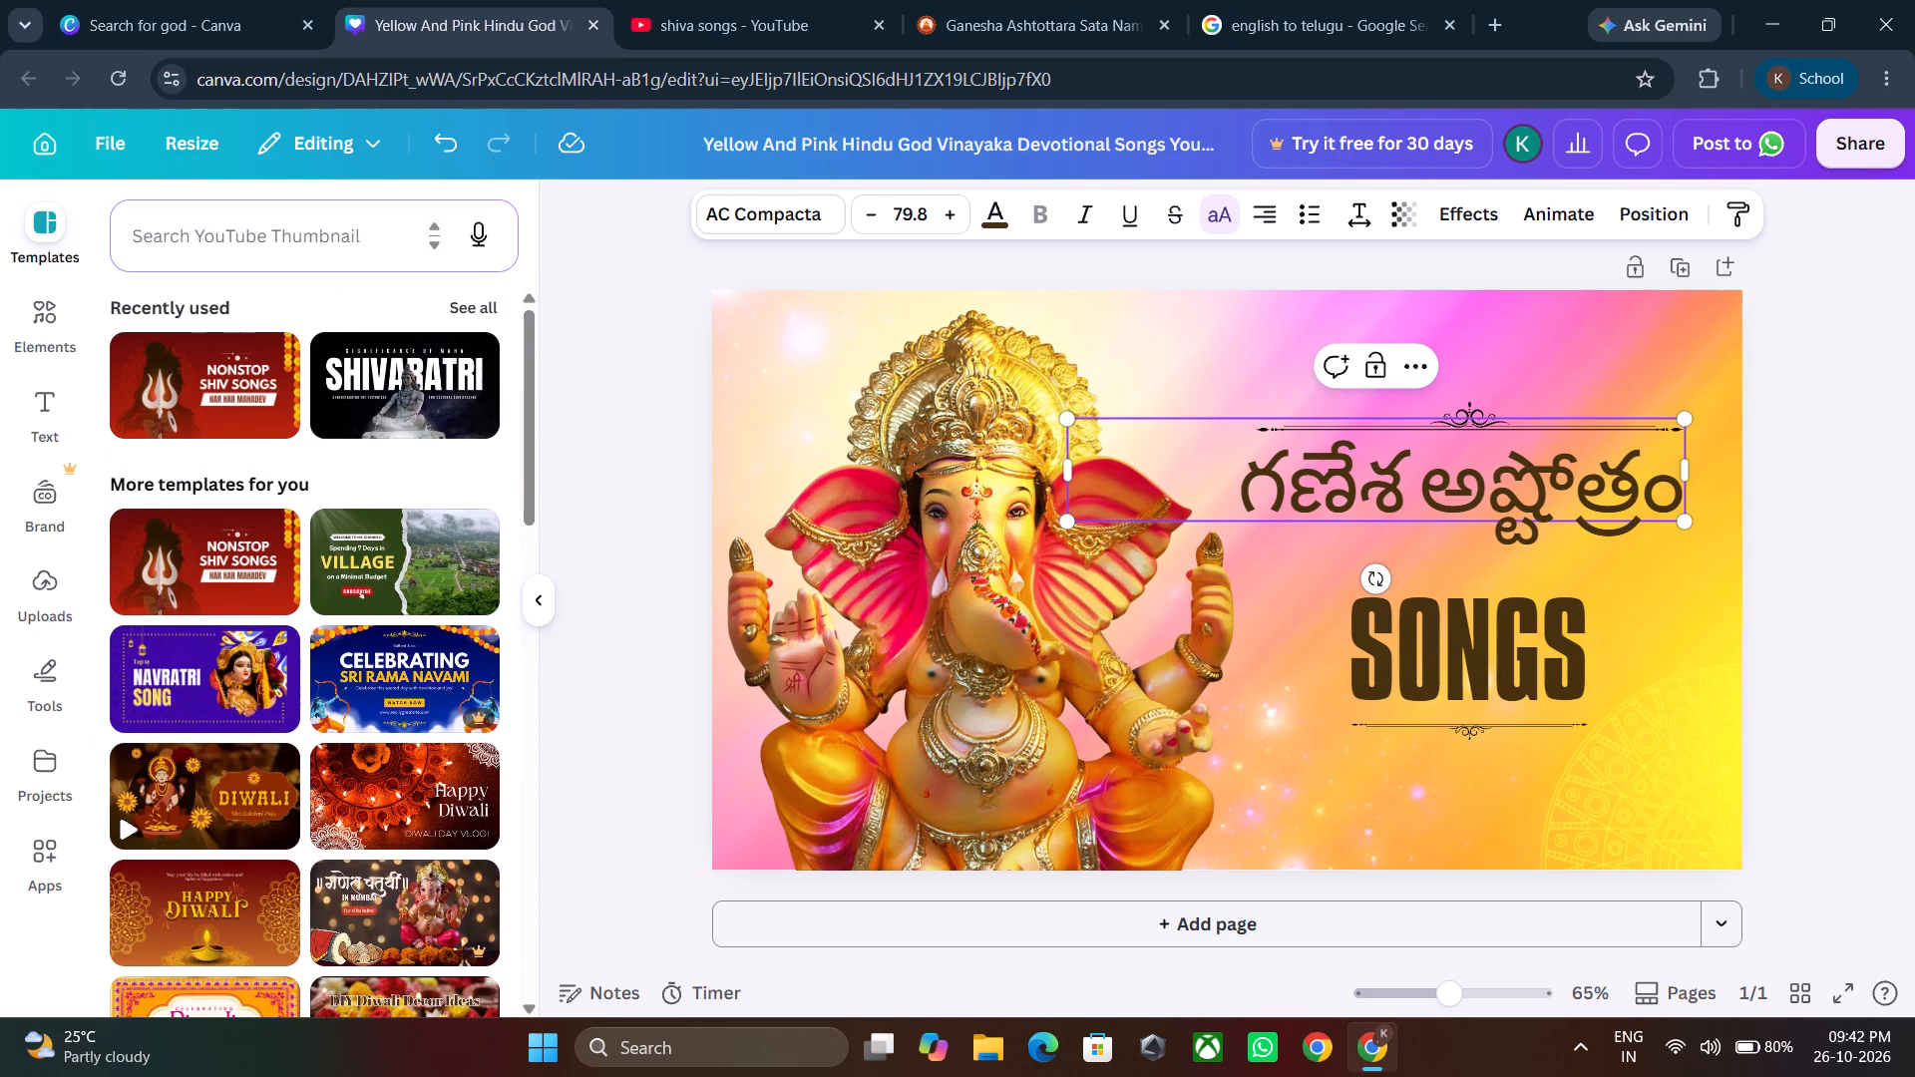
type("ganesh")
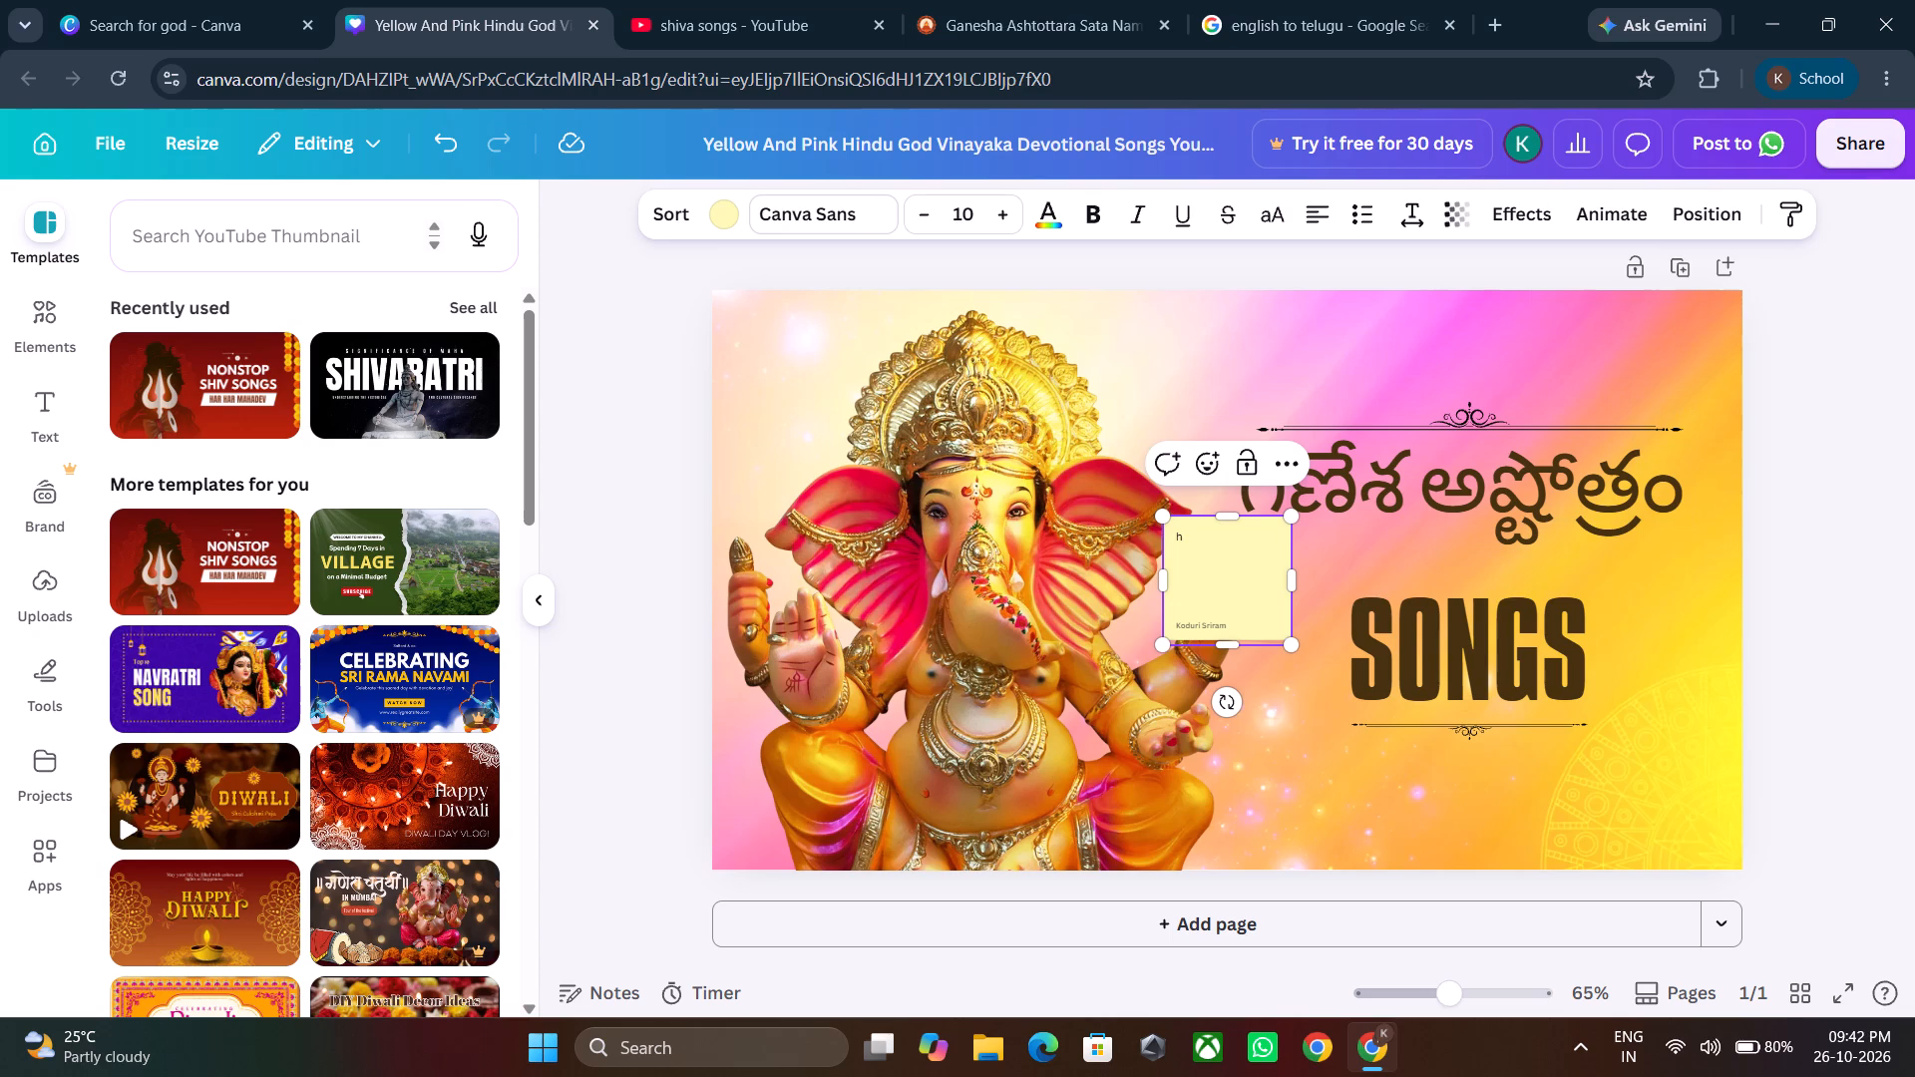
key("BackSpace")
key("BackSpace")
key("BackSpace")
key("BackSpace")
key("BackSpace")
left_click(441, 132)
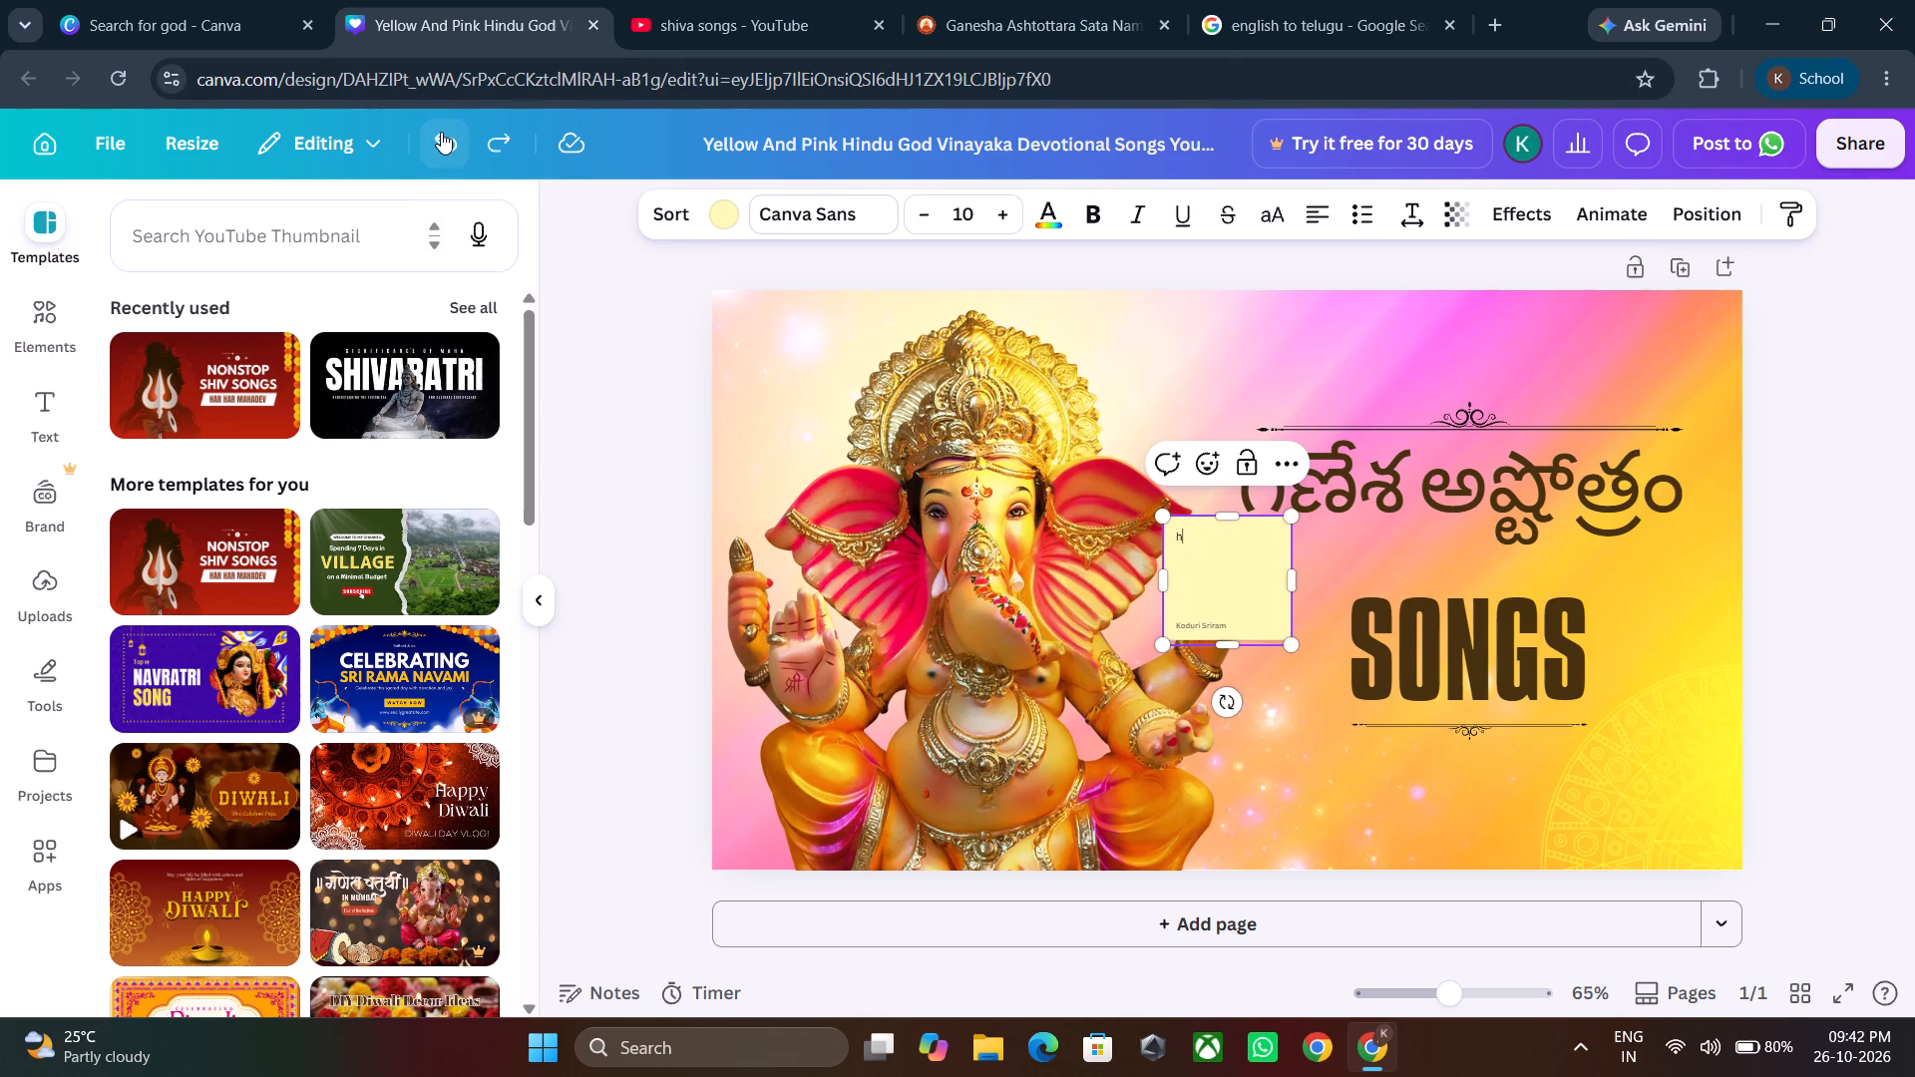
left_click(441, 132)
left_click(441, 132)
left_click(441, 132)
Search the YouTube Thumbnail templates for "ganesh".
left_click(202, 224)
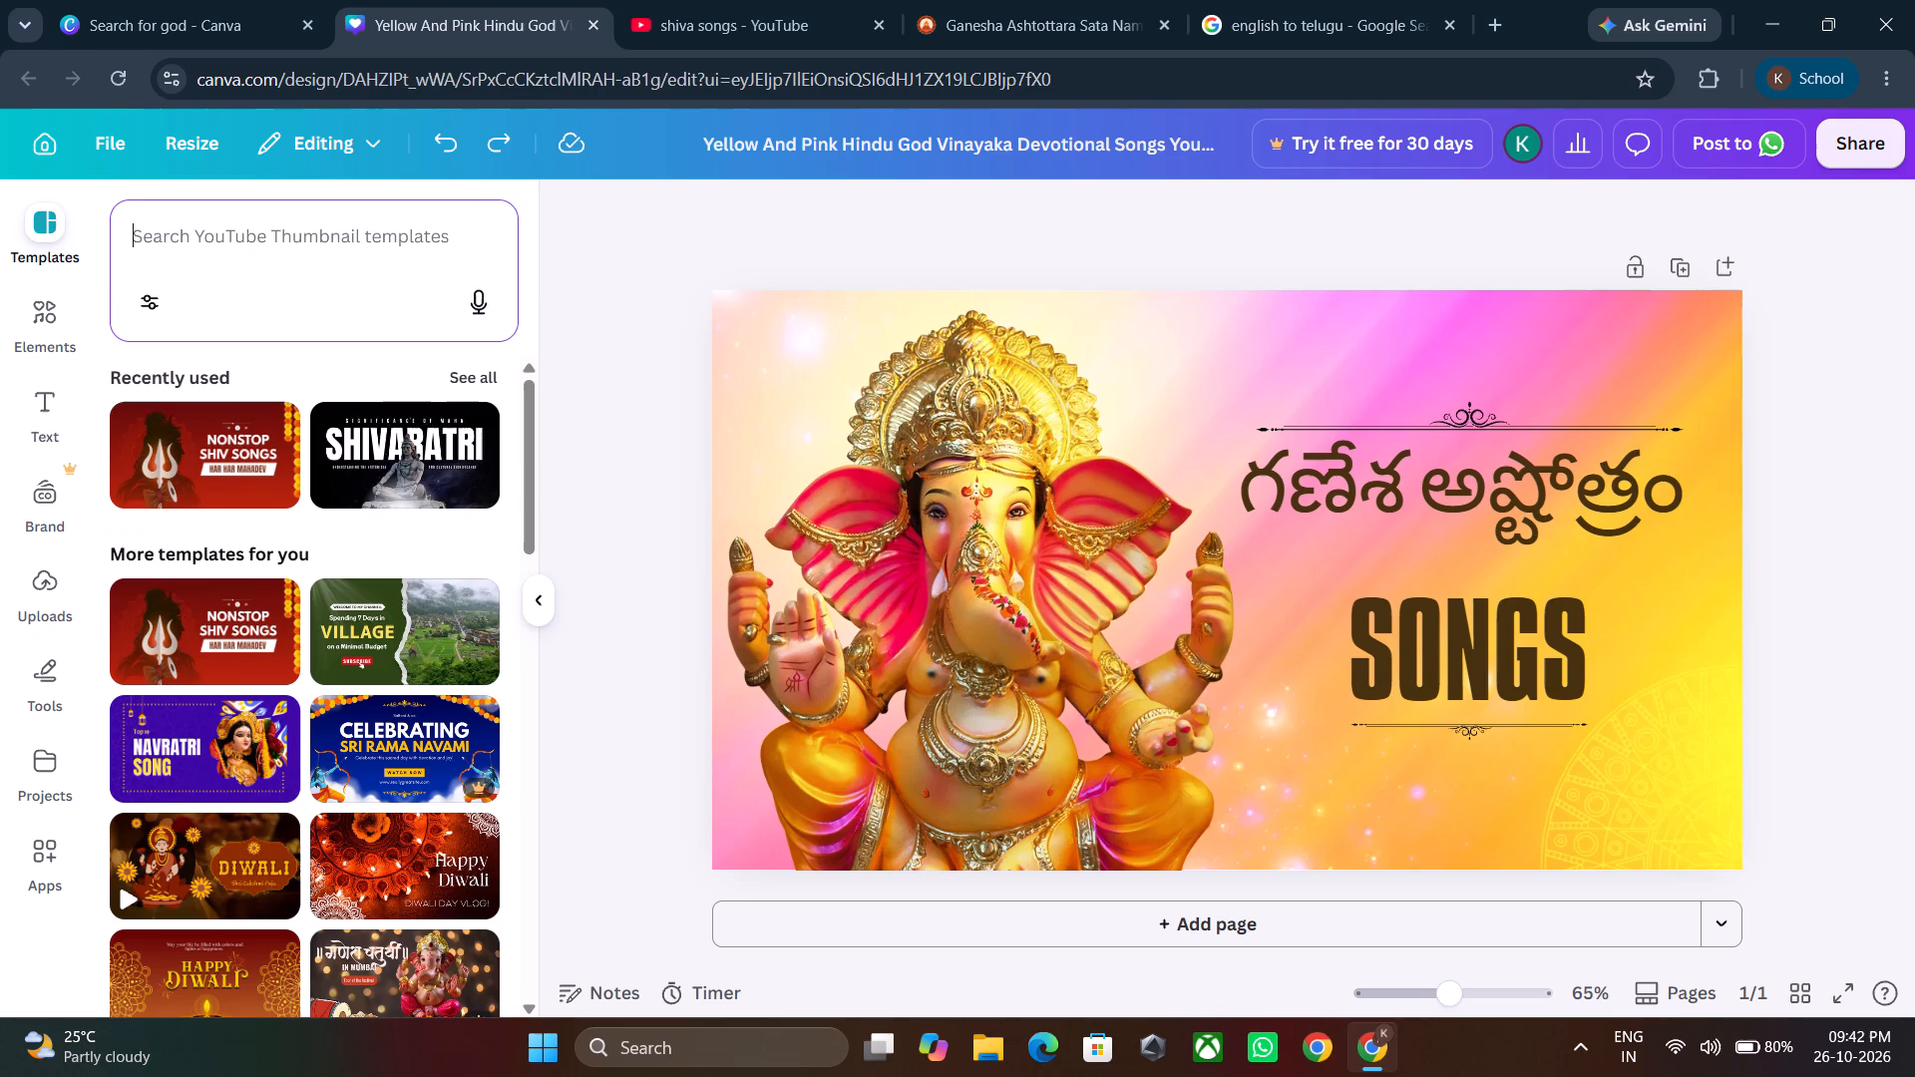
type("ganesh")
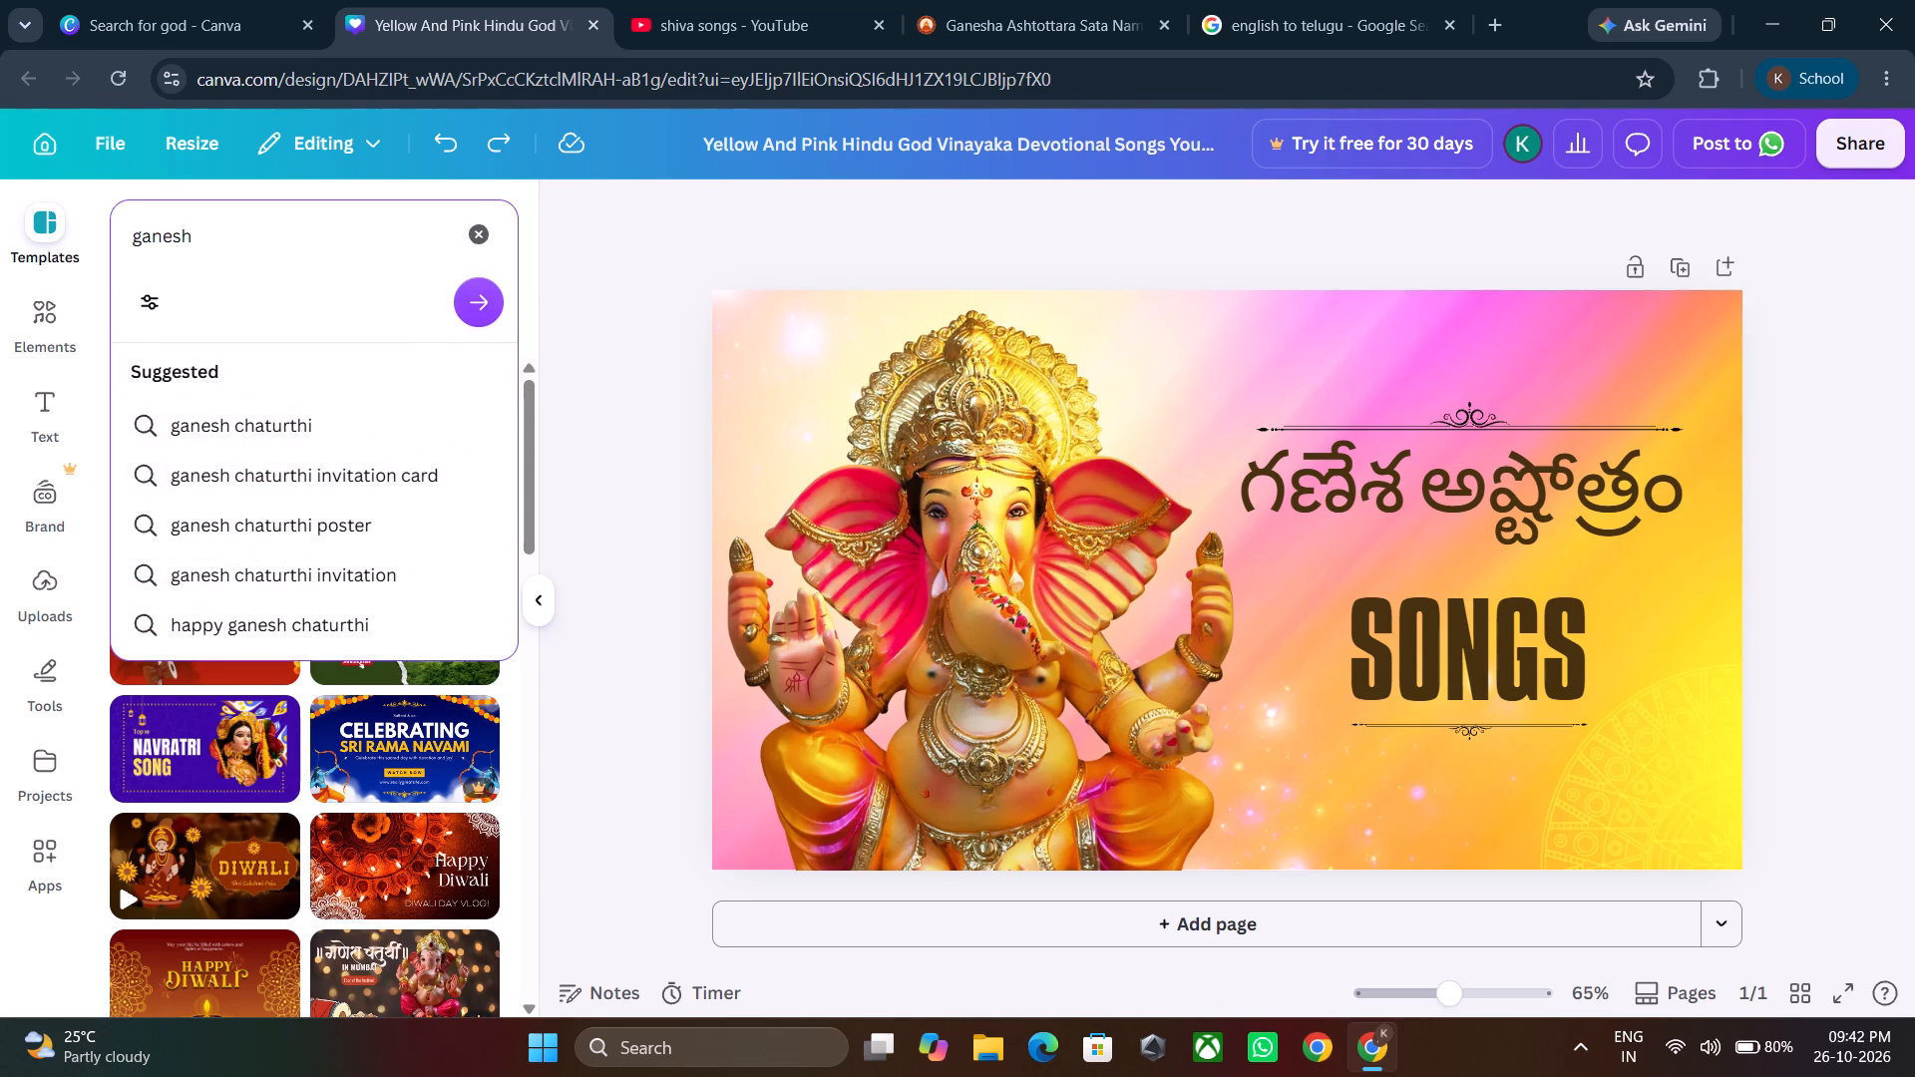
left_click(468, 298)
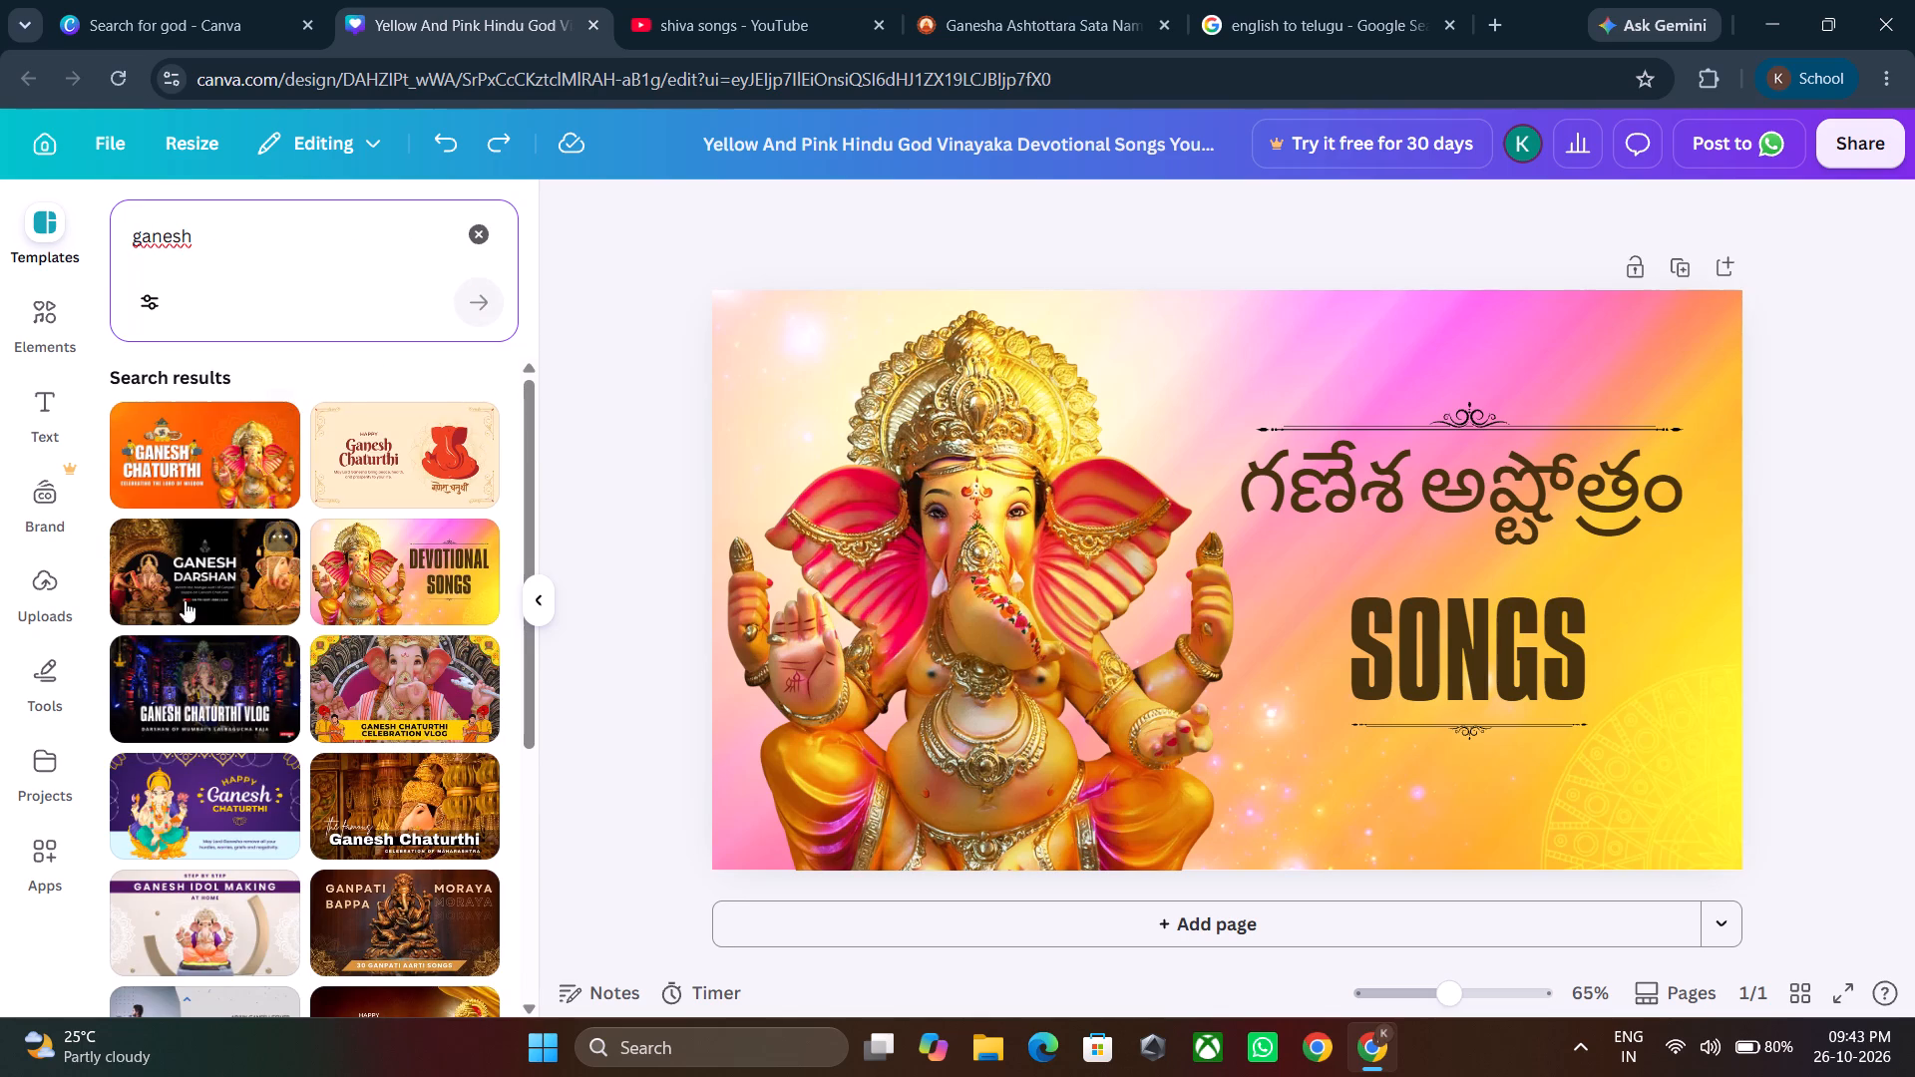
Add the Festive India Ganesh Chaturthi YouTube Thumbnail template to the design as a second page.
scroll(288, 585, "down", 1)
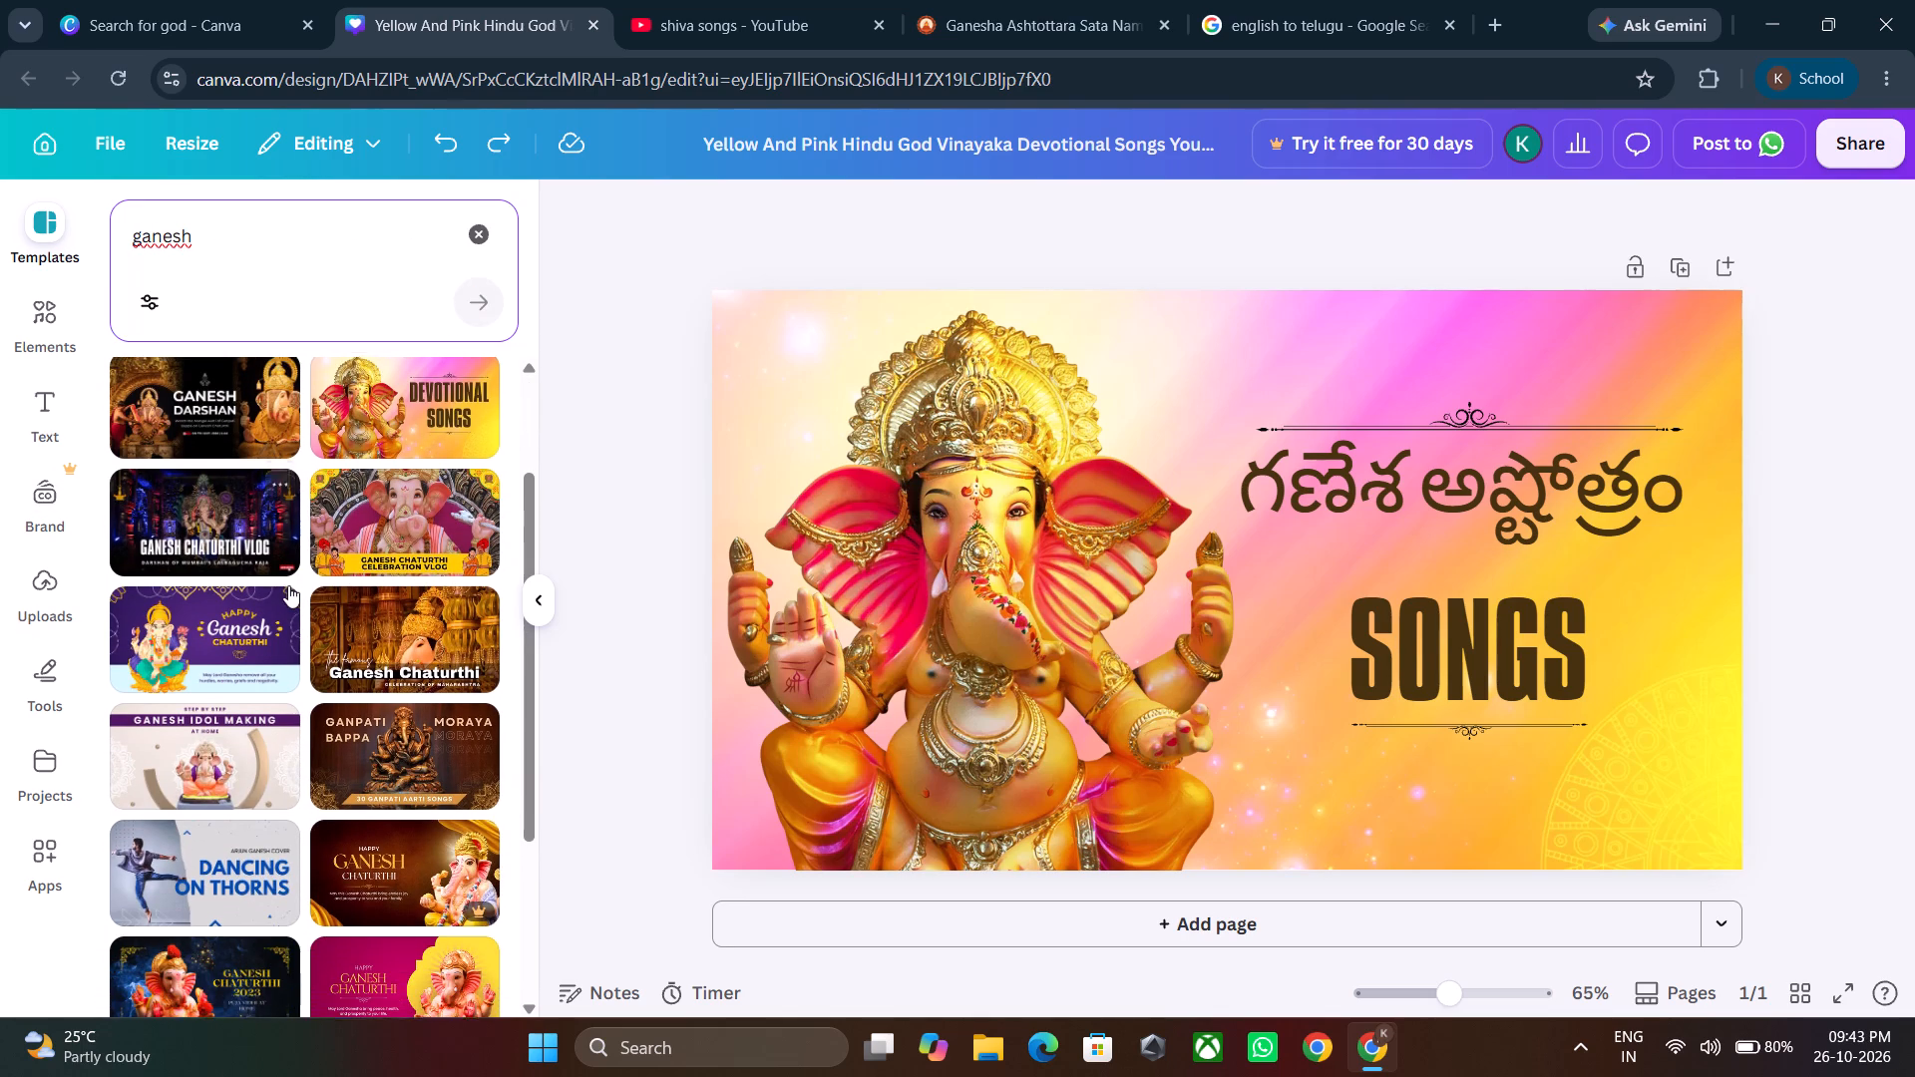
scroll(288, 585, "down", 1)
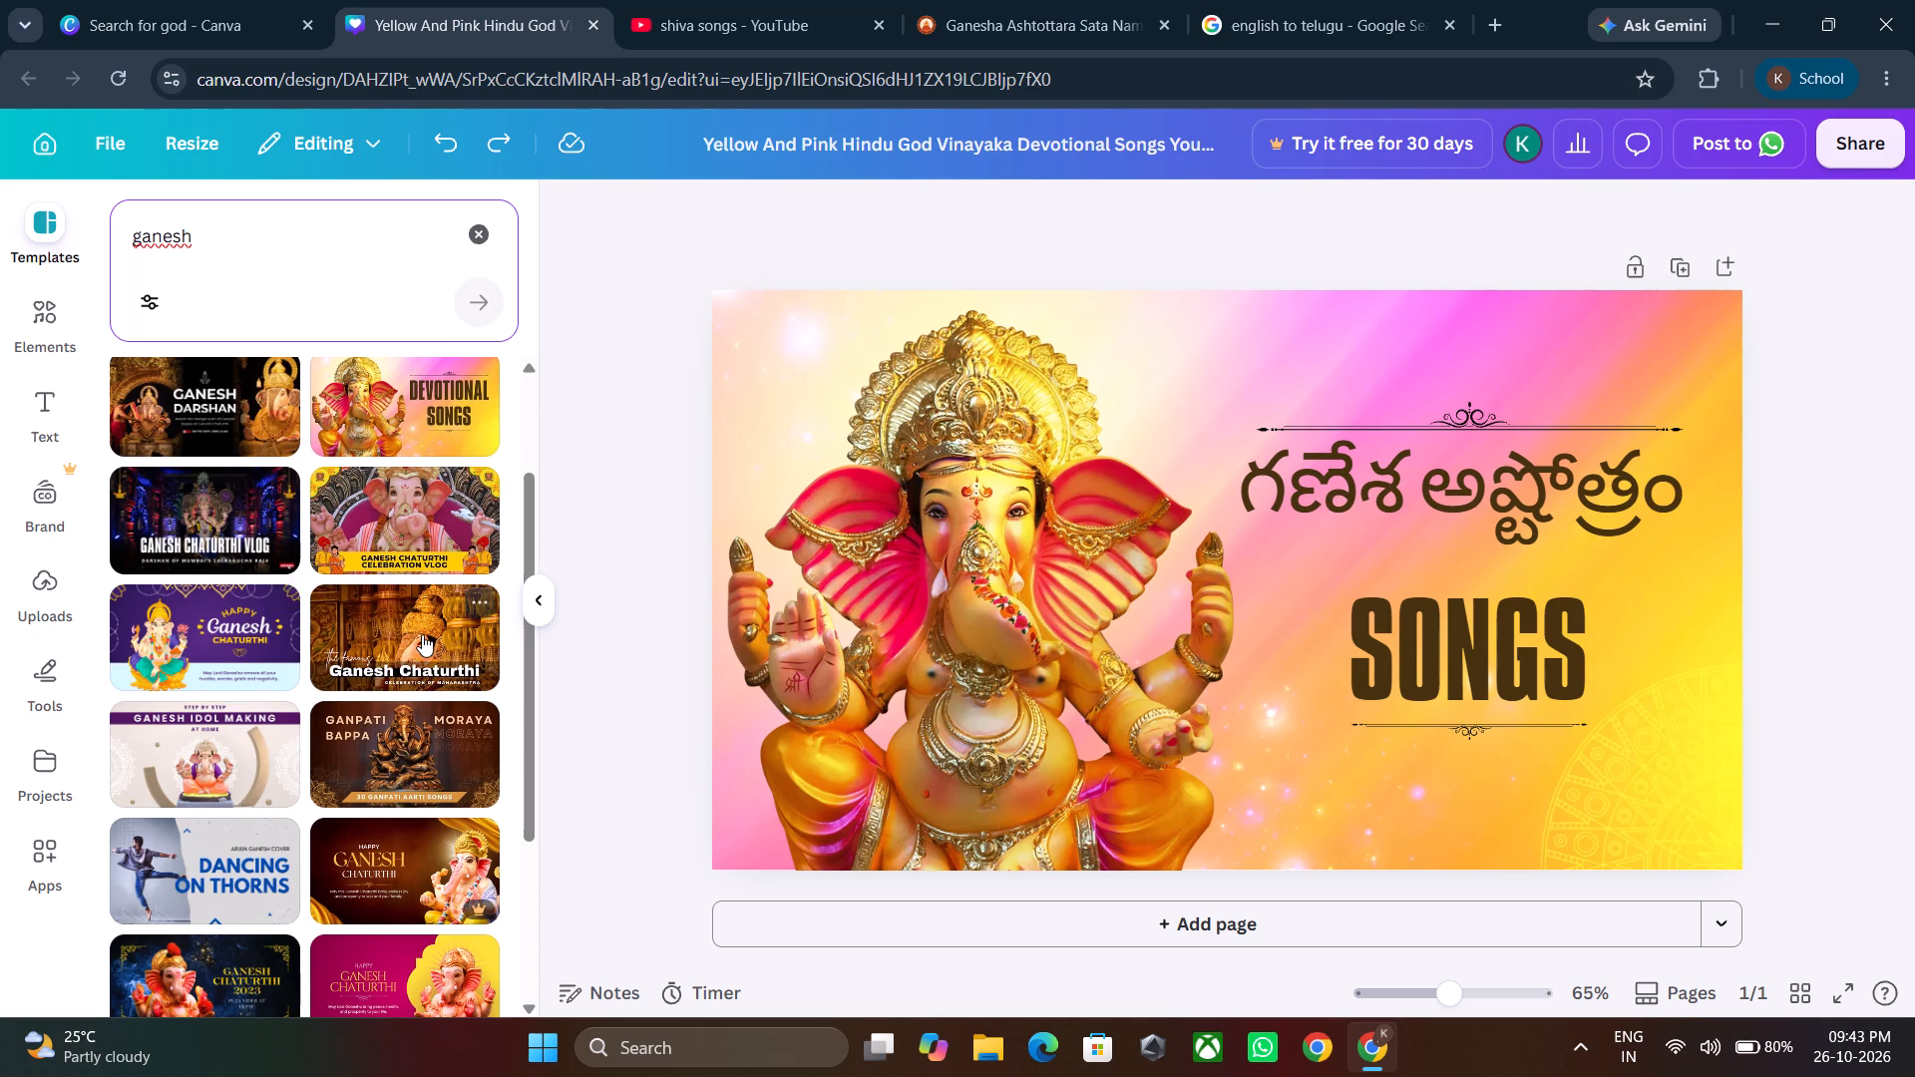
left_click(422, 634)
Delete page 1 with the yellow and pink SONGS design, keeping only the Ganesh Chaturthi template page.
scroll(1406, 675, "up", 3)
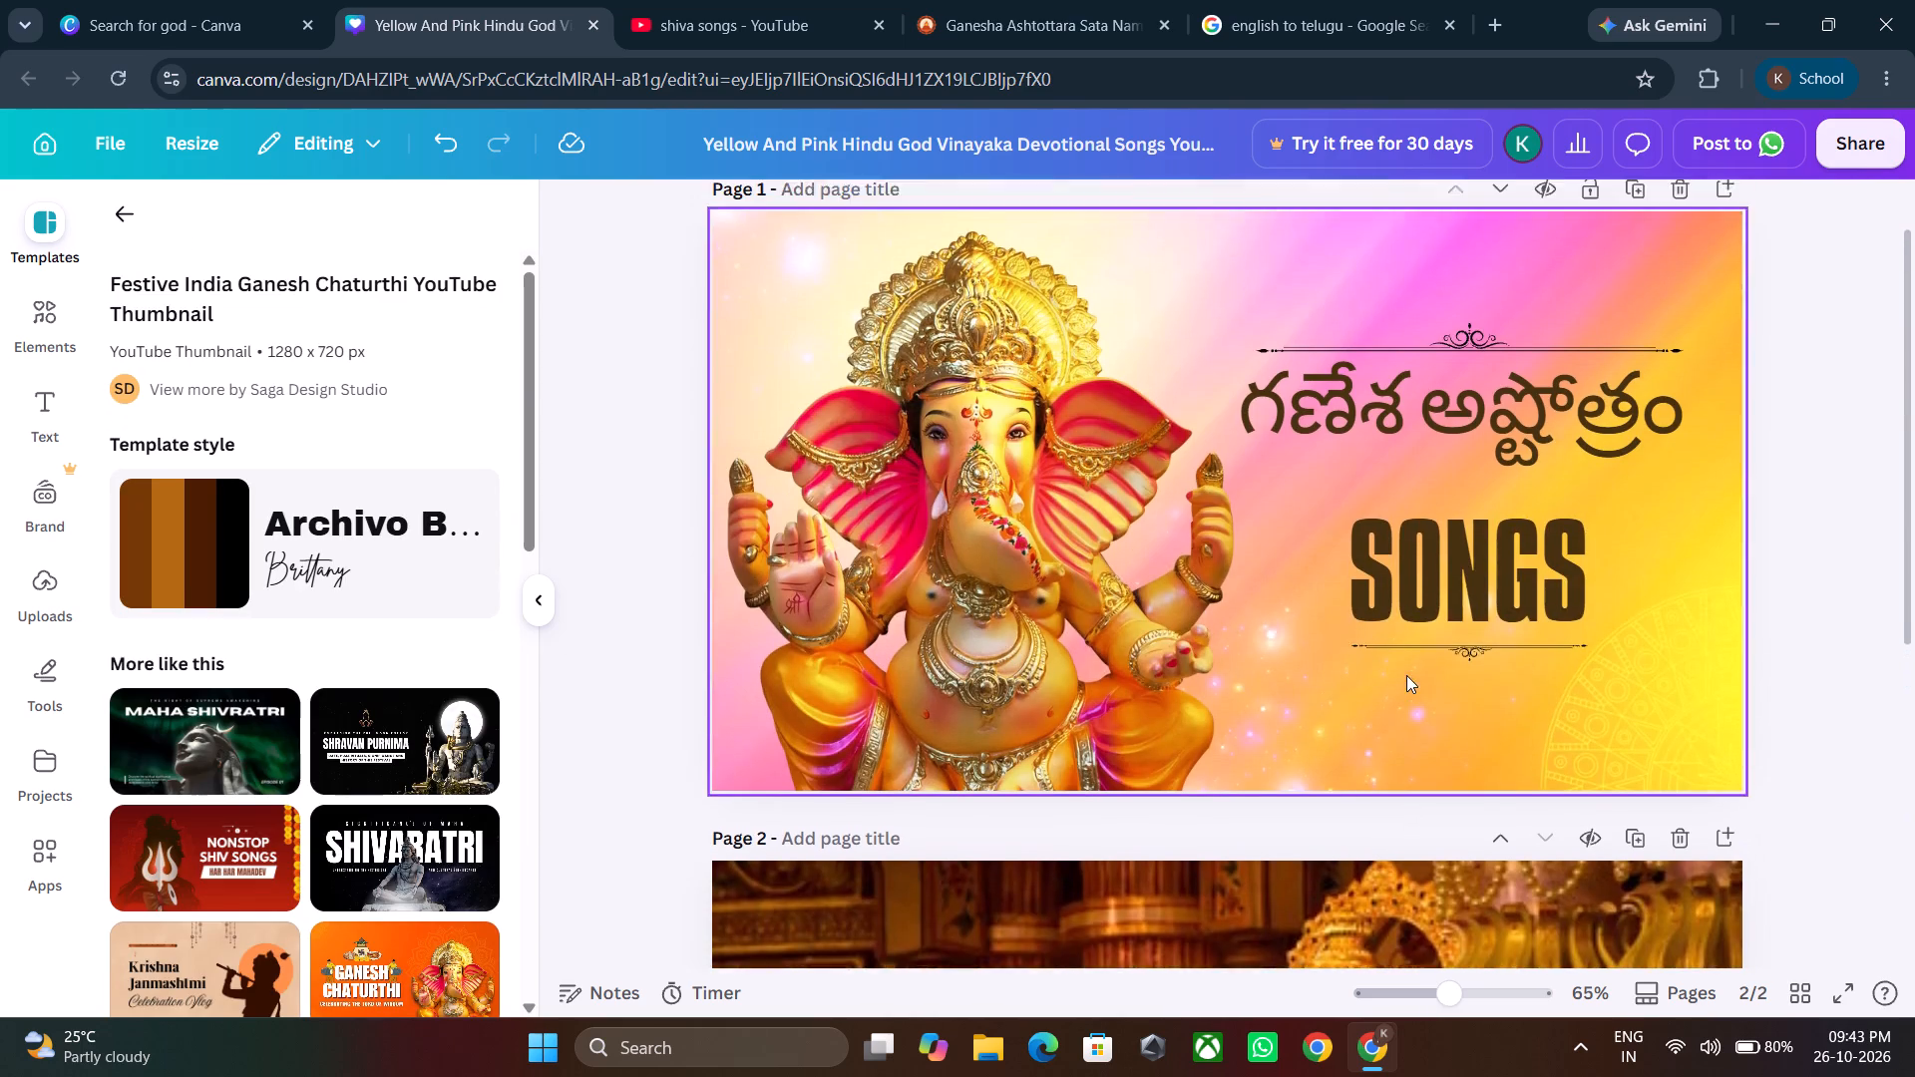
left_click(1564, 615)
left_click(1659, 542)
scroll(1659, 542, "up", 4)
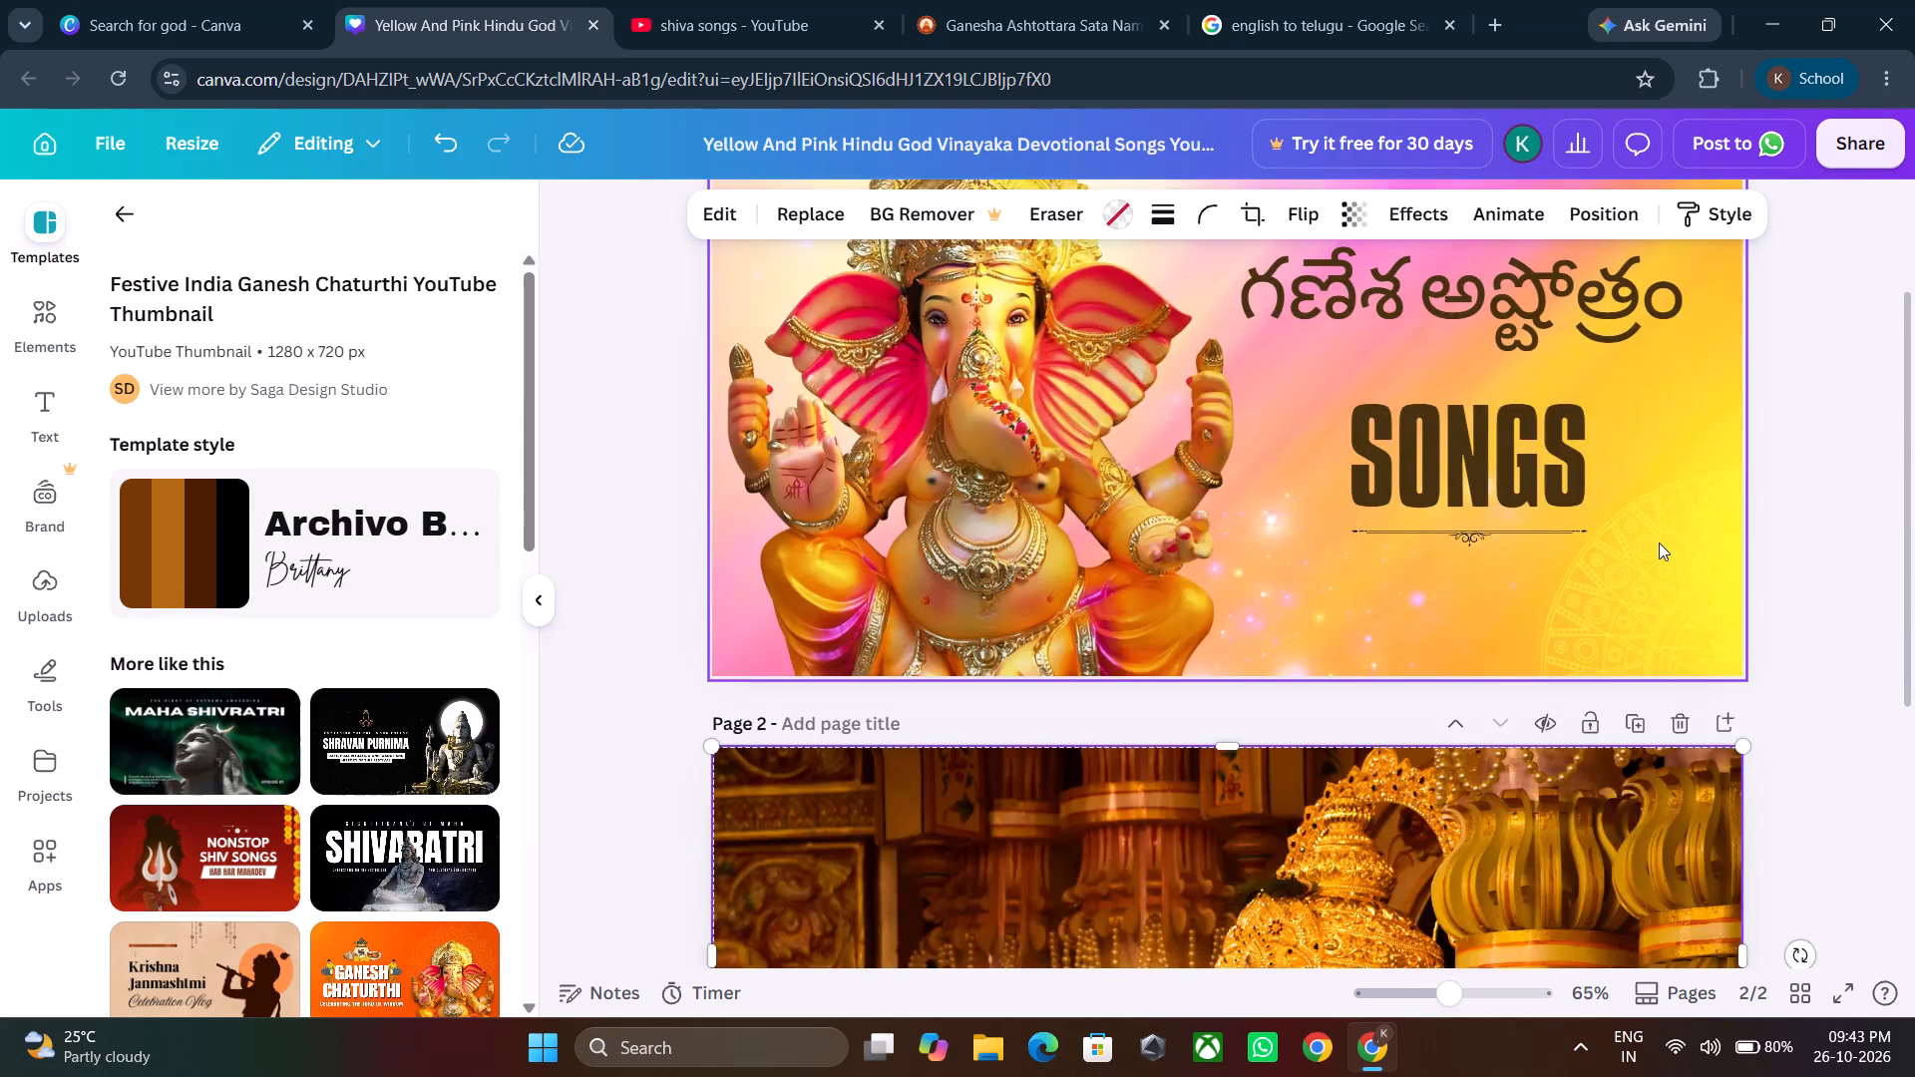
left_click(1686, 260)
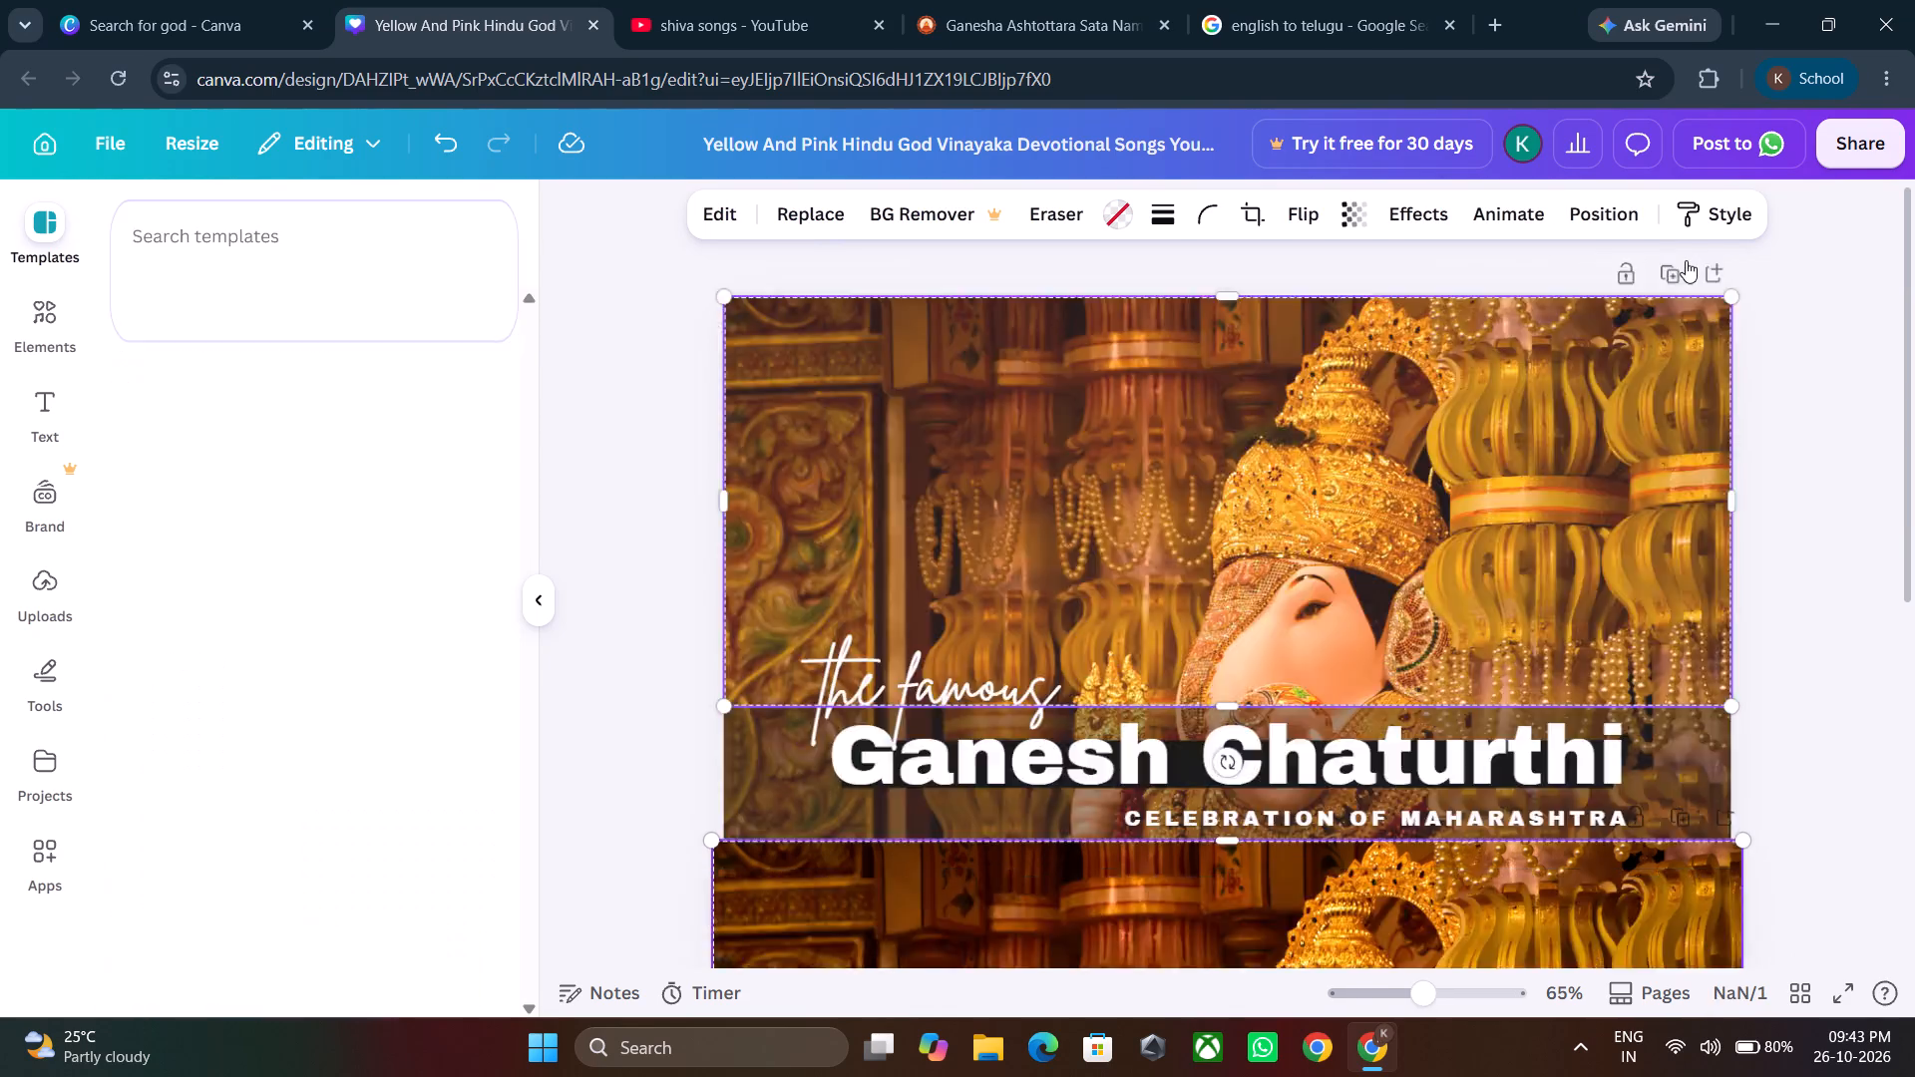
Replace the "Ganesh Chaturthi" title text with the copied గణేశ అష్టోత్రం.
left_click(1385, 755)
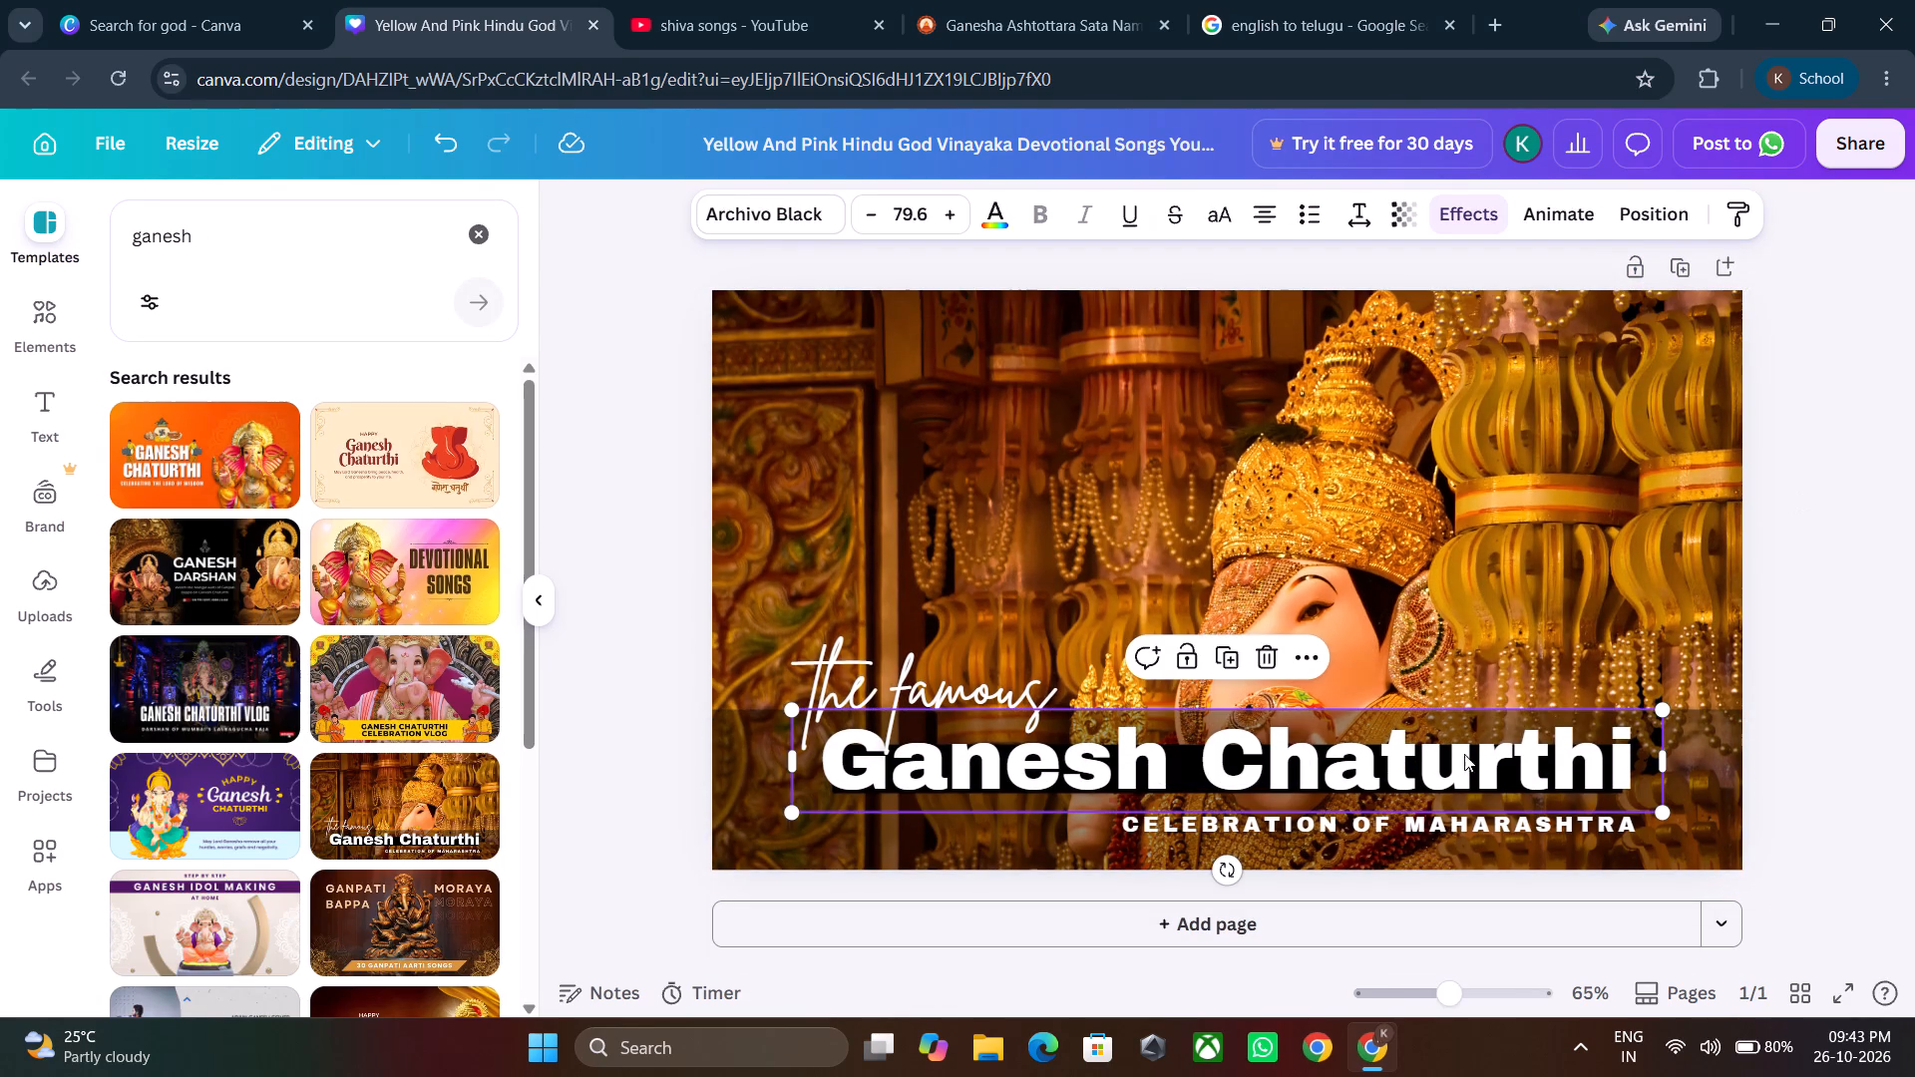
left_click(1477, 753)
key("ctrl+a")
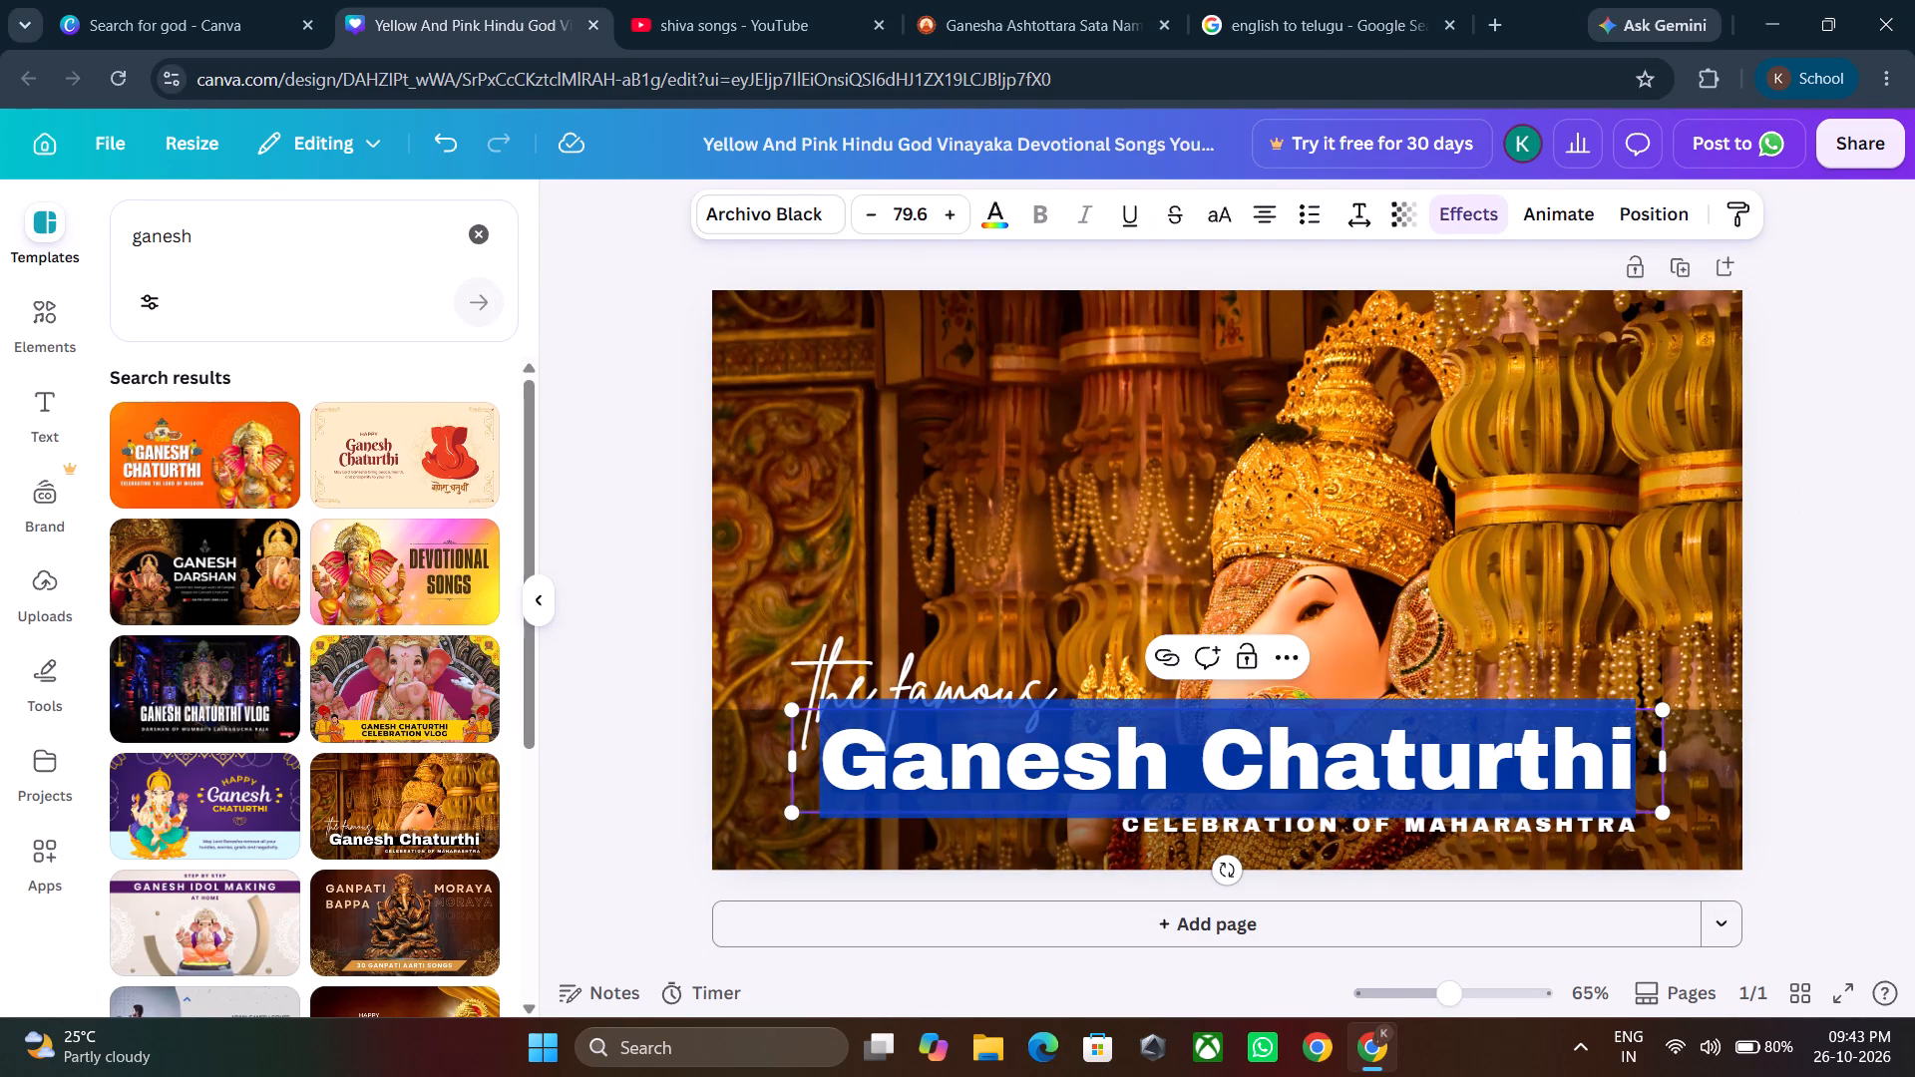
key("BackSpace")
key("ctrl+v")
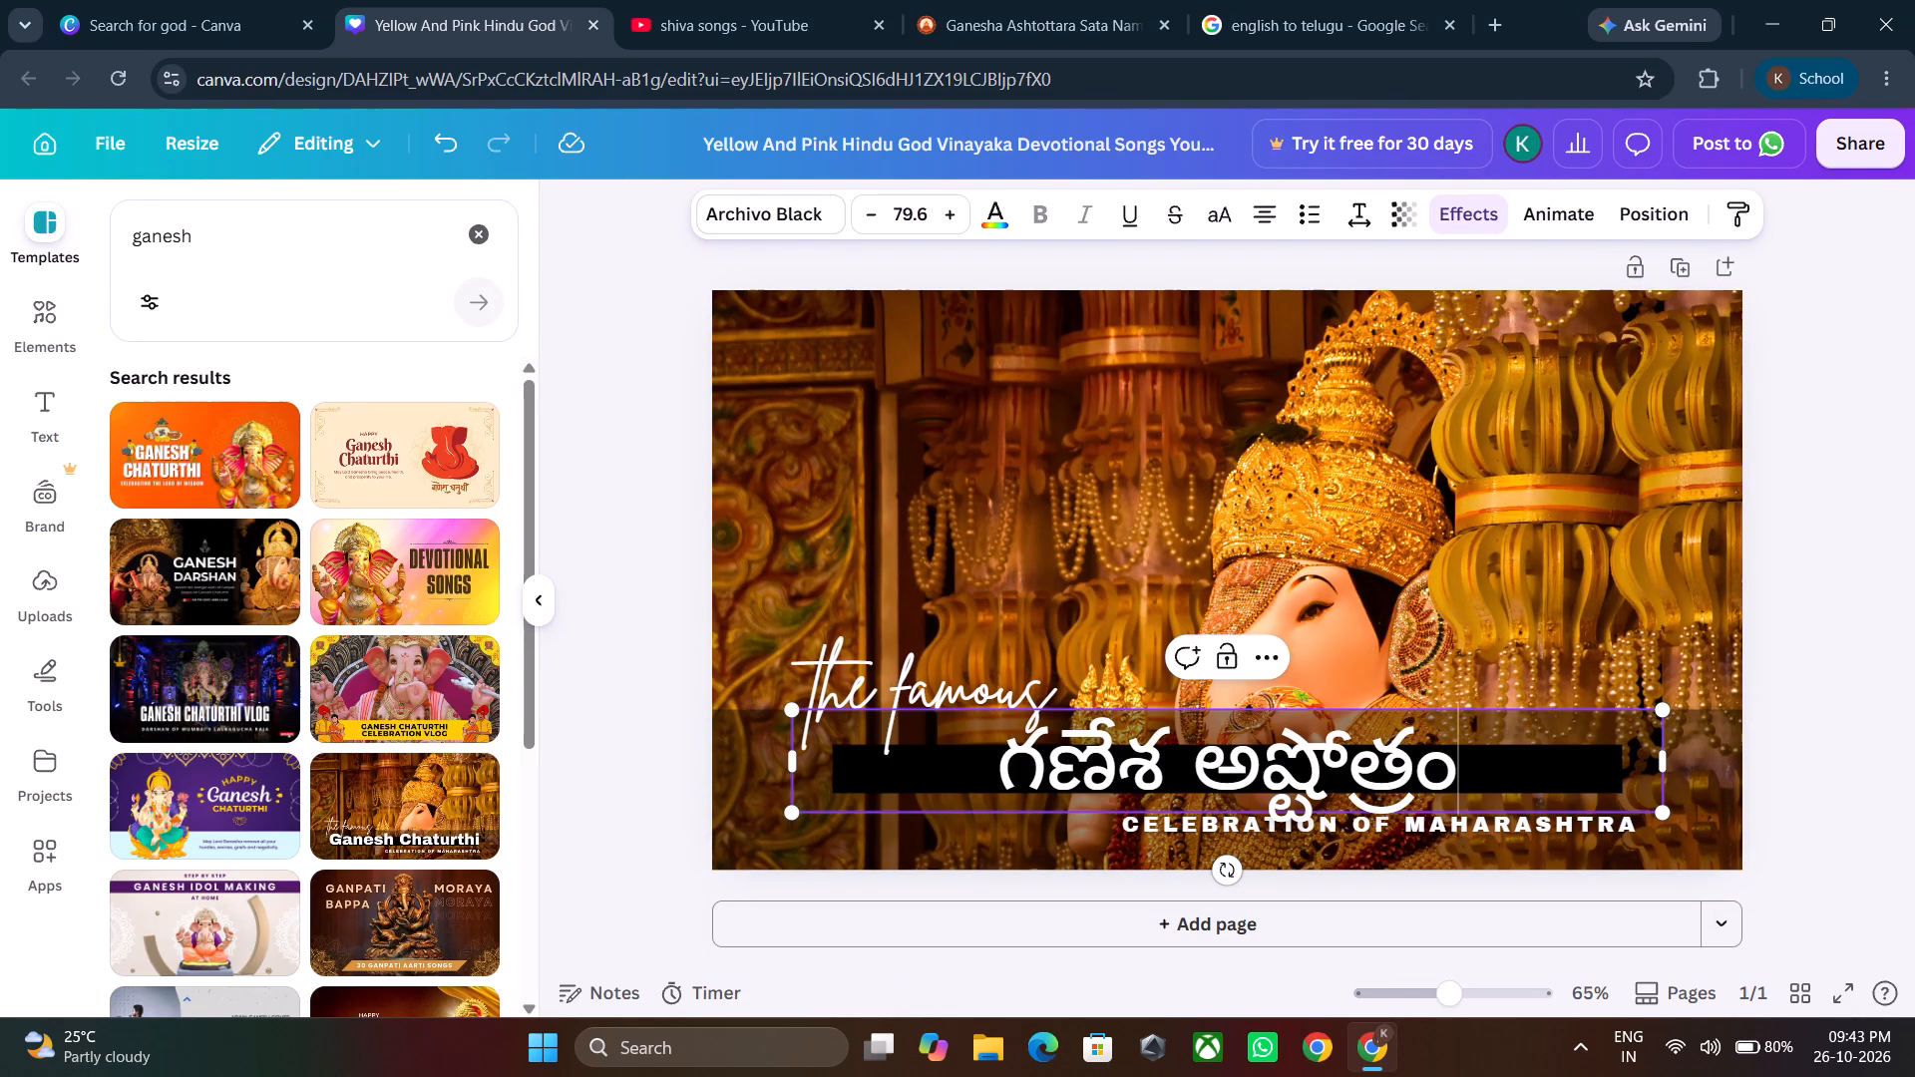
Scale the Telugu title down slightly, to a font size of about 74.9.
left_click_drag(1663, 712, 1614, 739)
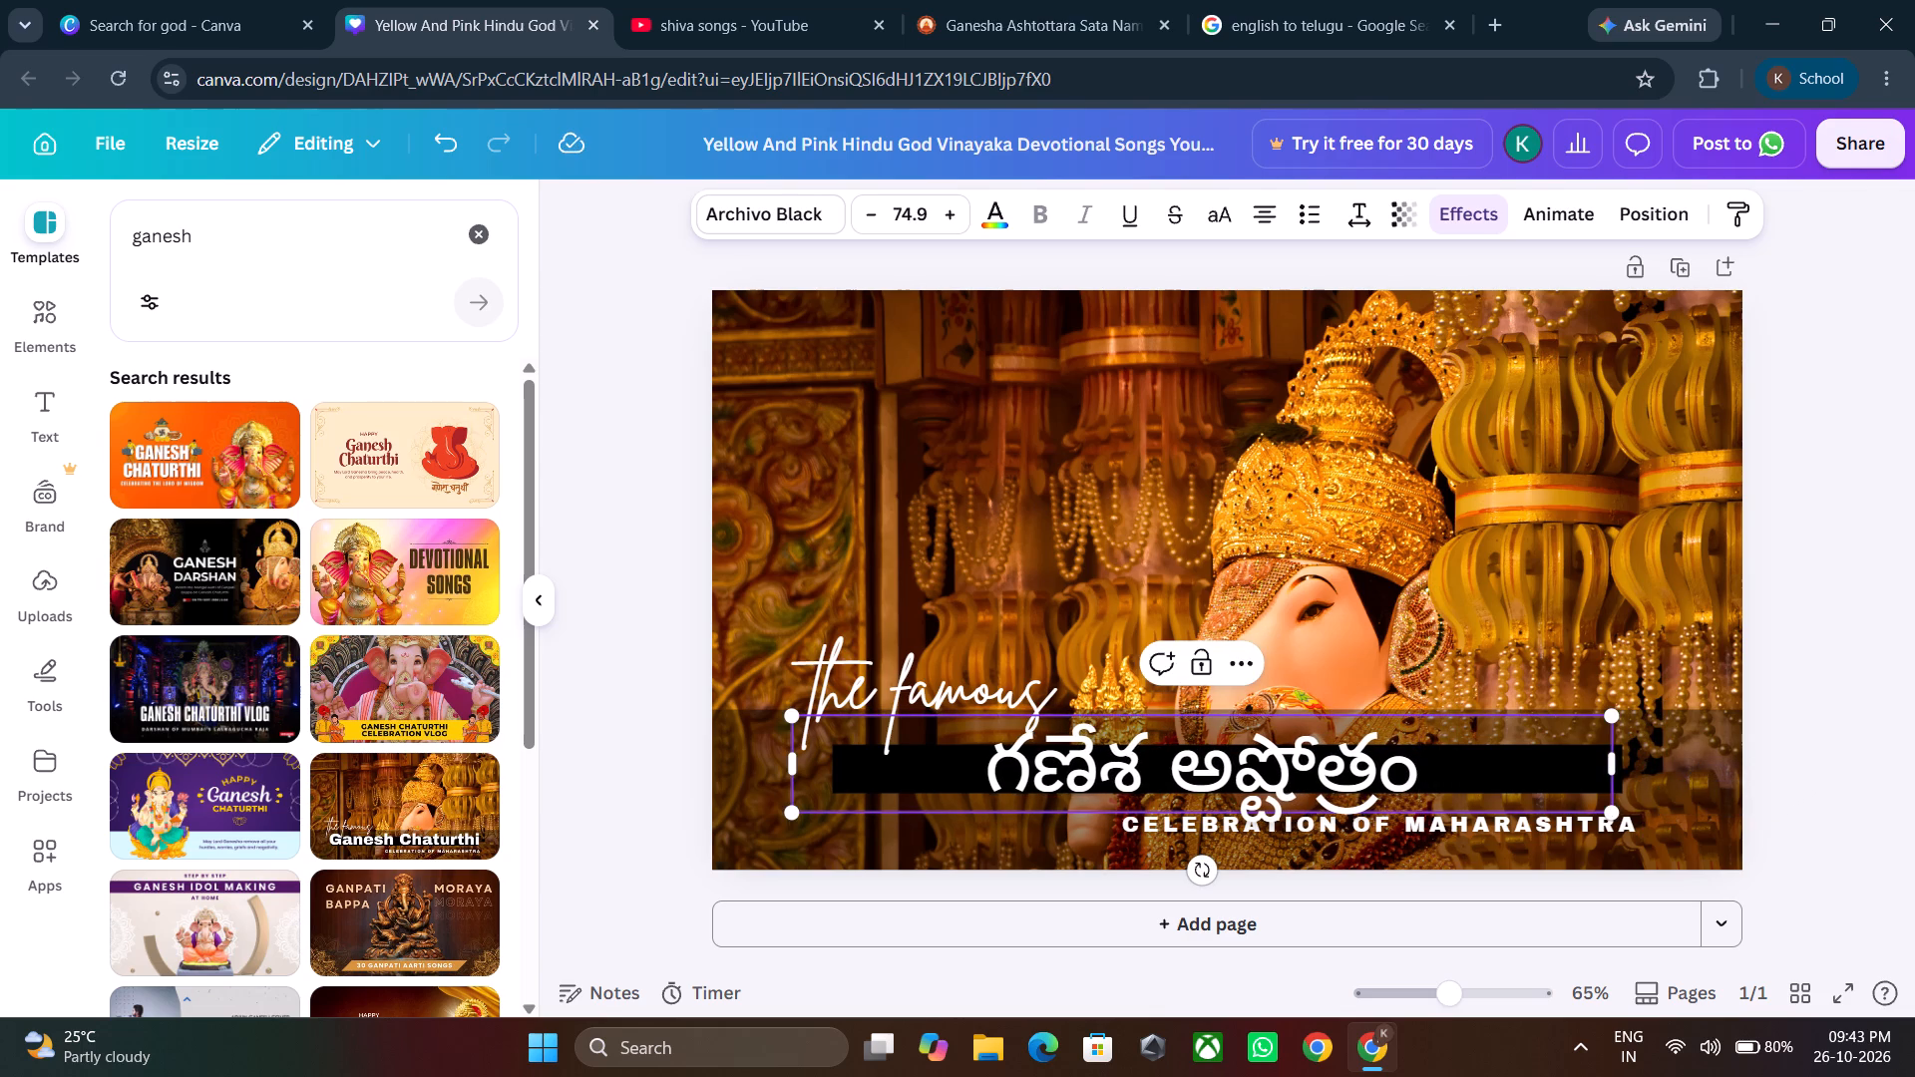
Delete the black bar behind the Telugu title.
left_click(1651, 783)
left_click_drag(1626, 770, 1607, 769)
left_click(1607, 769)
left_click(1650, 769)
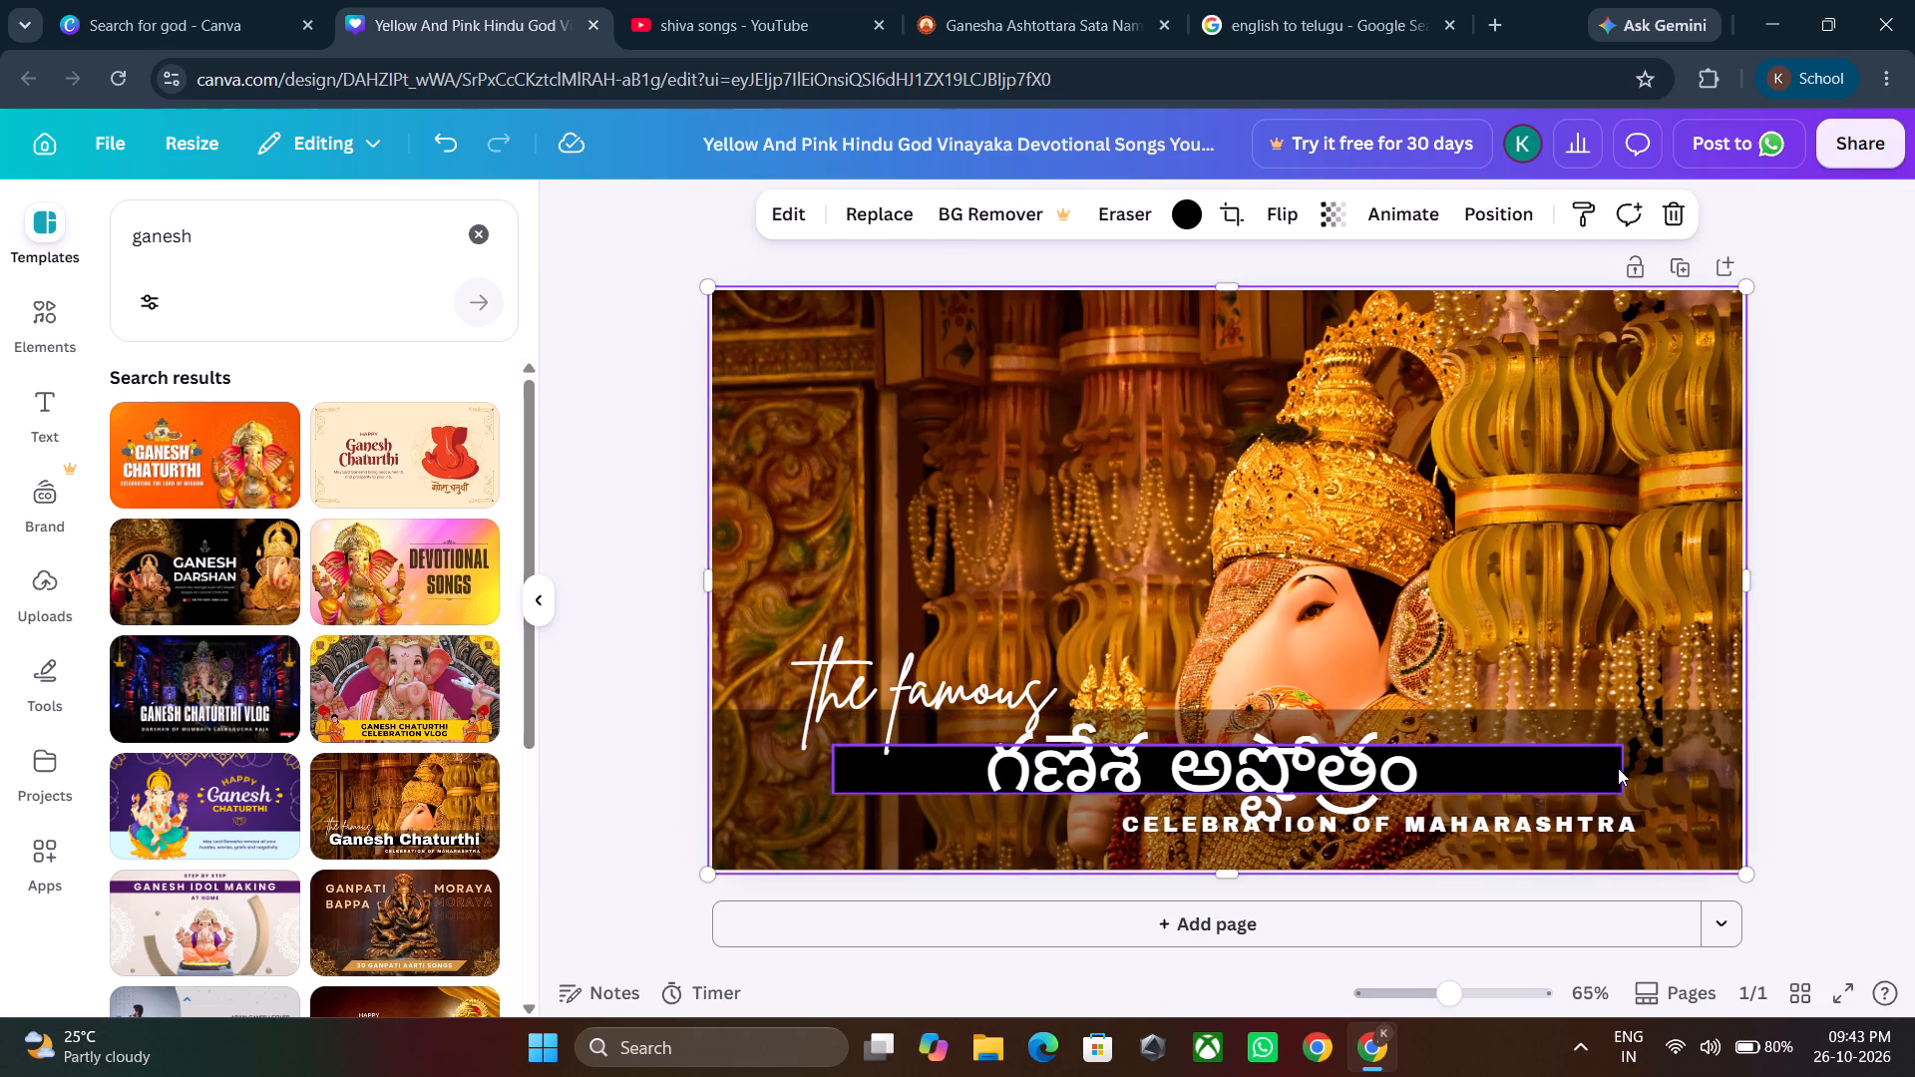
left_click(1618, 768)
key("BackSpace")
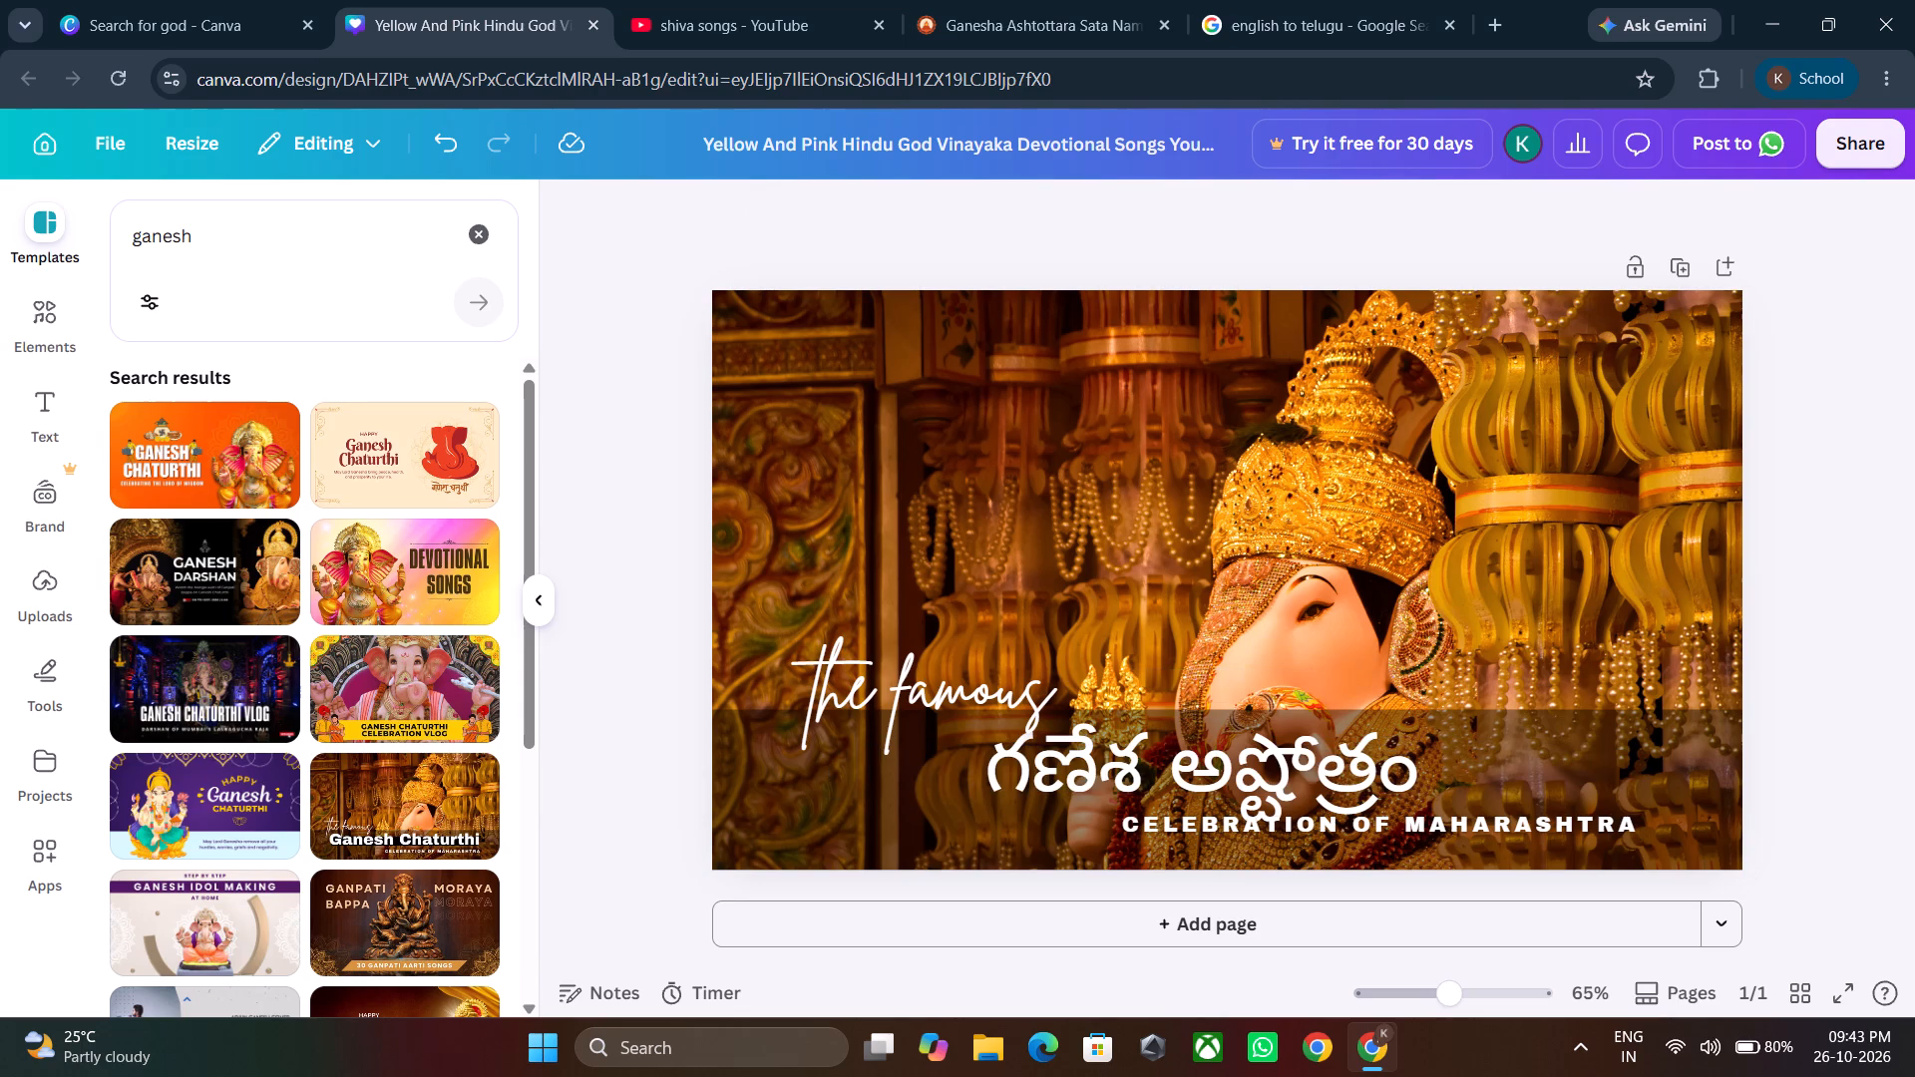
Clear the "CELEBRATION OF MAHARASHTRA" subtitle text below the Telugu title.
left_click(1603, 542)
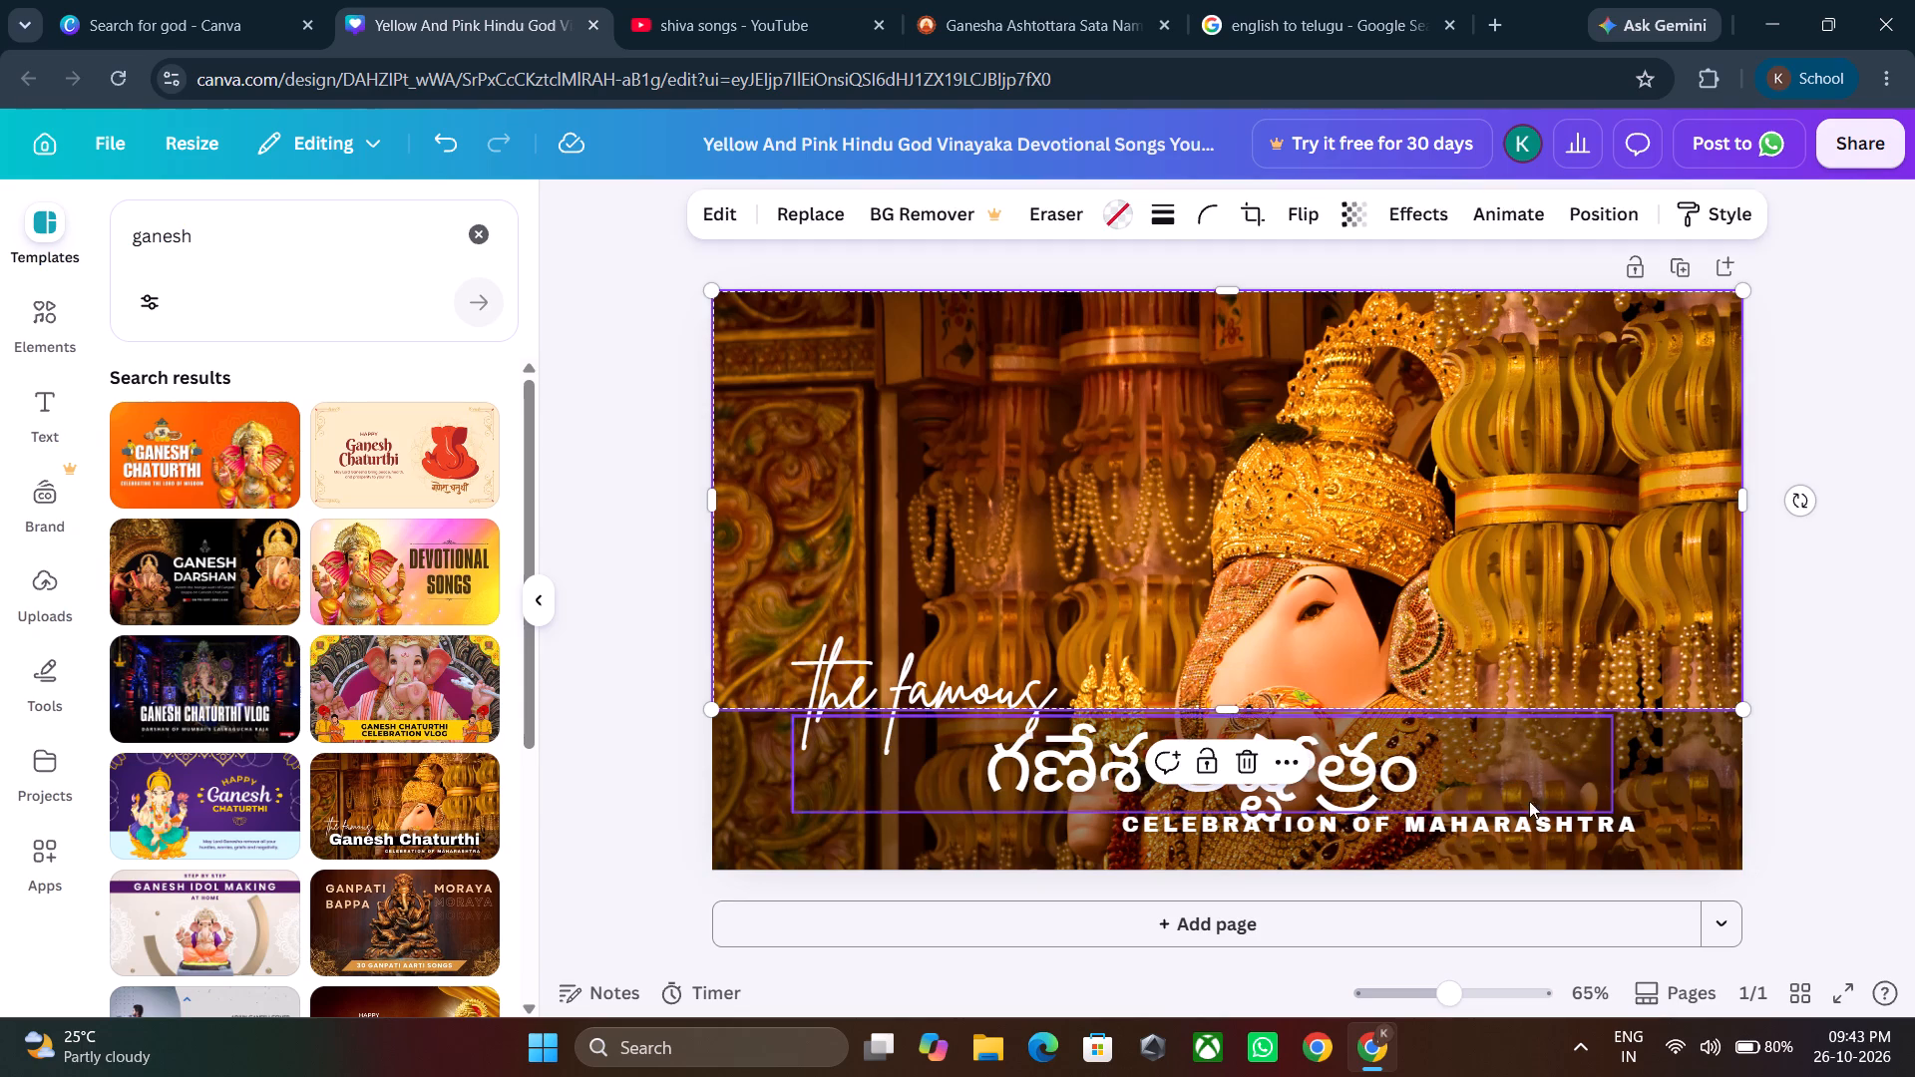
left_click(1540, 820)
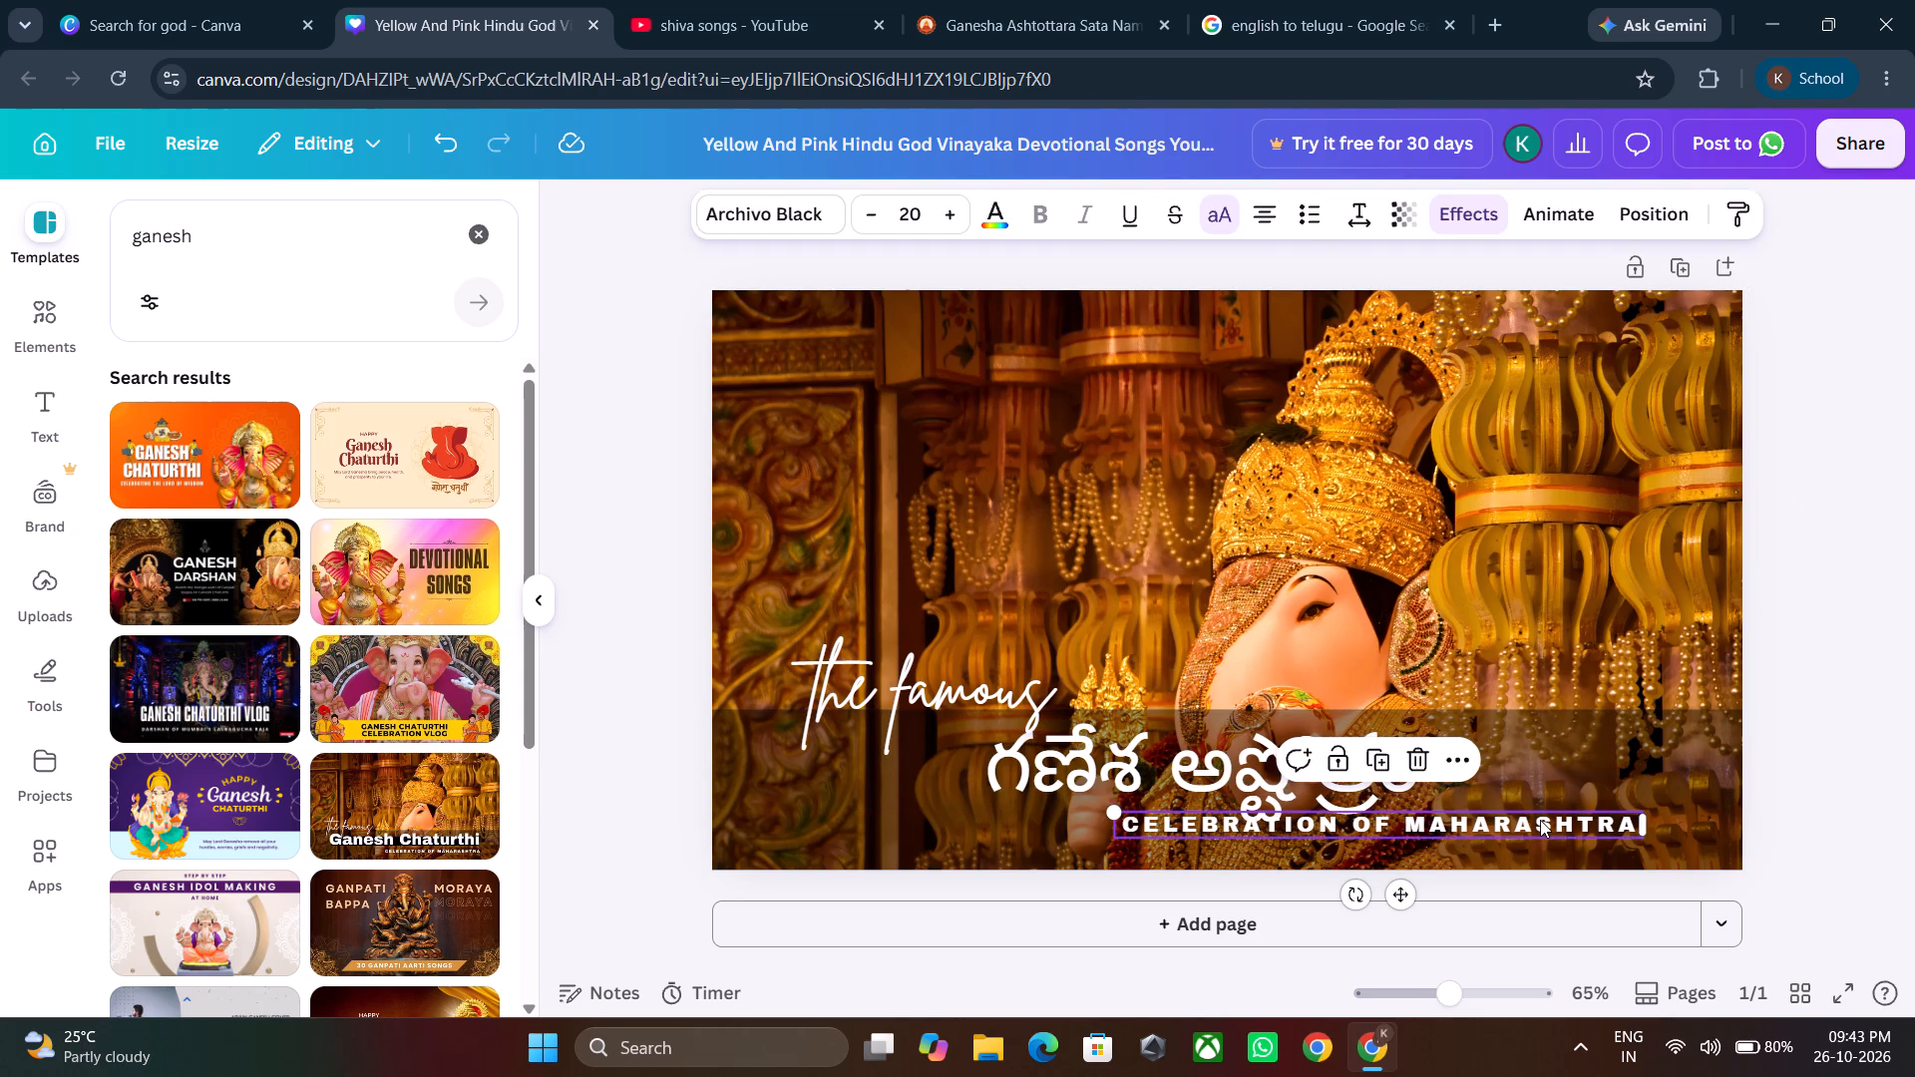
left_click(1630, 821)
key("BackSpace")
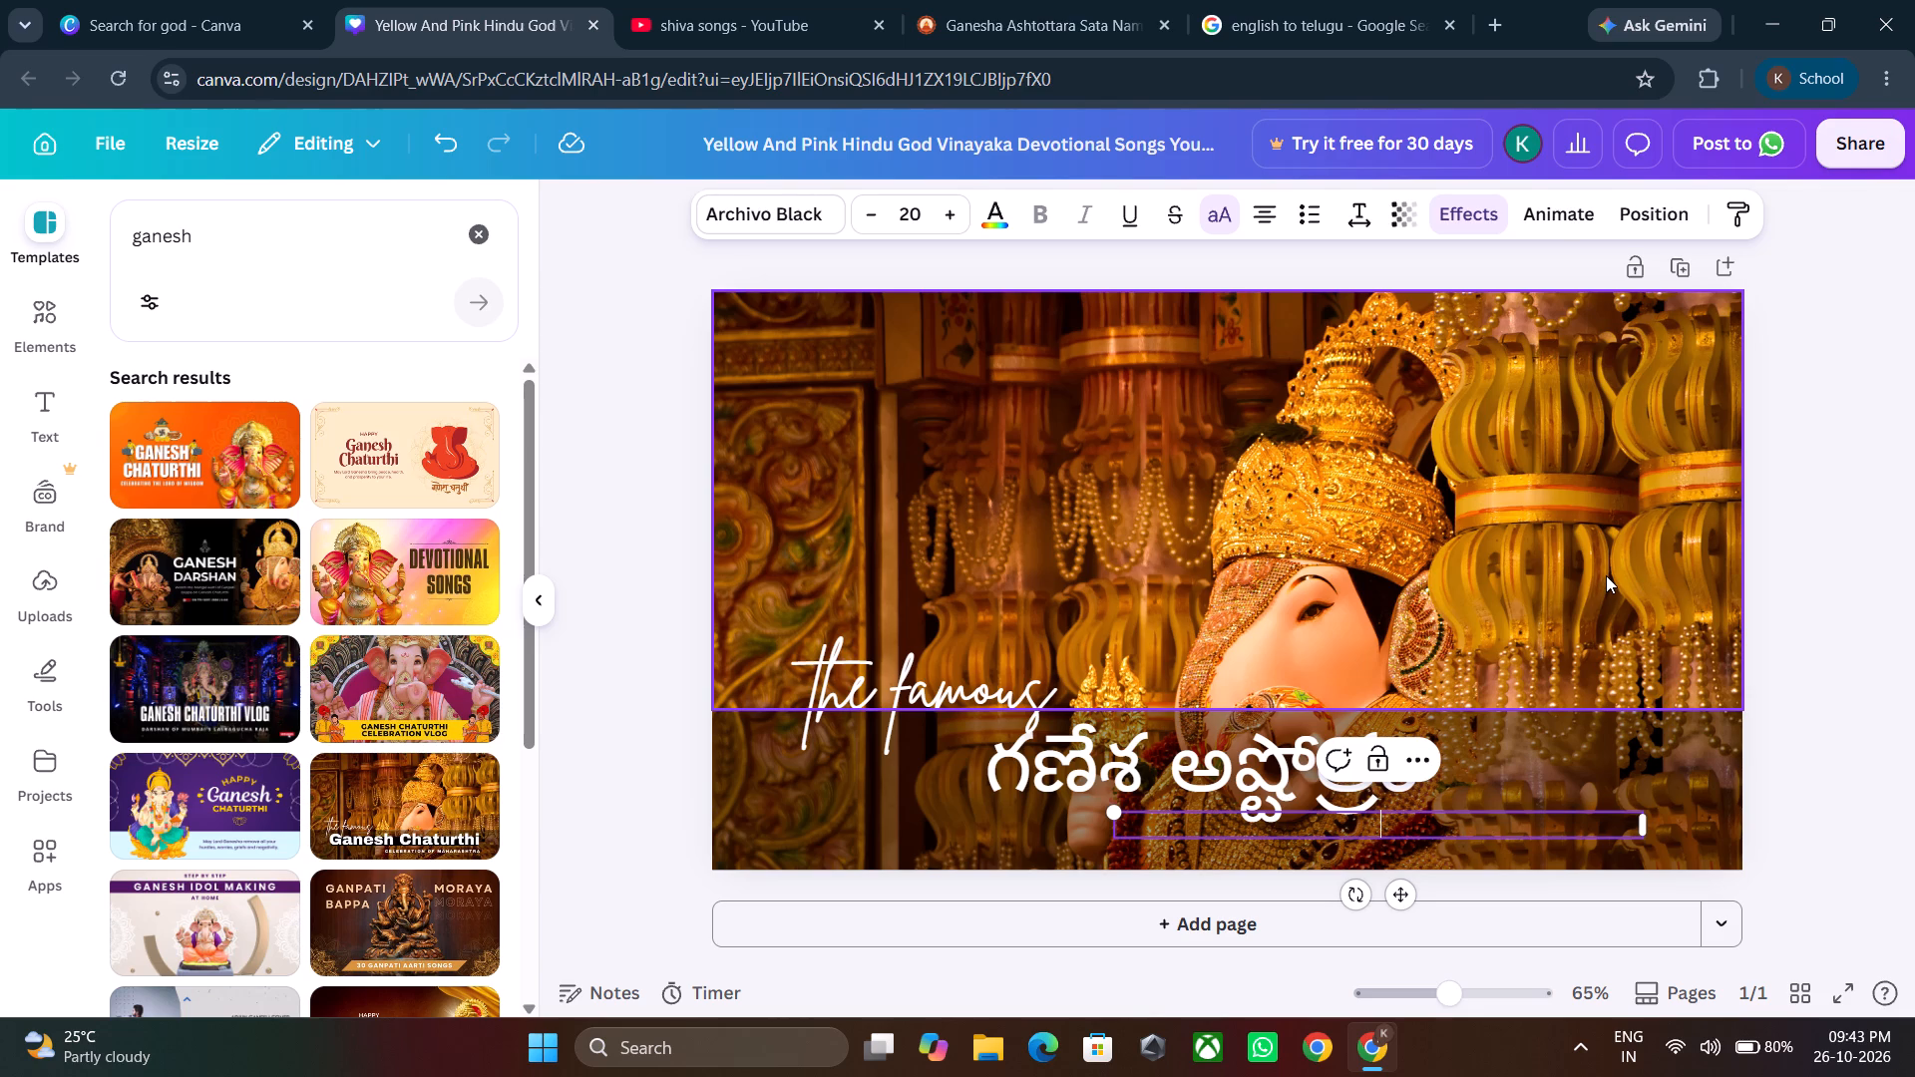
Enter "mana bhakthi" as the subtitle text below the Telugu title.
type("mana")
key("space")
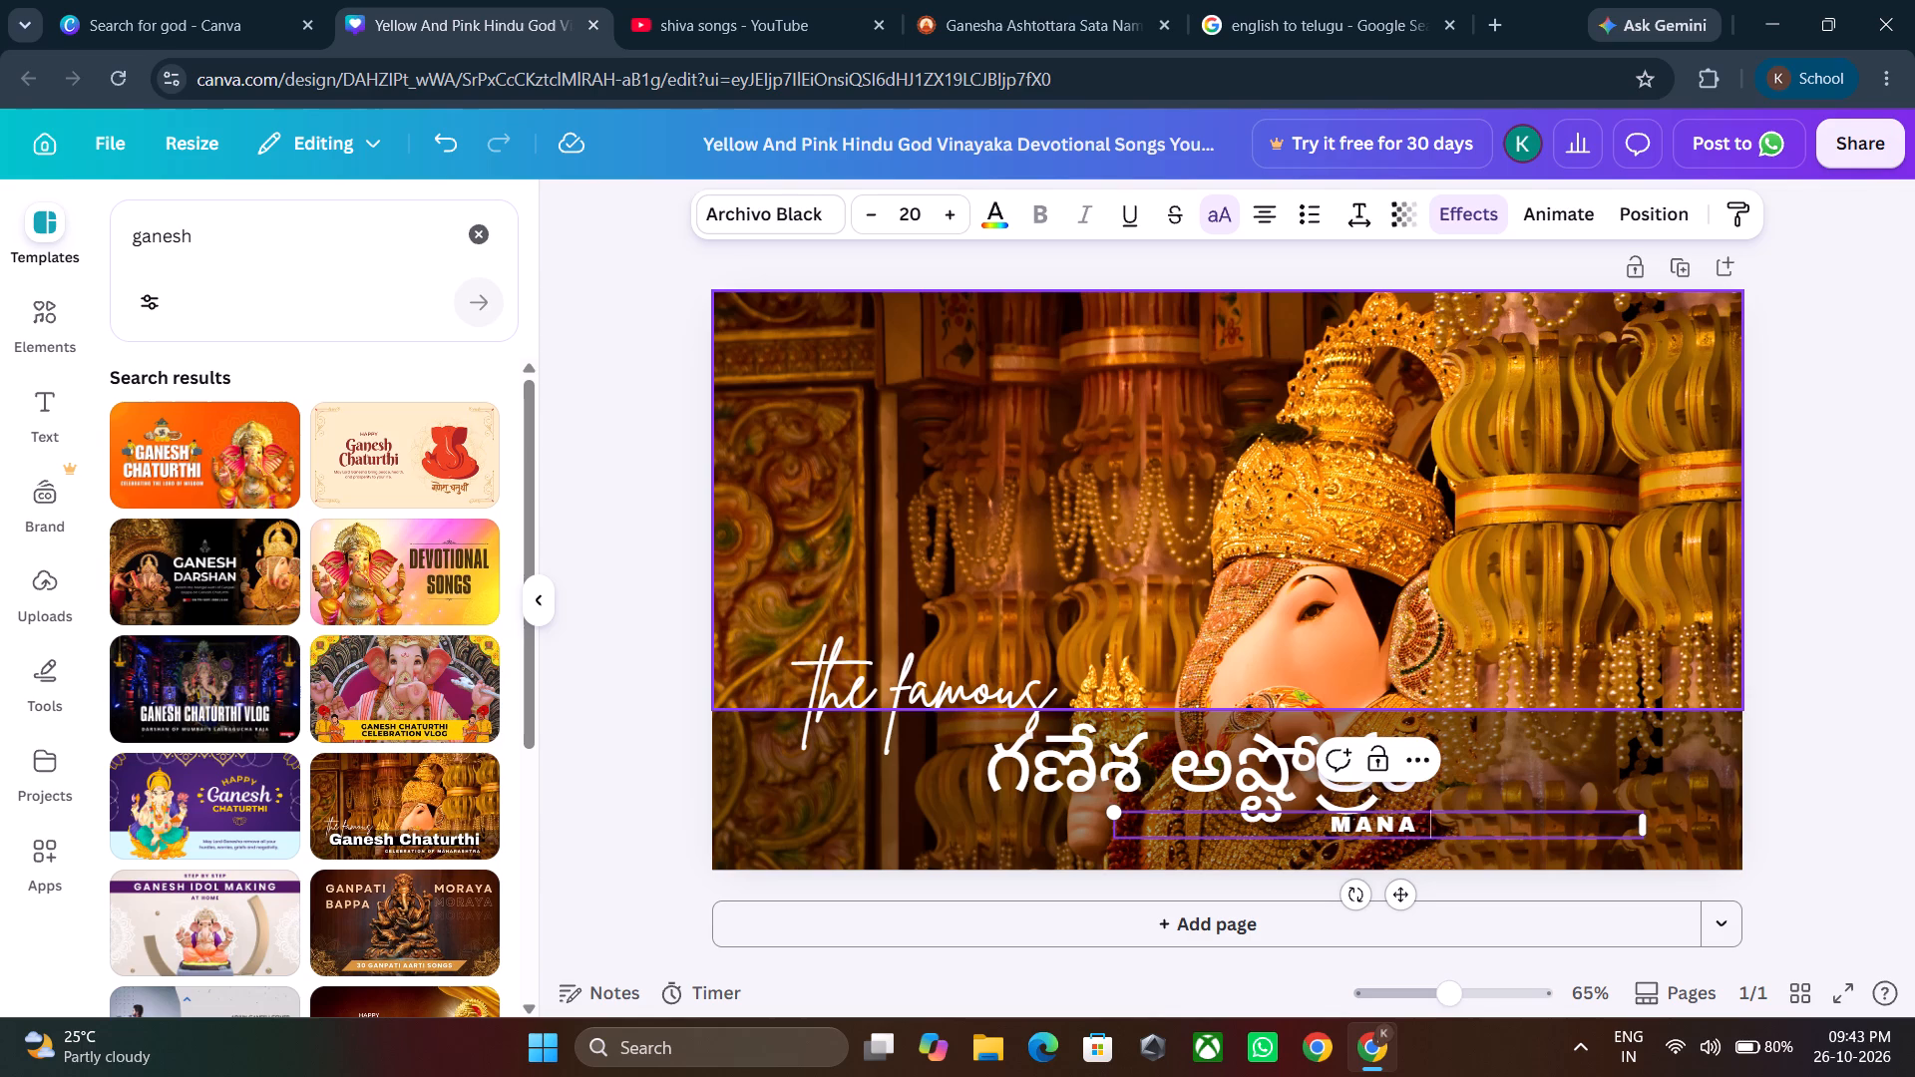
type("bhakthi")
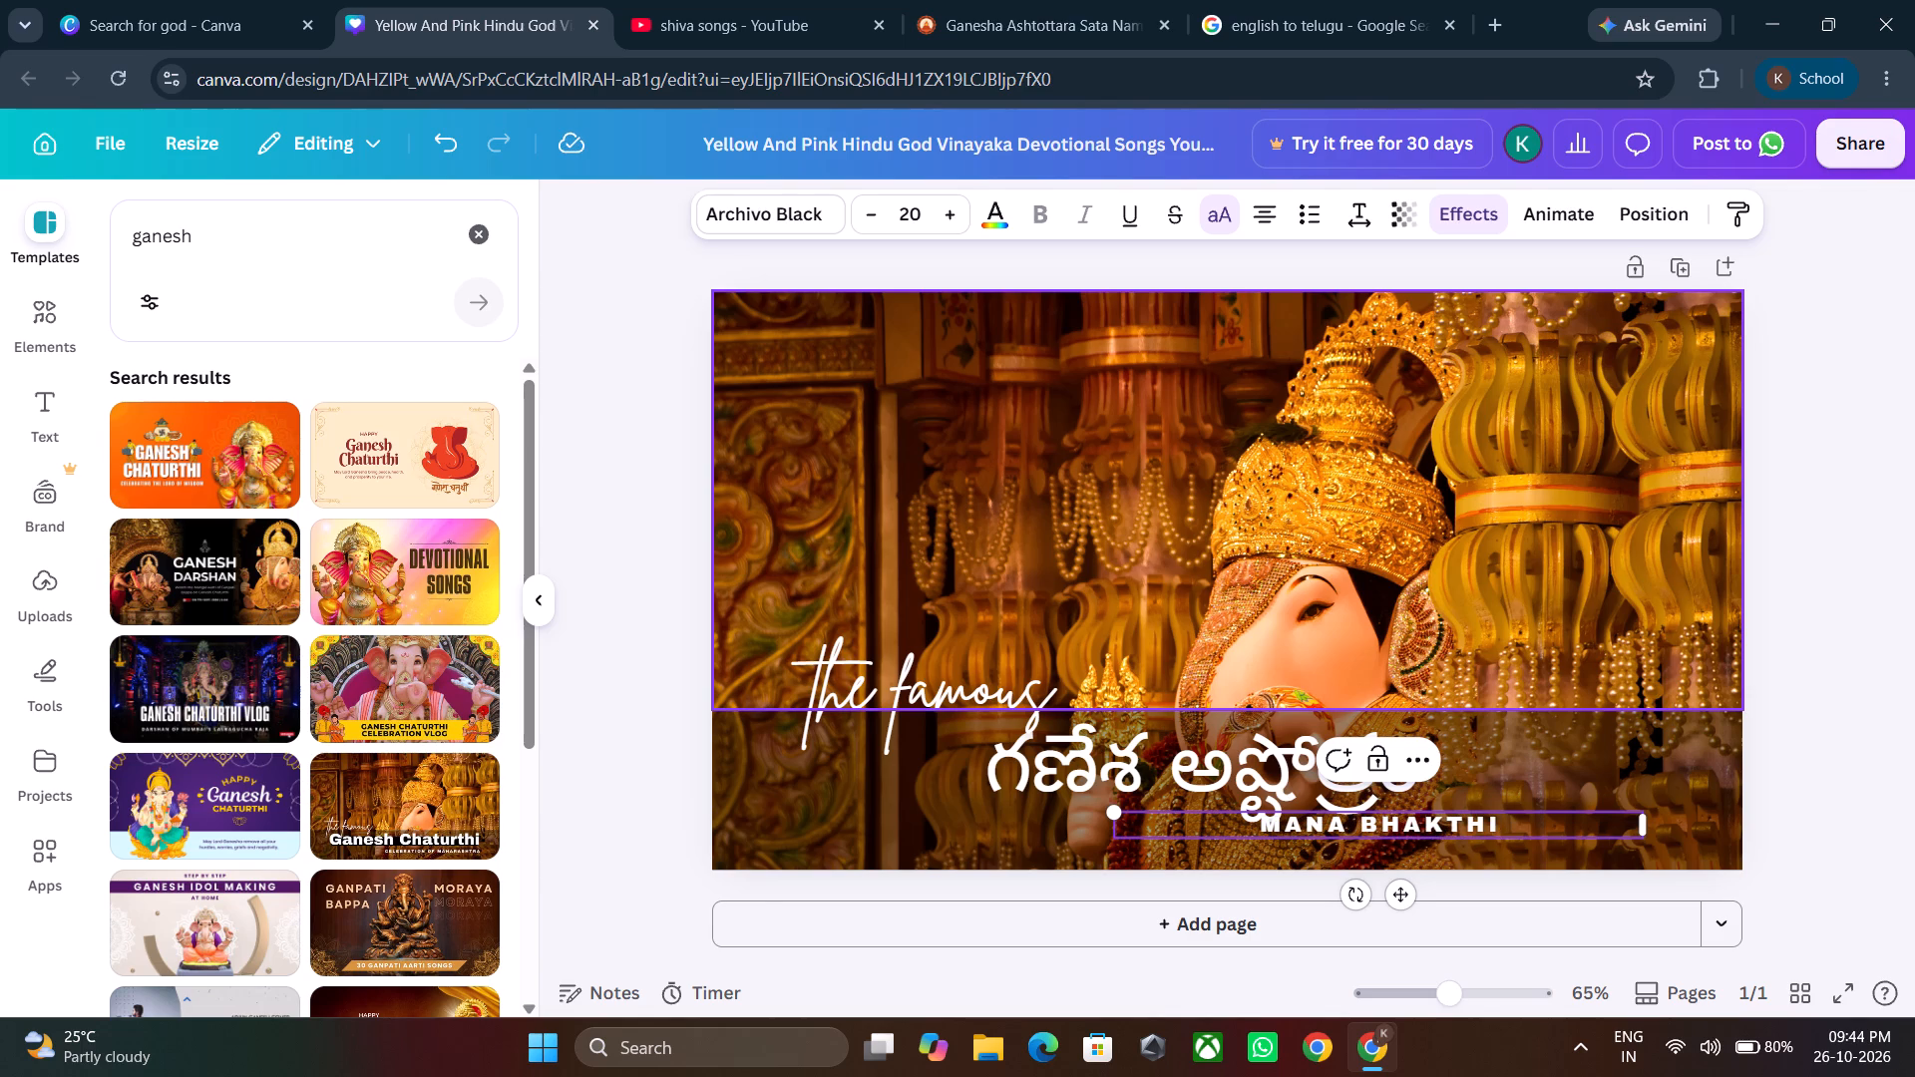
Open YouTube in a new browser tab, search for "mana bhakti", and clear the search text.
left_click(1490, 20)
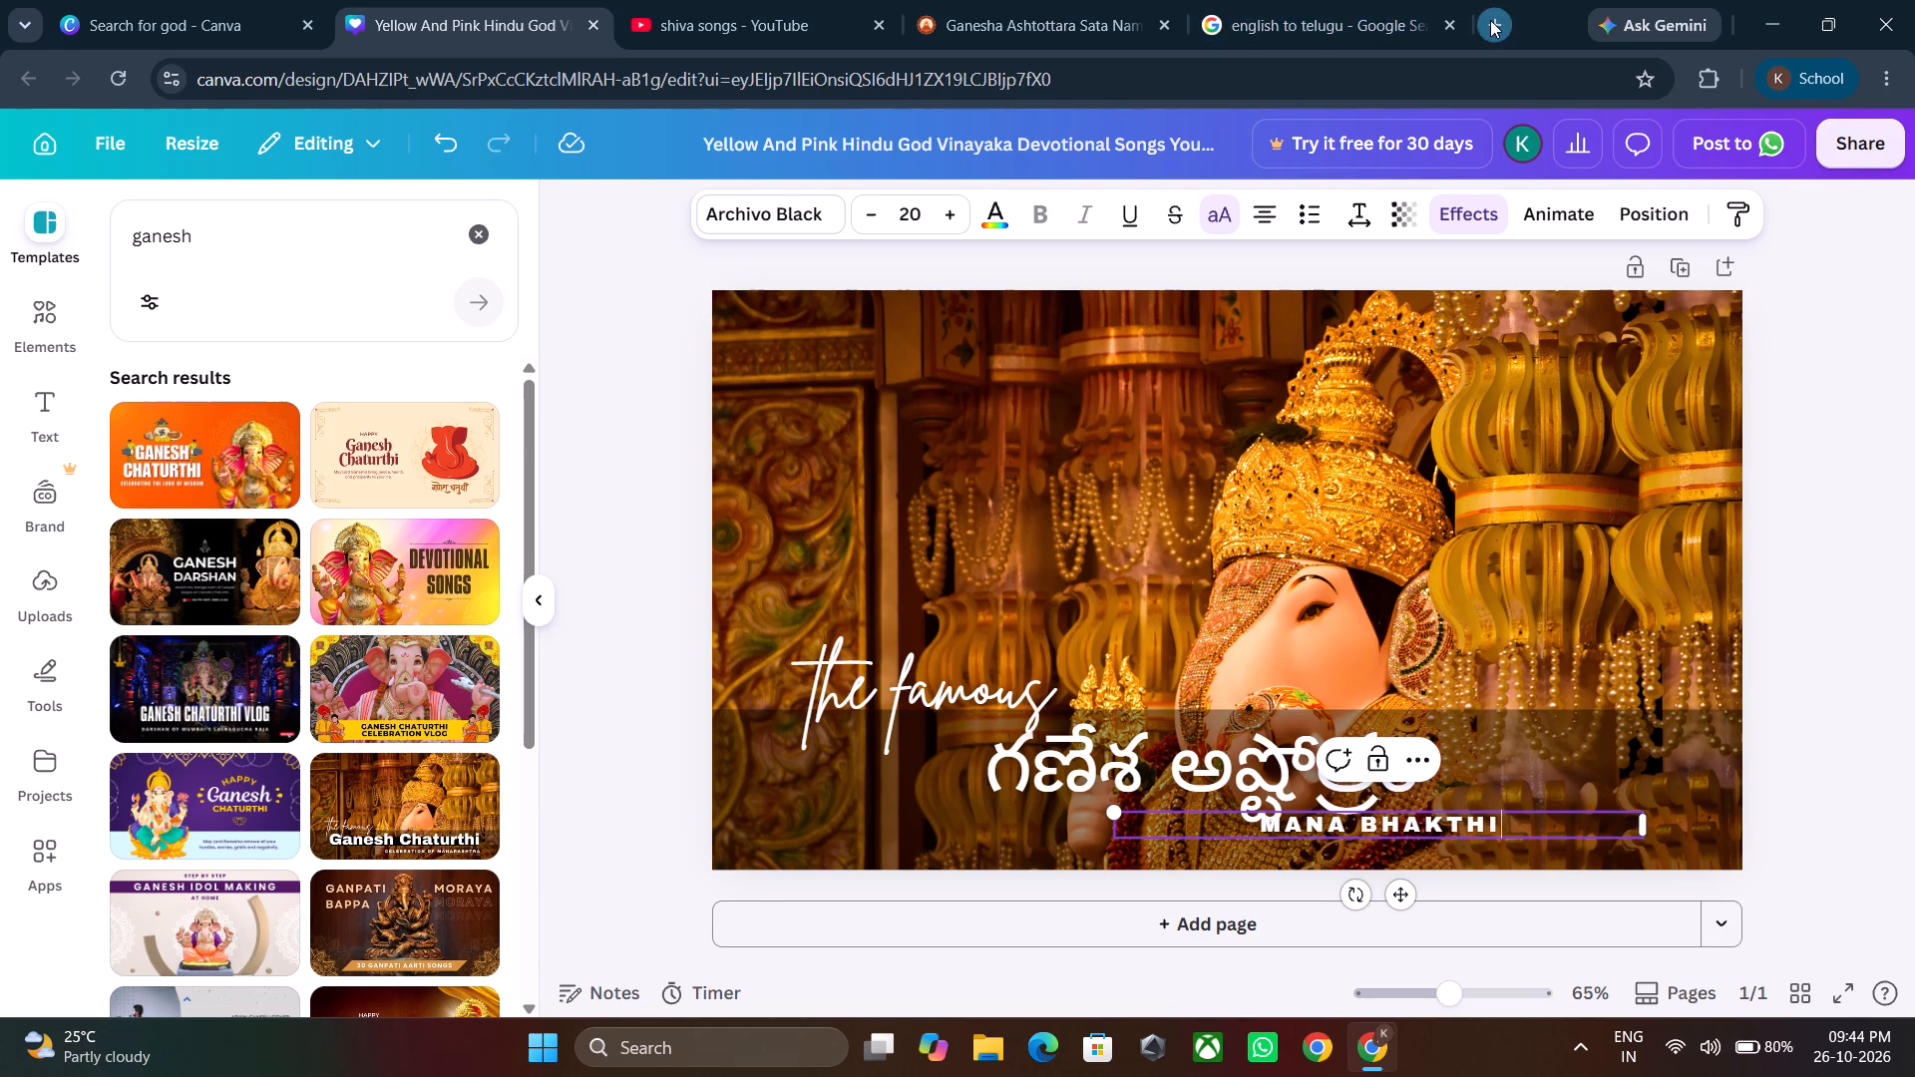
left_click(922, 511)
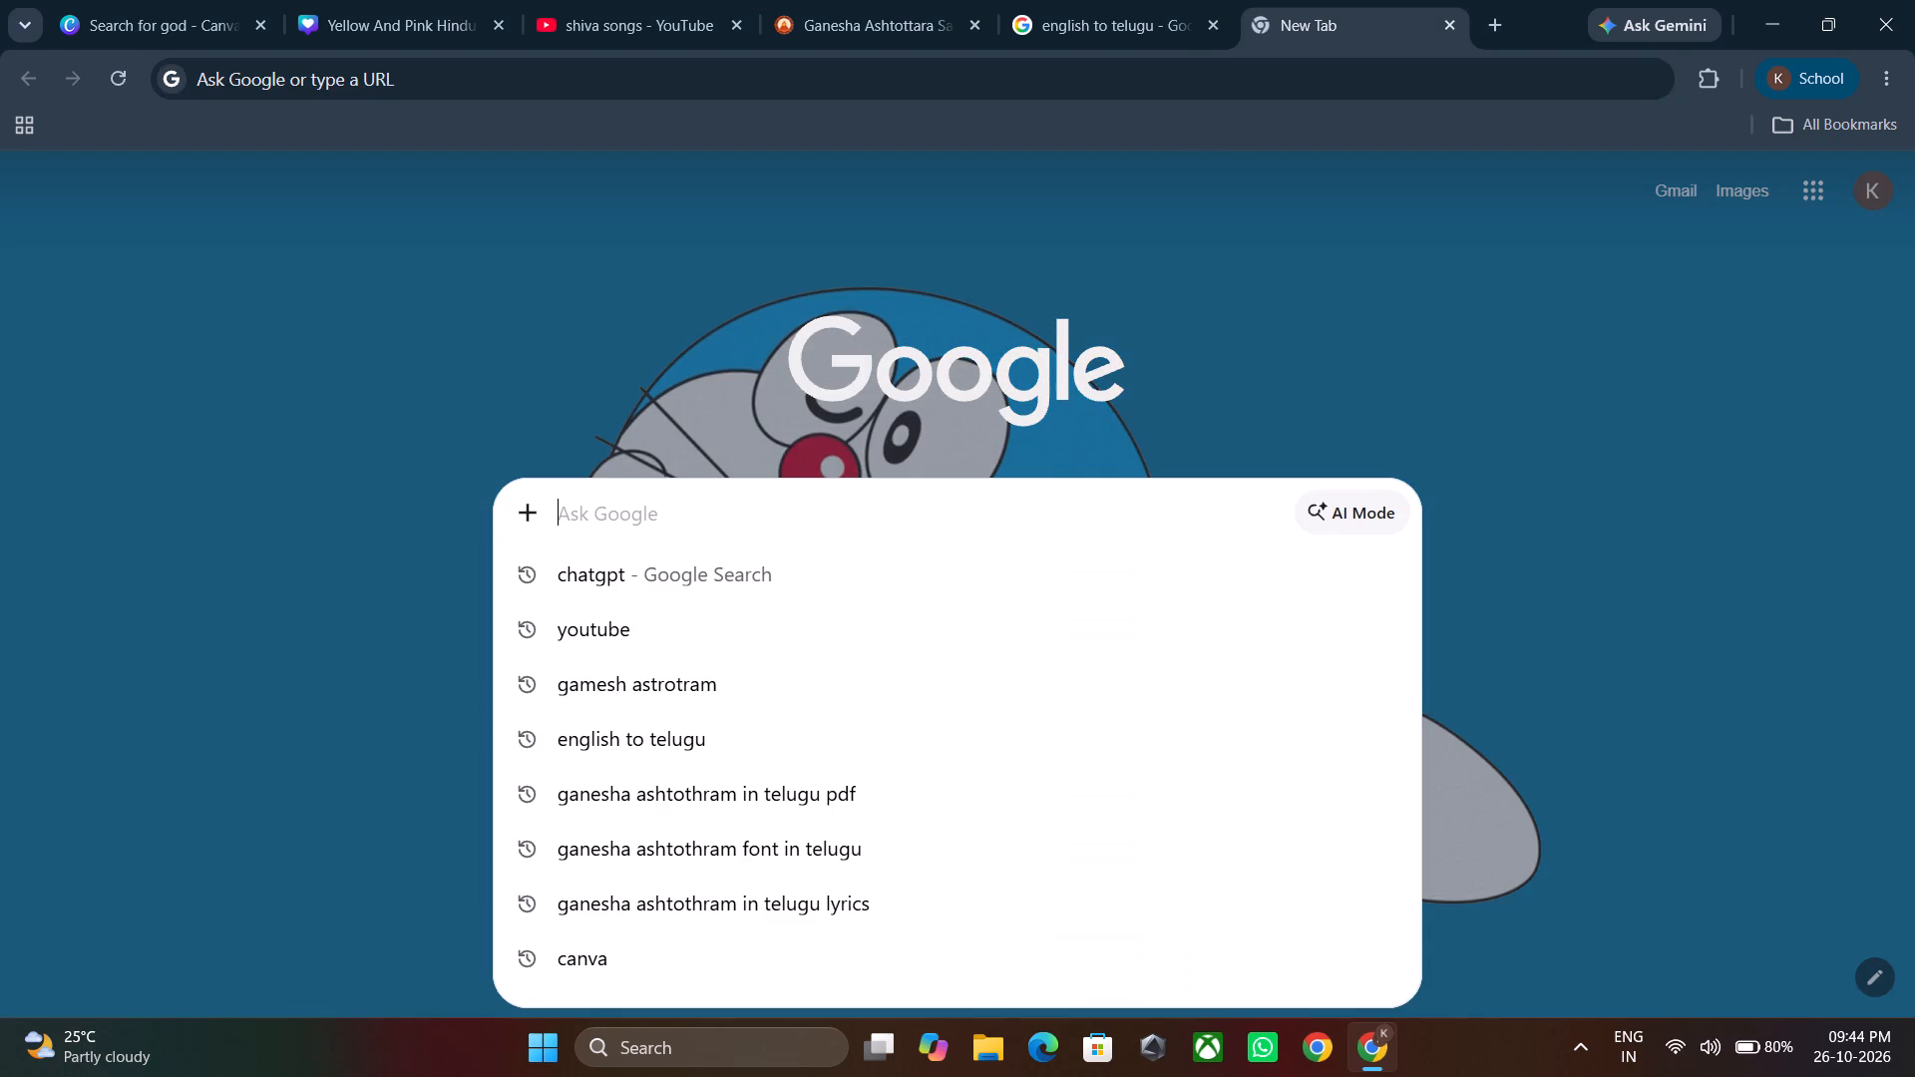
type("you")
type("tube")
key("Return")
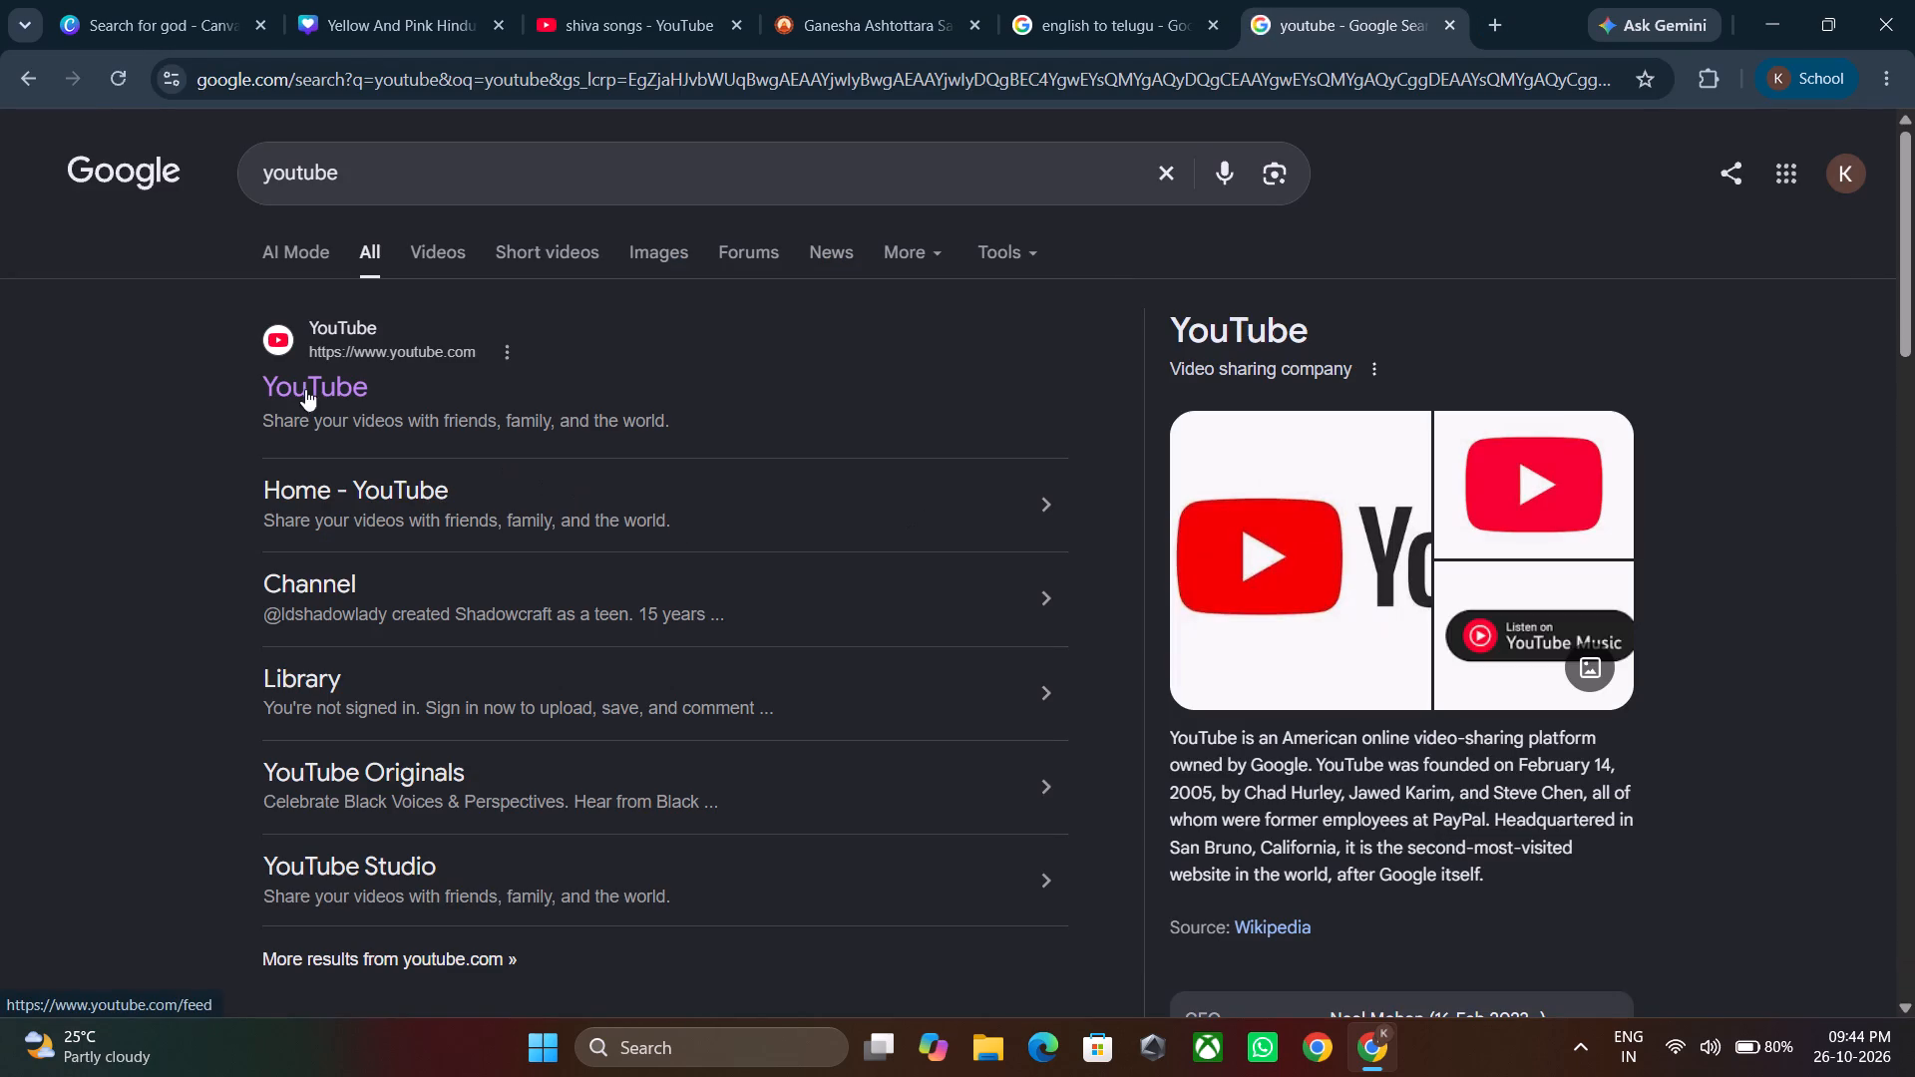
left_click(290, 380)
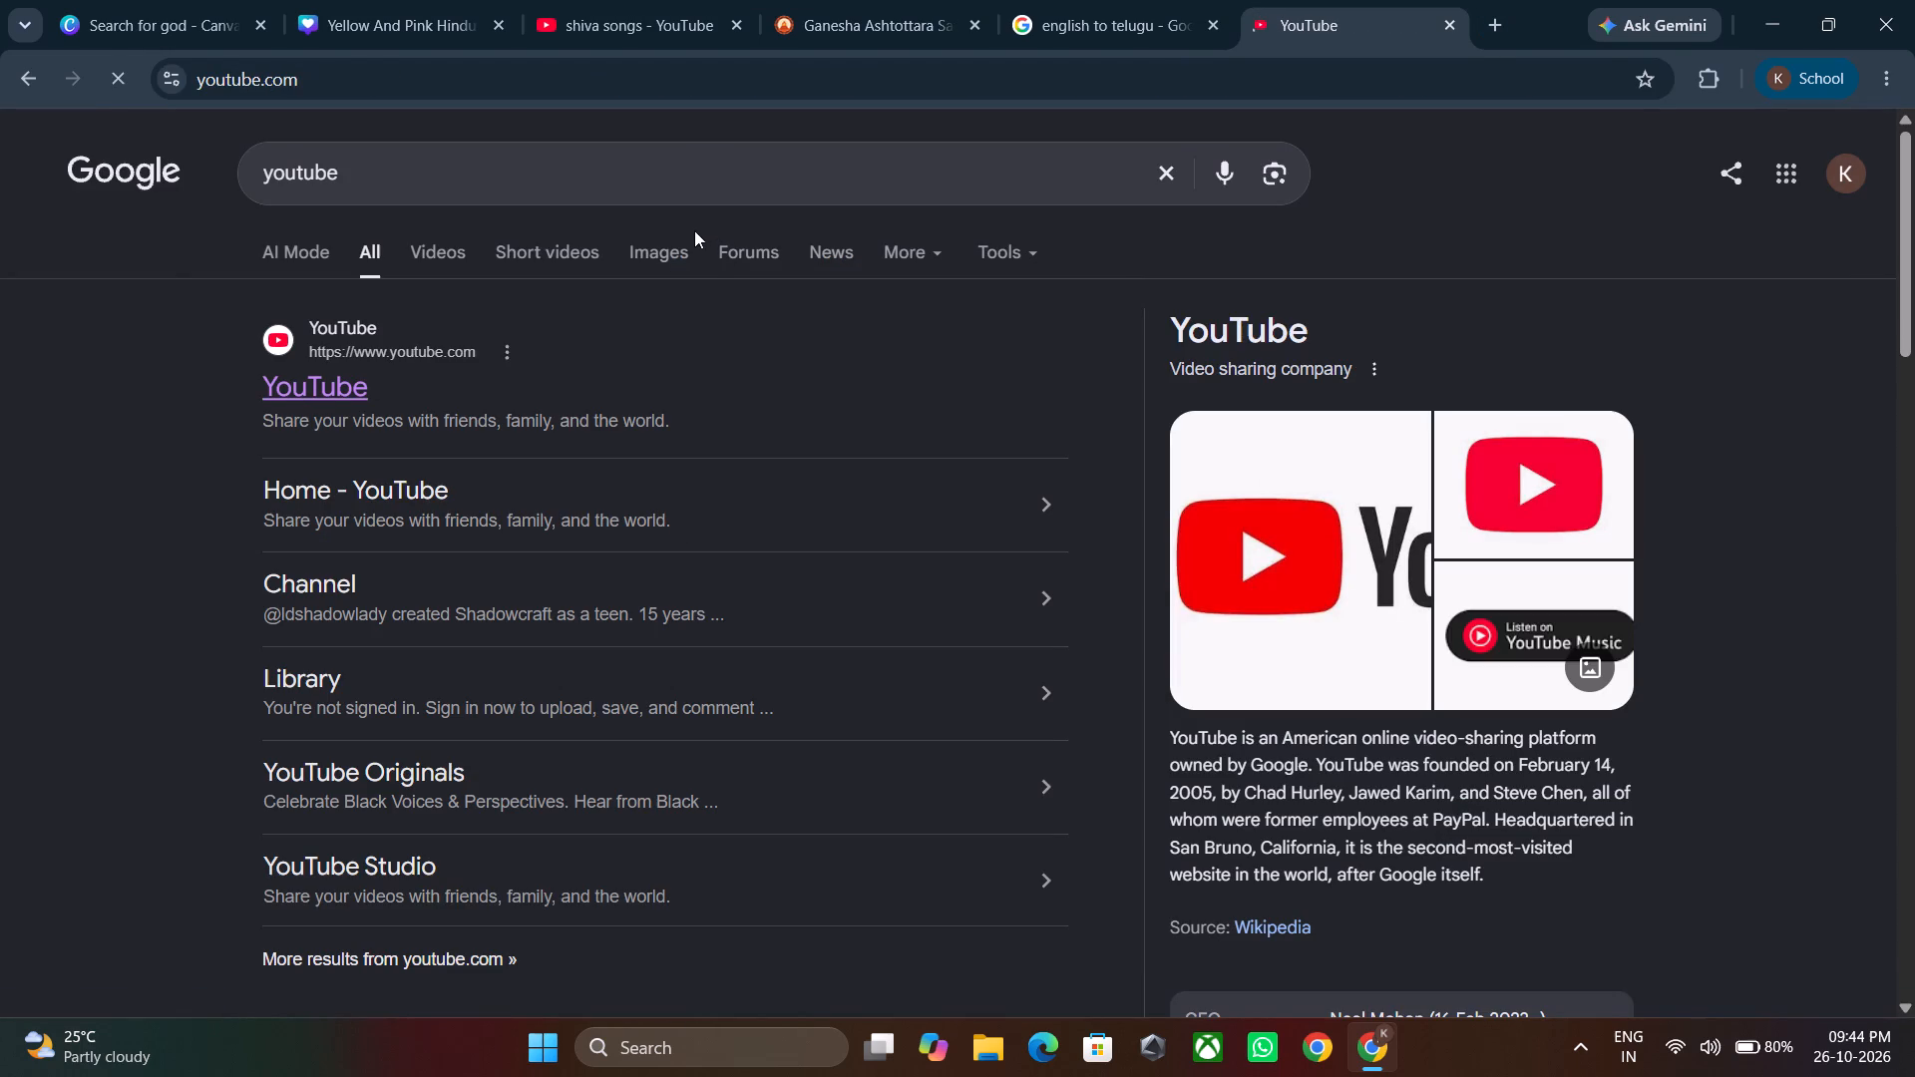
left_click(348, 403)
left_click(782, 143)
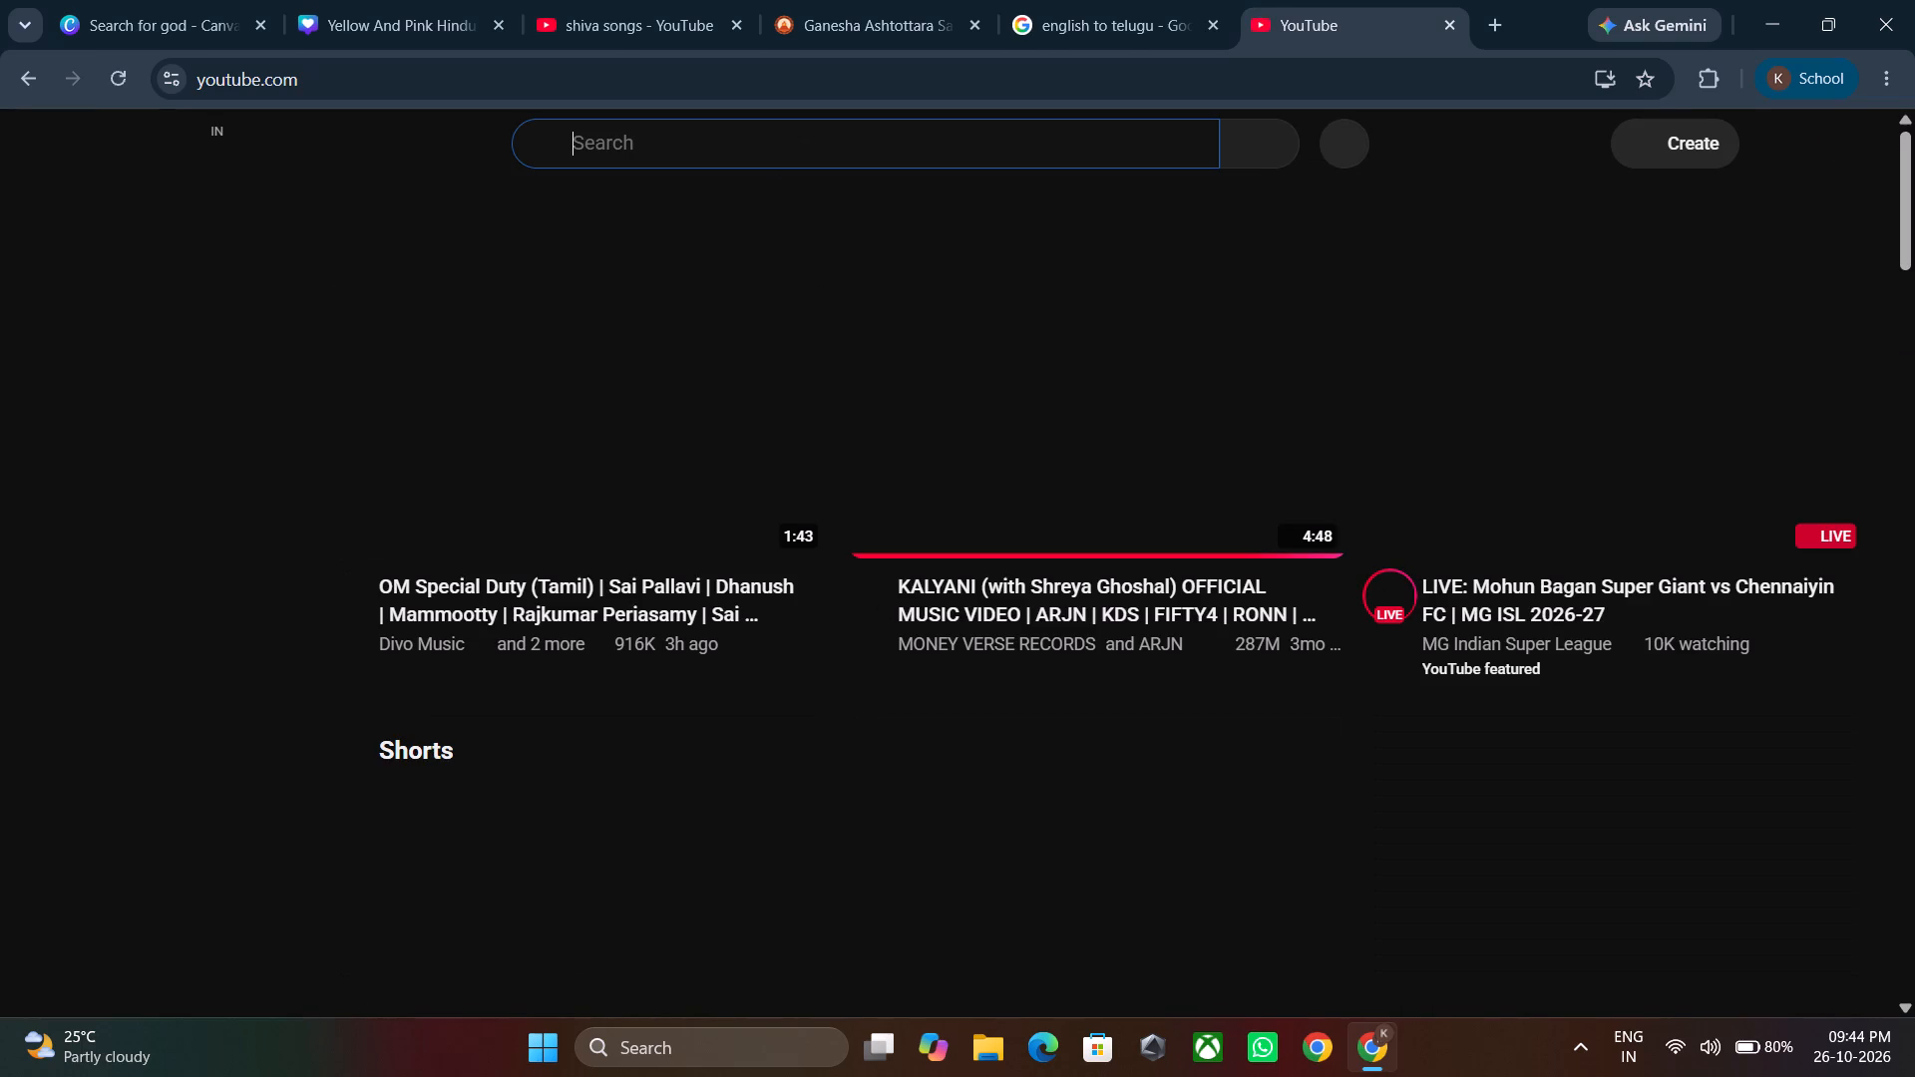
type("mana bhakti")
key("Return")
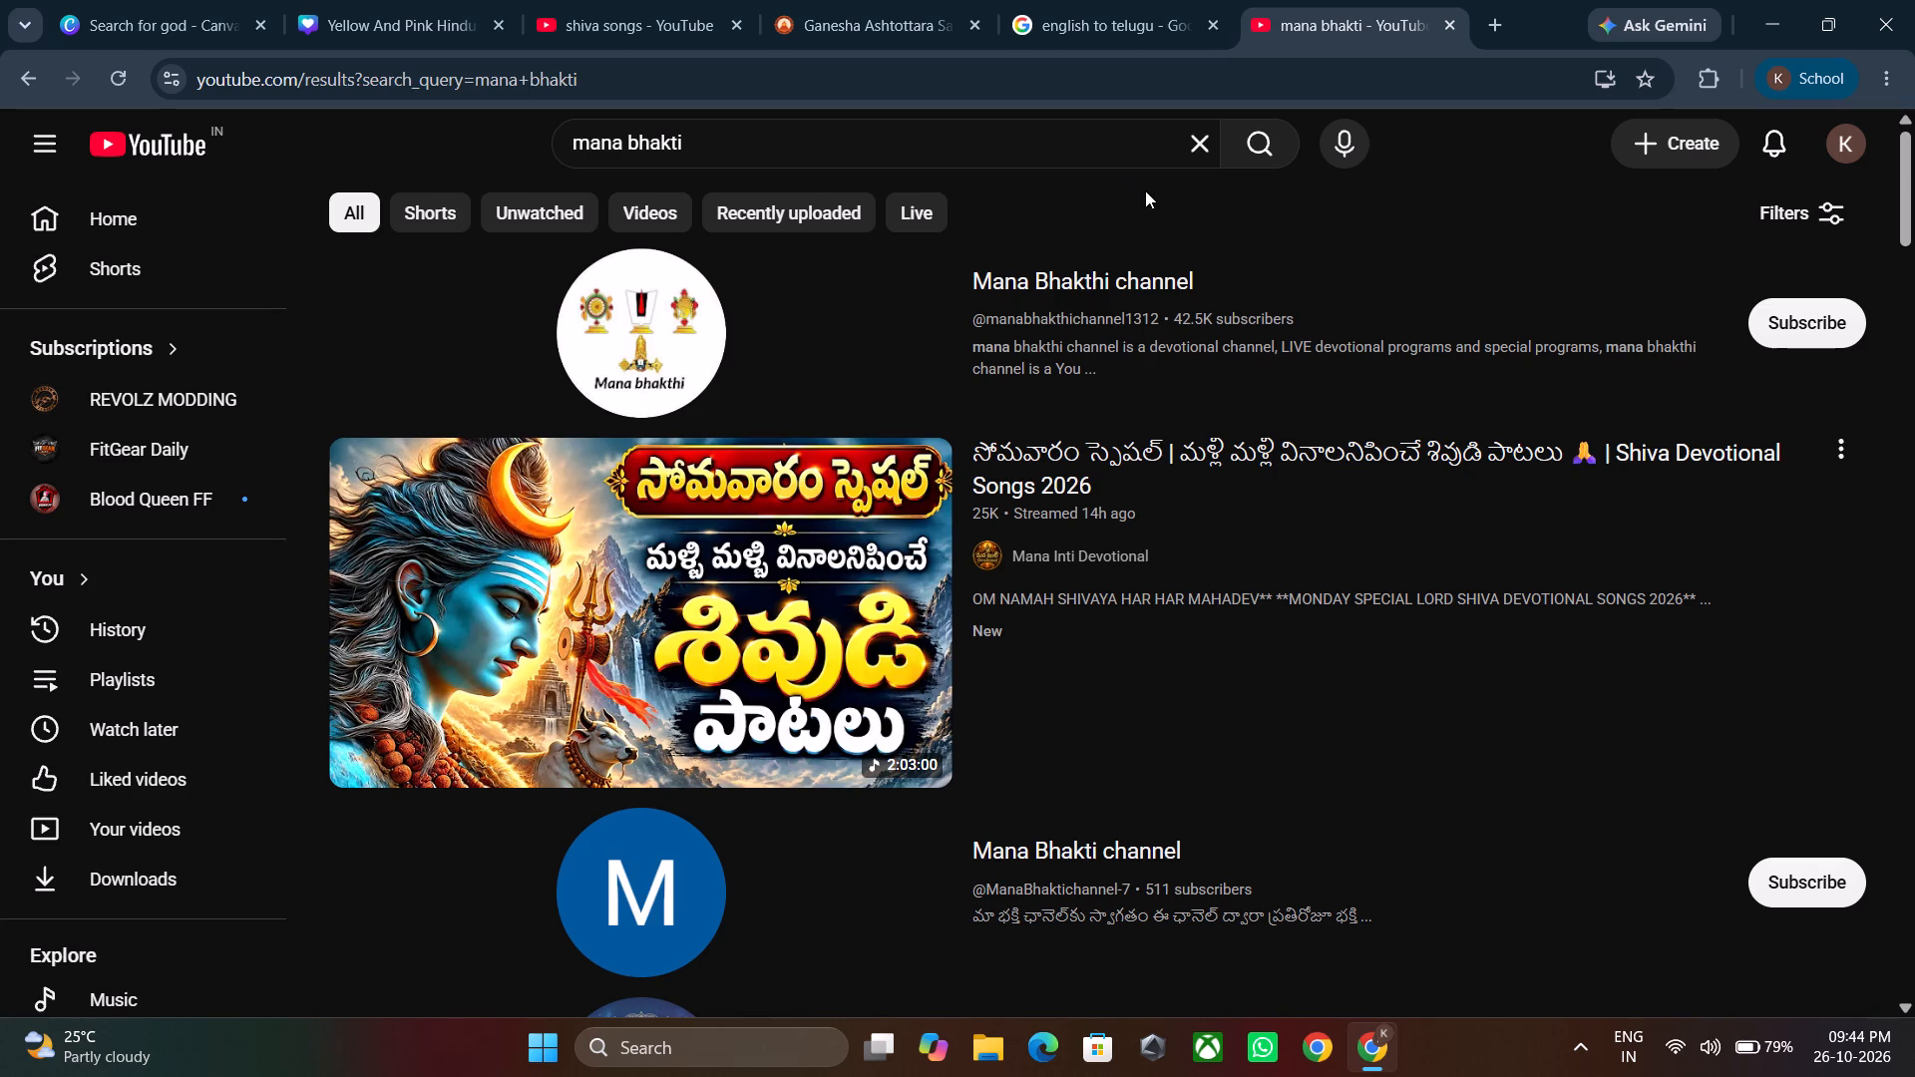
left_click(1193, 141)
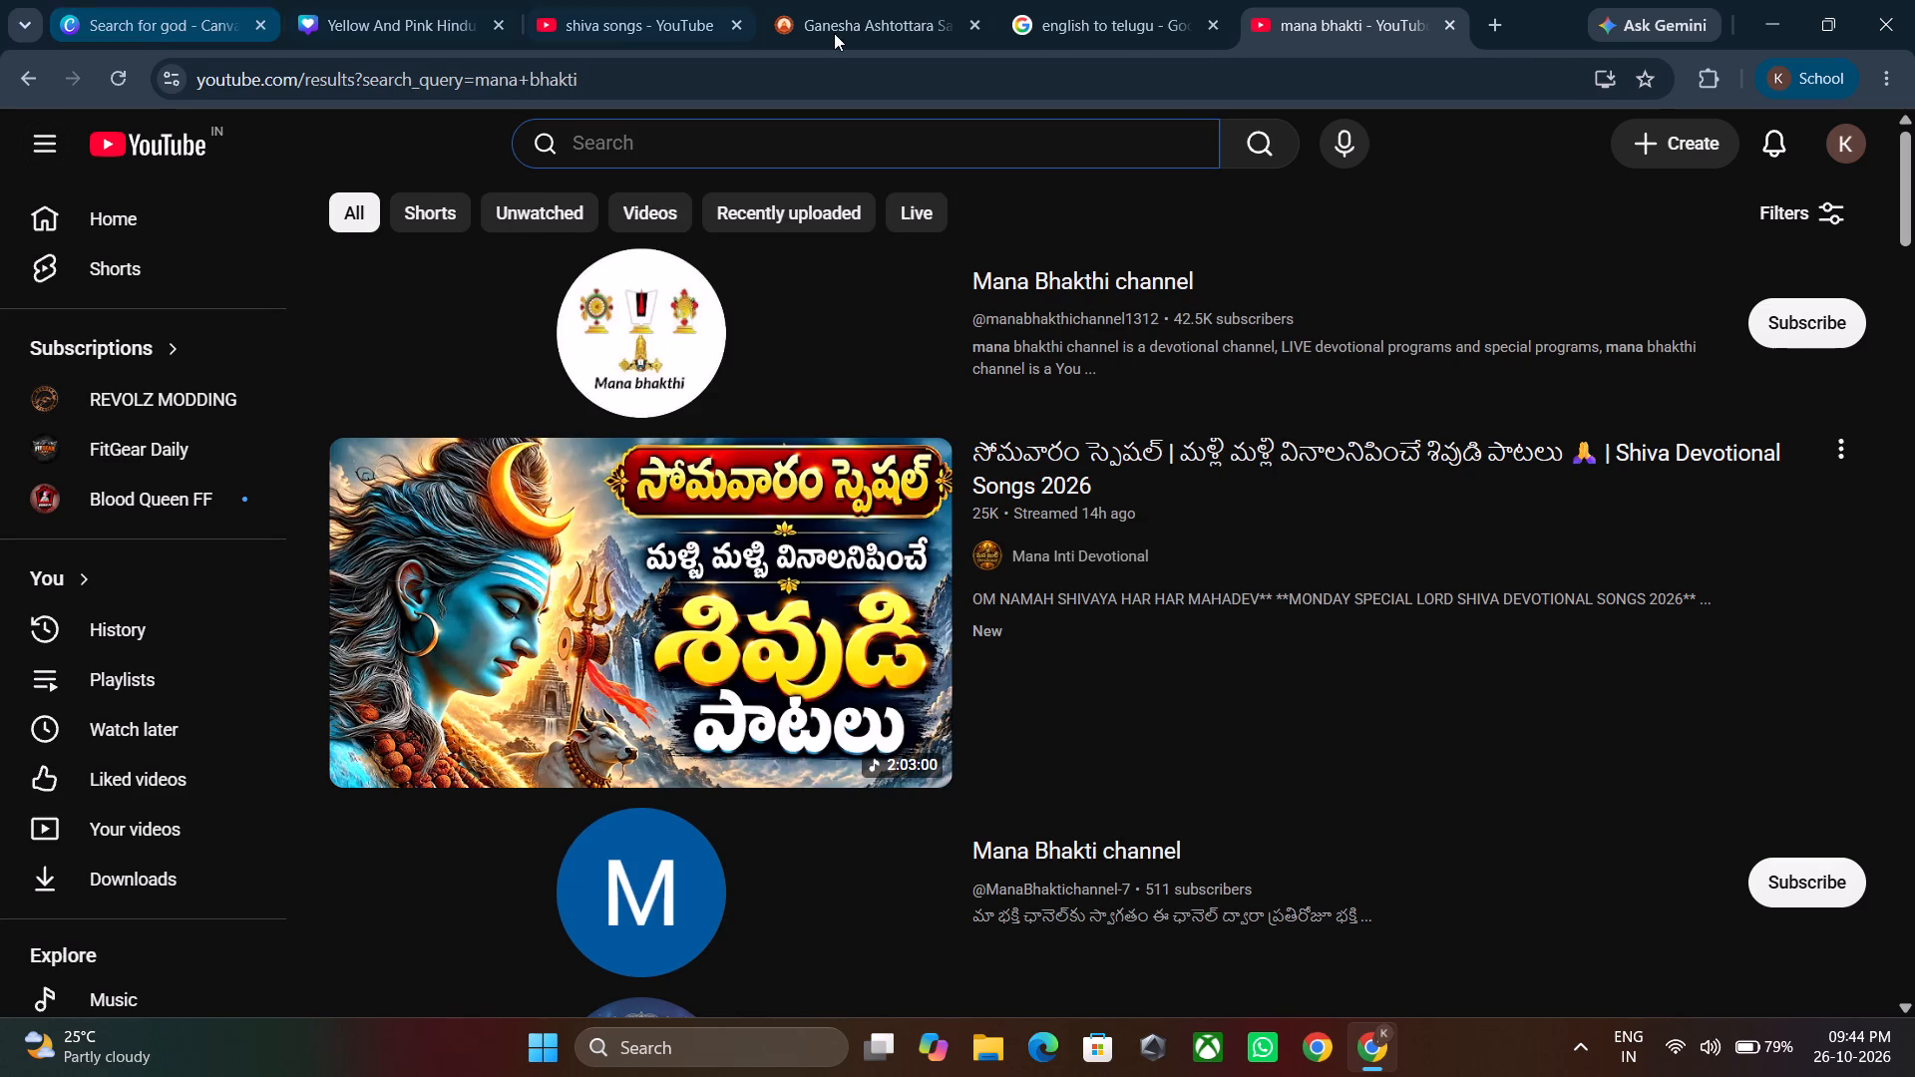
left_click(1486, 27)
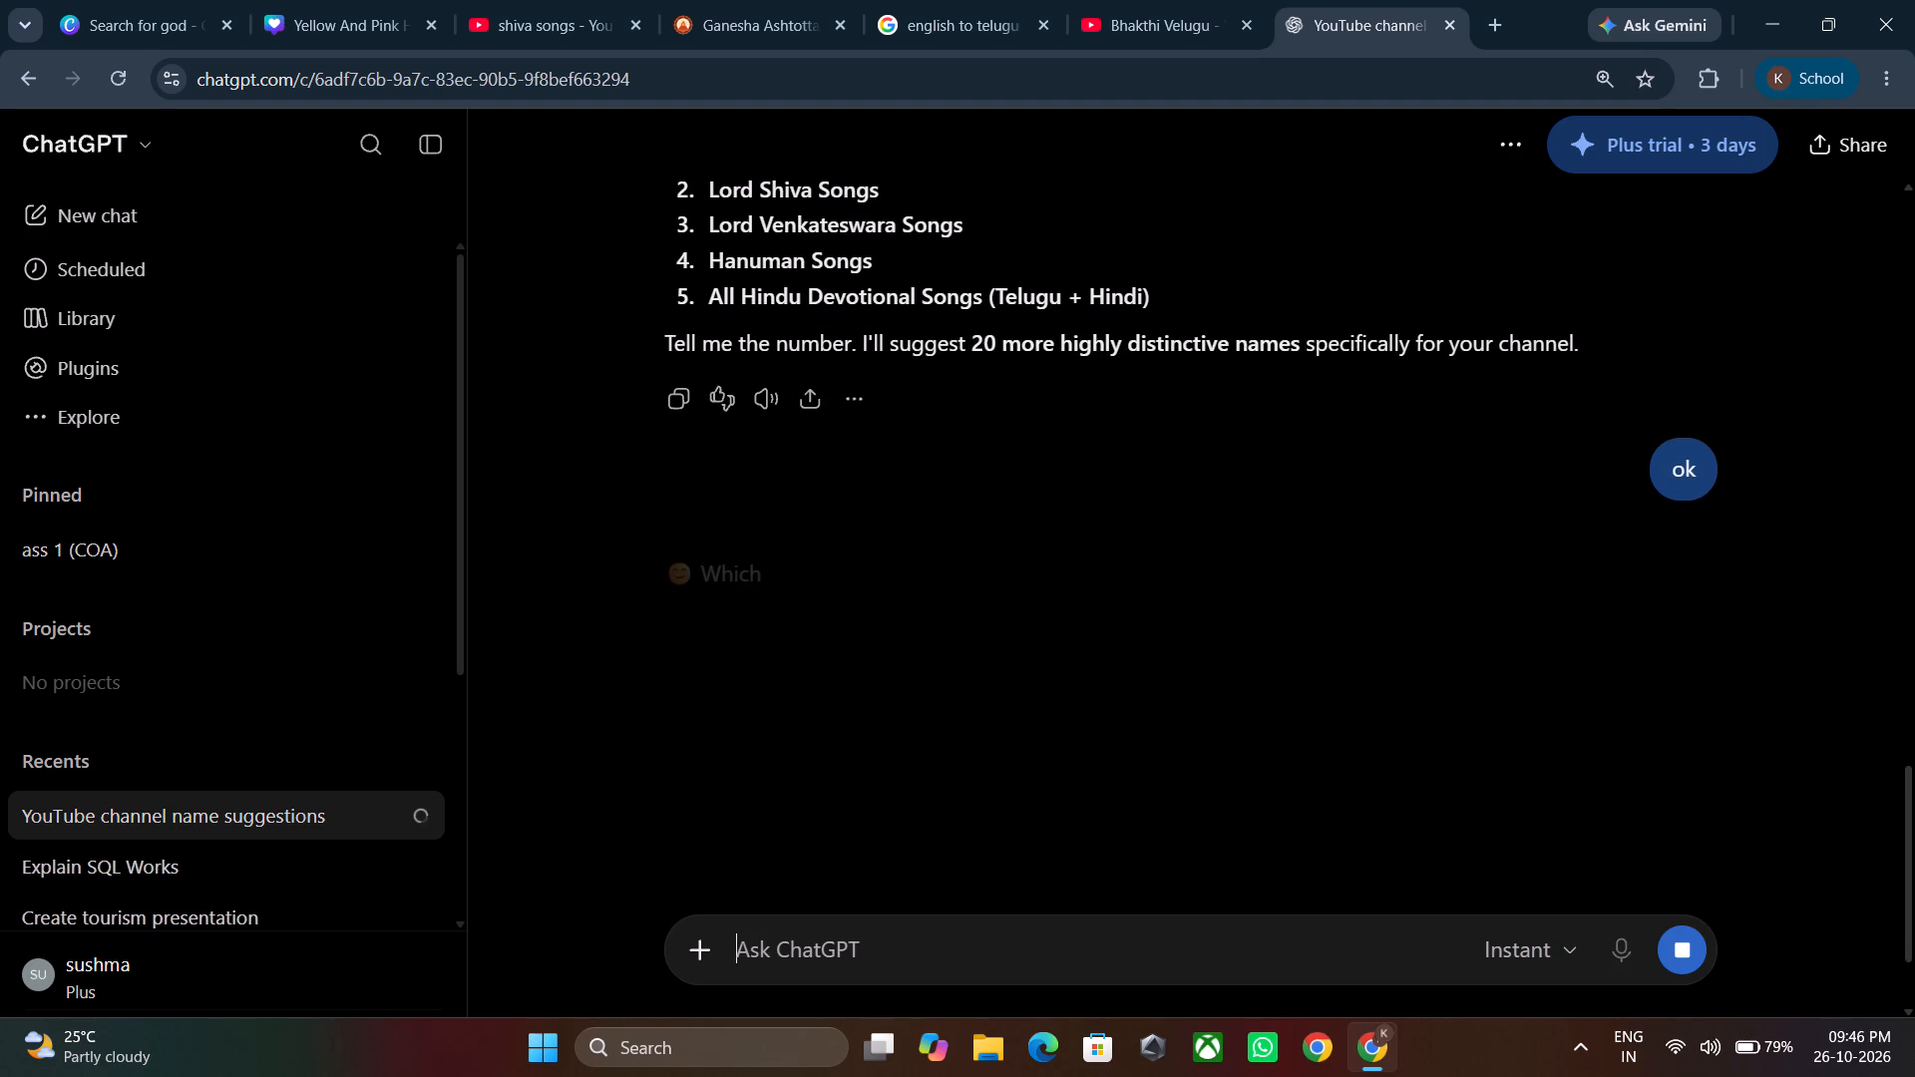
scroll(1210, 502, "down", 1)
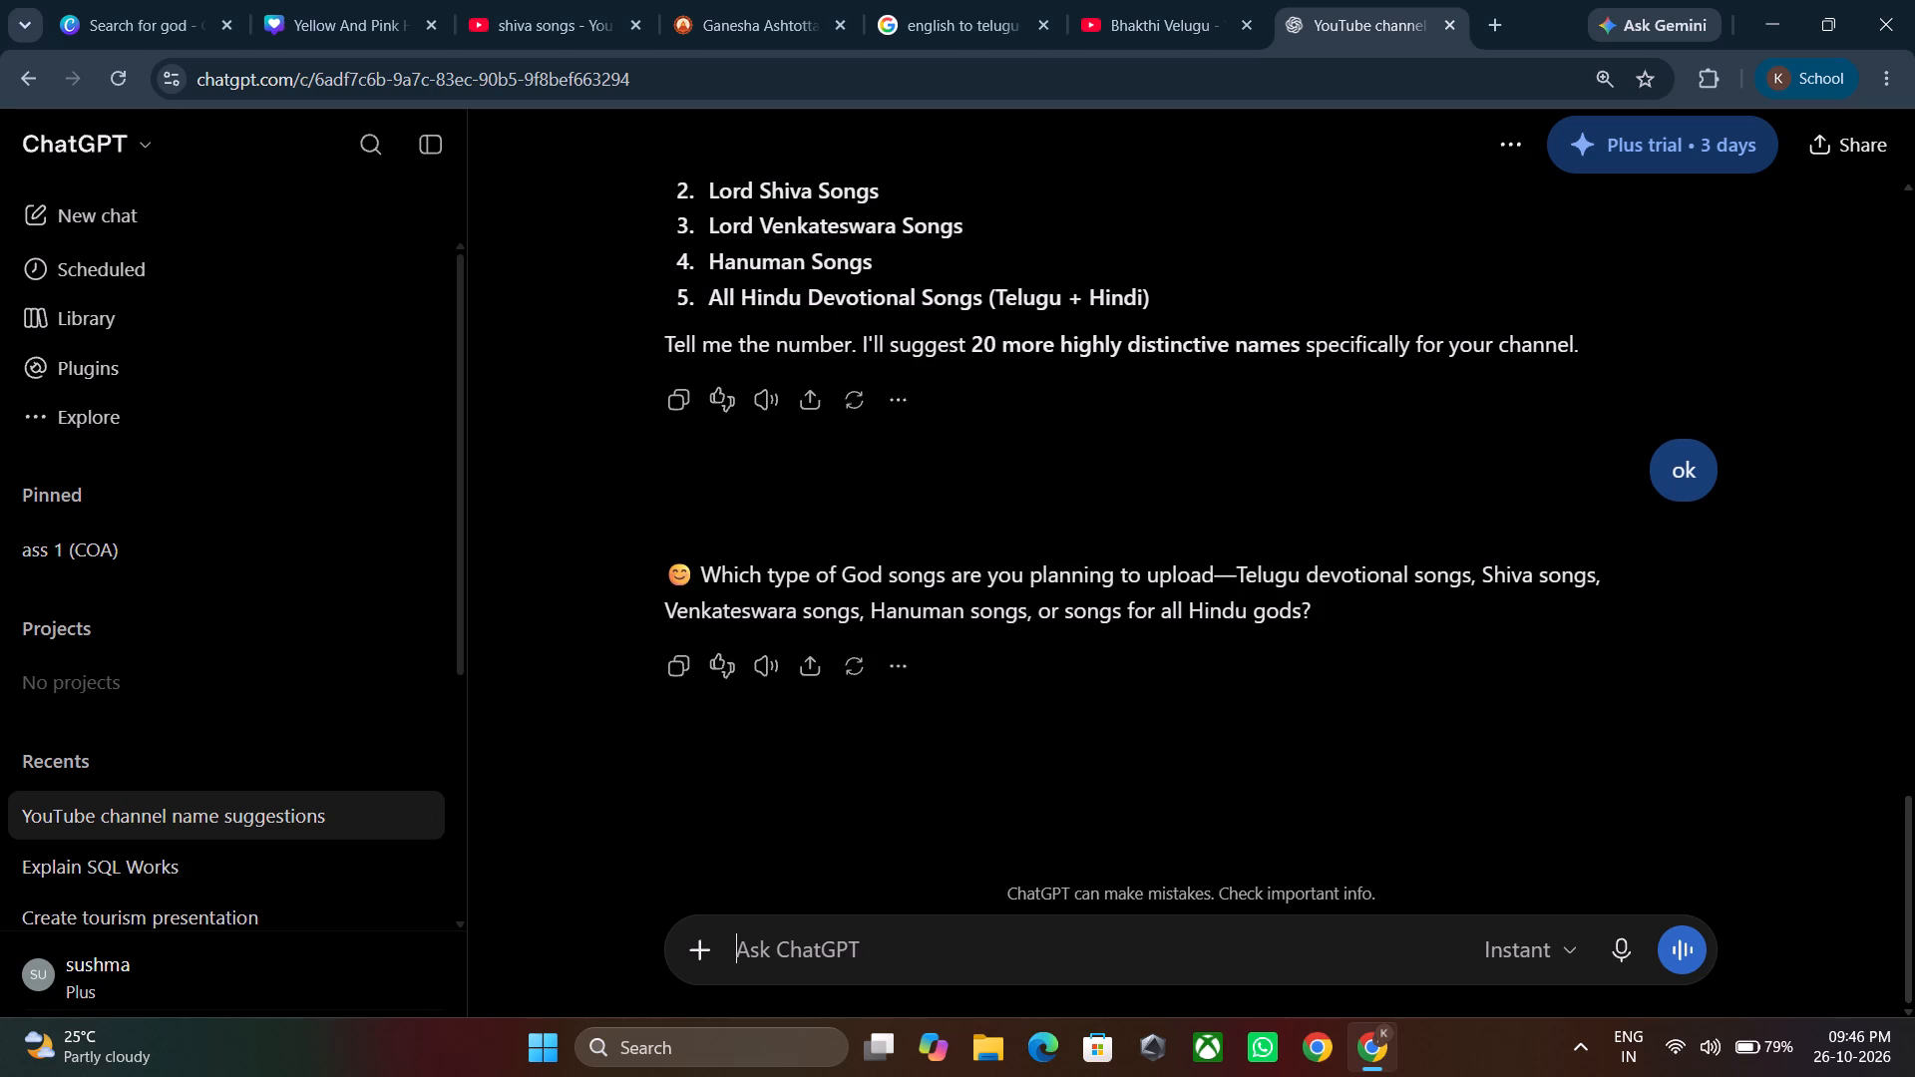
scroll(1210, 502, "down", 1)
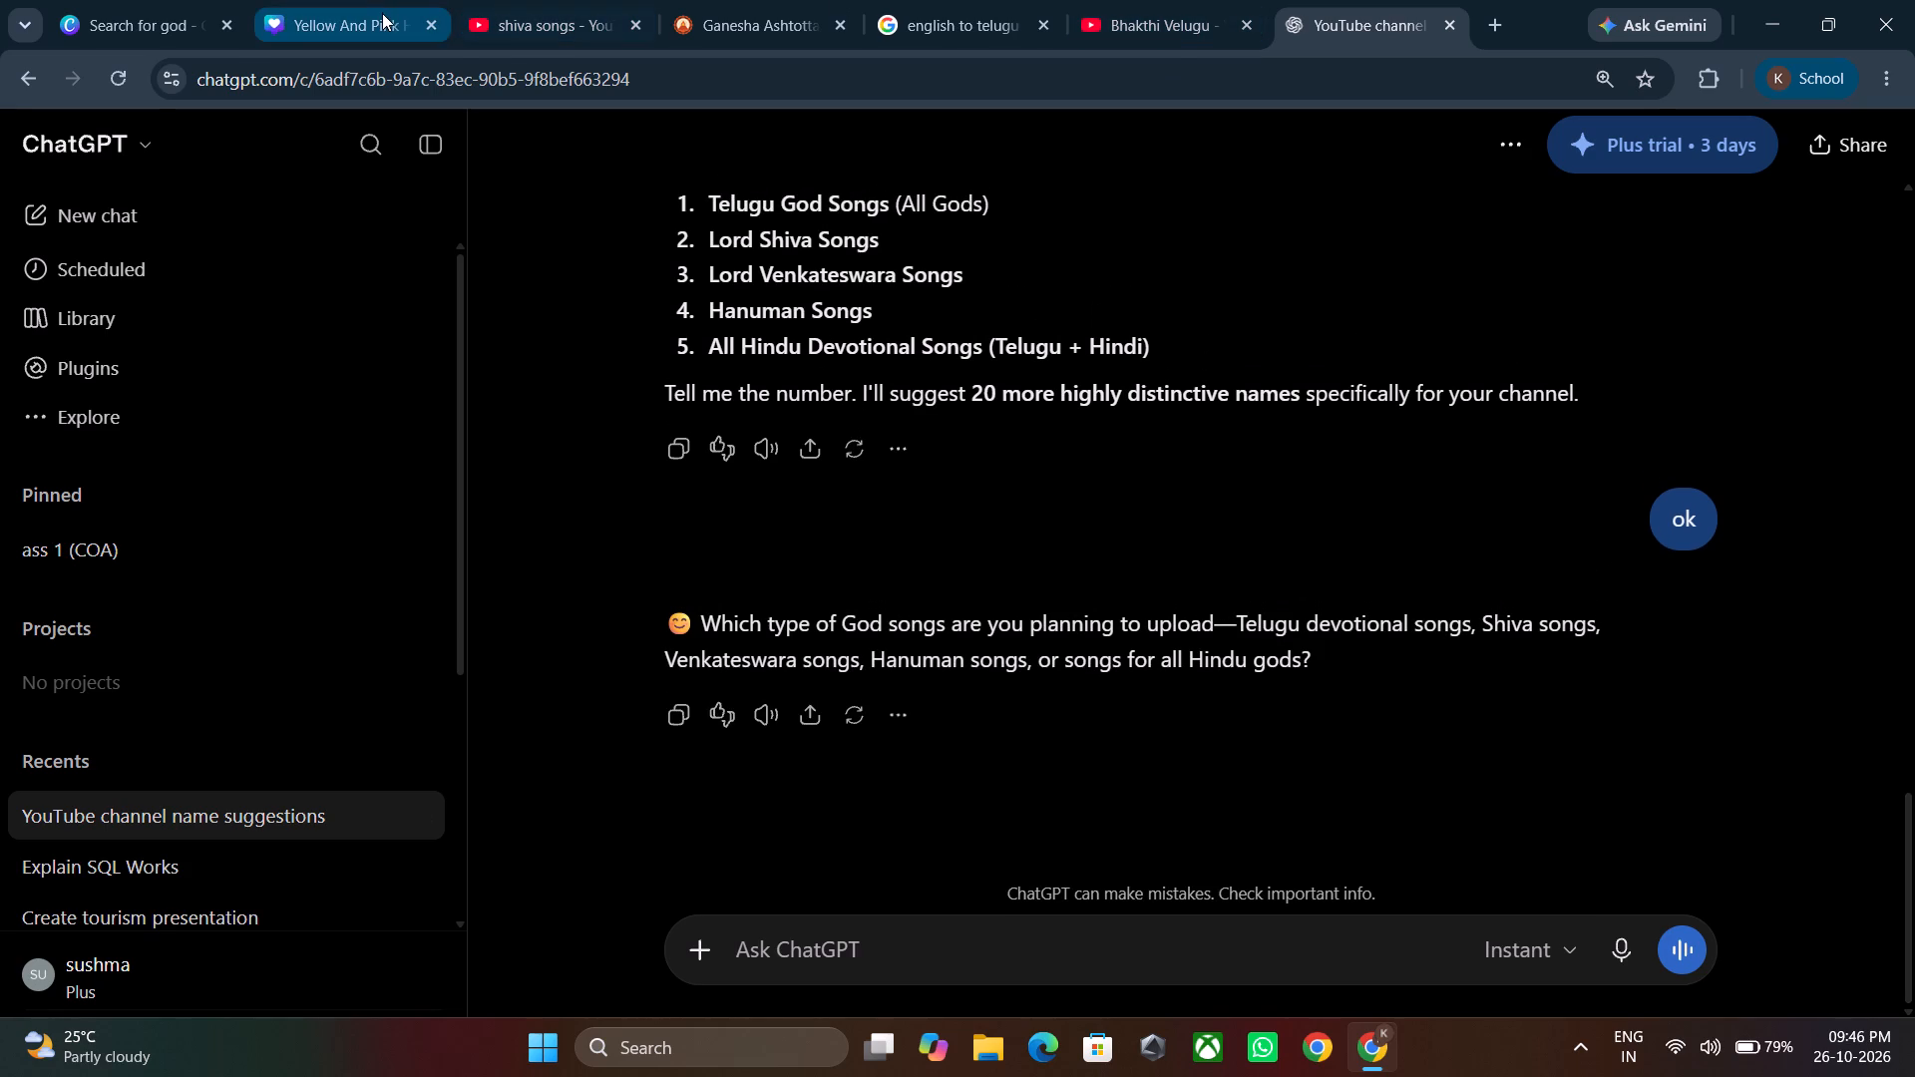
Switch to the Canva design and delete the subtitle text MANA BHAKTHI below the title.
left_click(382, 13)
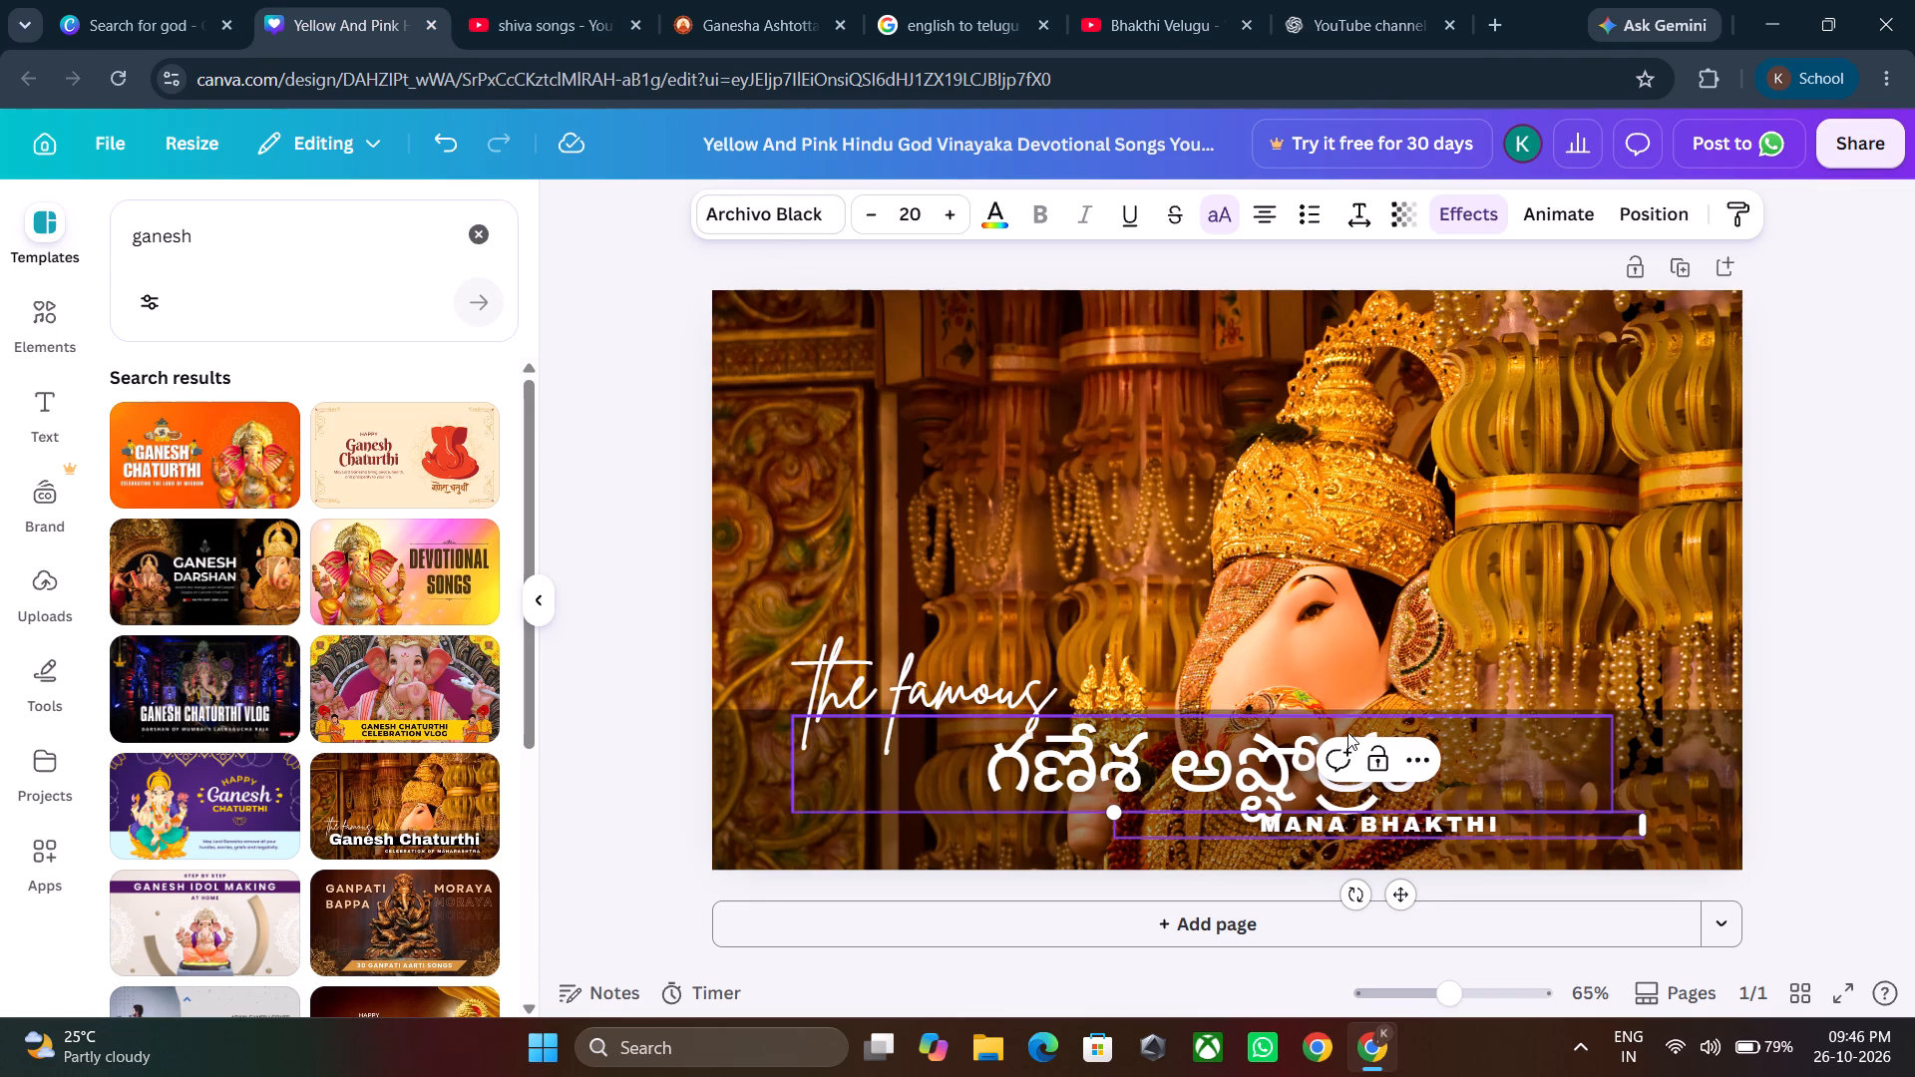
left_click(1524, 823)
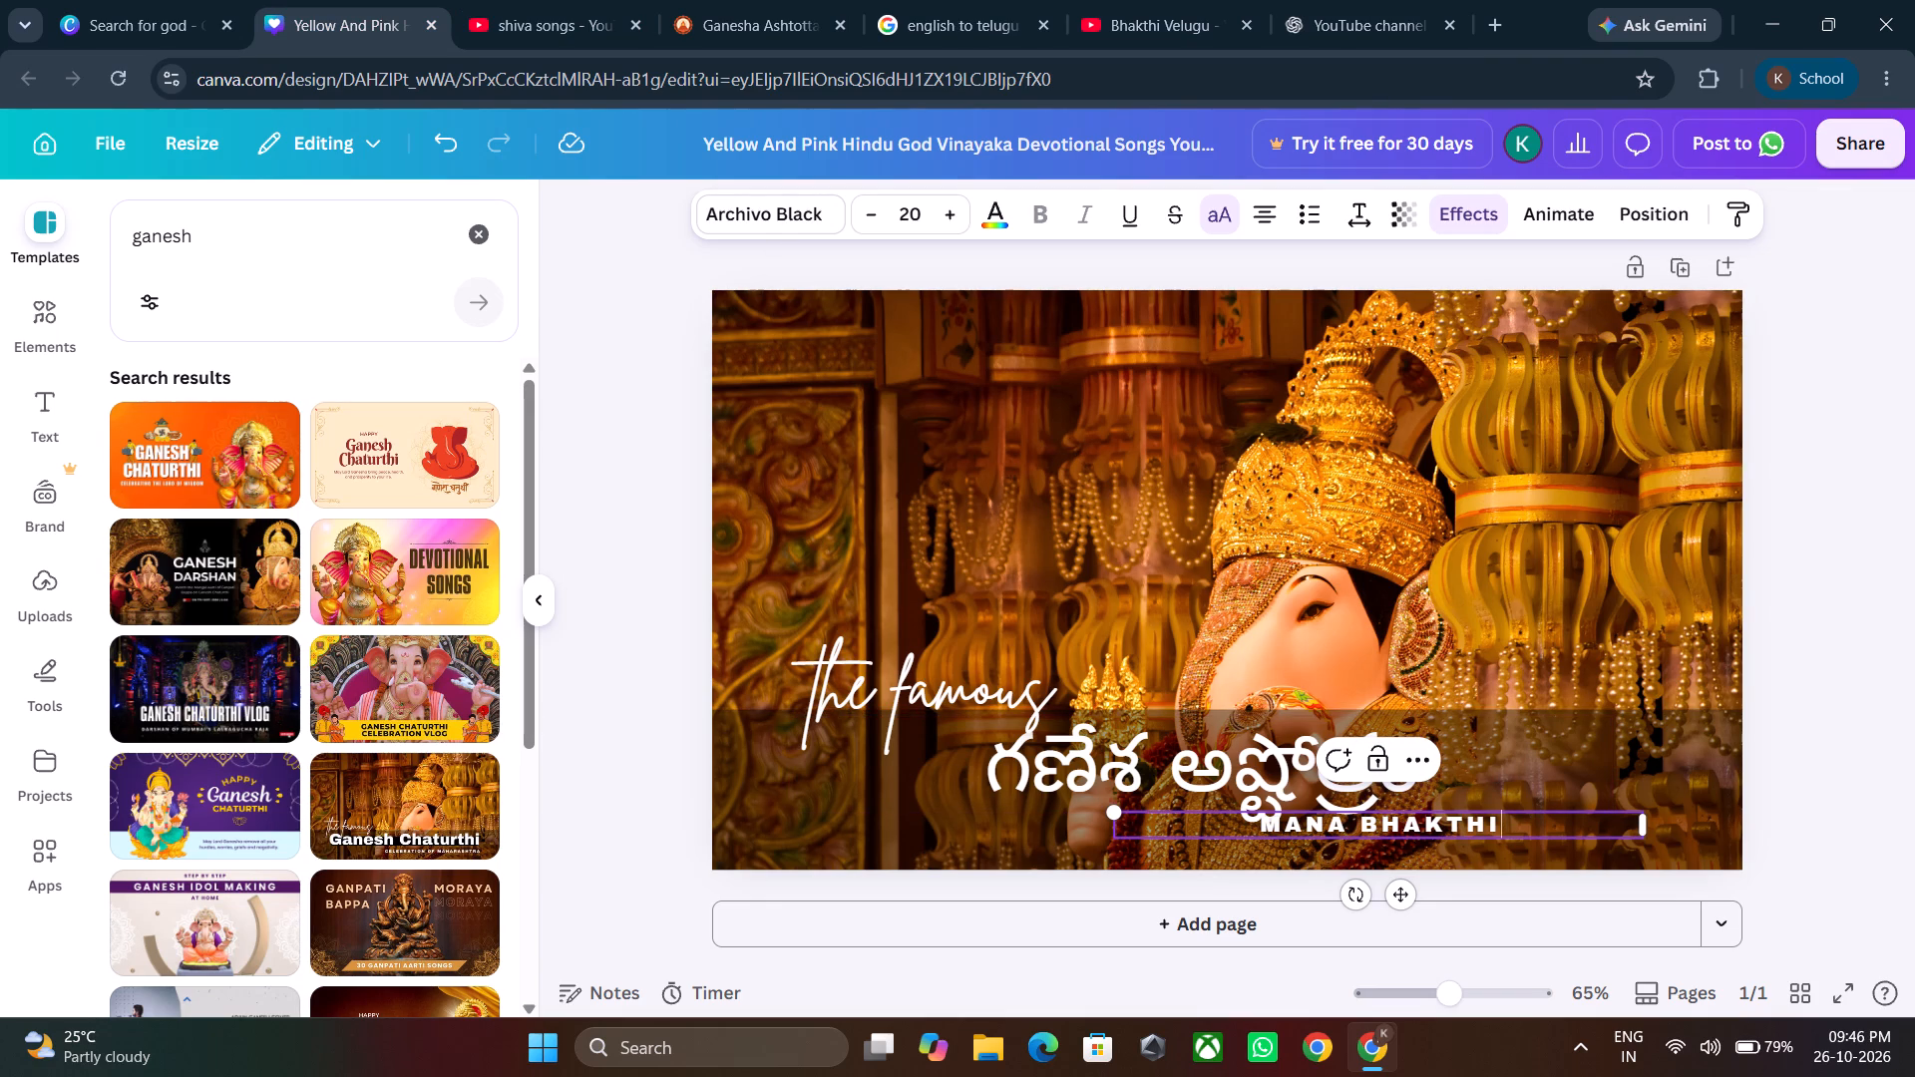
key("BackSpace")
key("BackSpace")
key("BackSpace")
key("BackSpace")
key("BackSpace")
key("BackSpace")
key("BackSpace")
key("BackSpace")
key("BackSpace")
key("BackSpace")
key("BackSpace")
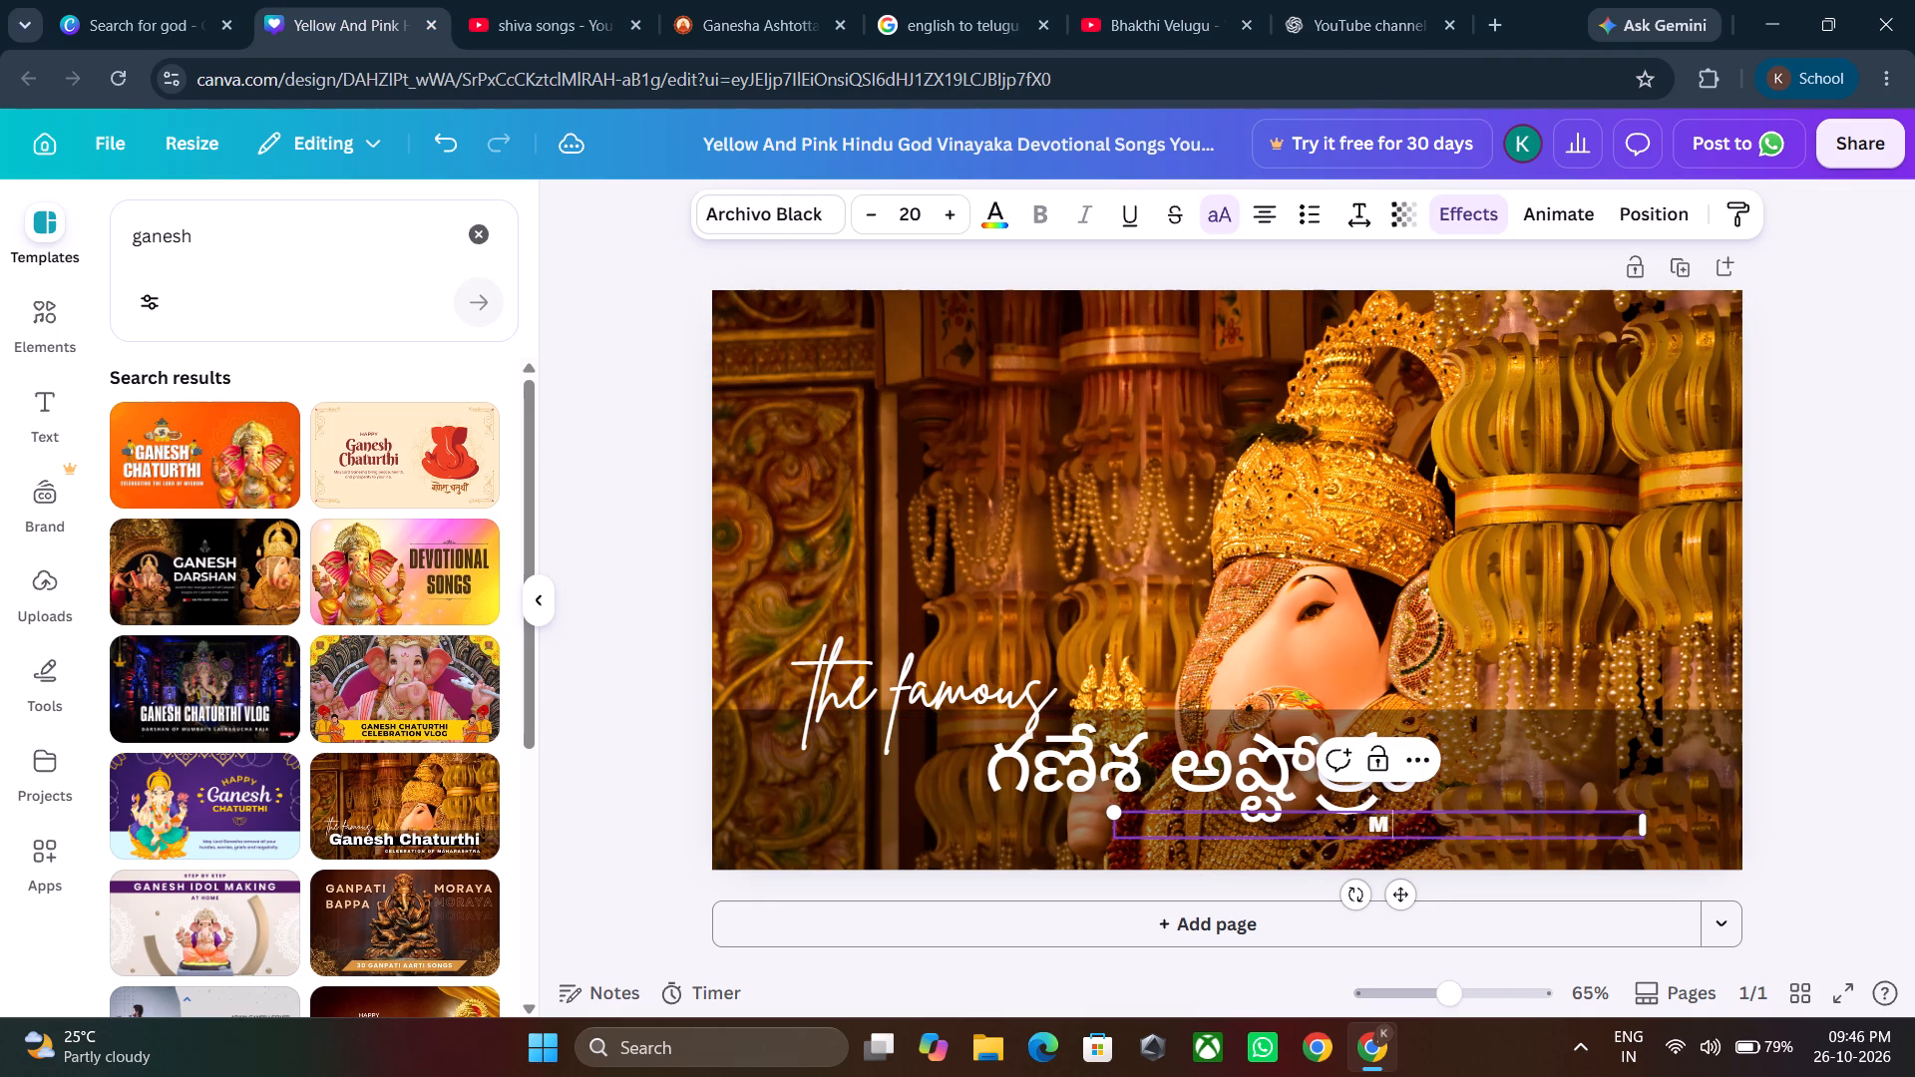
key("BackSpace")
left_click(1589, 666)
Nudge the title గణేశ అష్టోత్రం slightly down and to the right within the dark band of the thumbnail.
left_click(1509, 784)
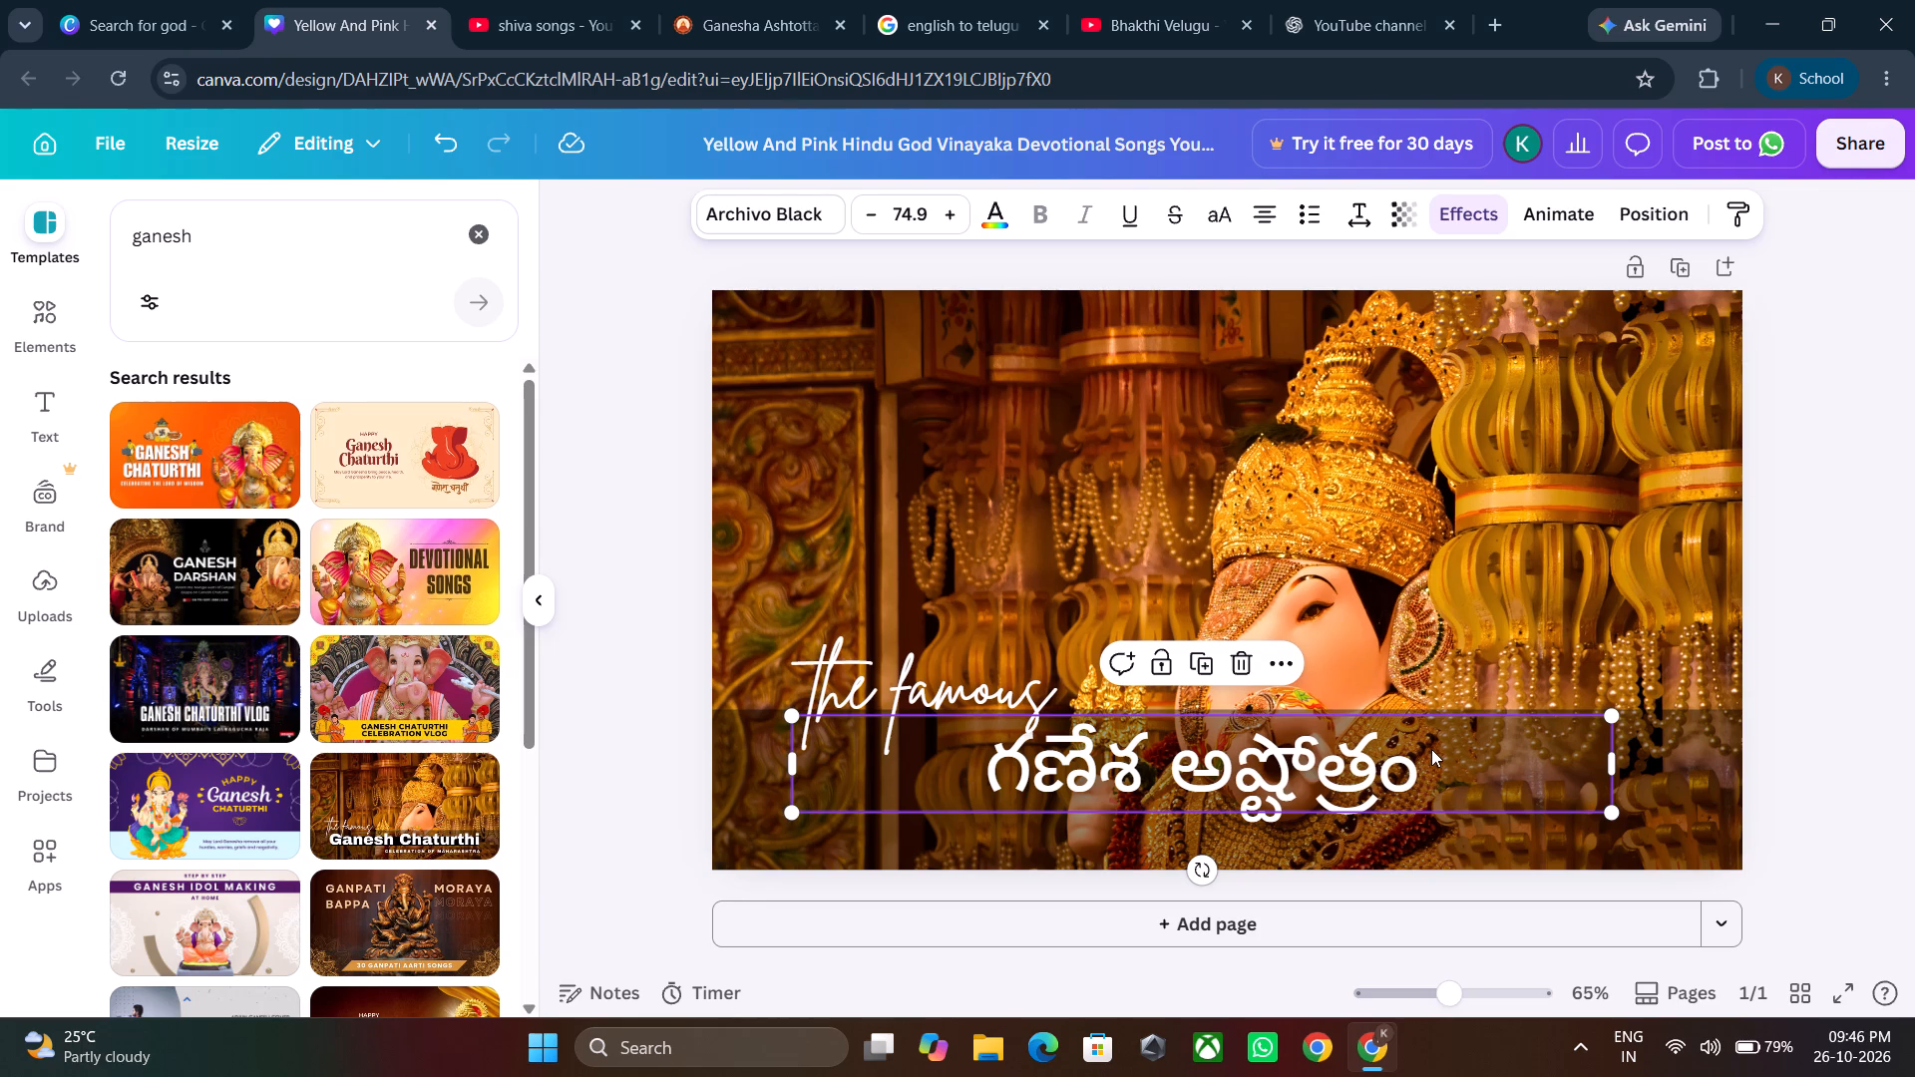
key("Down")
key("Down")
key("Down")
key("Down")
key("Right")
key("Right")
key("Right")
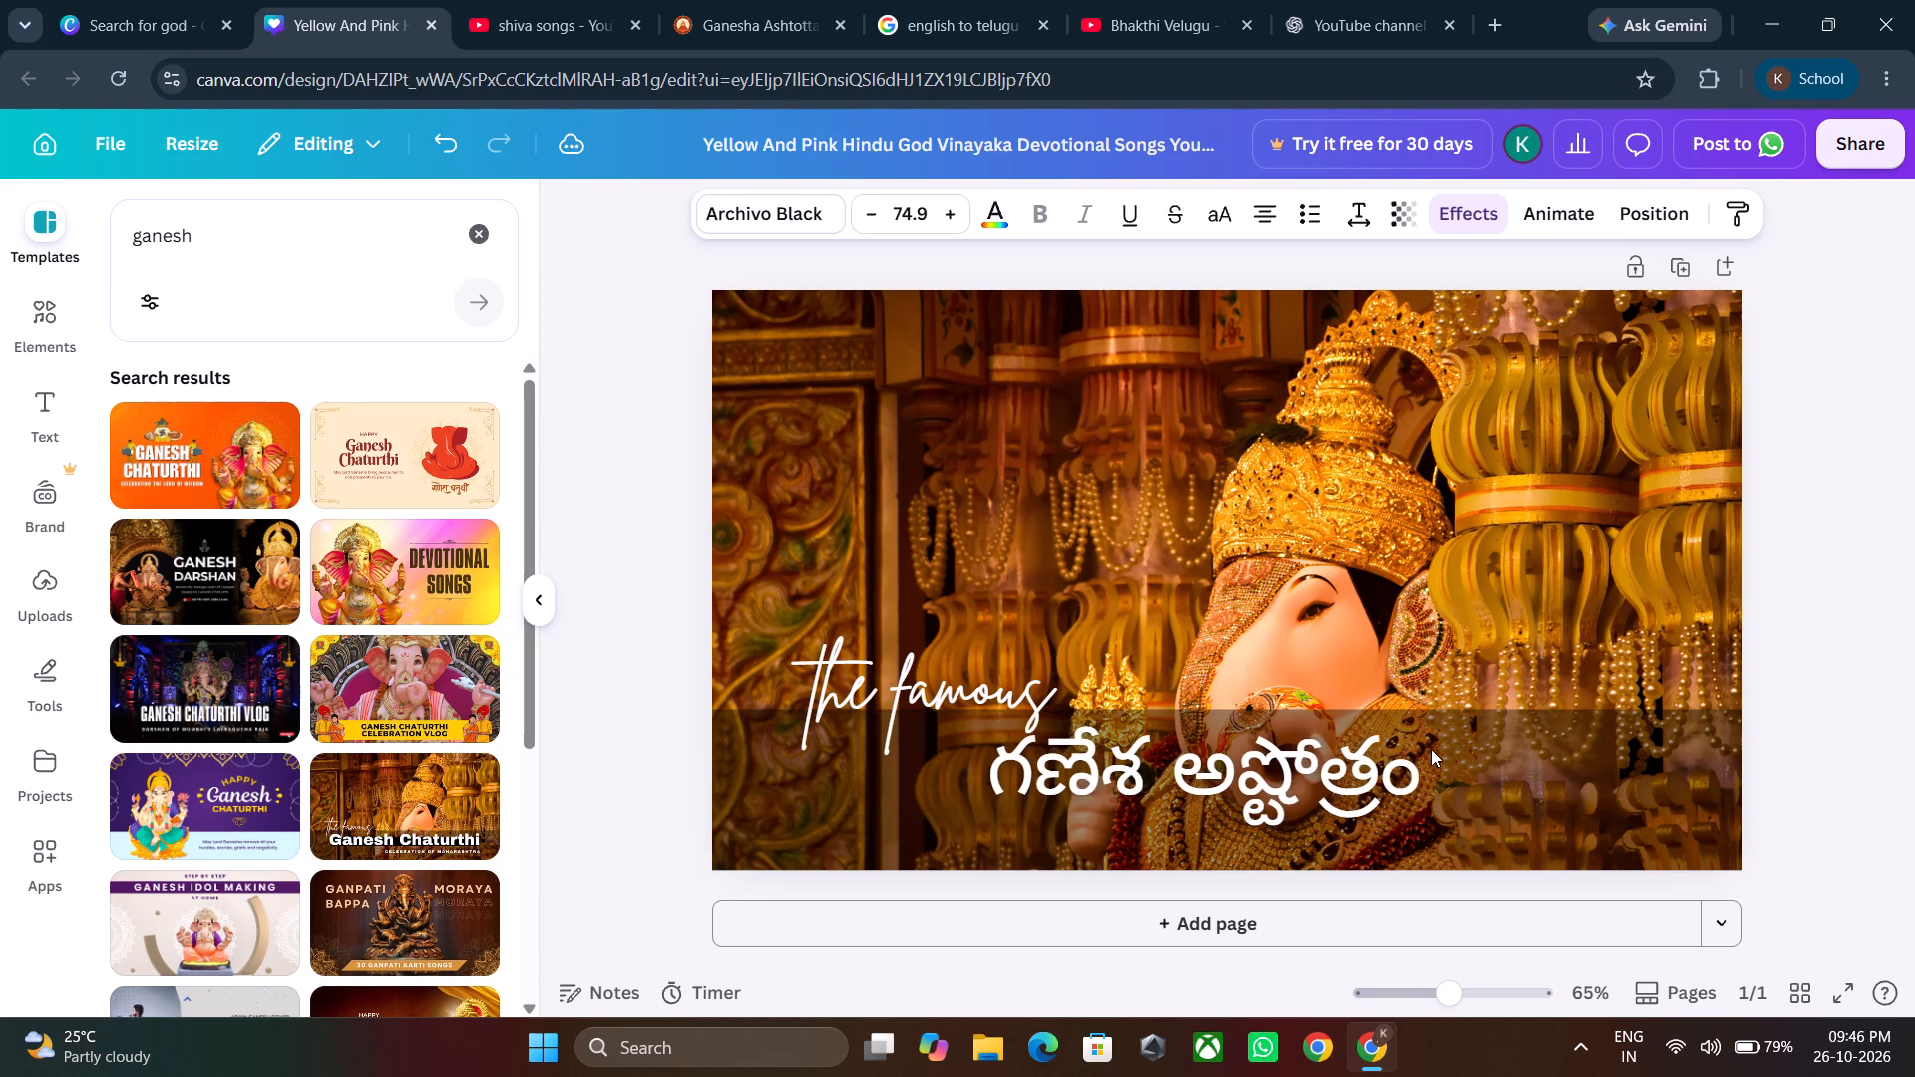
key("Right")
key("Right")
key("Right")
key("Right")
key("Right")
key("Right")
key("Right")
key("Right")
key("Right")
key("Right")
key("Right")
key("Right")
key("Right")
key("Right")
key("Right")
key("Right")
key("Right")
key("Right")
key("Right")
key("Right")
key("Right")
key("Right")
key("Right")
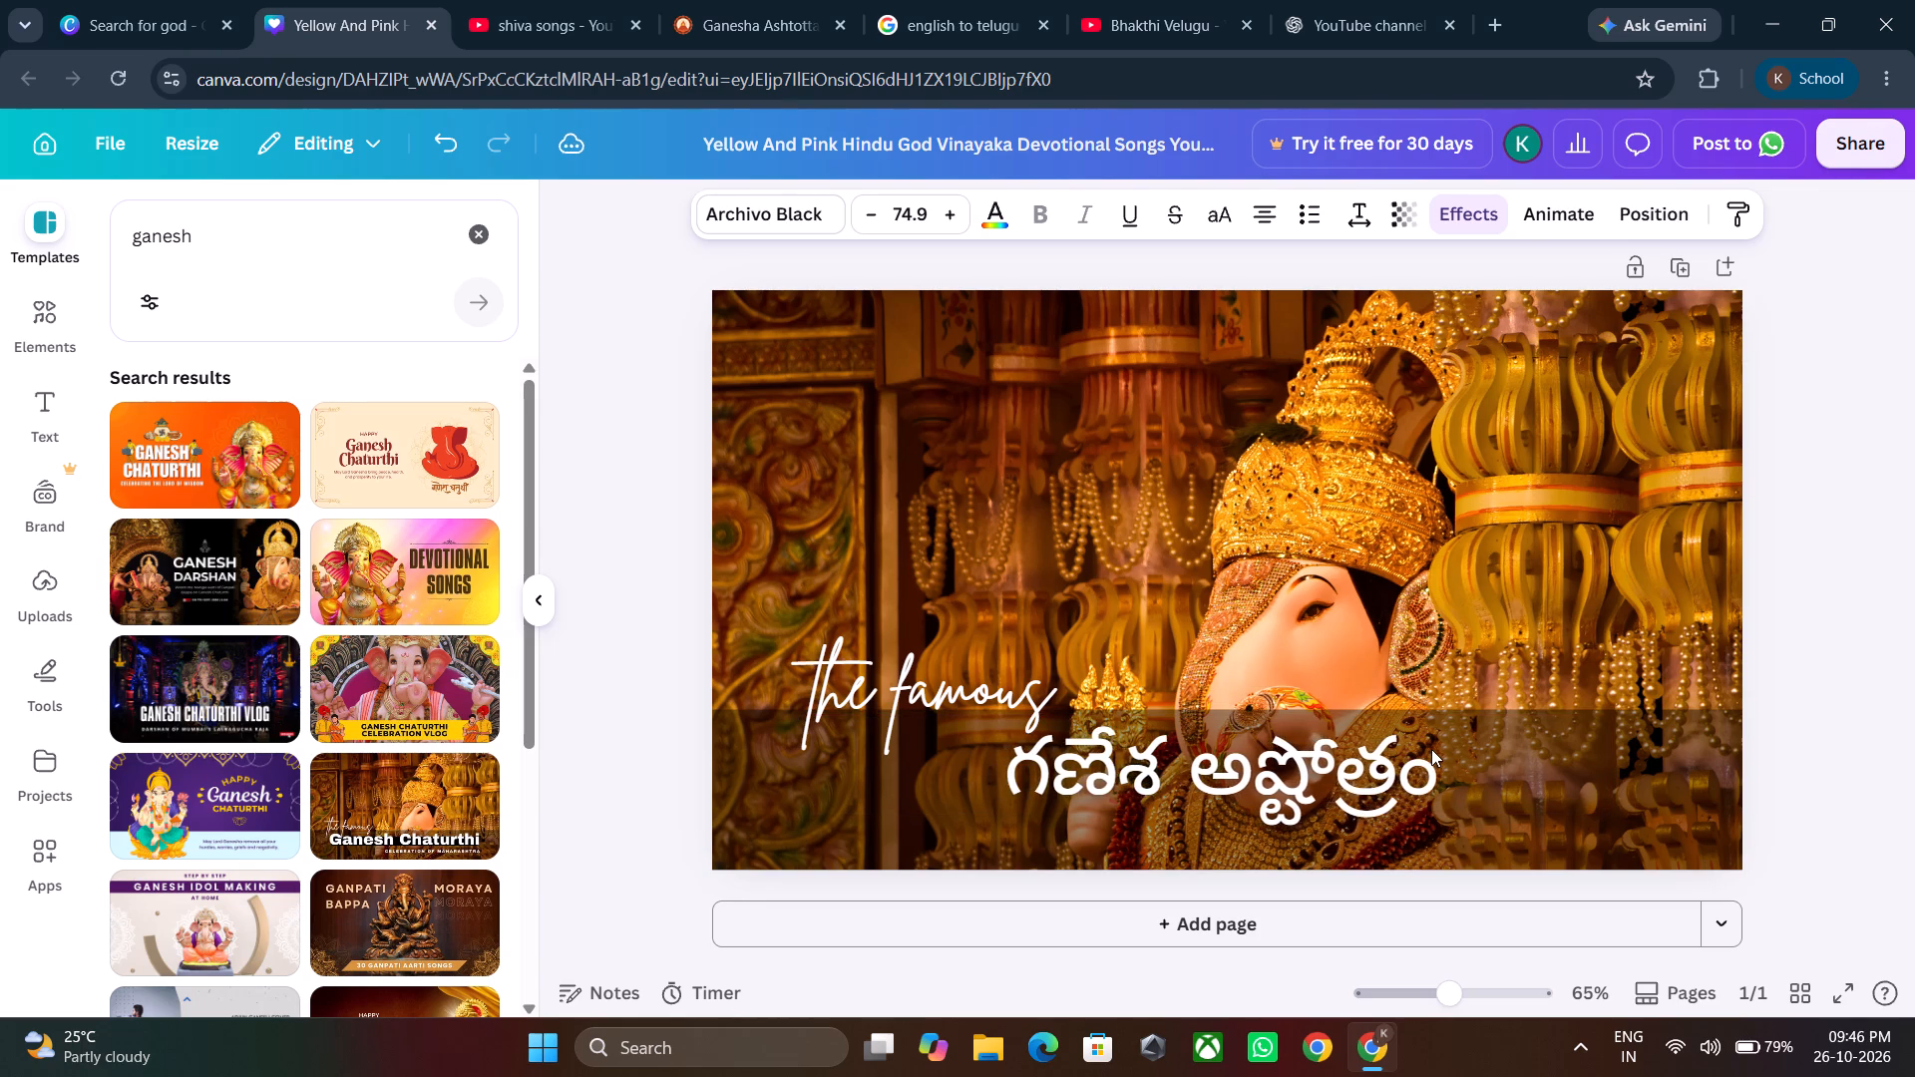
key("Down")
key("Down")
key("Down")
key("Right")
key("Right")
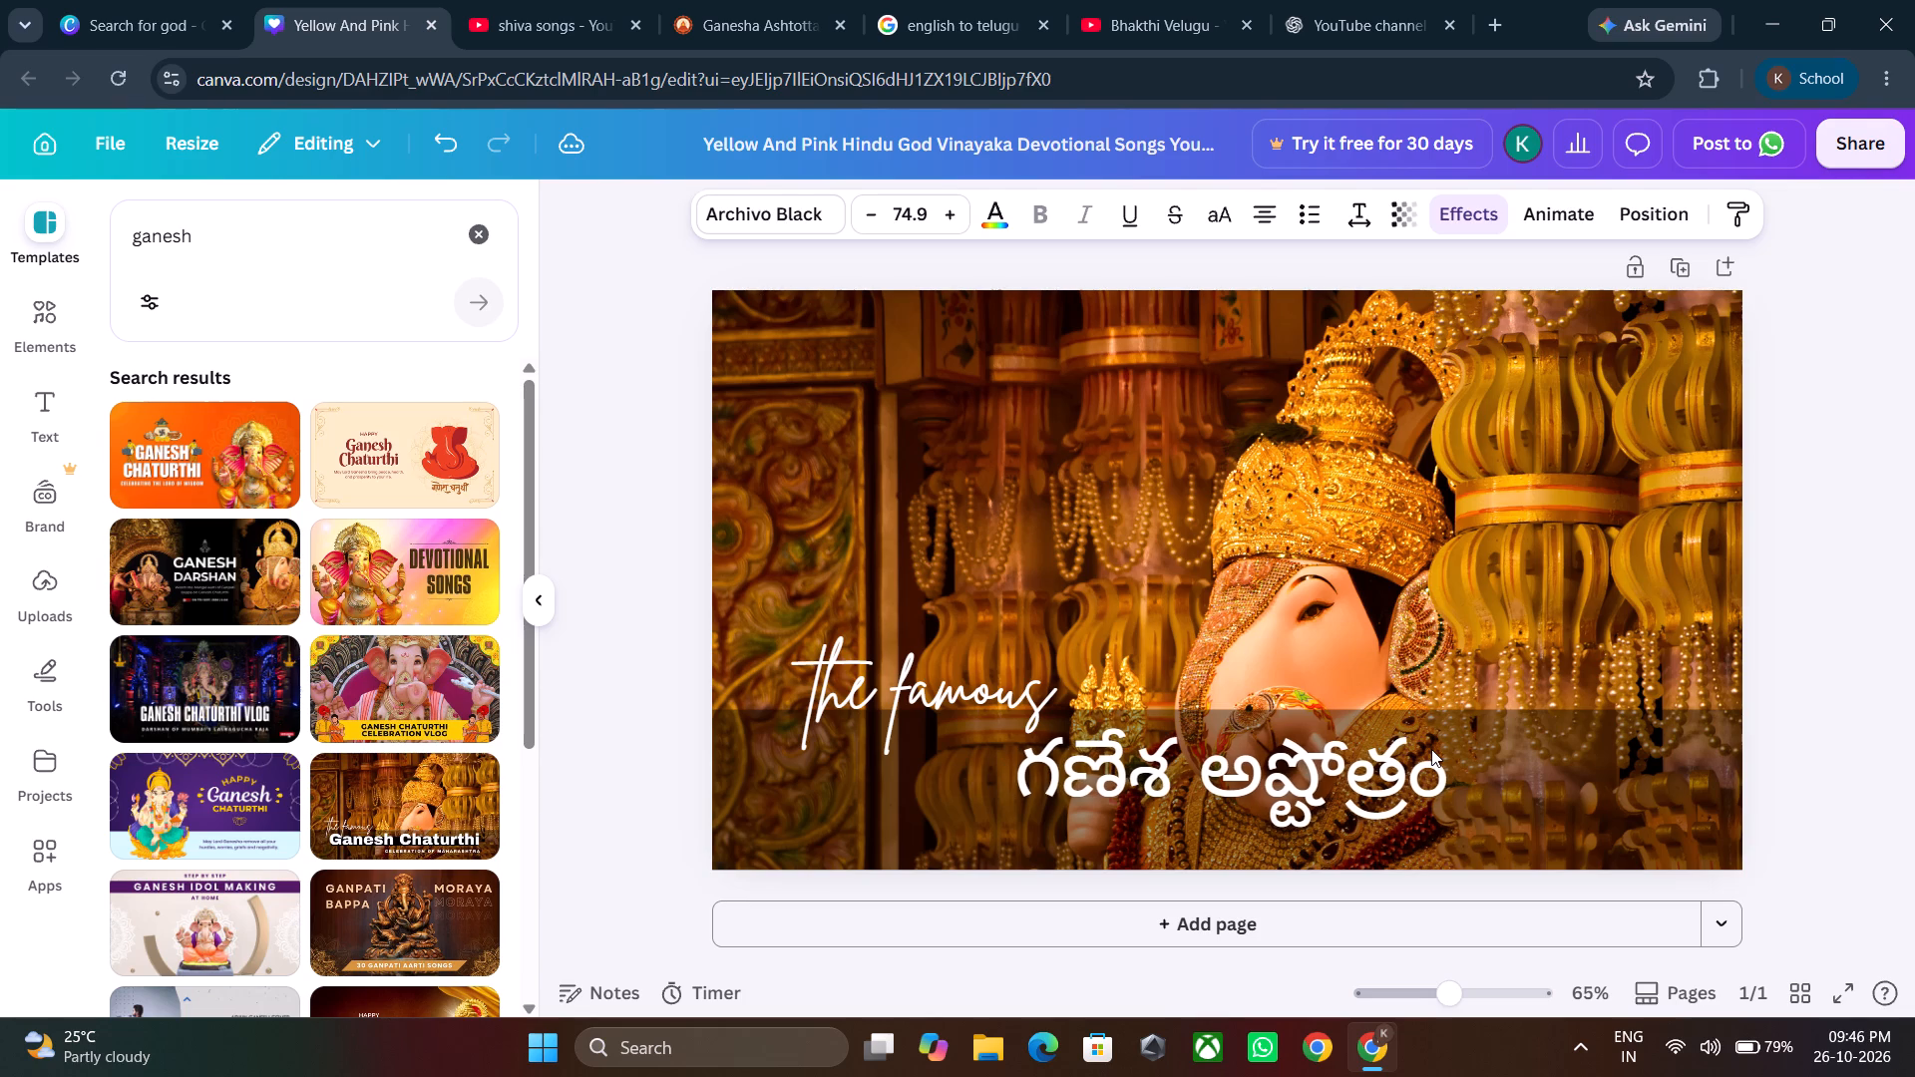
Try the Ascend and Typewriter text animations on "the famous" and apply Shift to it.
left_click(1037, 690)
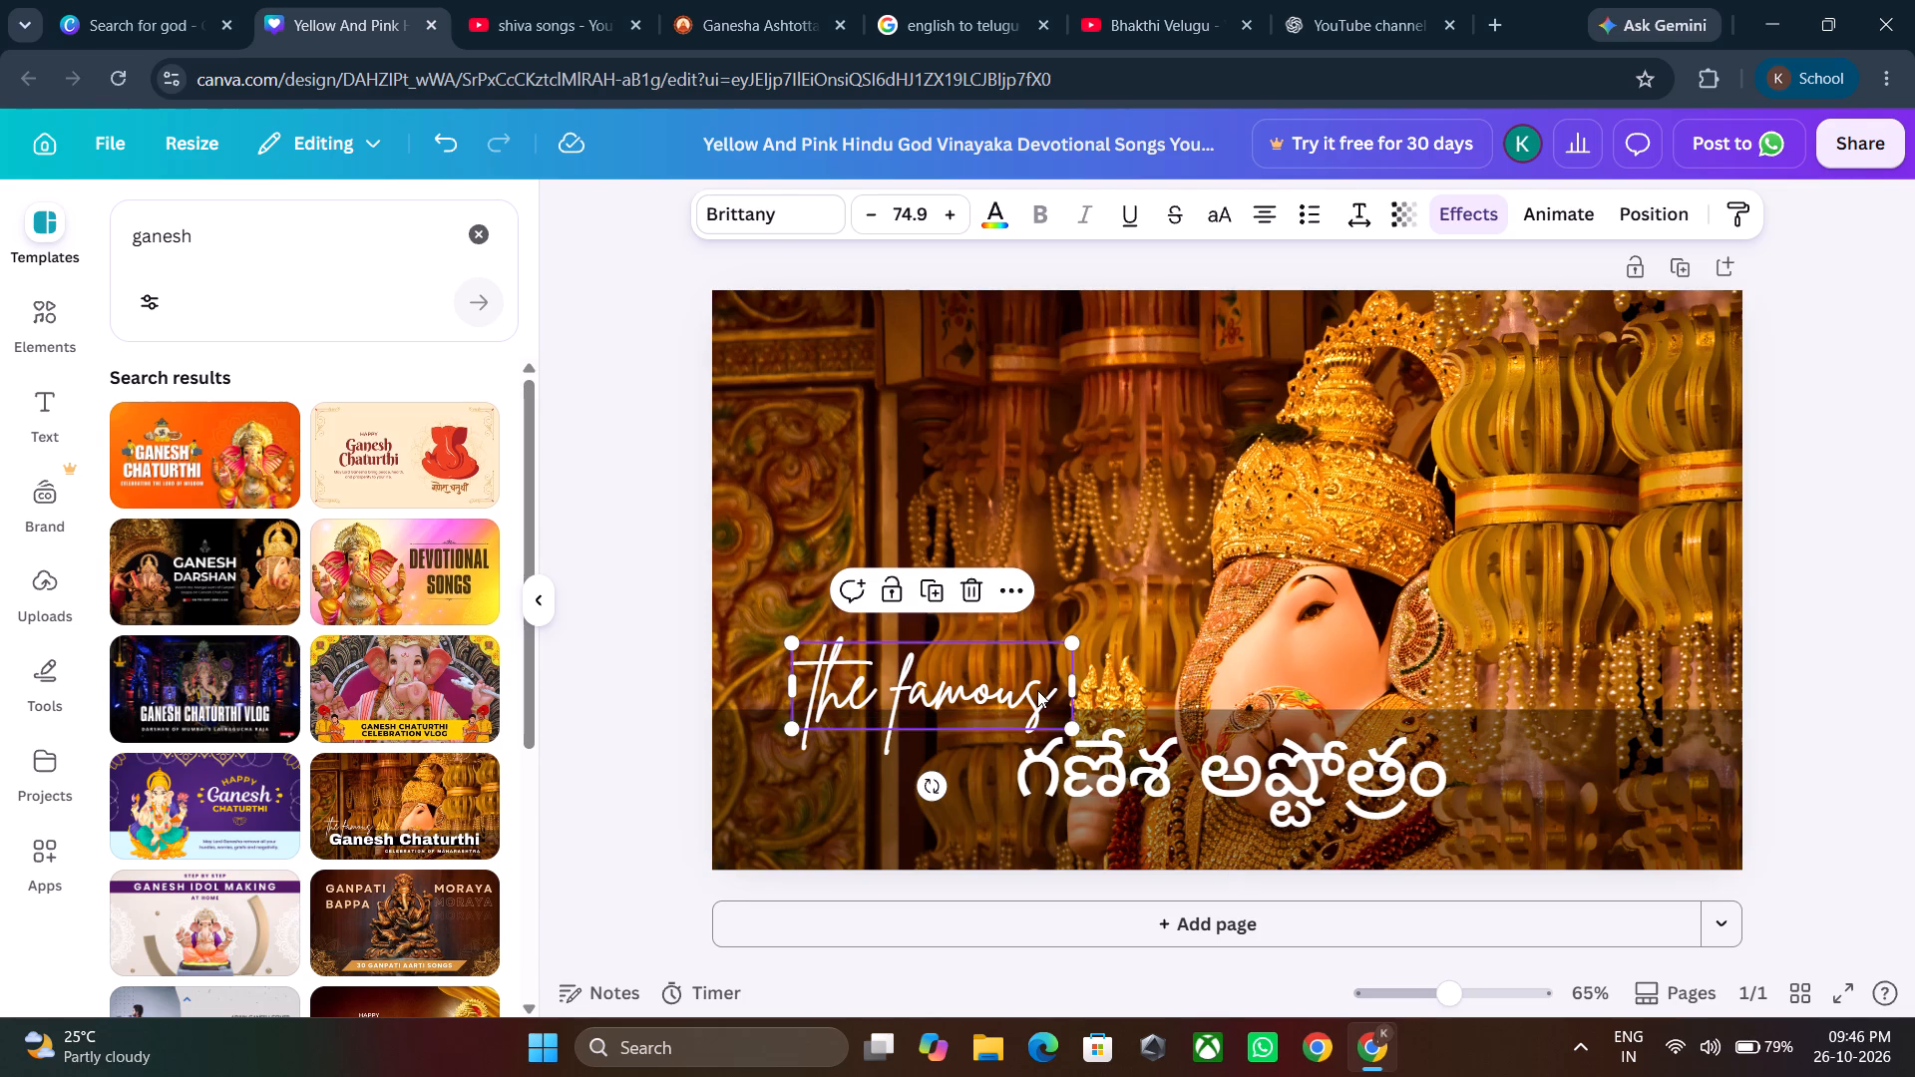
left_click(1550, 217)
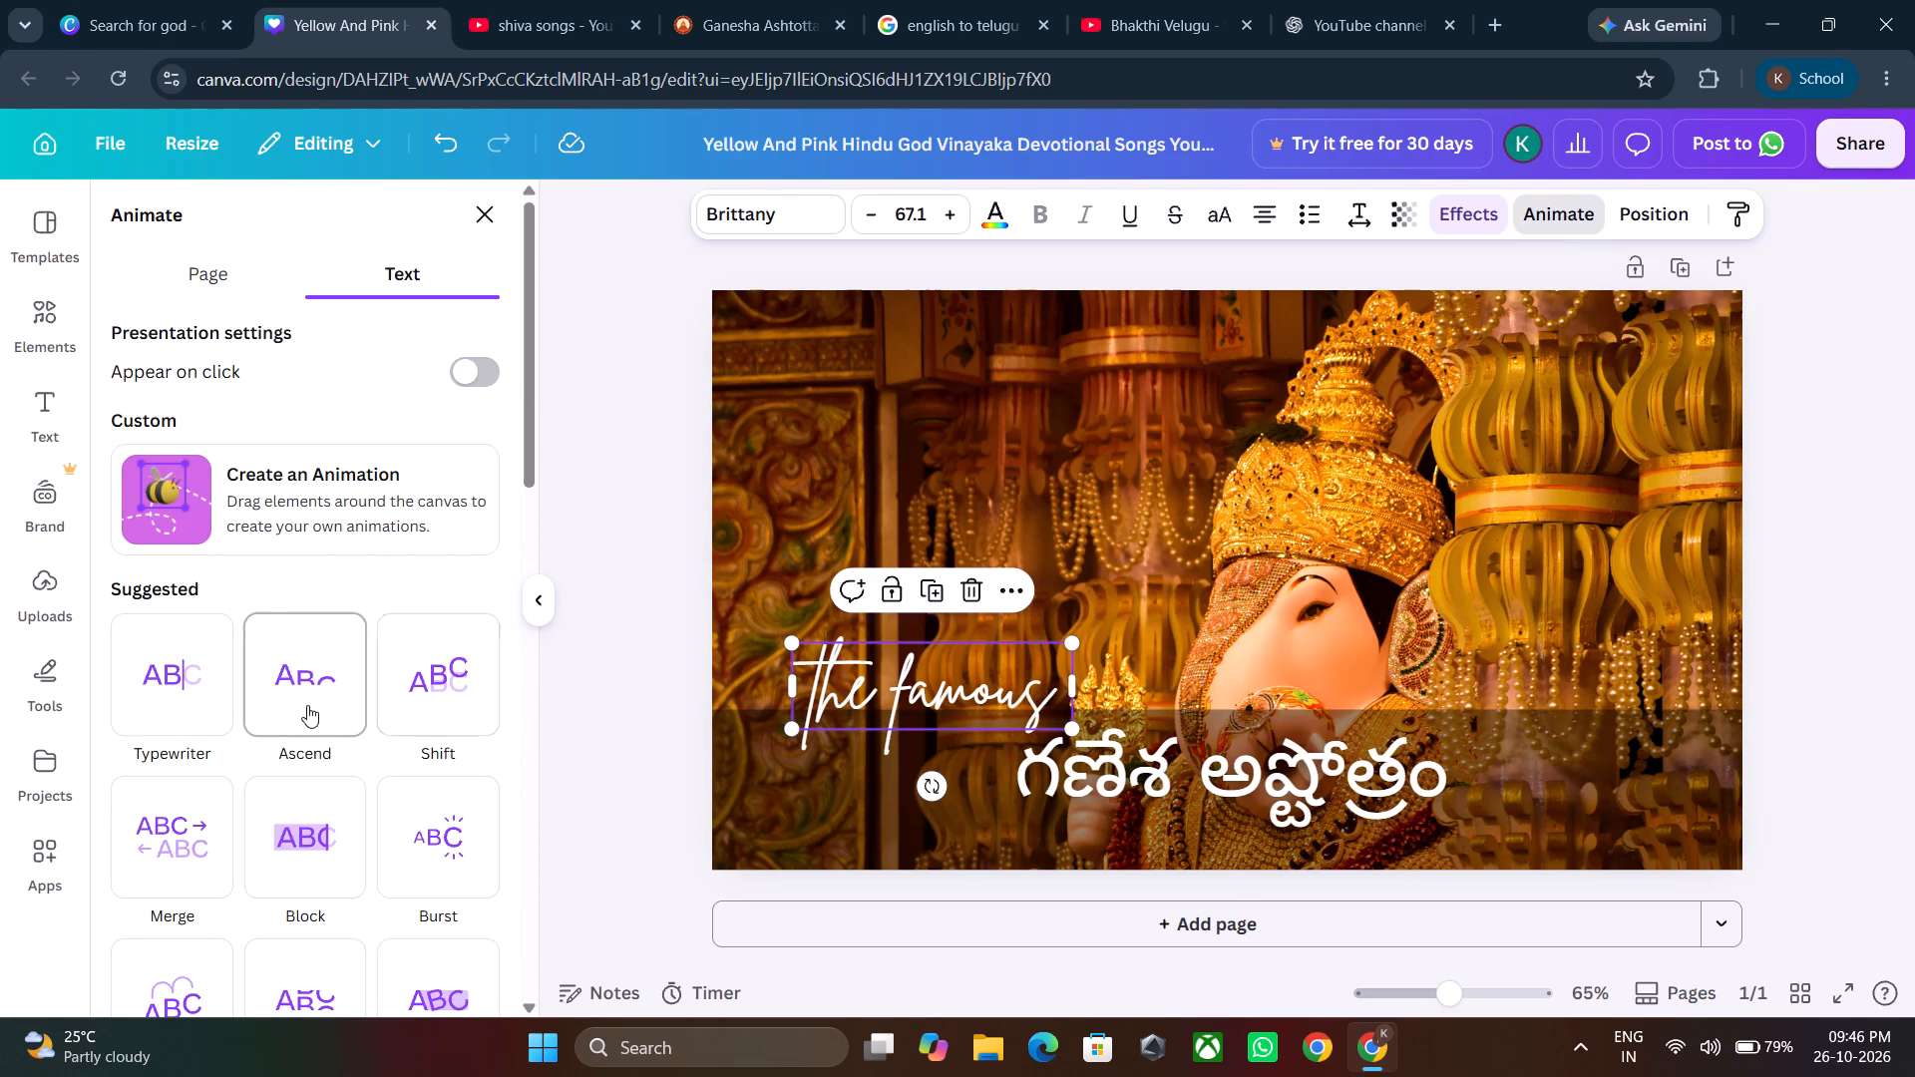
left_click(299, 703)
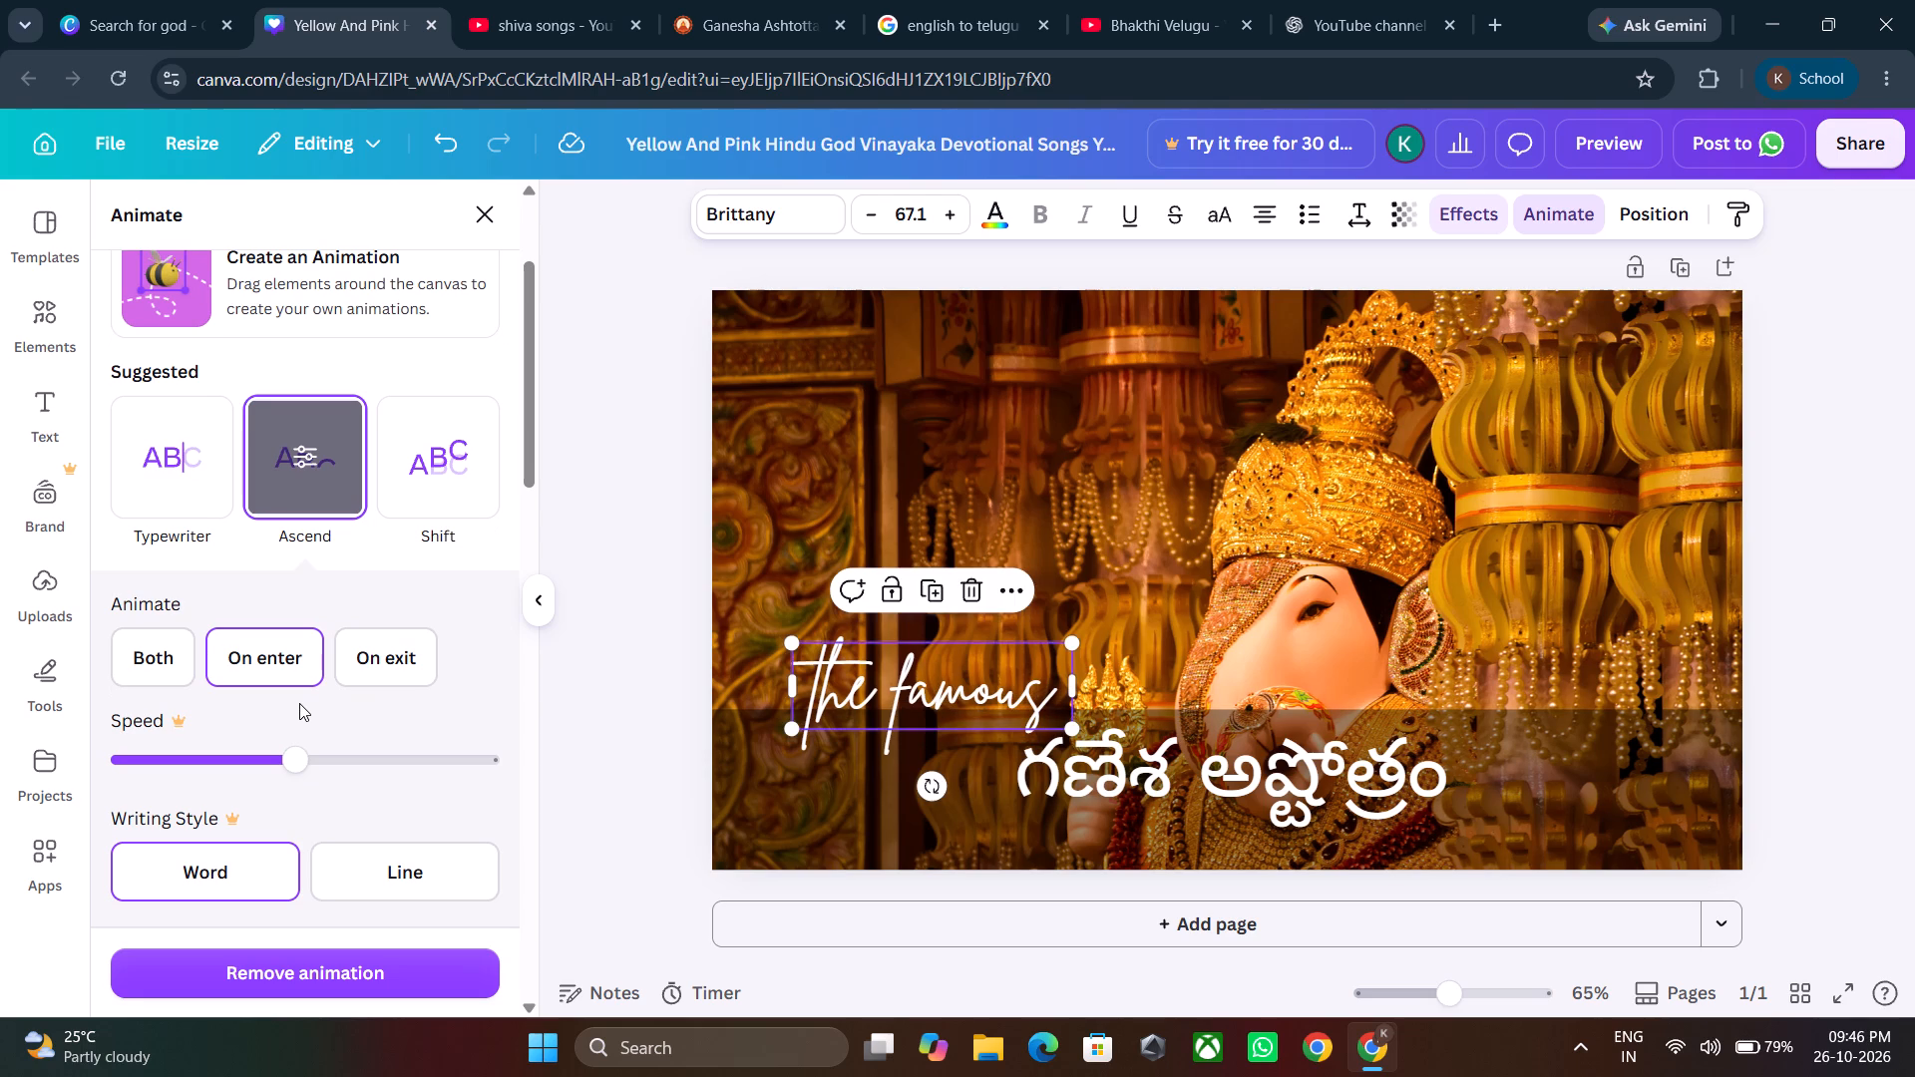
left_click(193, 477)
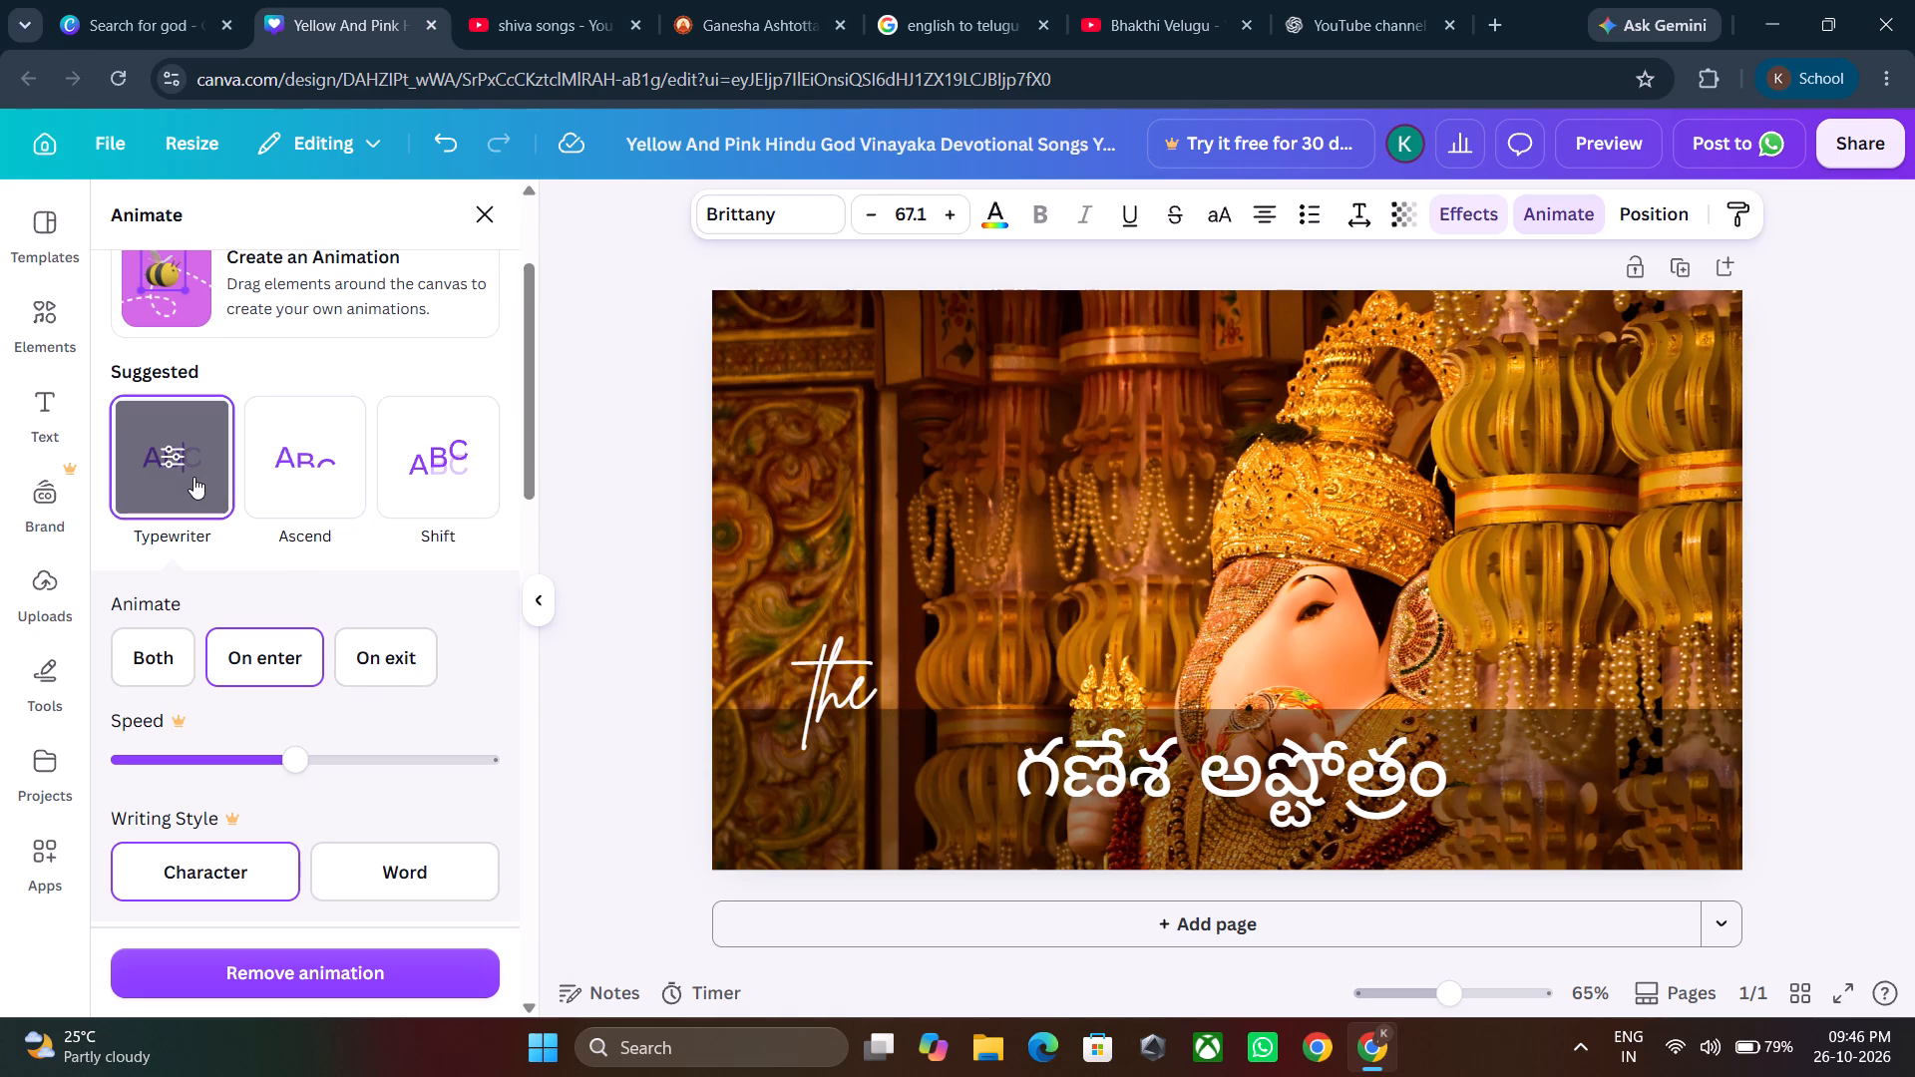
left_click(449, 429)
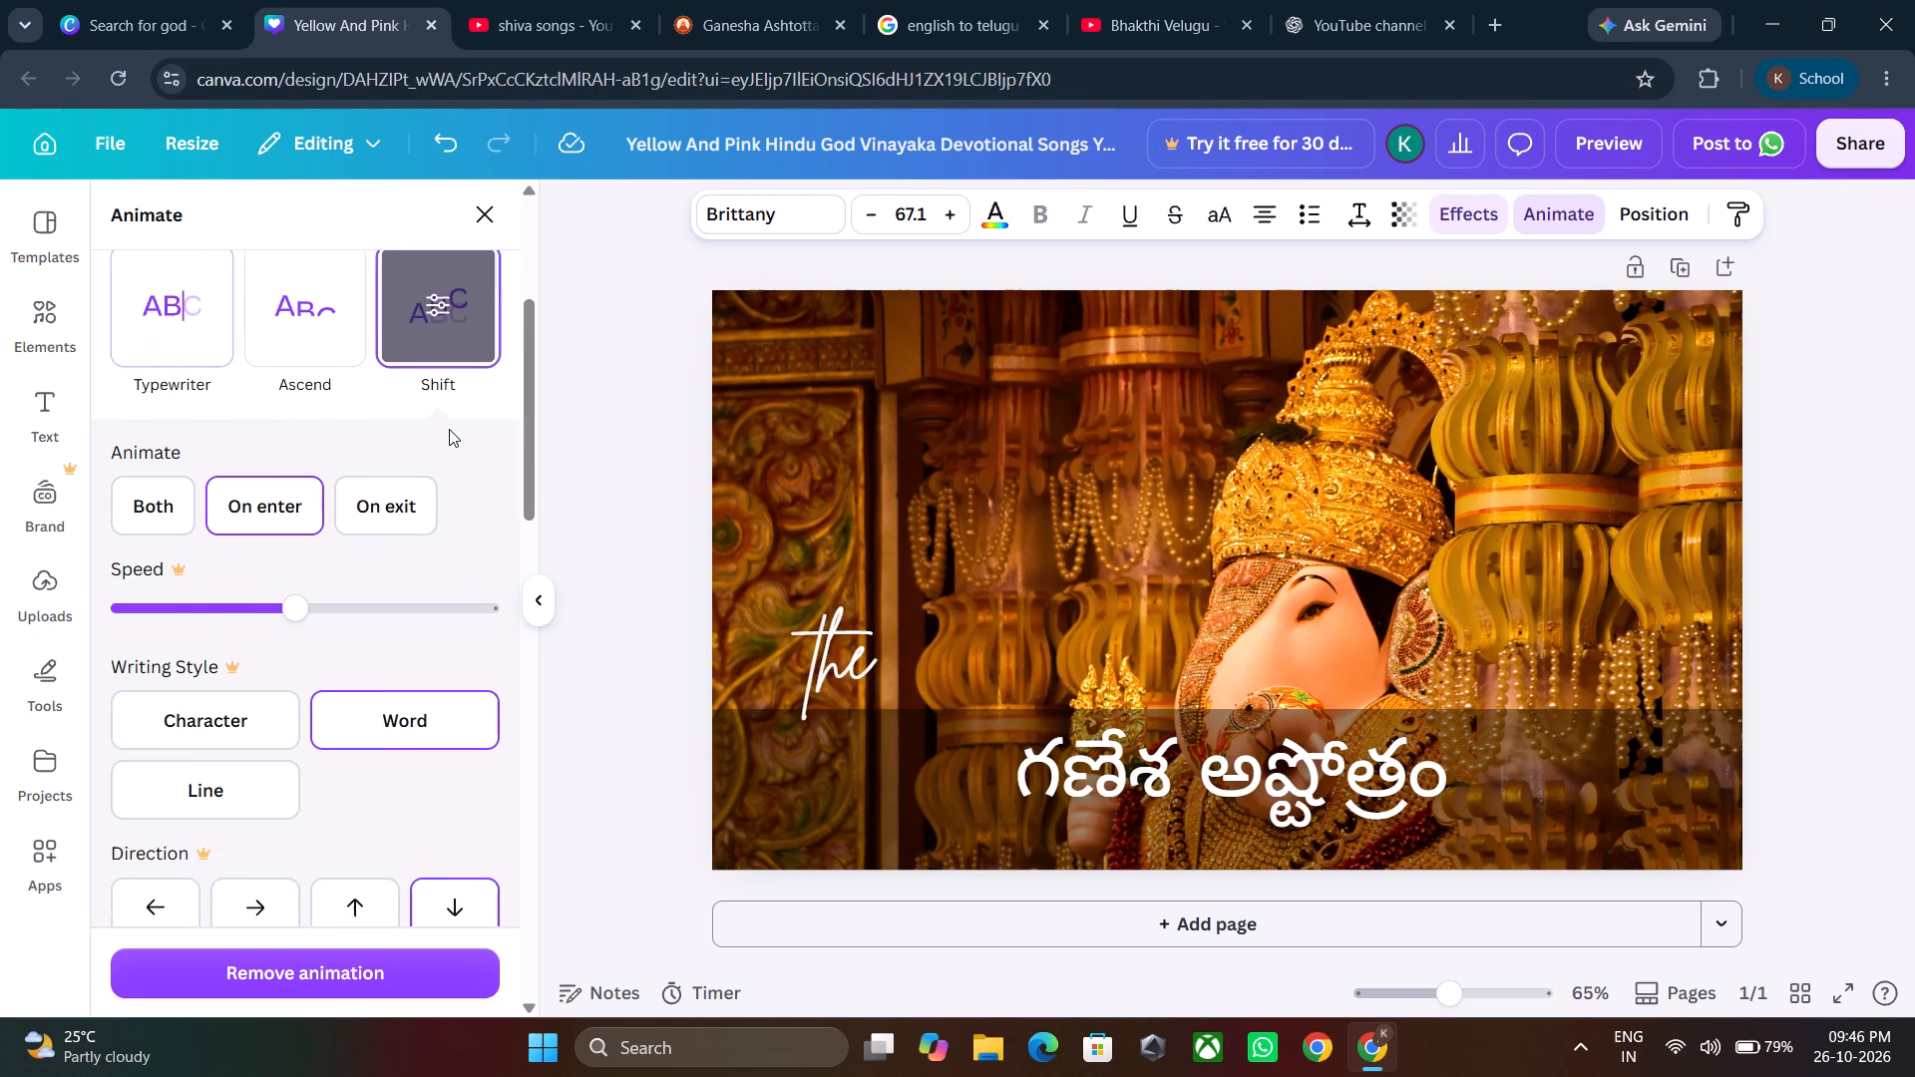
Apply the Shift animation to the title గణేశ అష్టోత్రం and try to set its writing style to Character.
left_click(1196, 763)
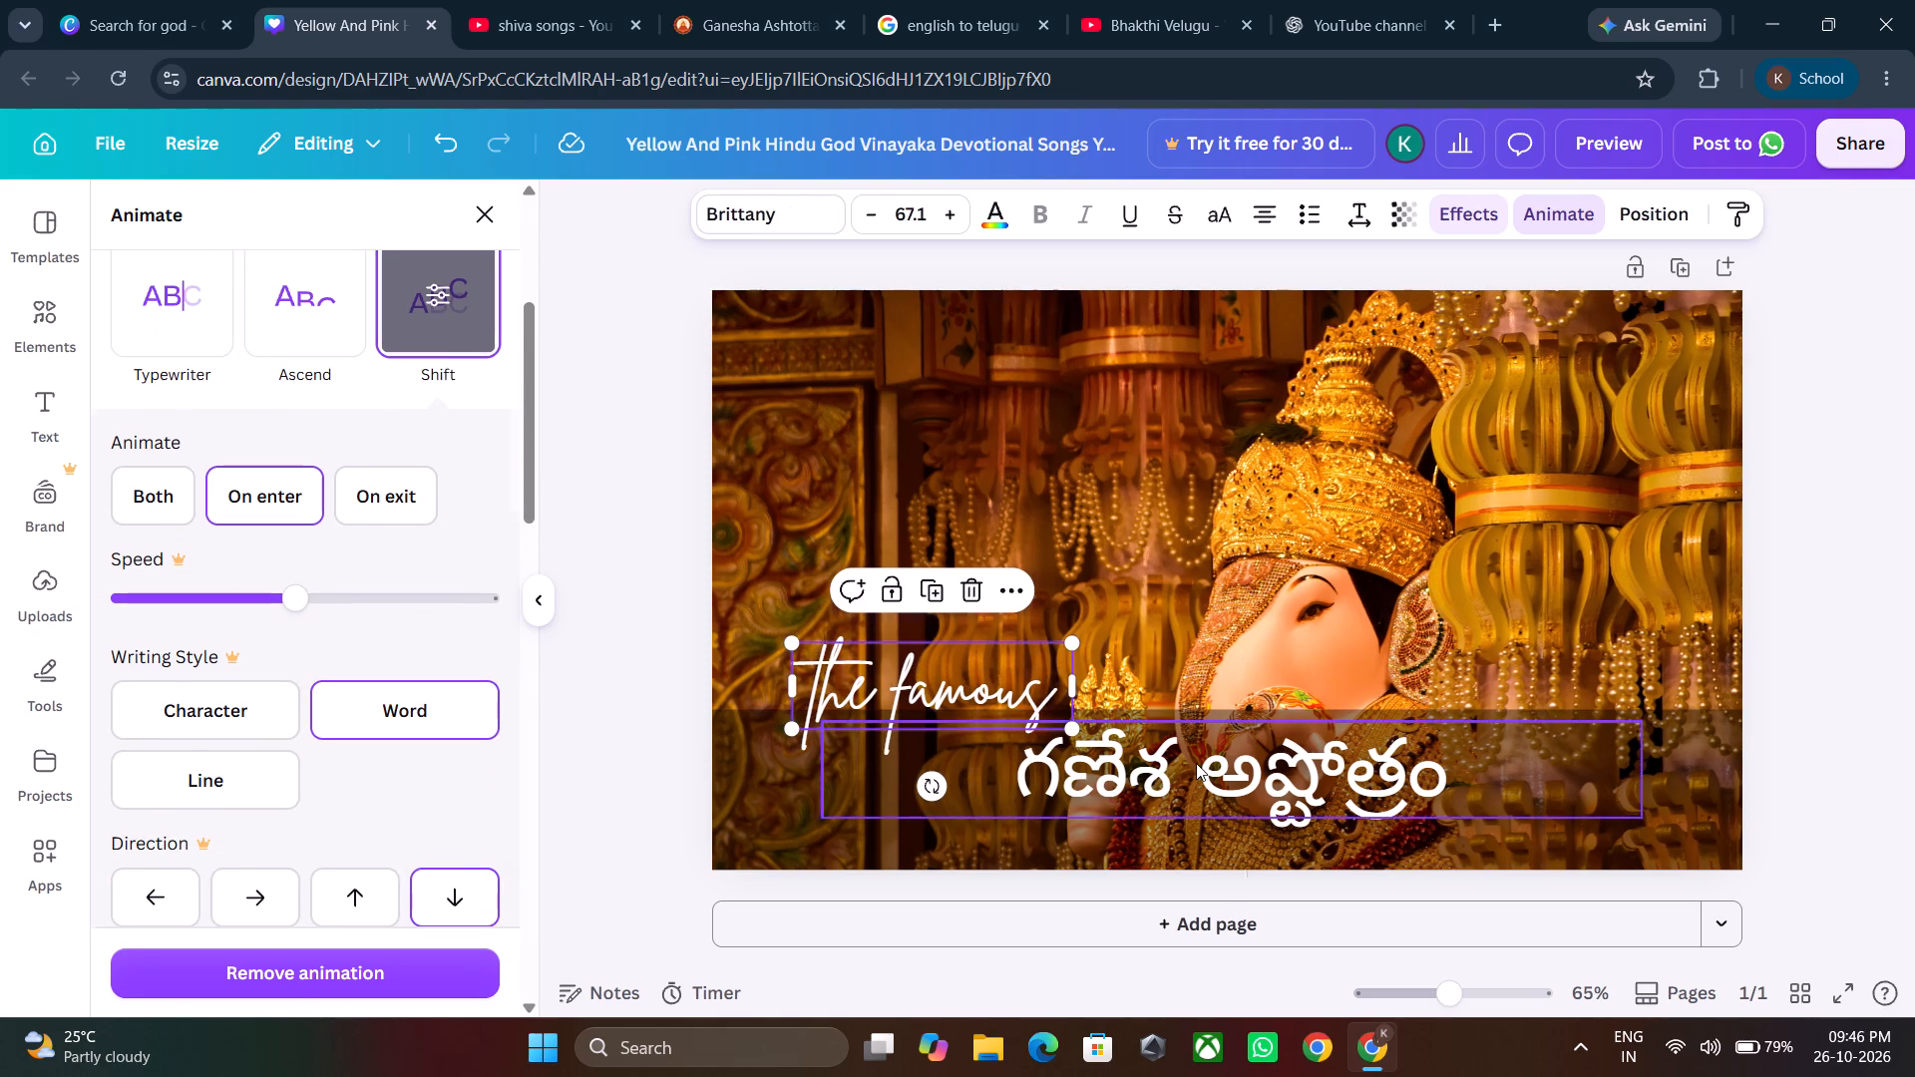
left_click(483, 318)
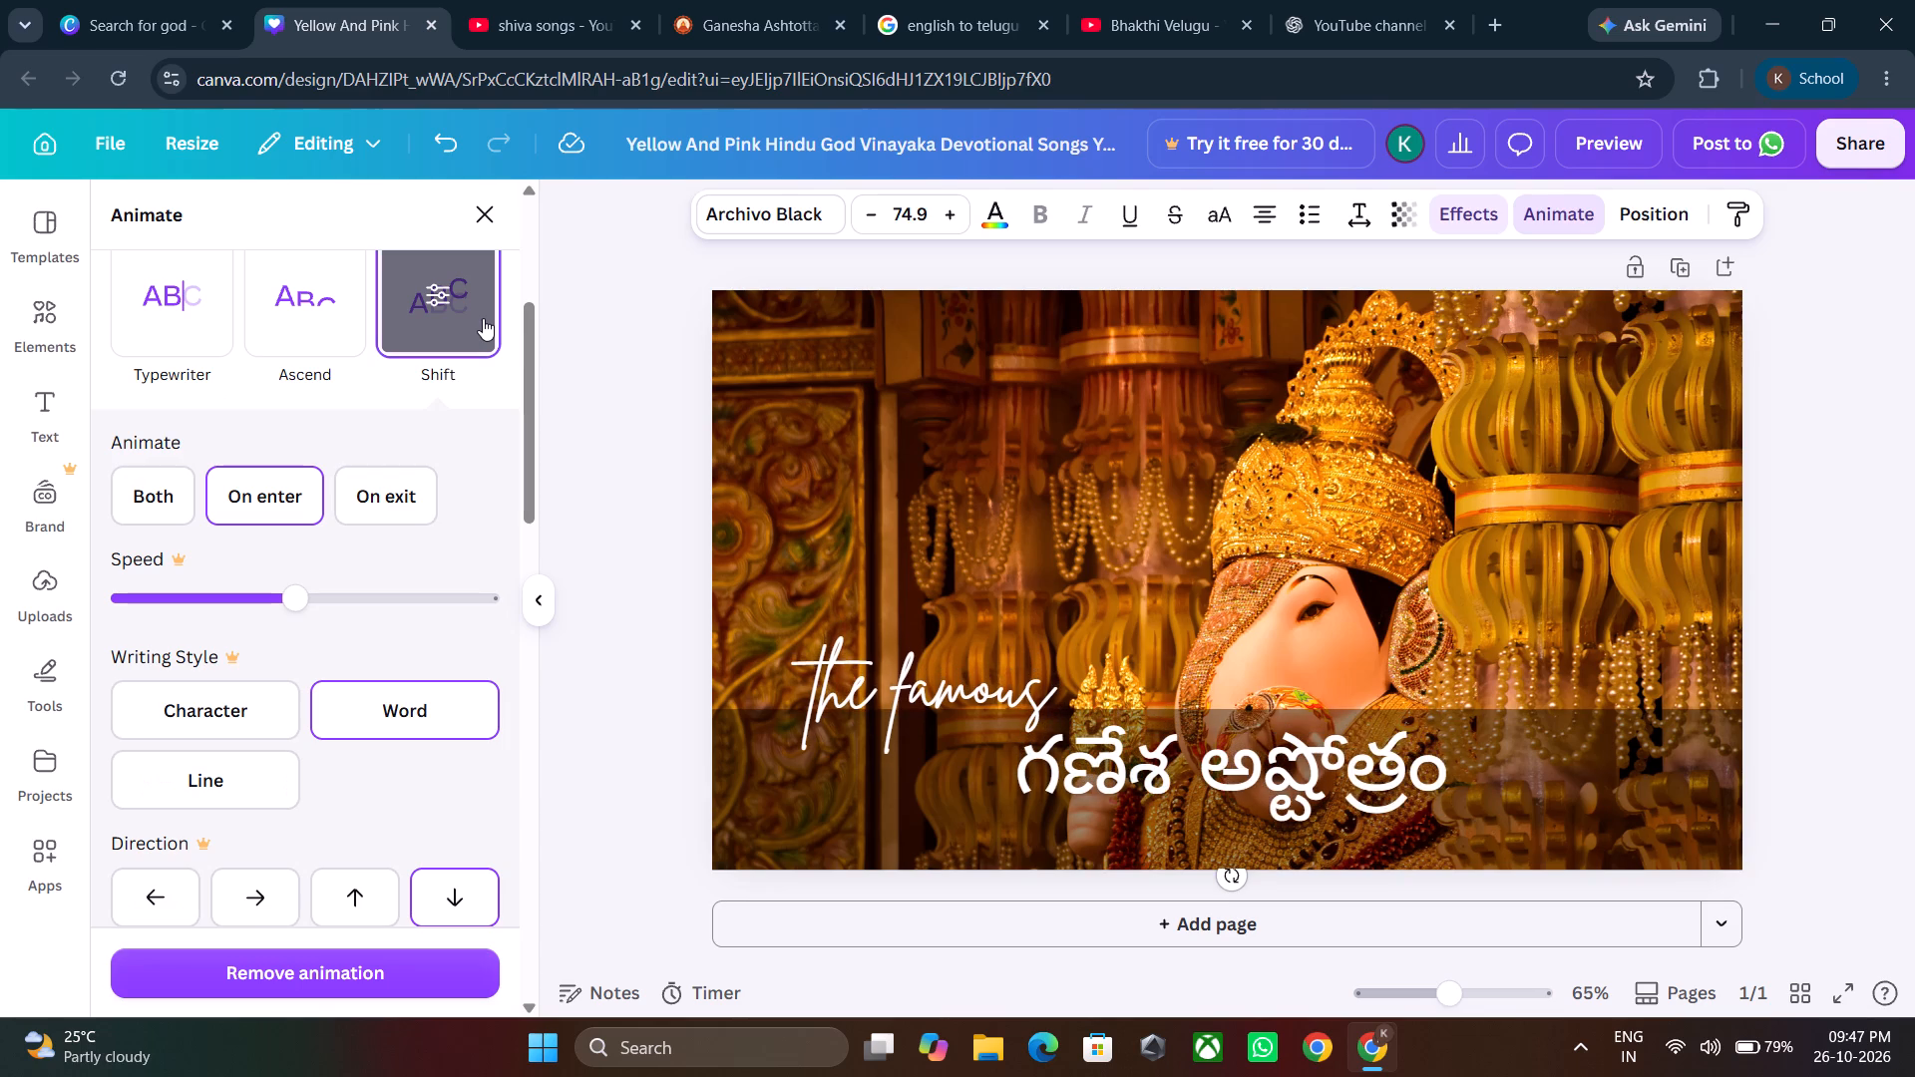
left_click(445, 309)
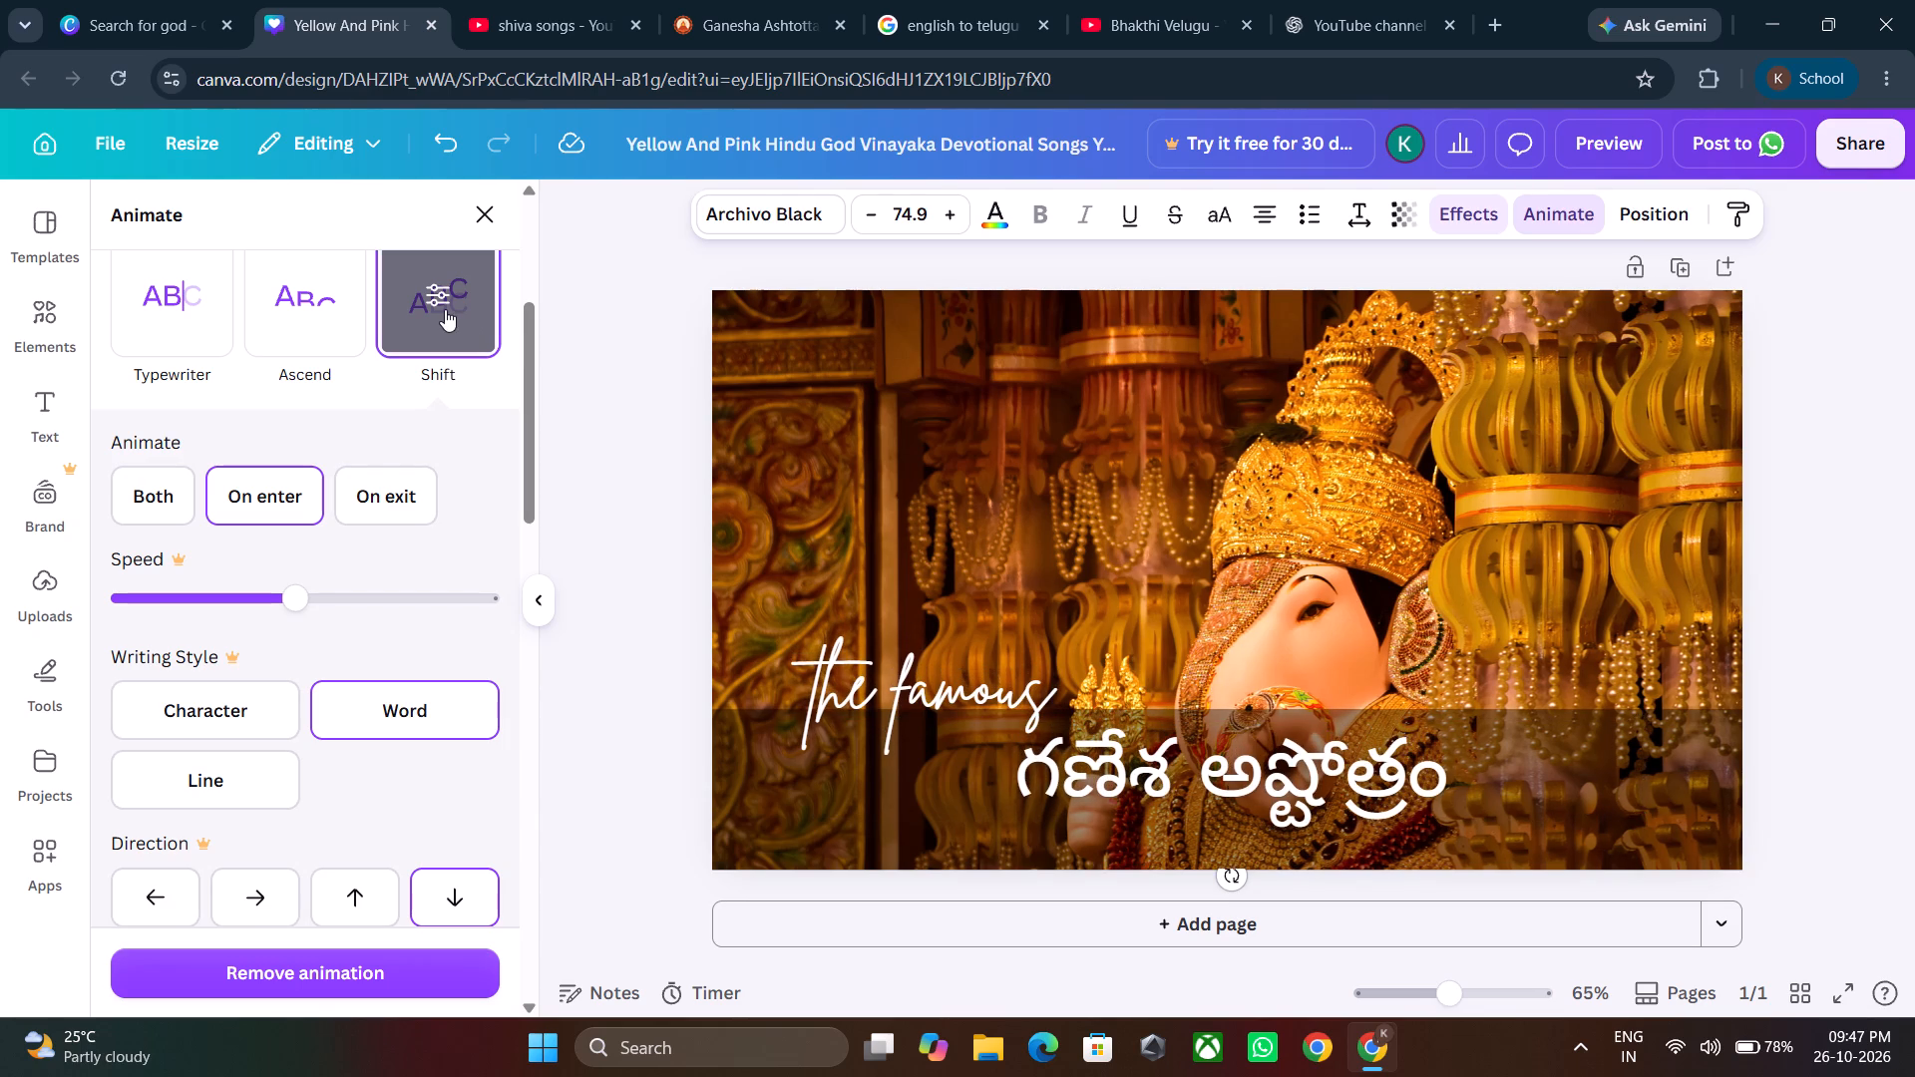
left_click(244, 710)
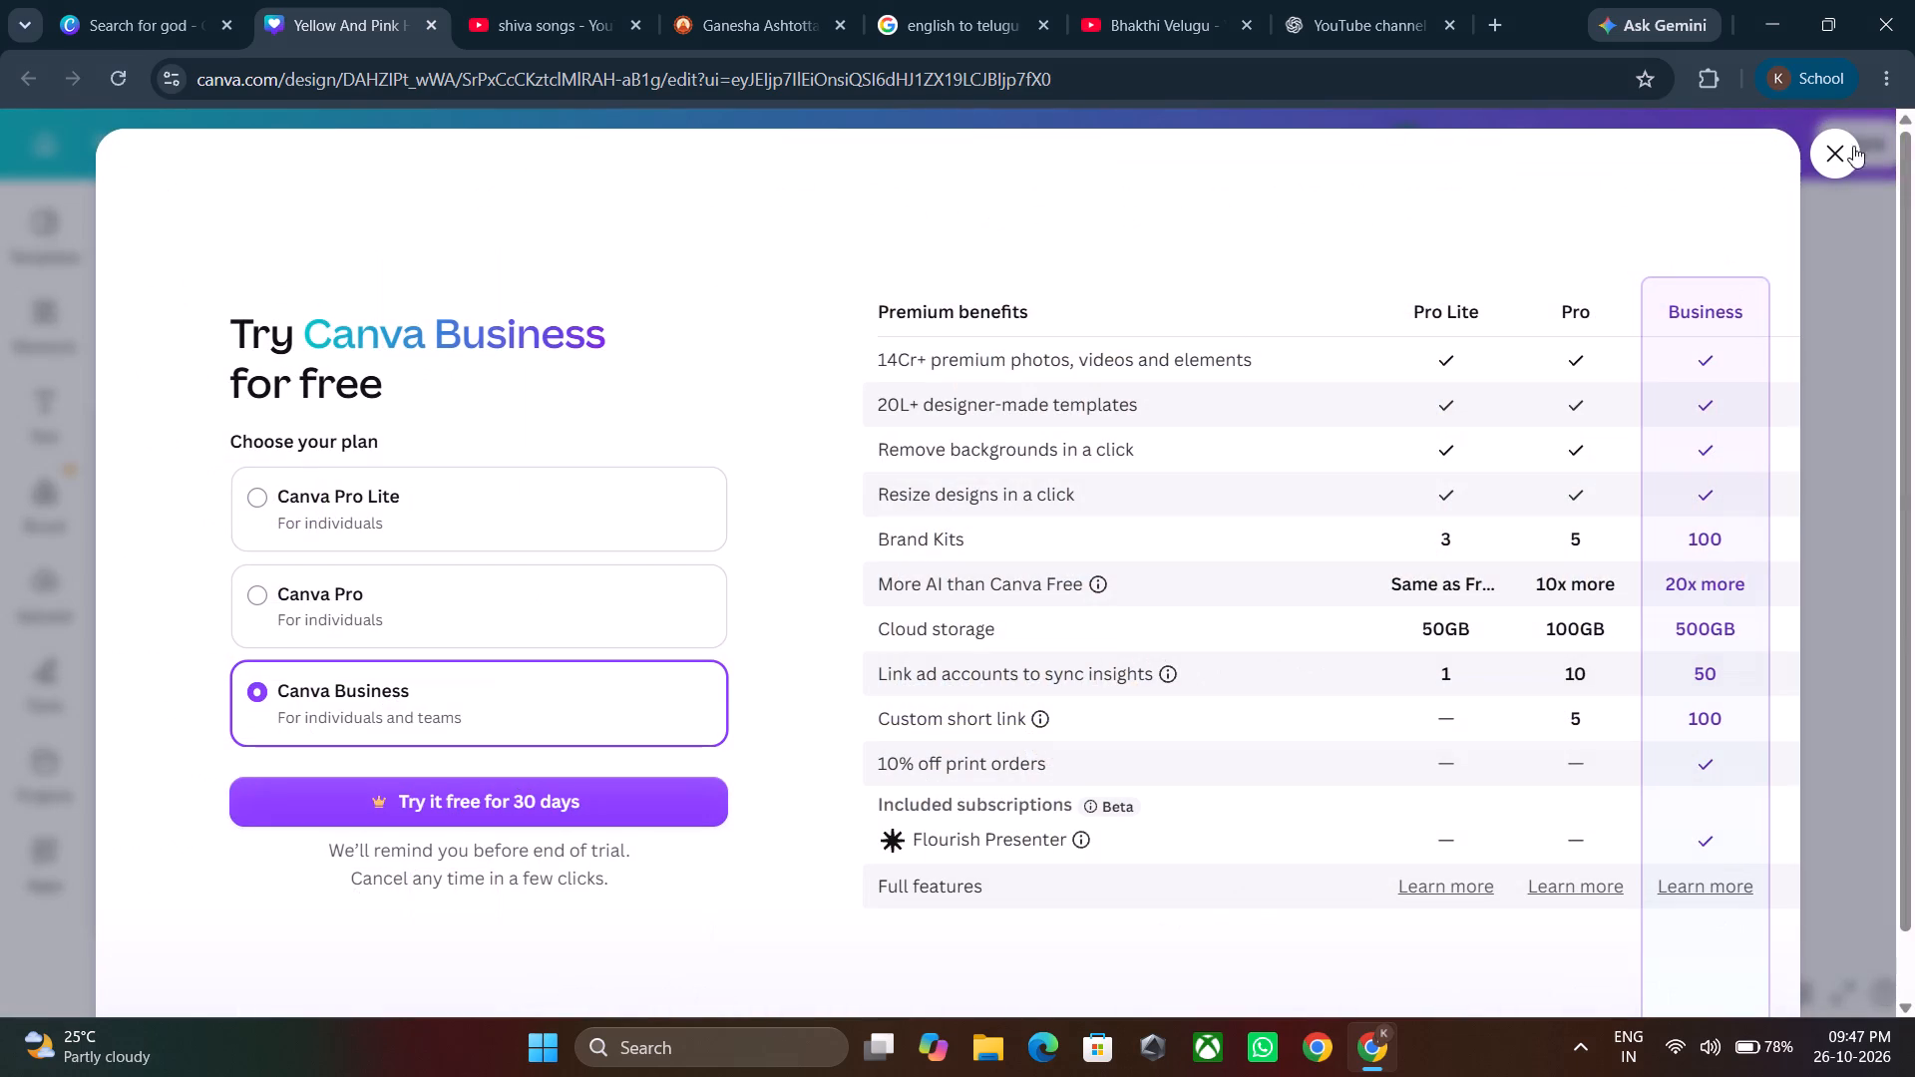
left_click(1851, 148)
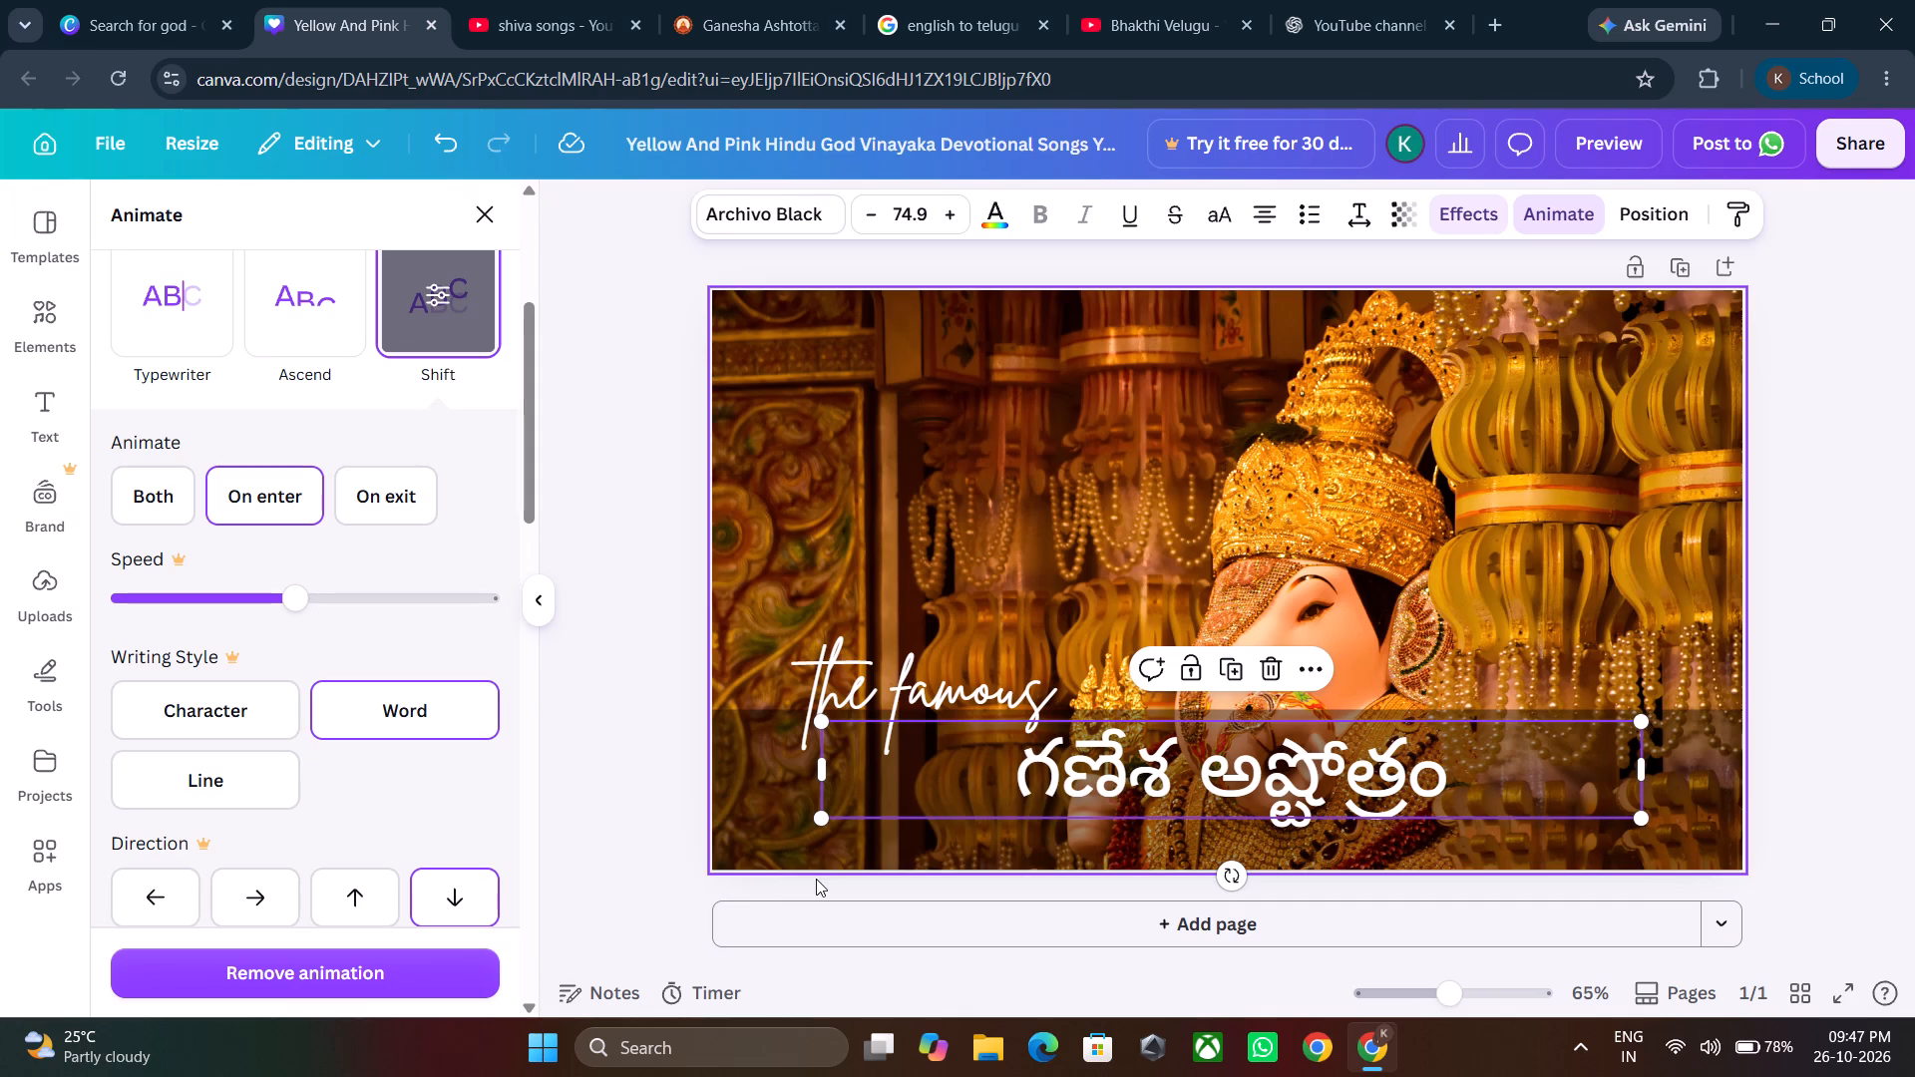
Apply the Skate text animation to the title గణేశ అష్టోత్రం.
scroll(291, 668, "down", 4)
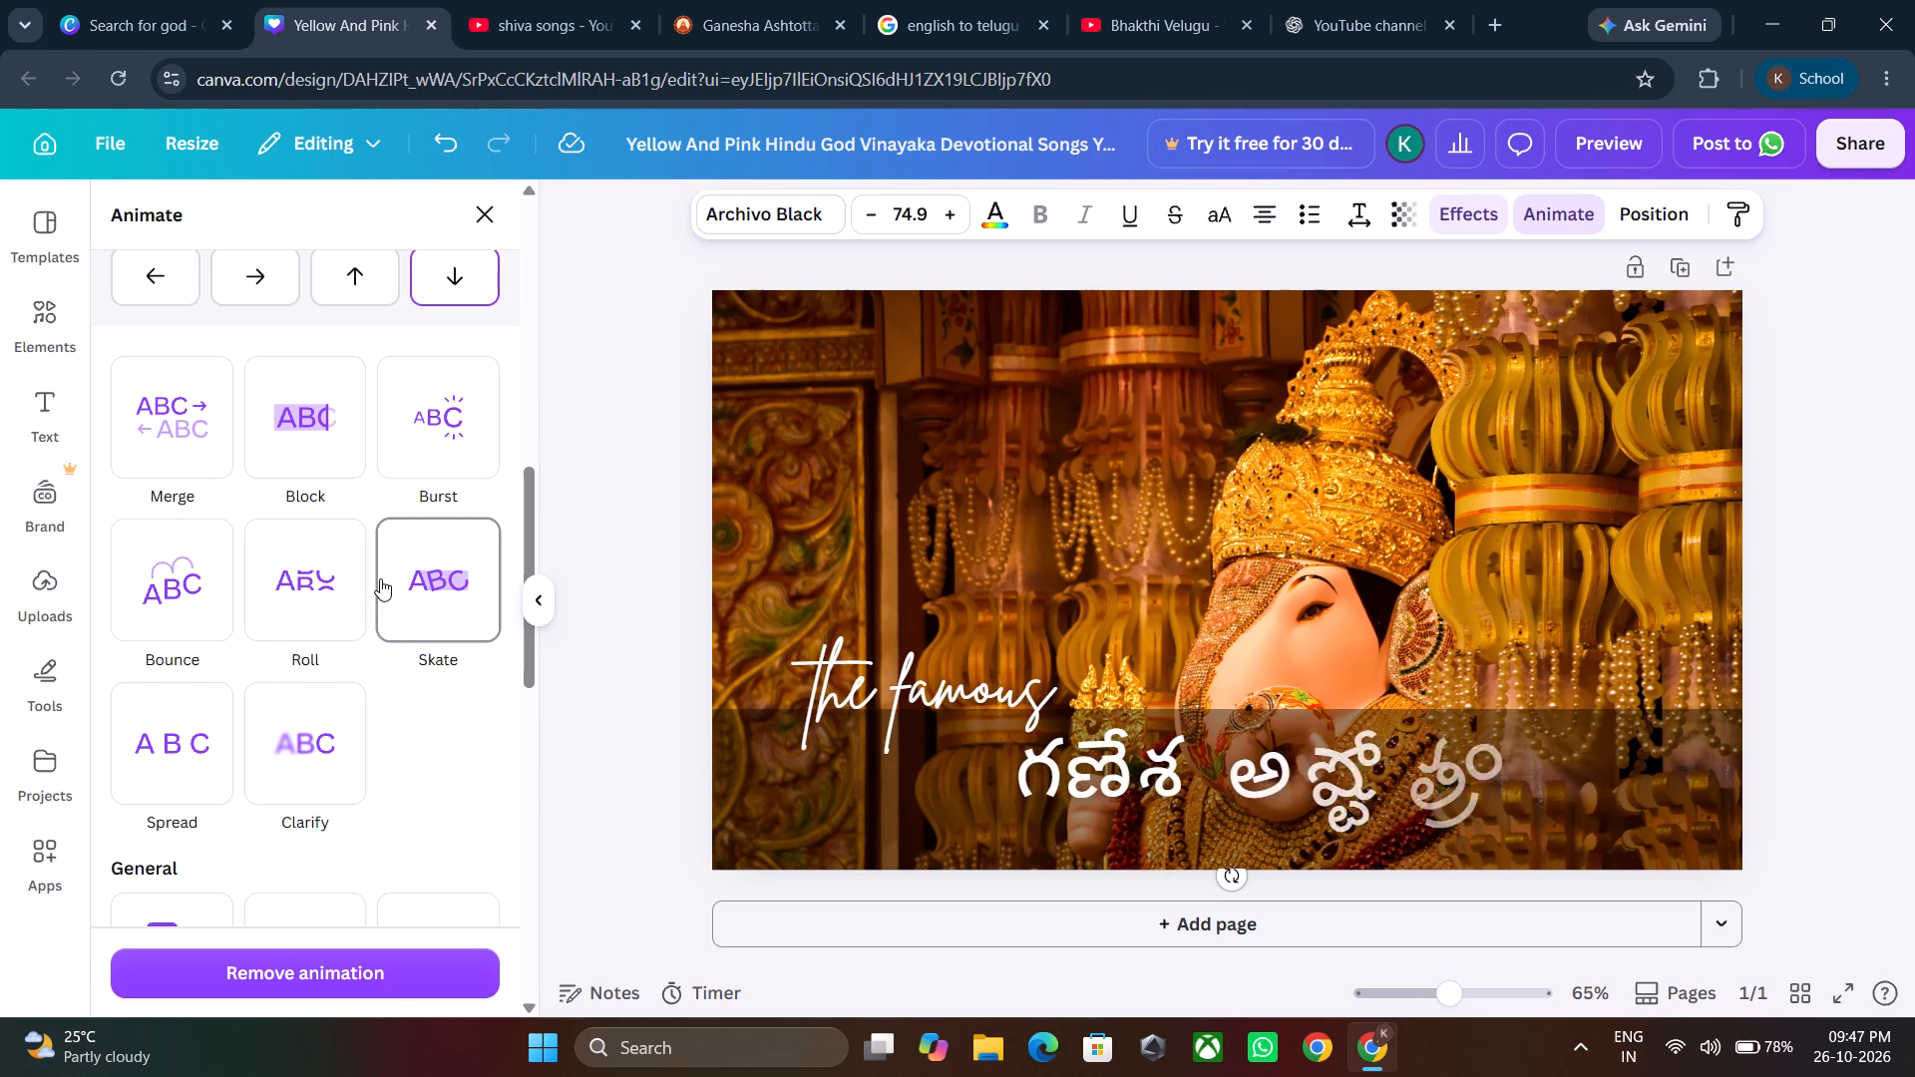
left_click(430, 613)
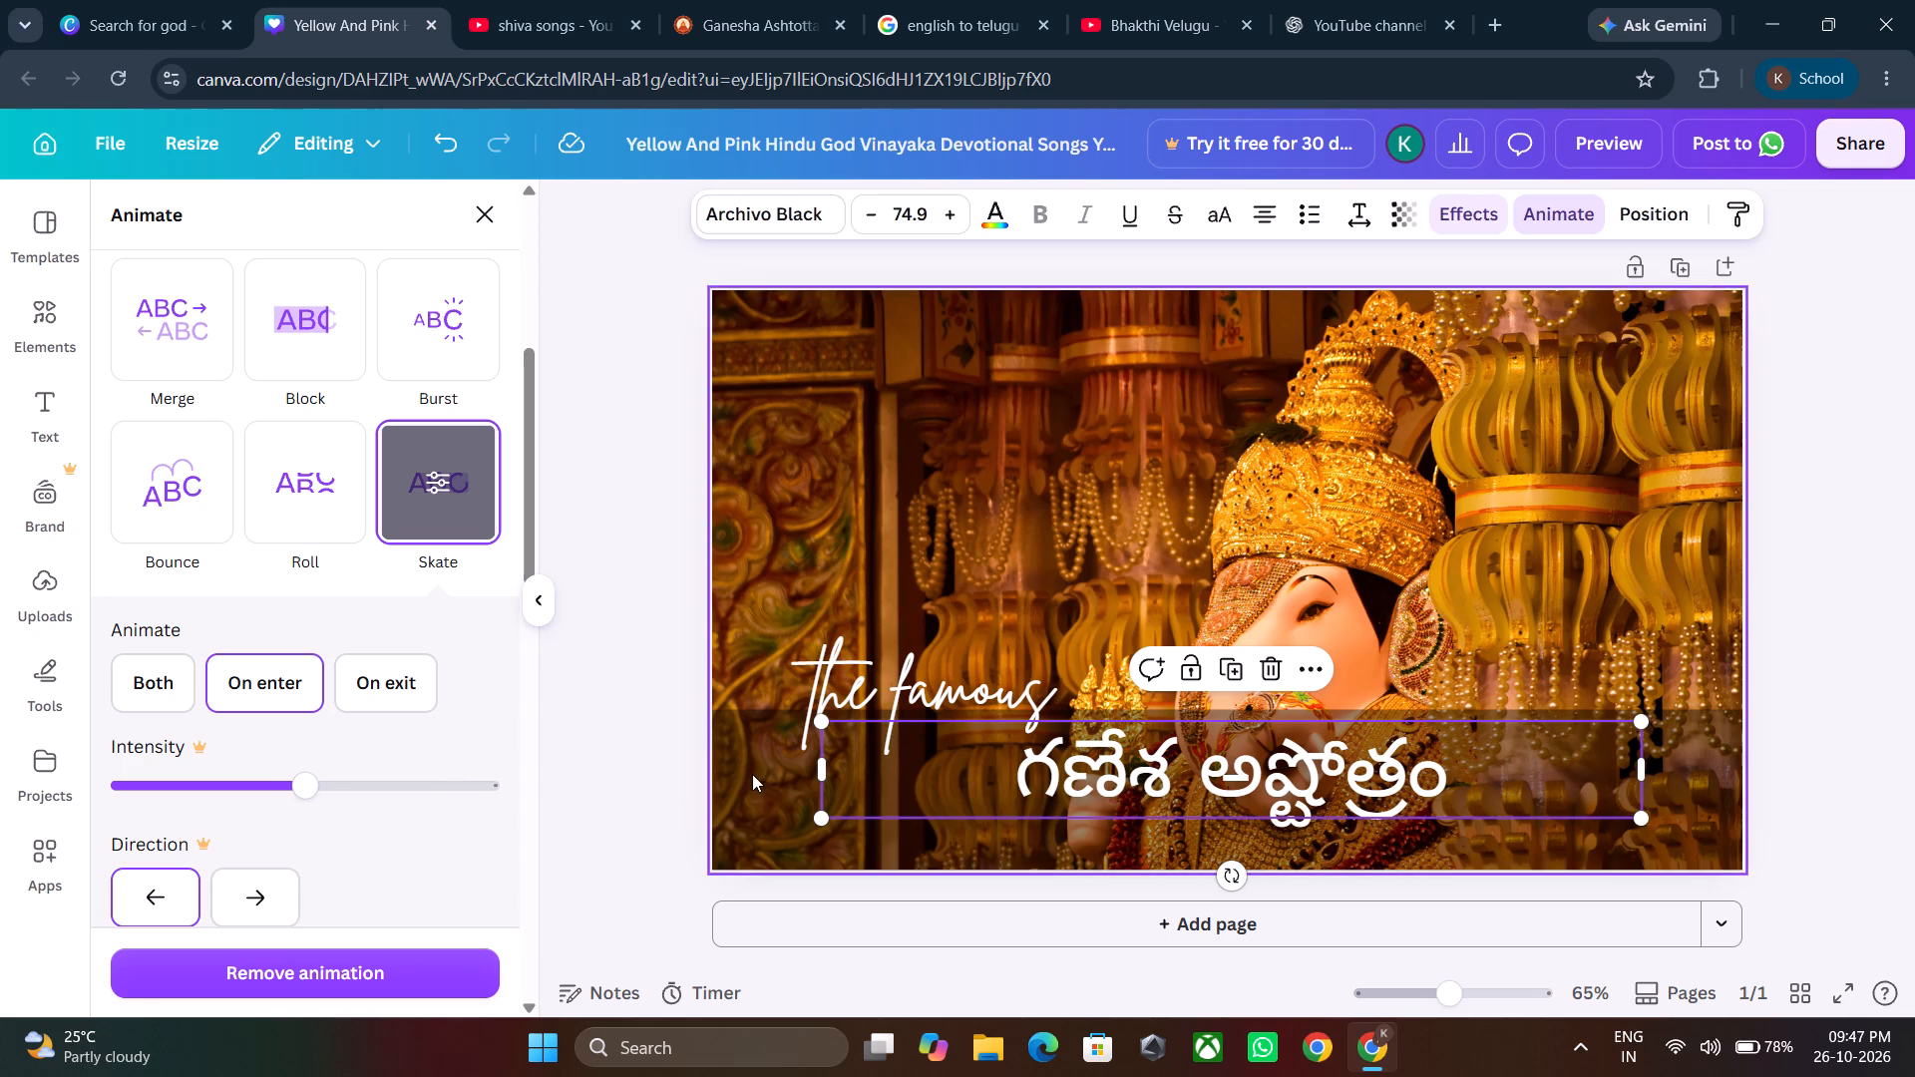
Delete the script text "the famous" above the title.
left_click(956, 681)
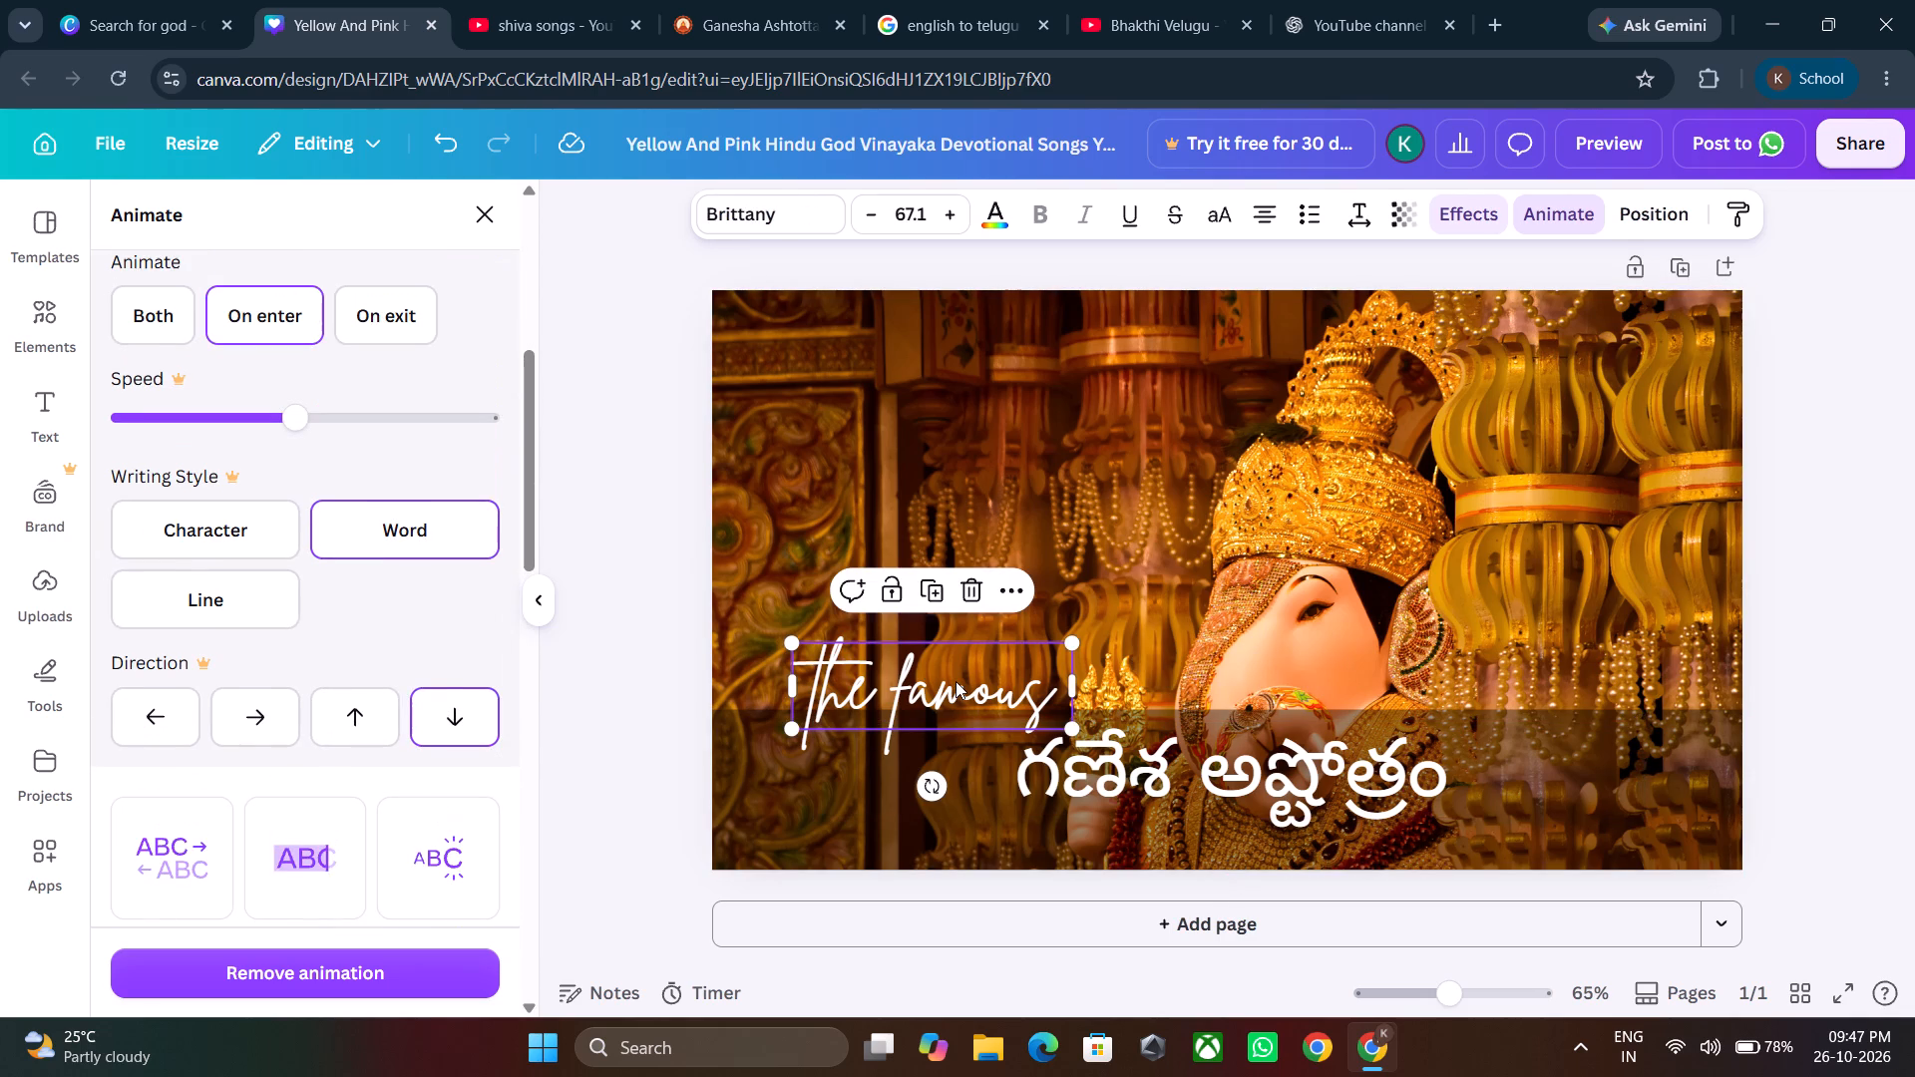
left_click(1045, 689)
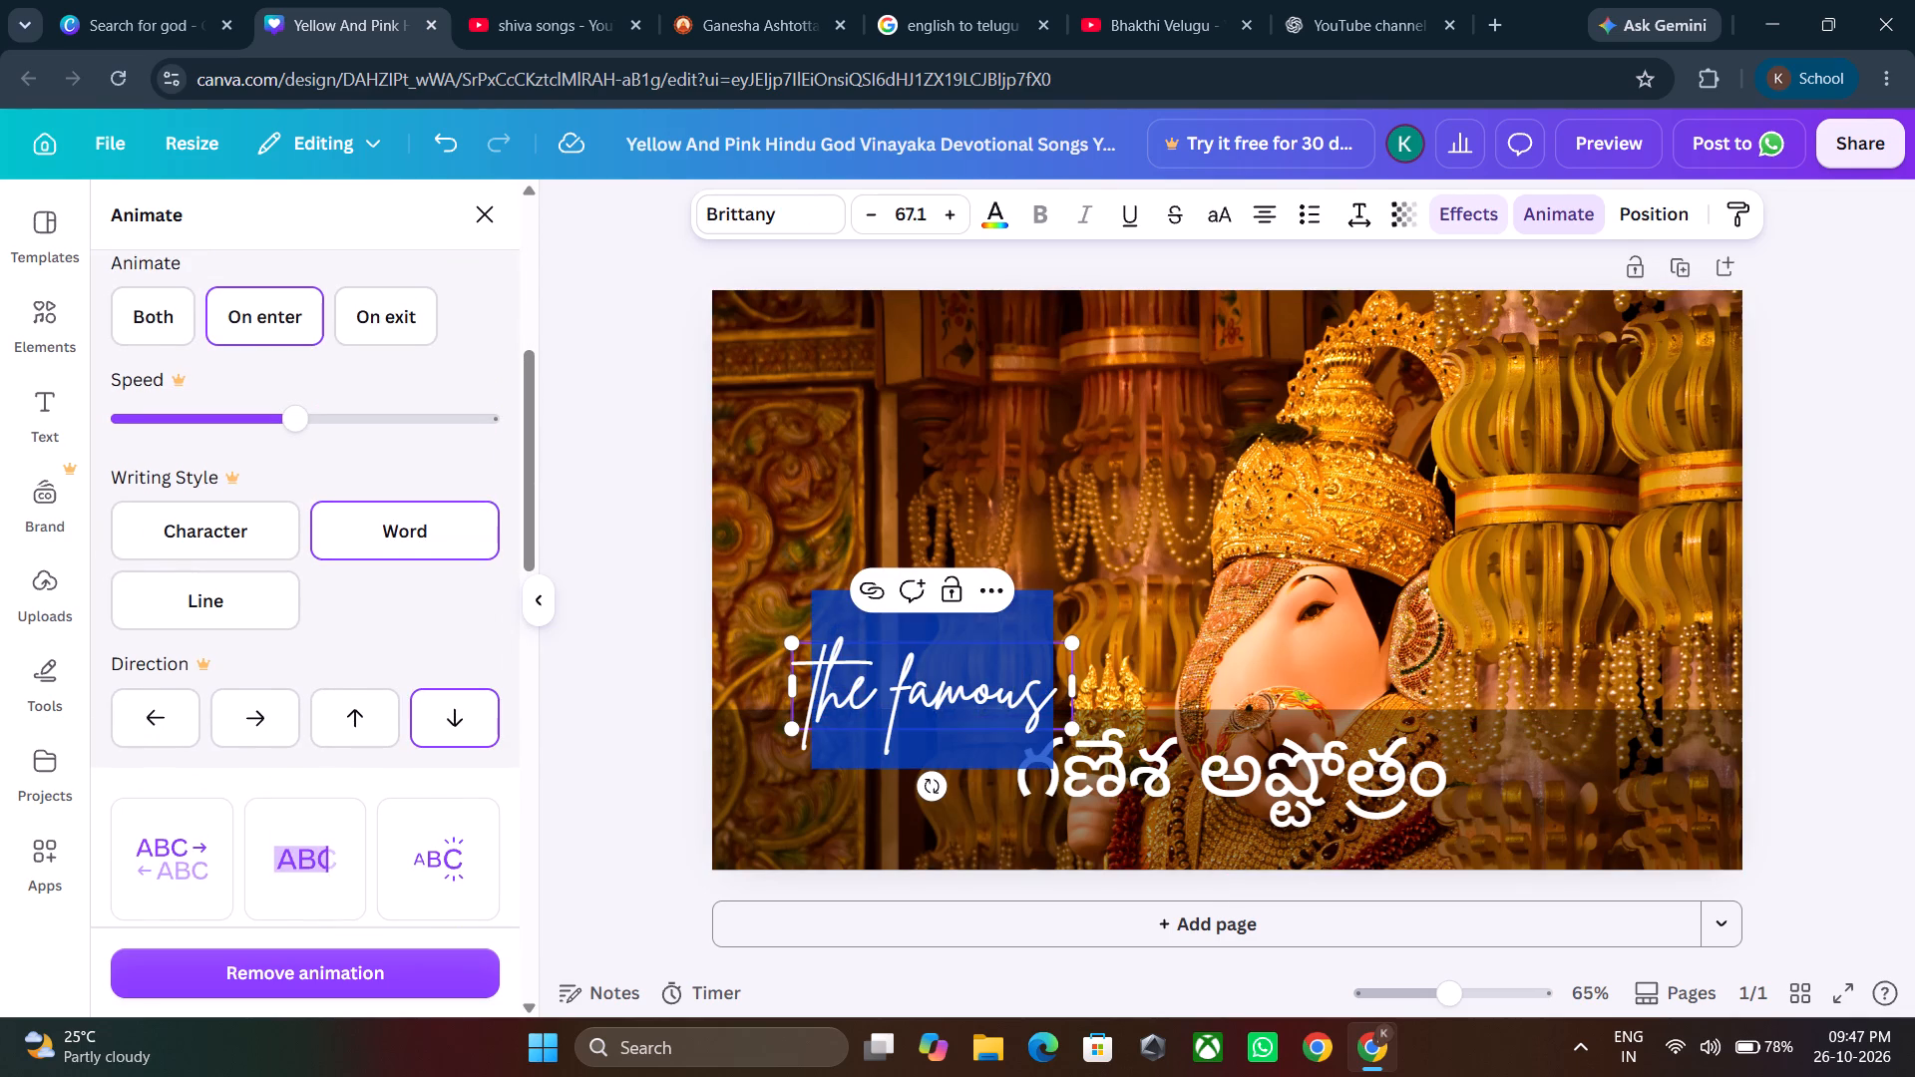
key("BackSpace")
key("BackSpace")
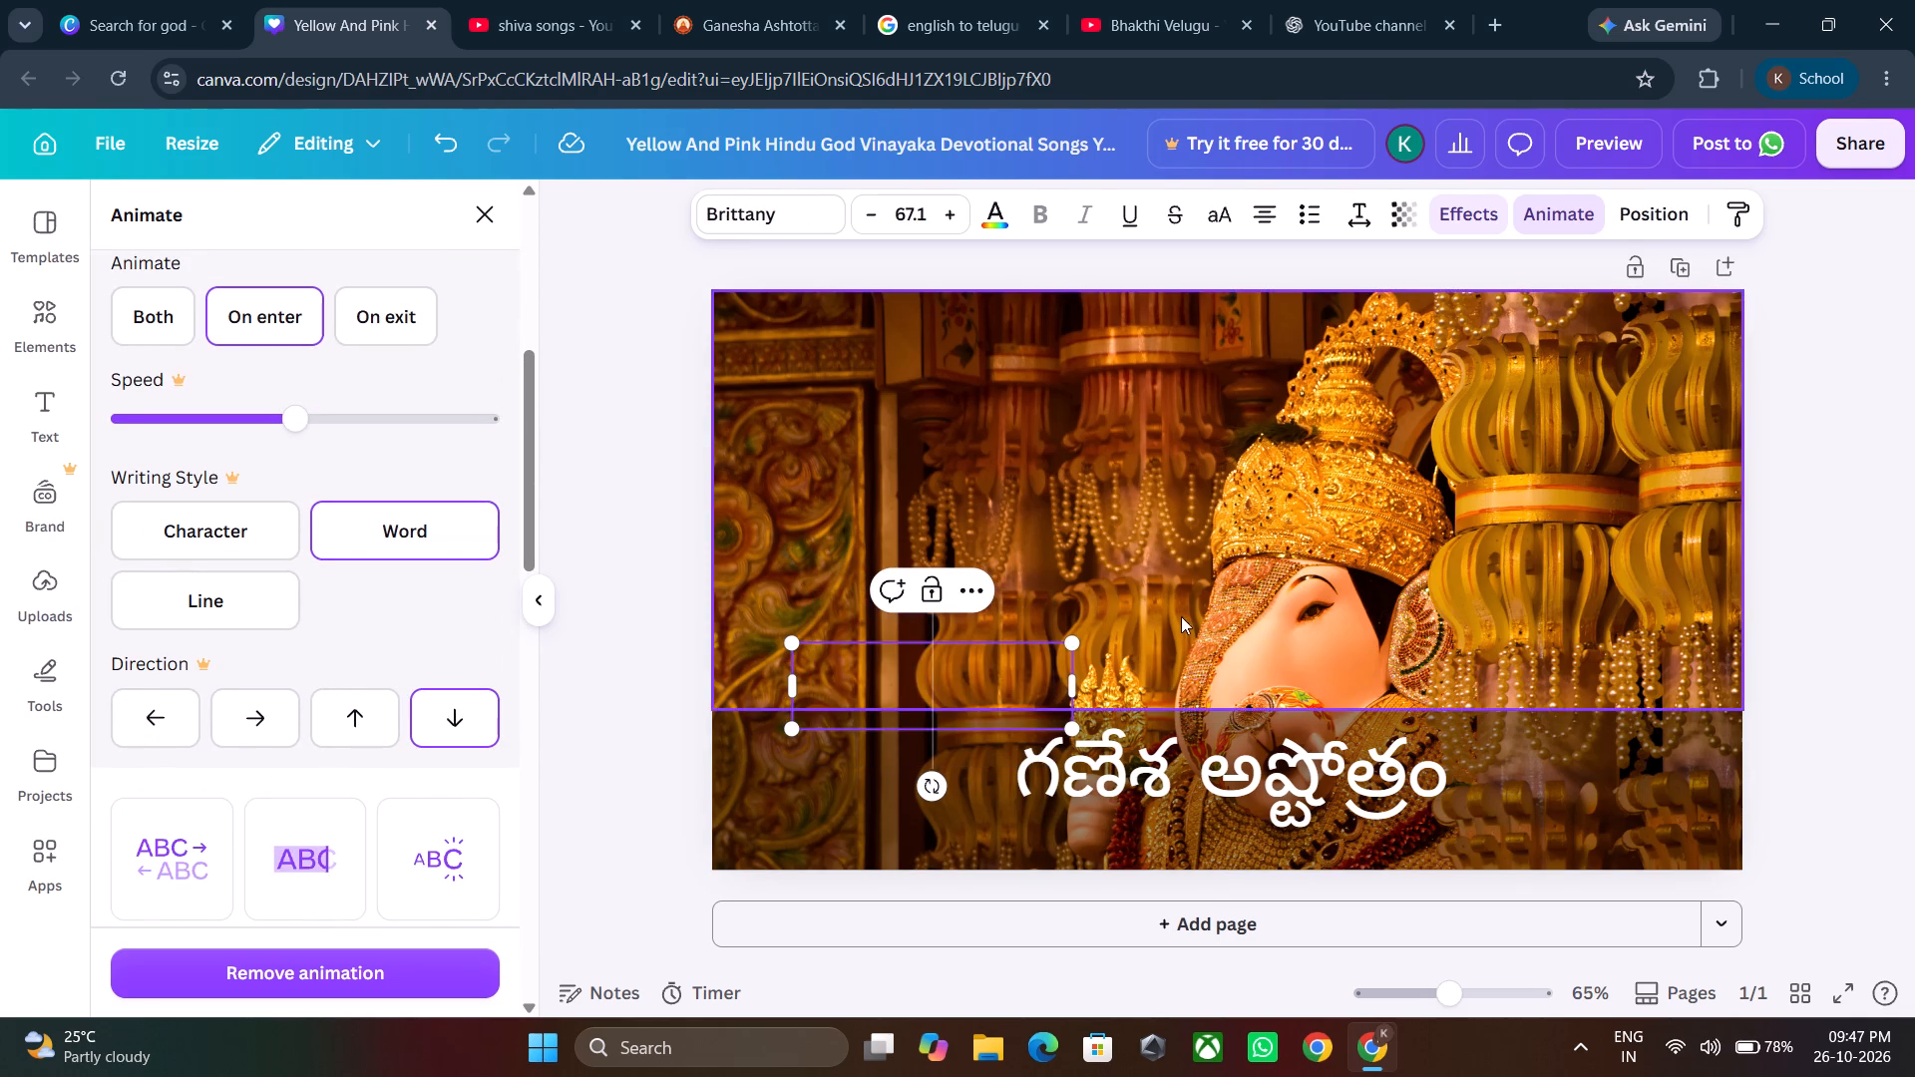
left_click(1185, 615)
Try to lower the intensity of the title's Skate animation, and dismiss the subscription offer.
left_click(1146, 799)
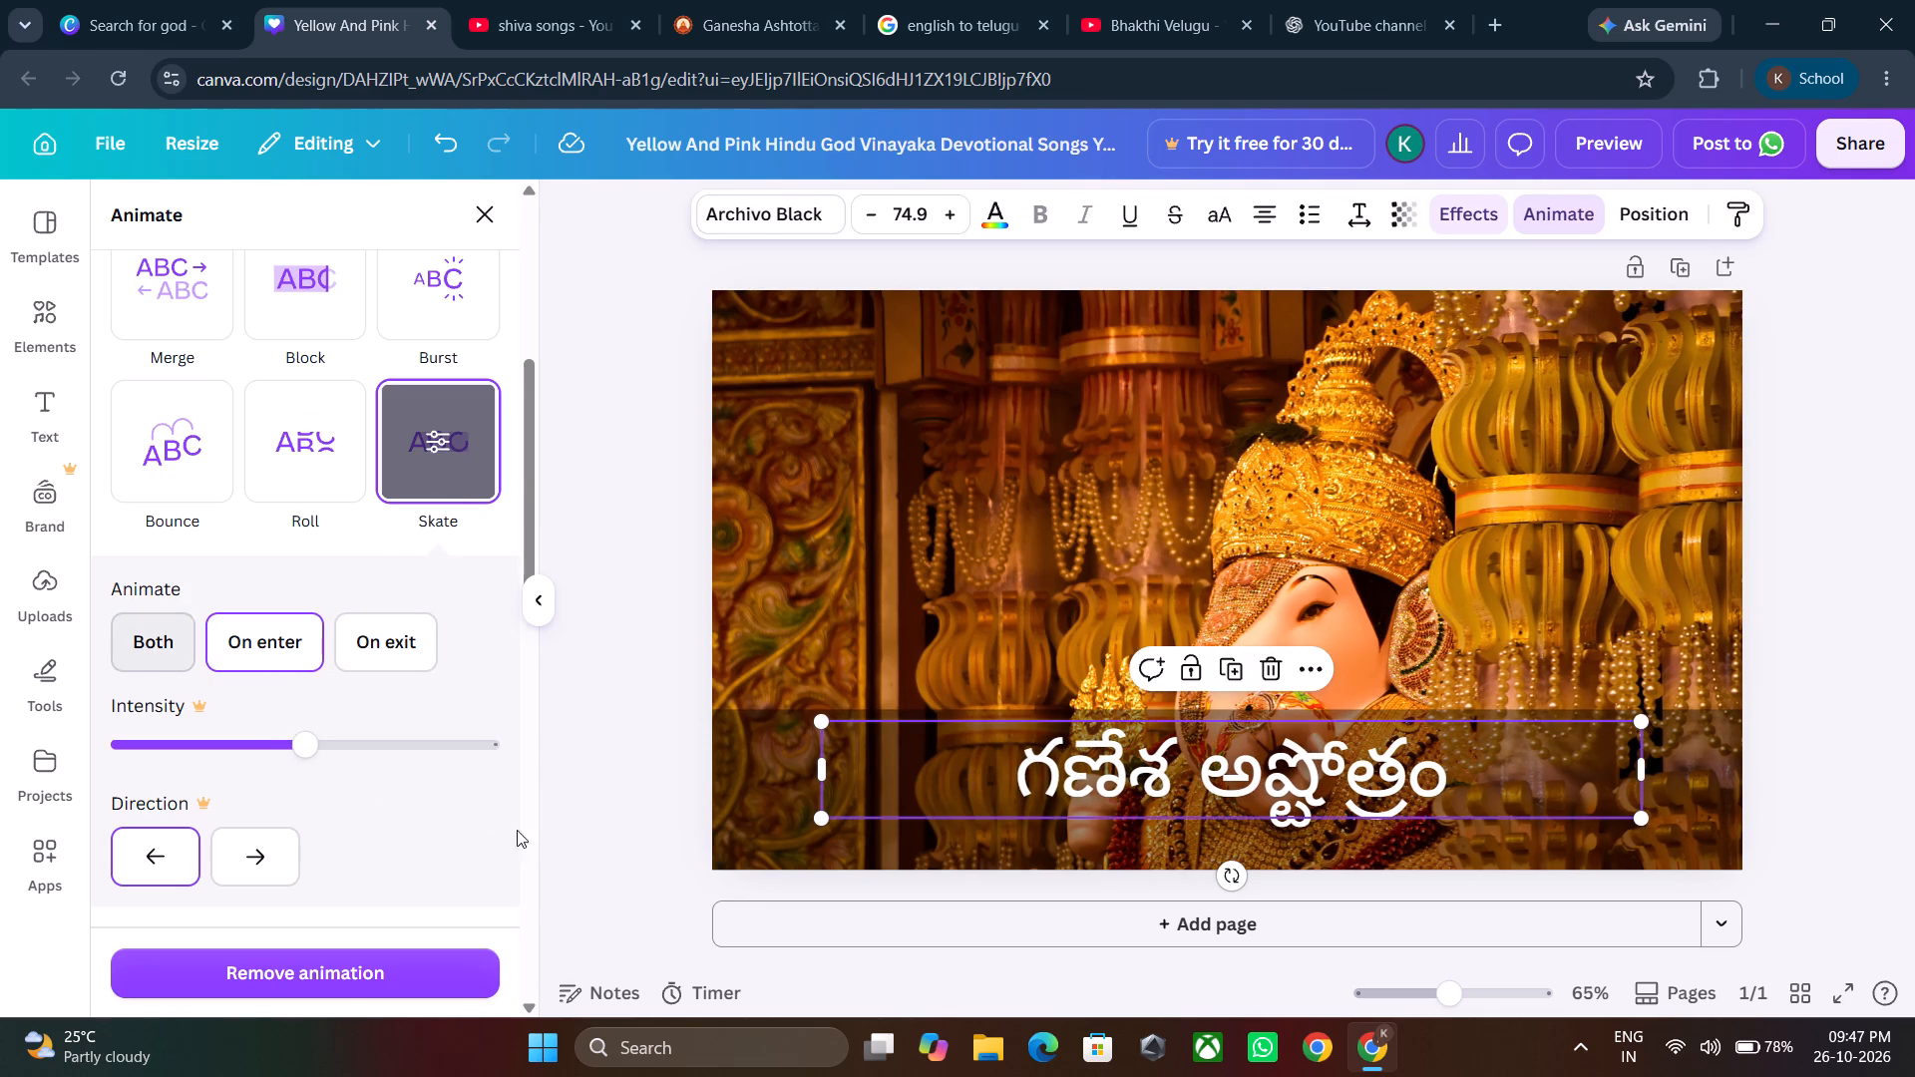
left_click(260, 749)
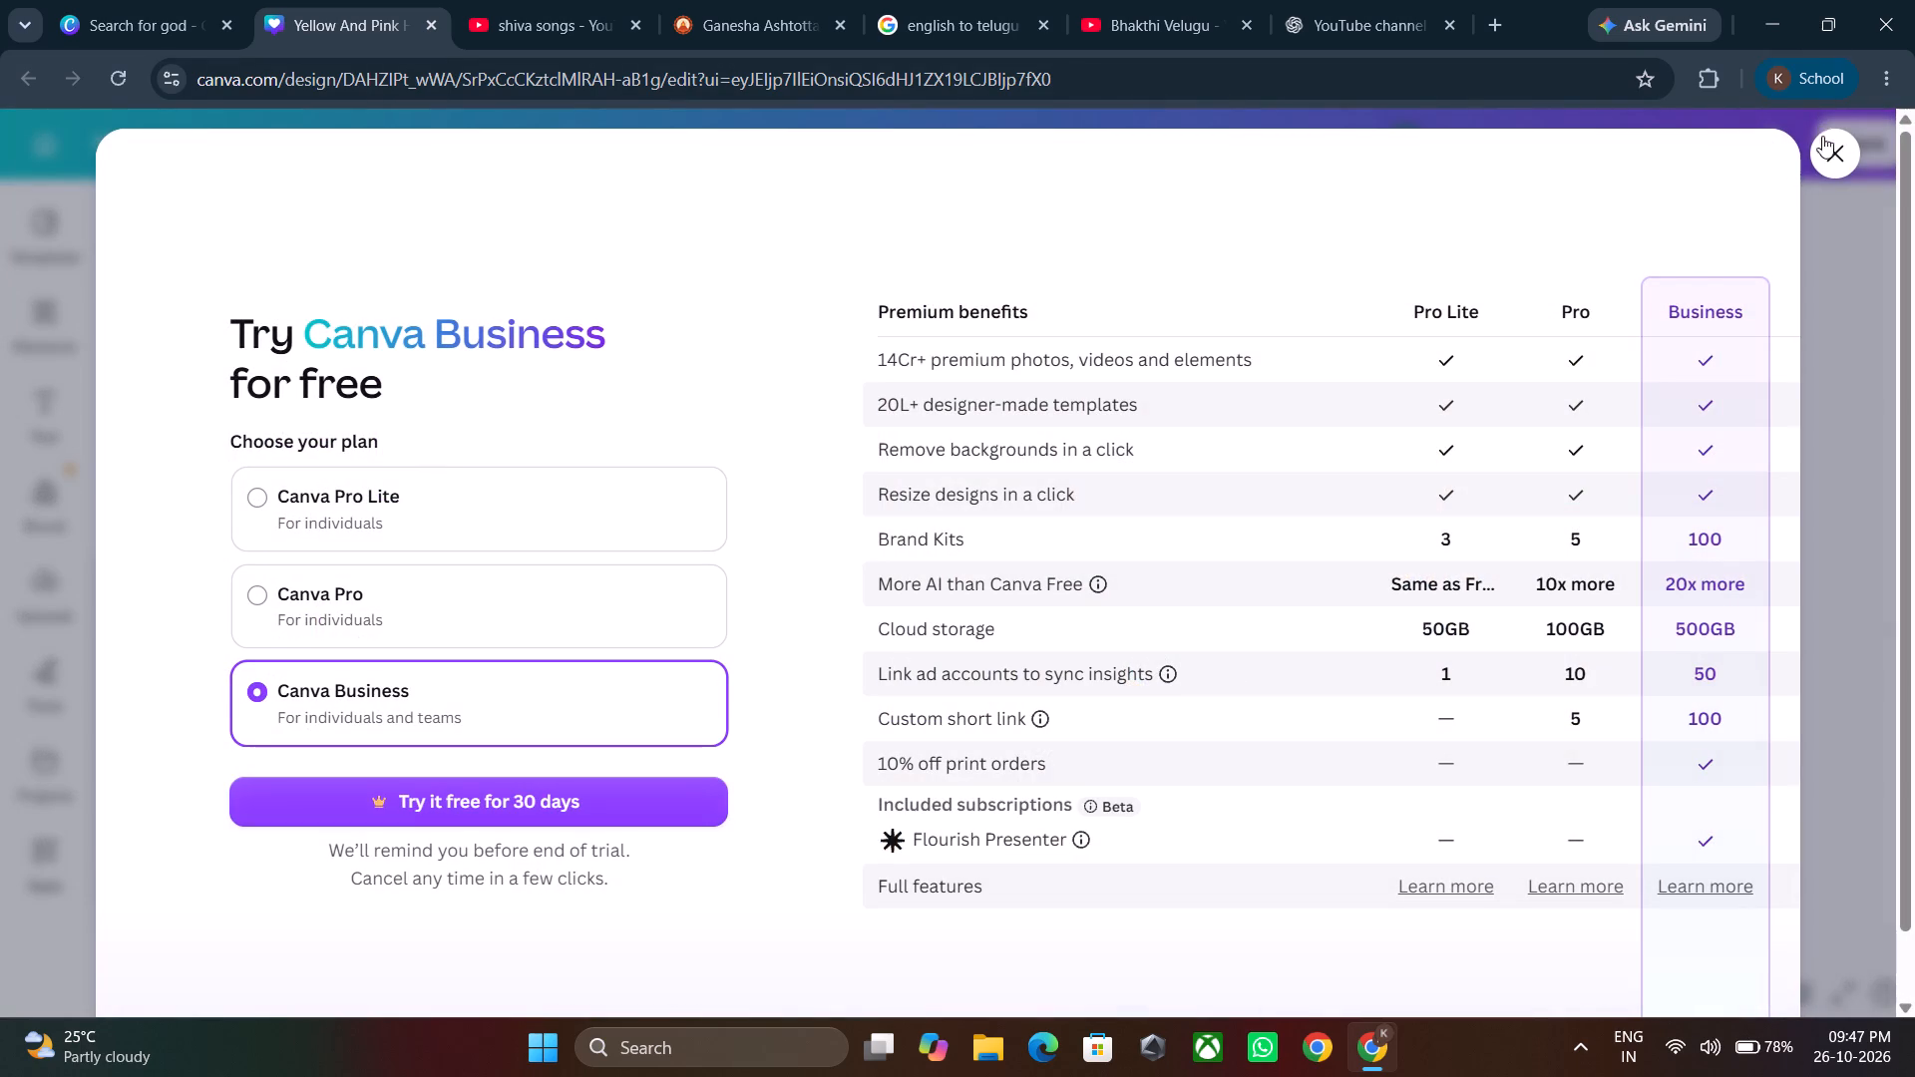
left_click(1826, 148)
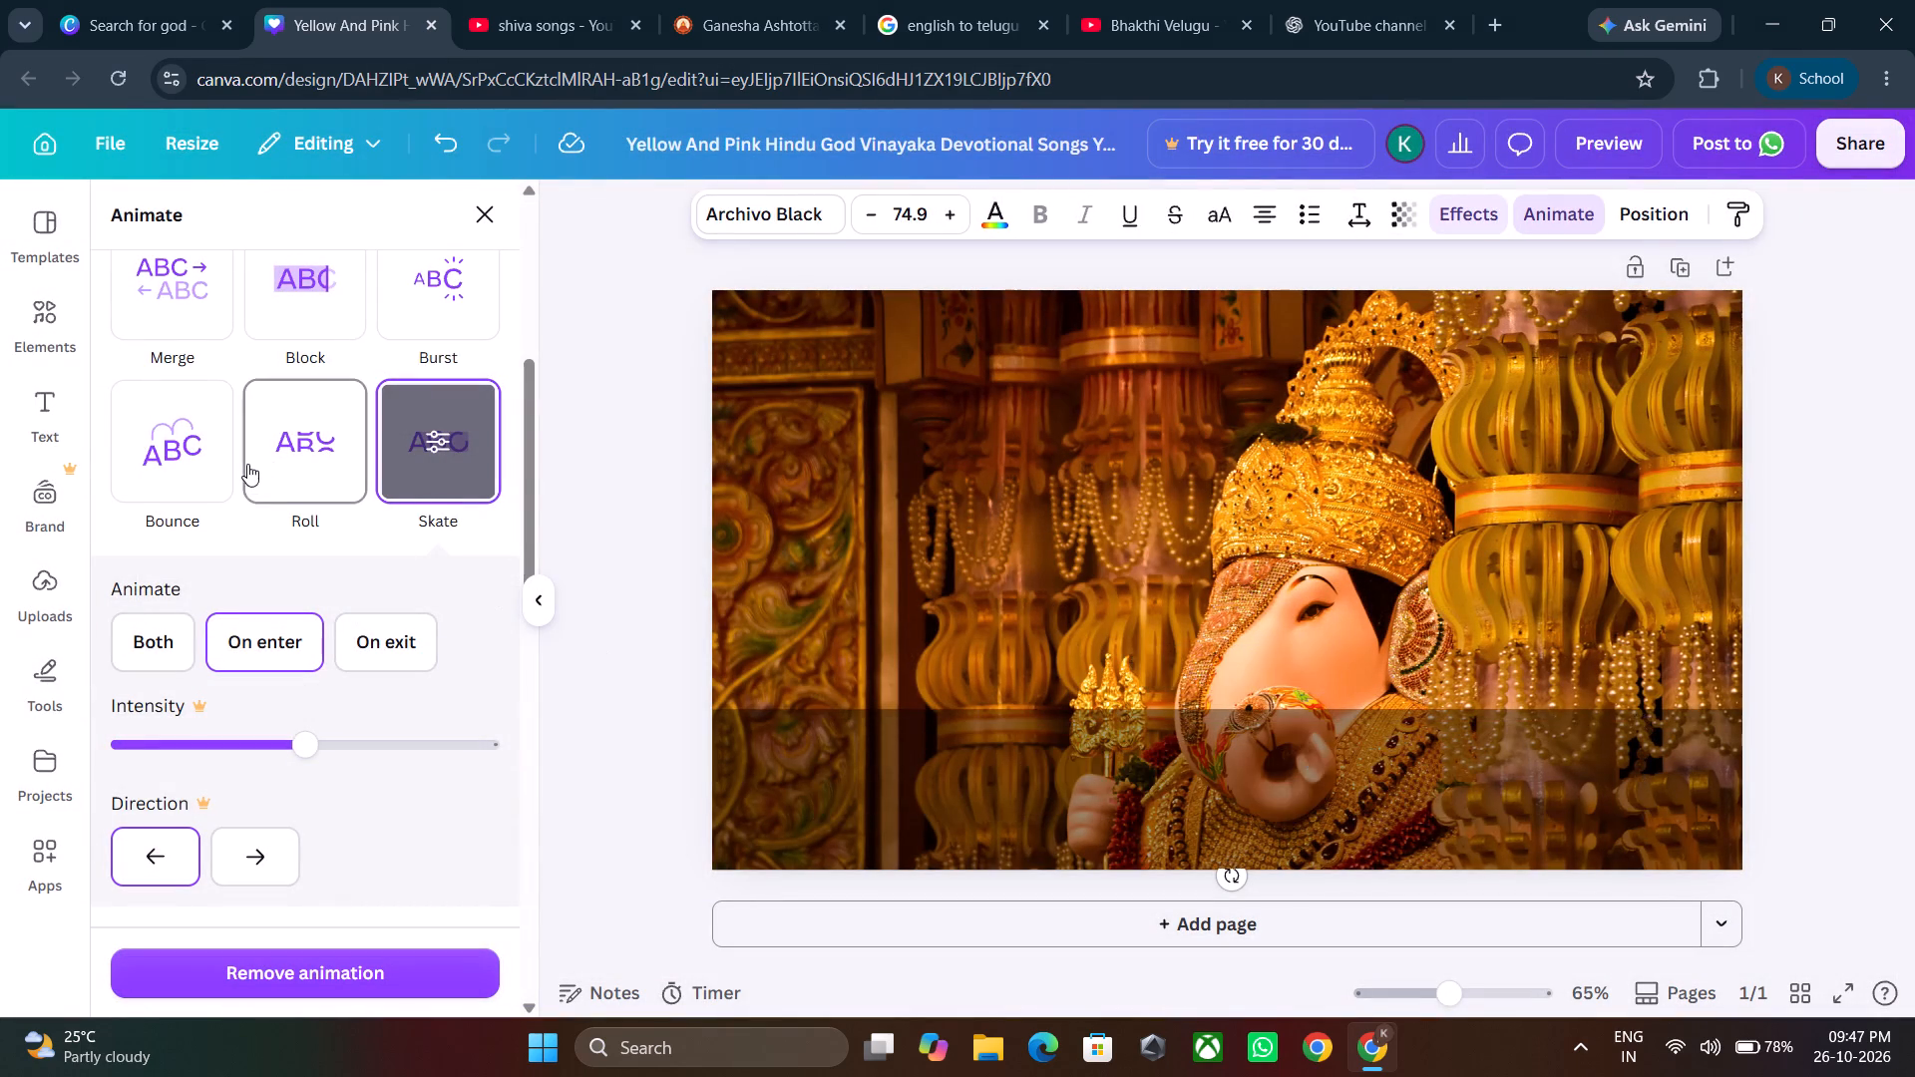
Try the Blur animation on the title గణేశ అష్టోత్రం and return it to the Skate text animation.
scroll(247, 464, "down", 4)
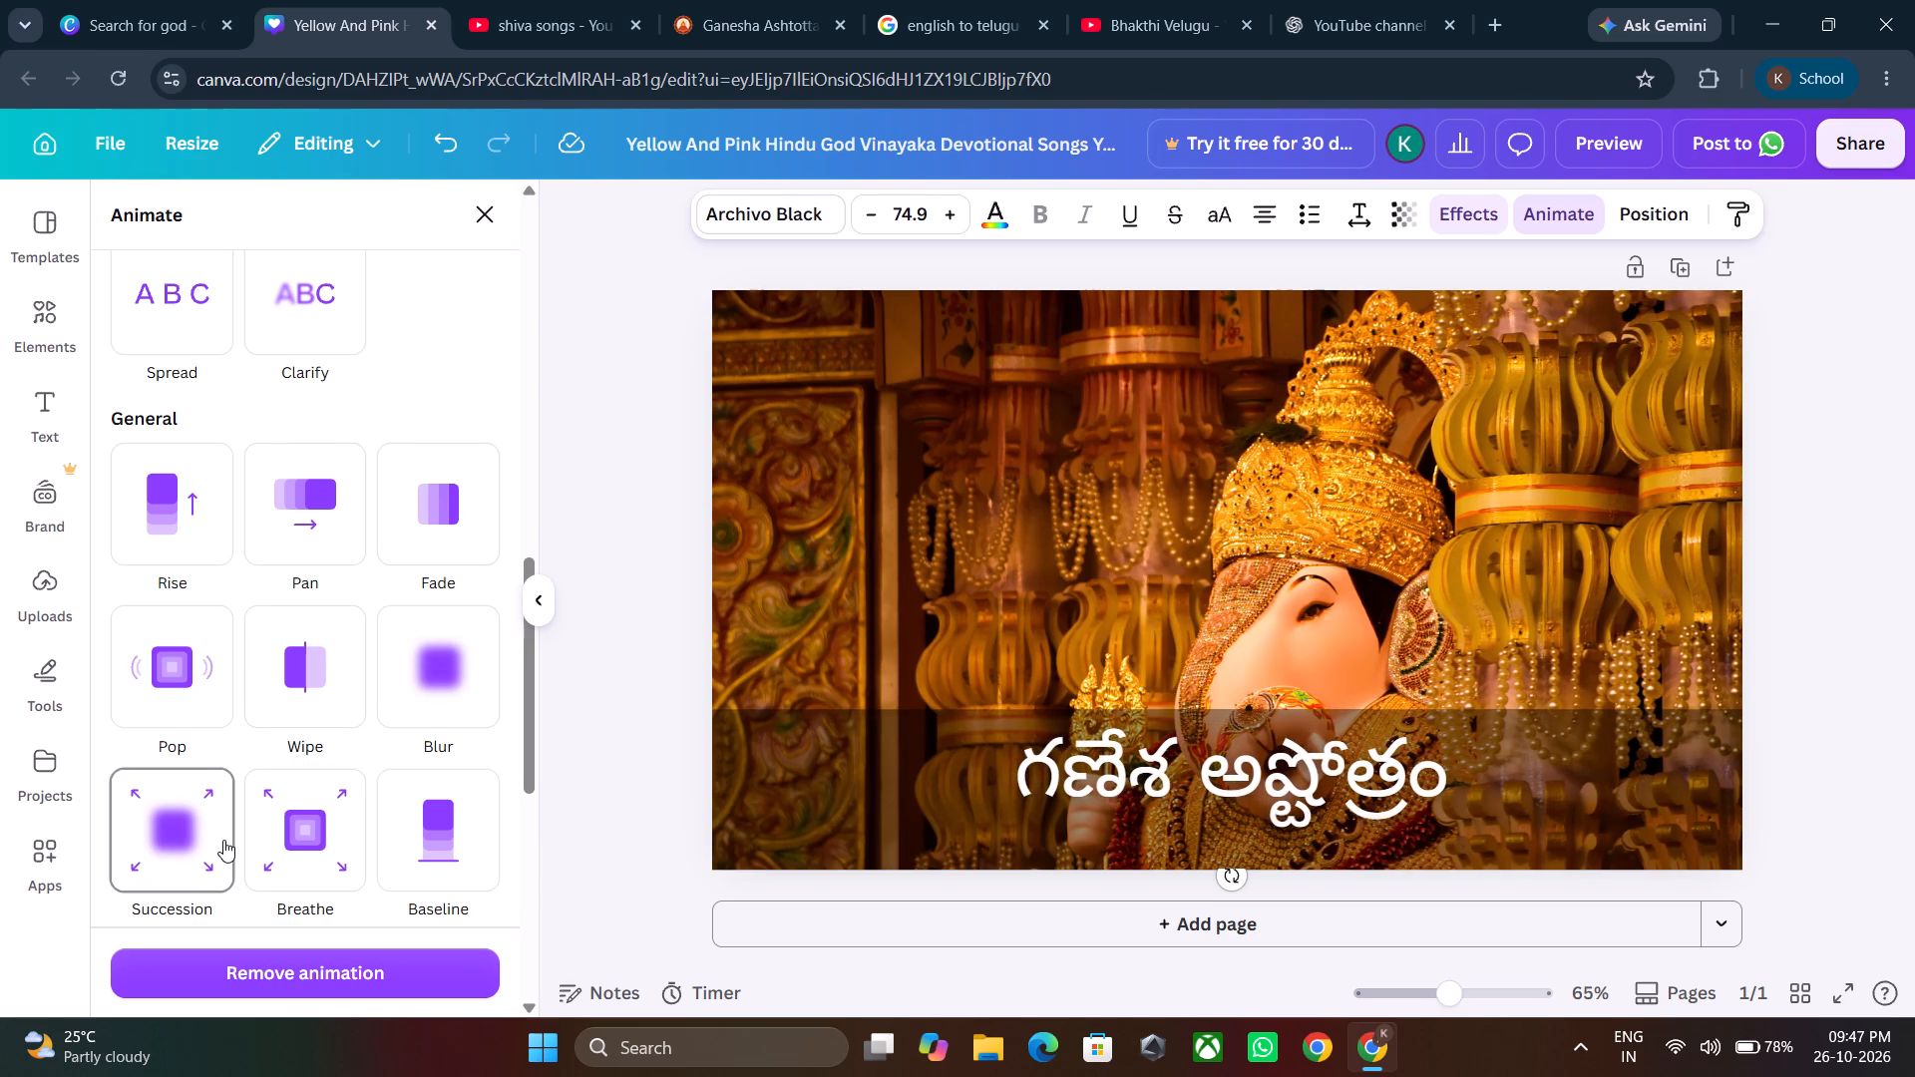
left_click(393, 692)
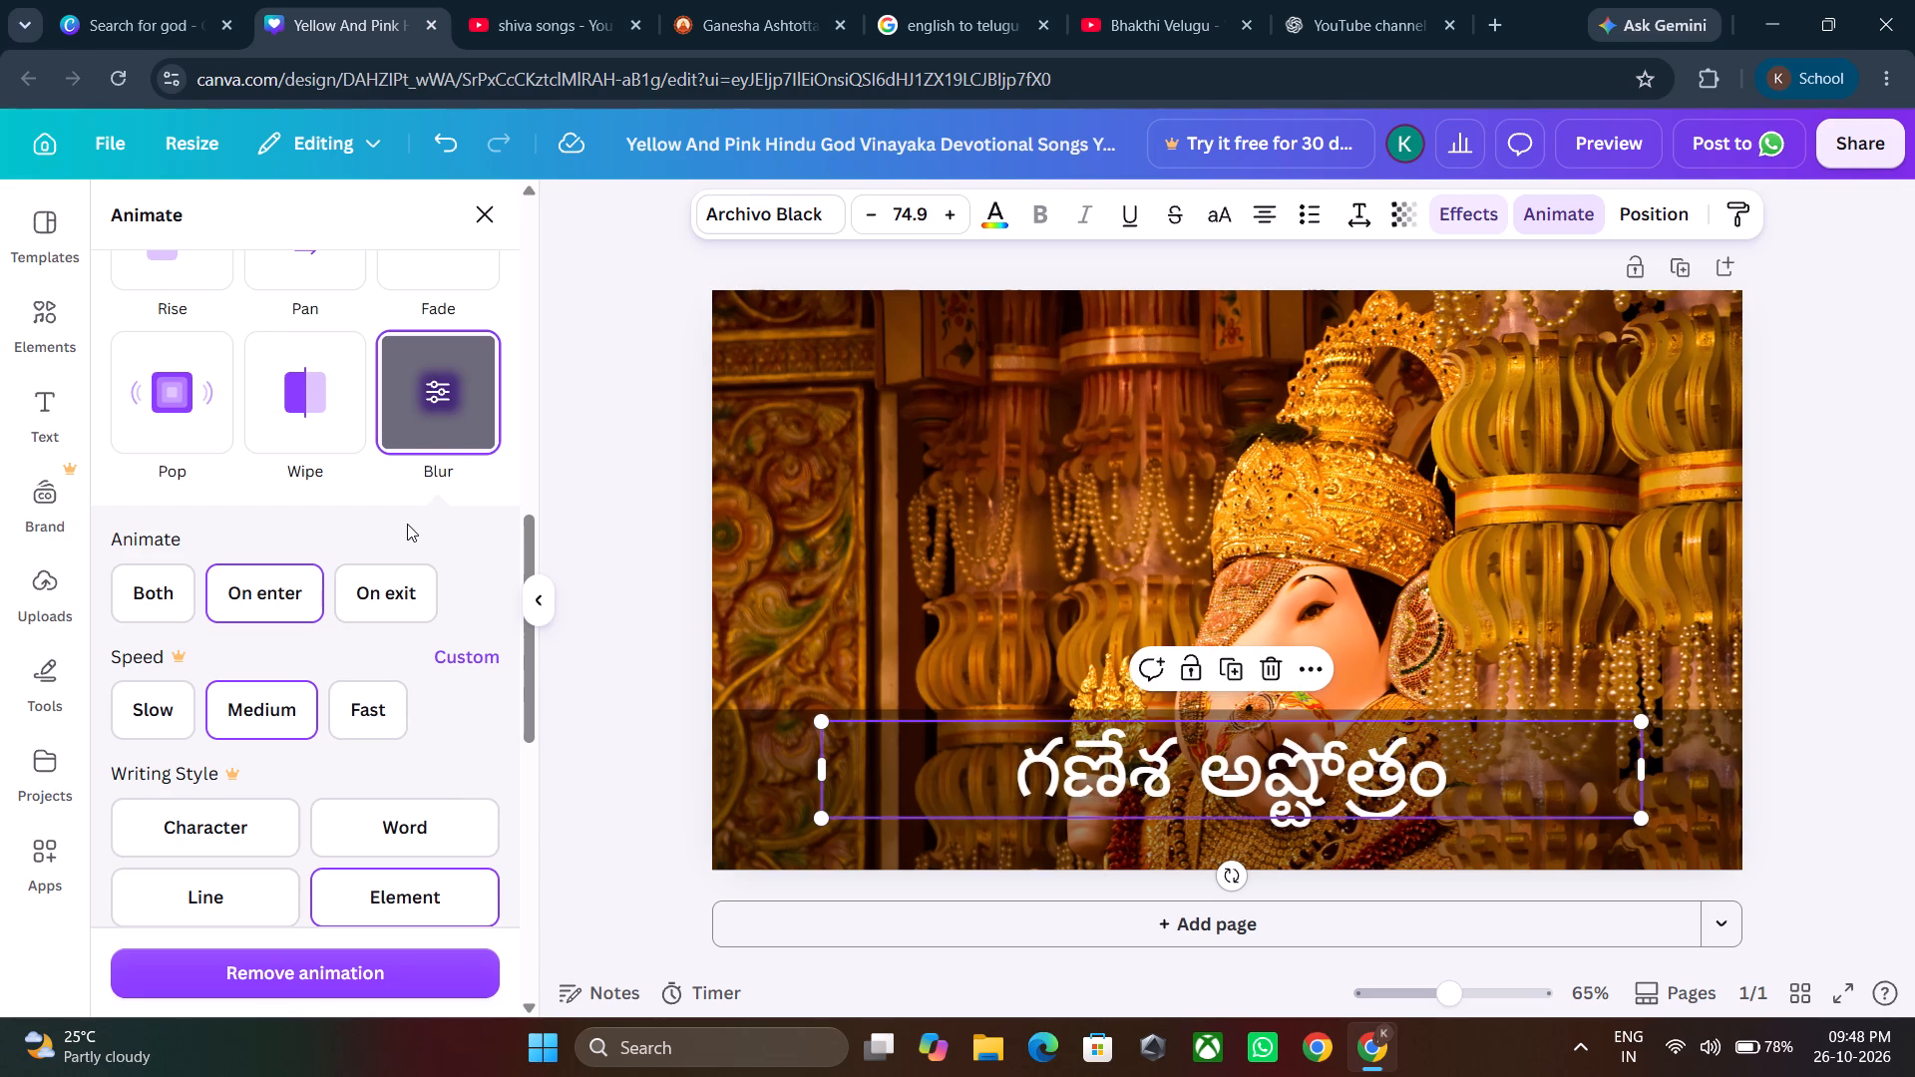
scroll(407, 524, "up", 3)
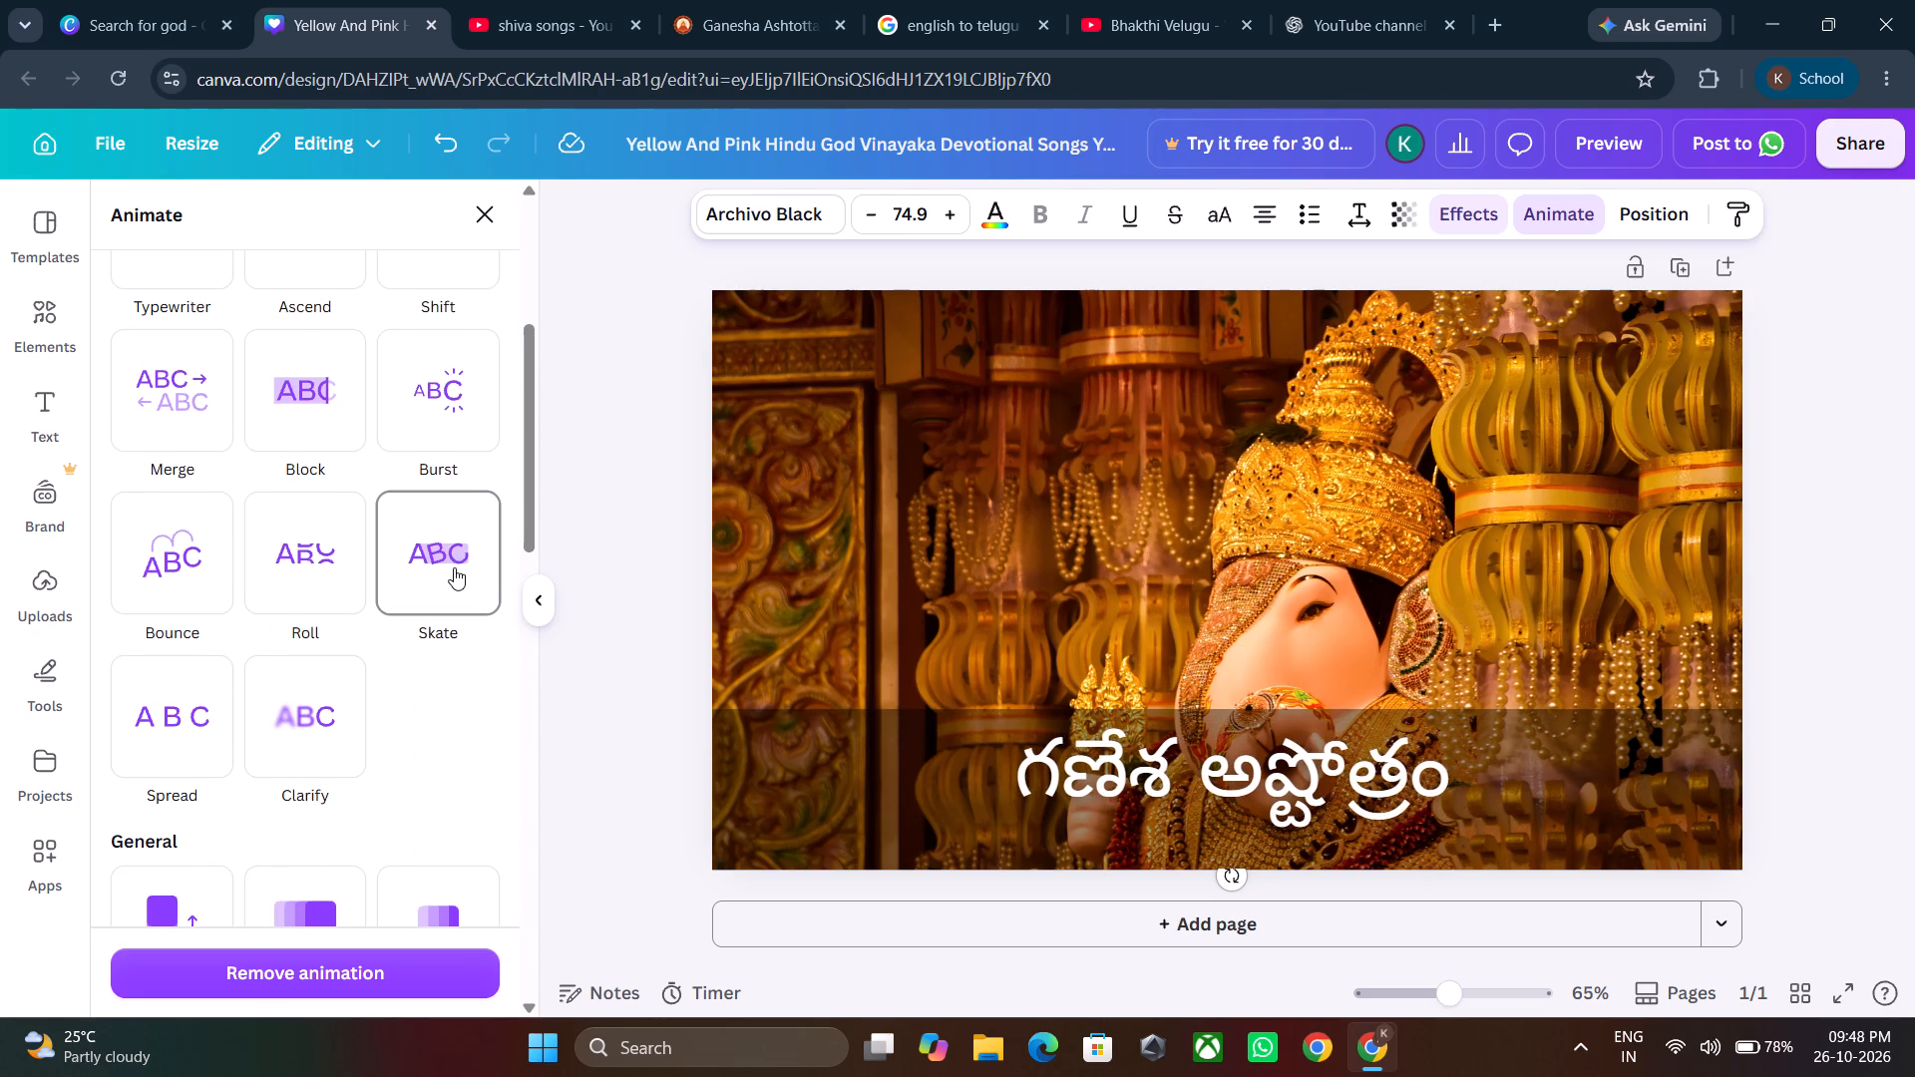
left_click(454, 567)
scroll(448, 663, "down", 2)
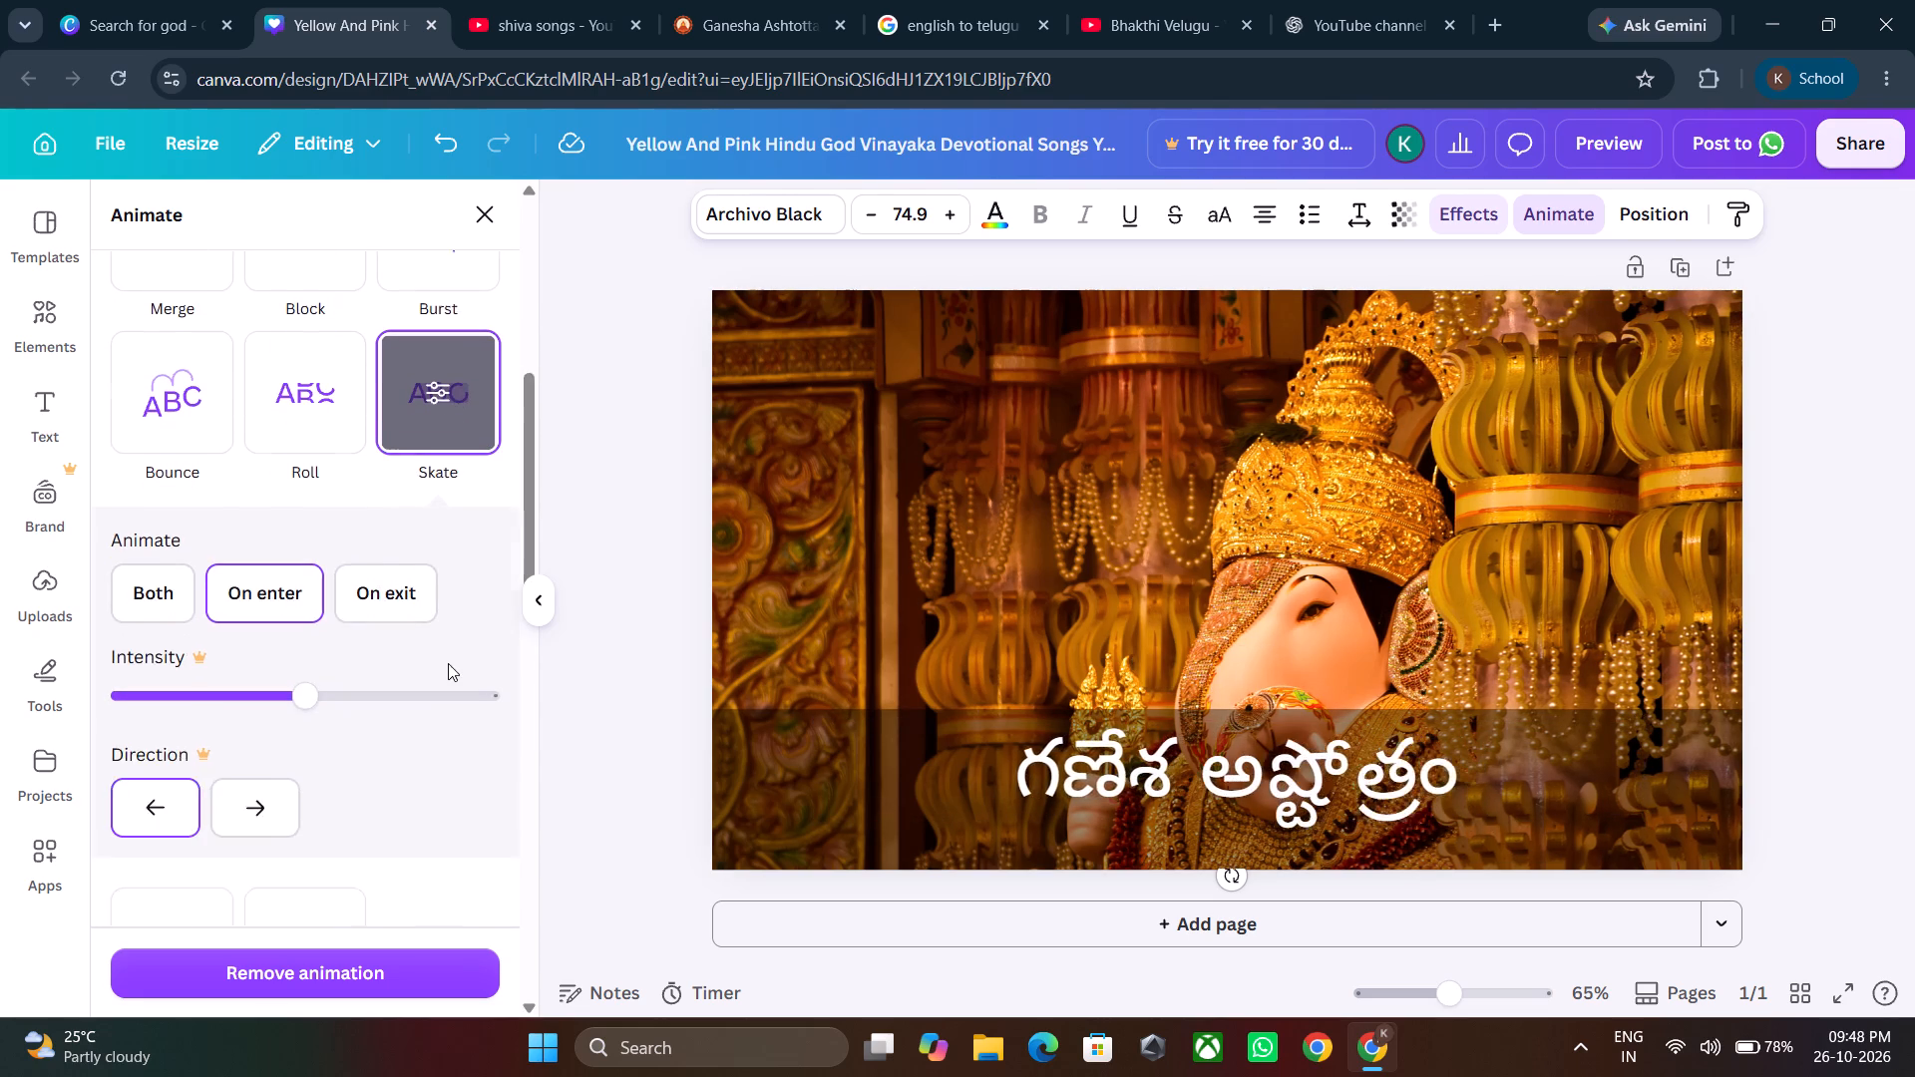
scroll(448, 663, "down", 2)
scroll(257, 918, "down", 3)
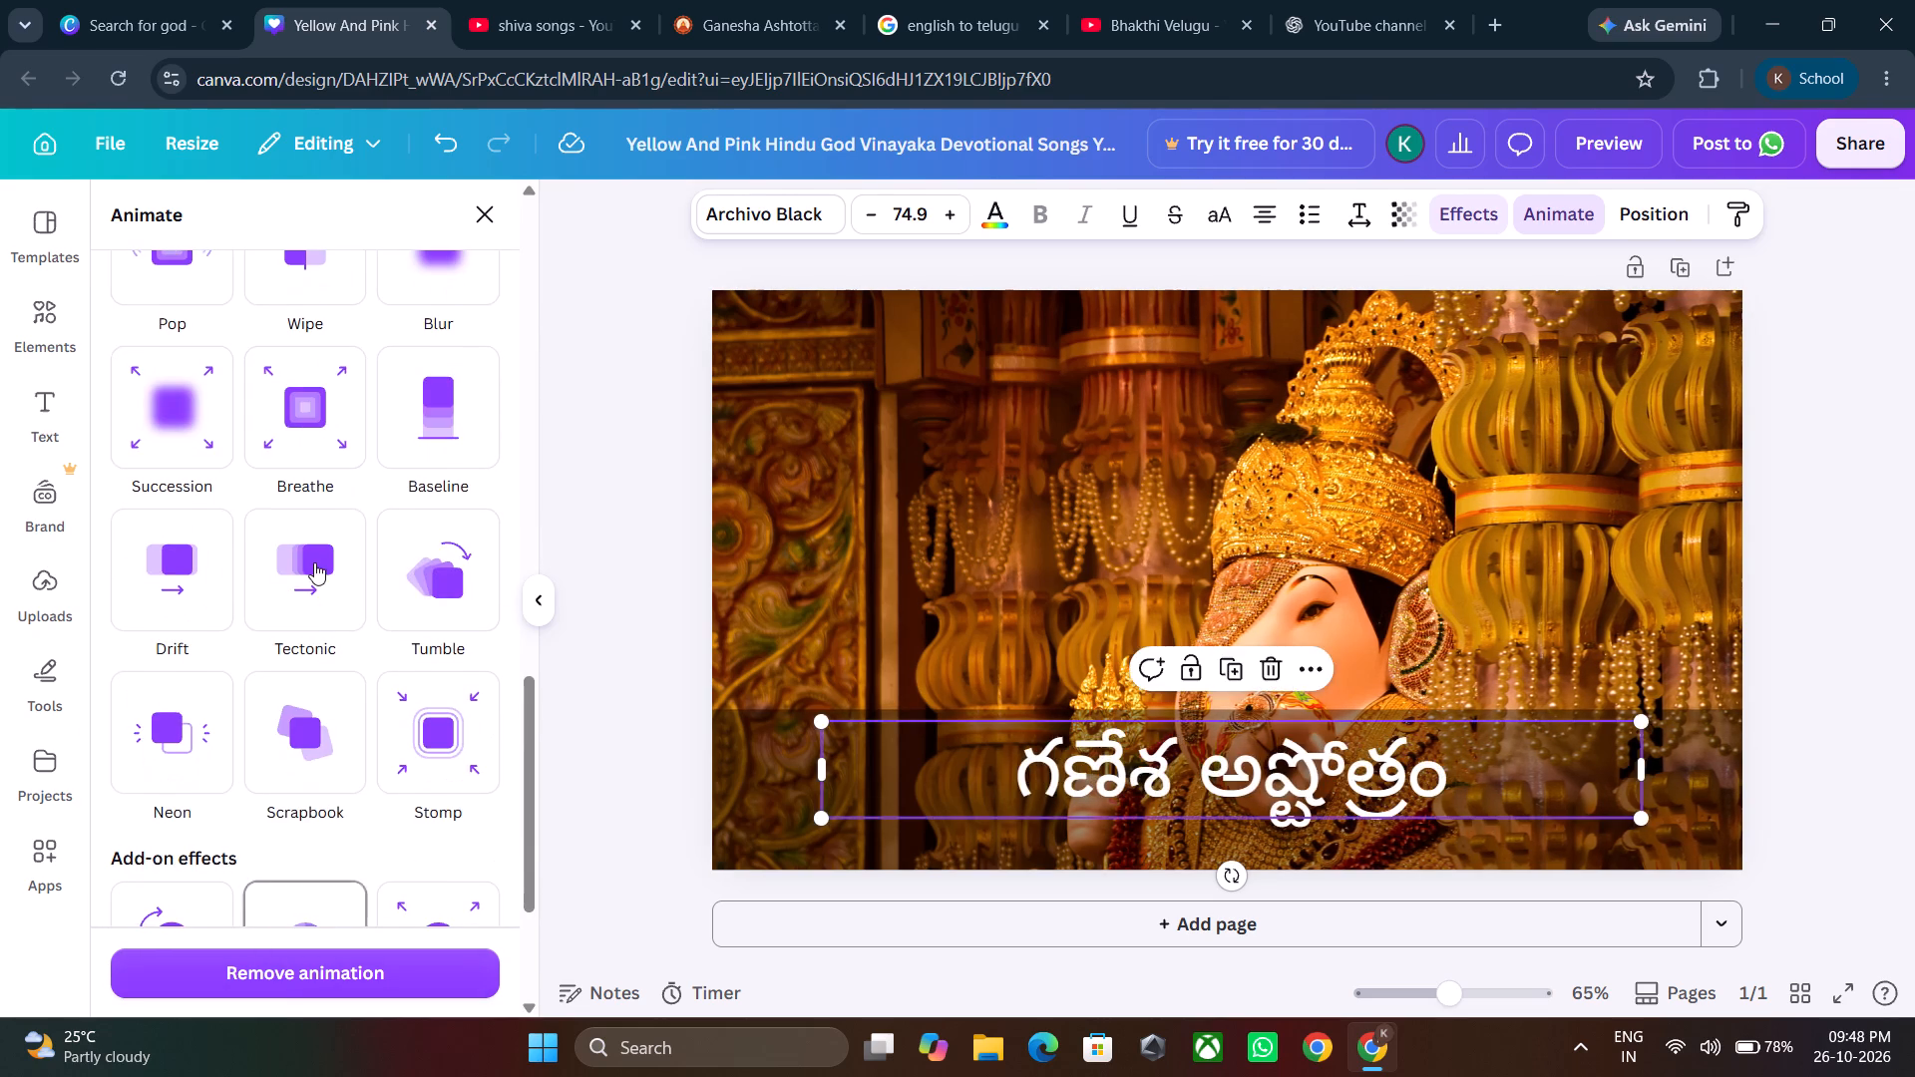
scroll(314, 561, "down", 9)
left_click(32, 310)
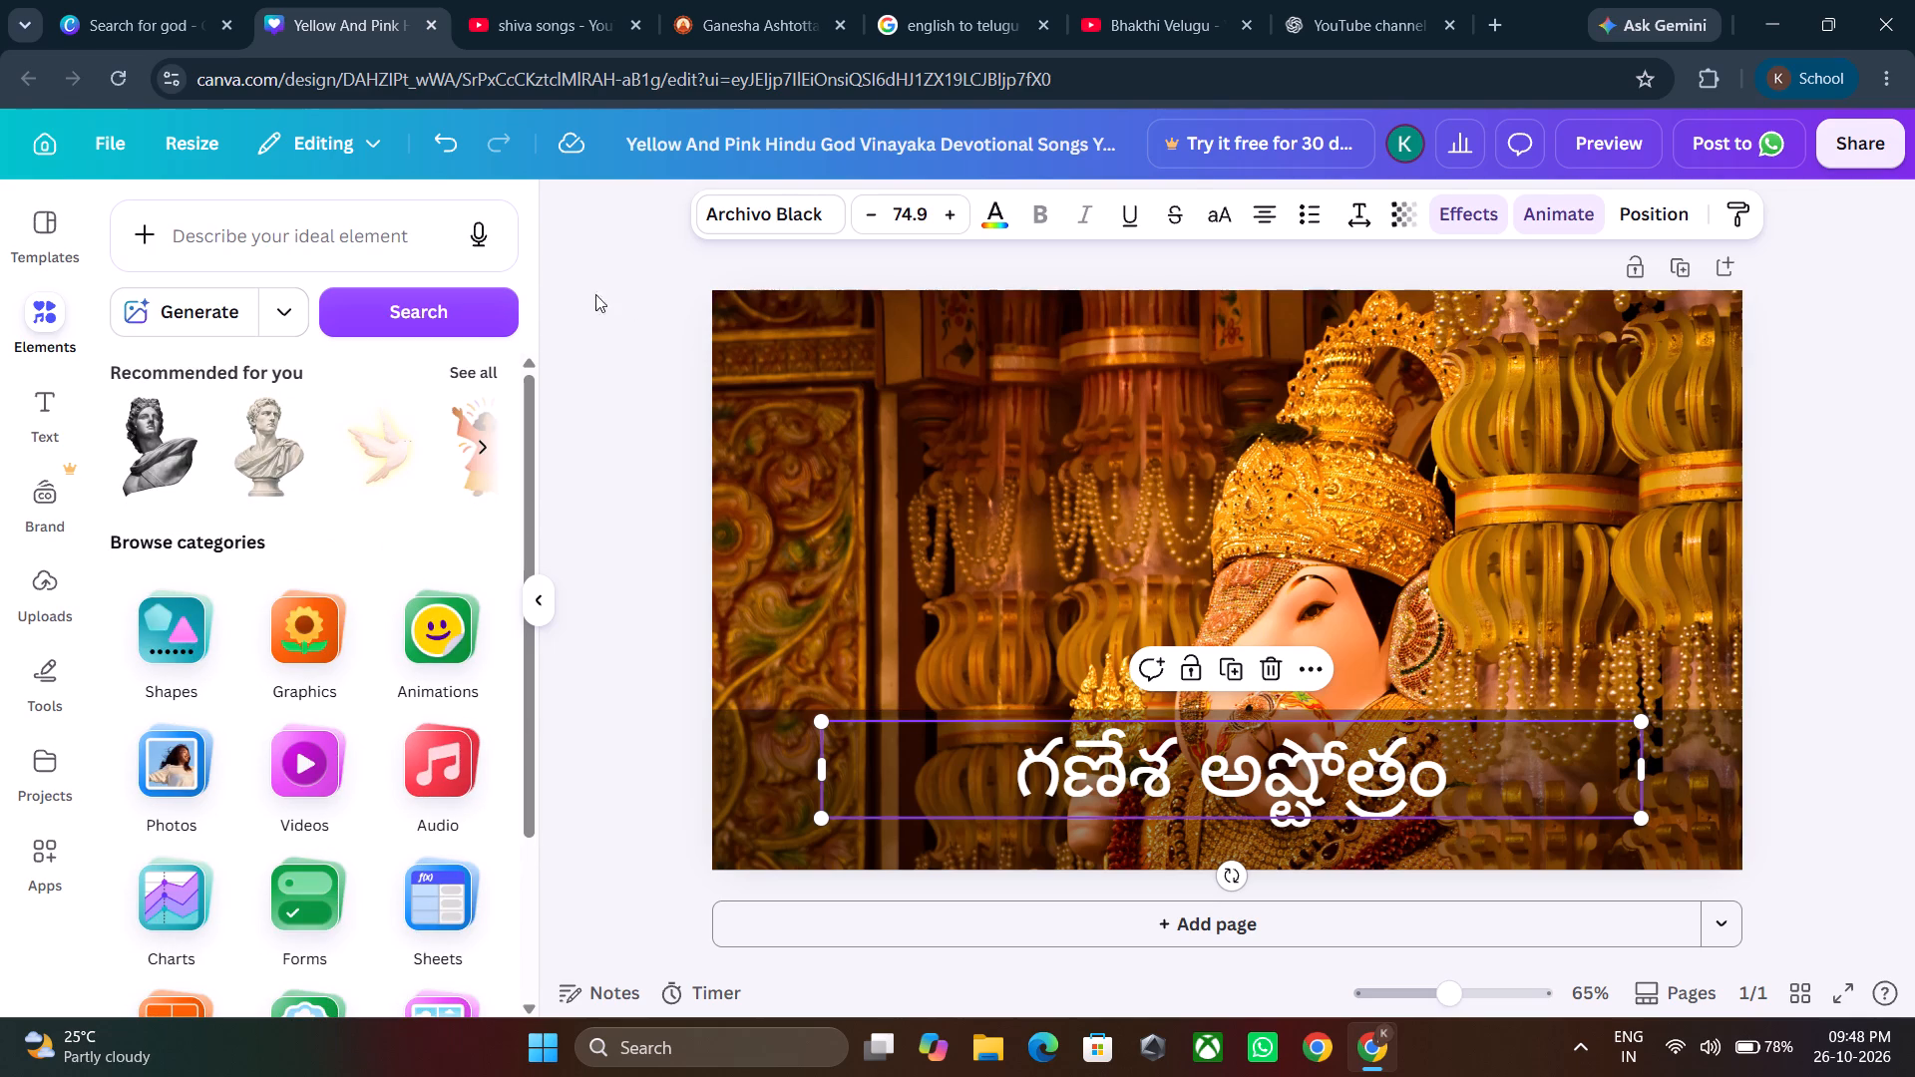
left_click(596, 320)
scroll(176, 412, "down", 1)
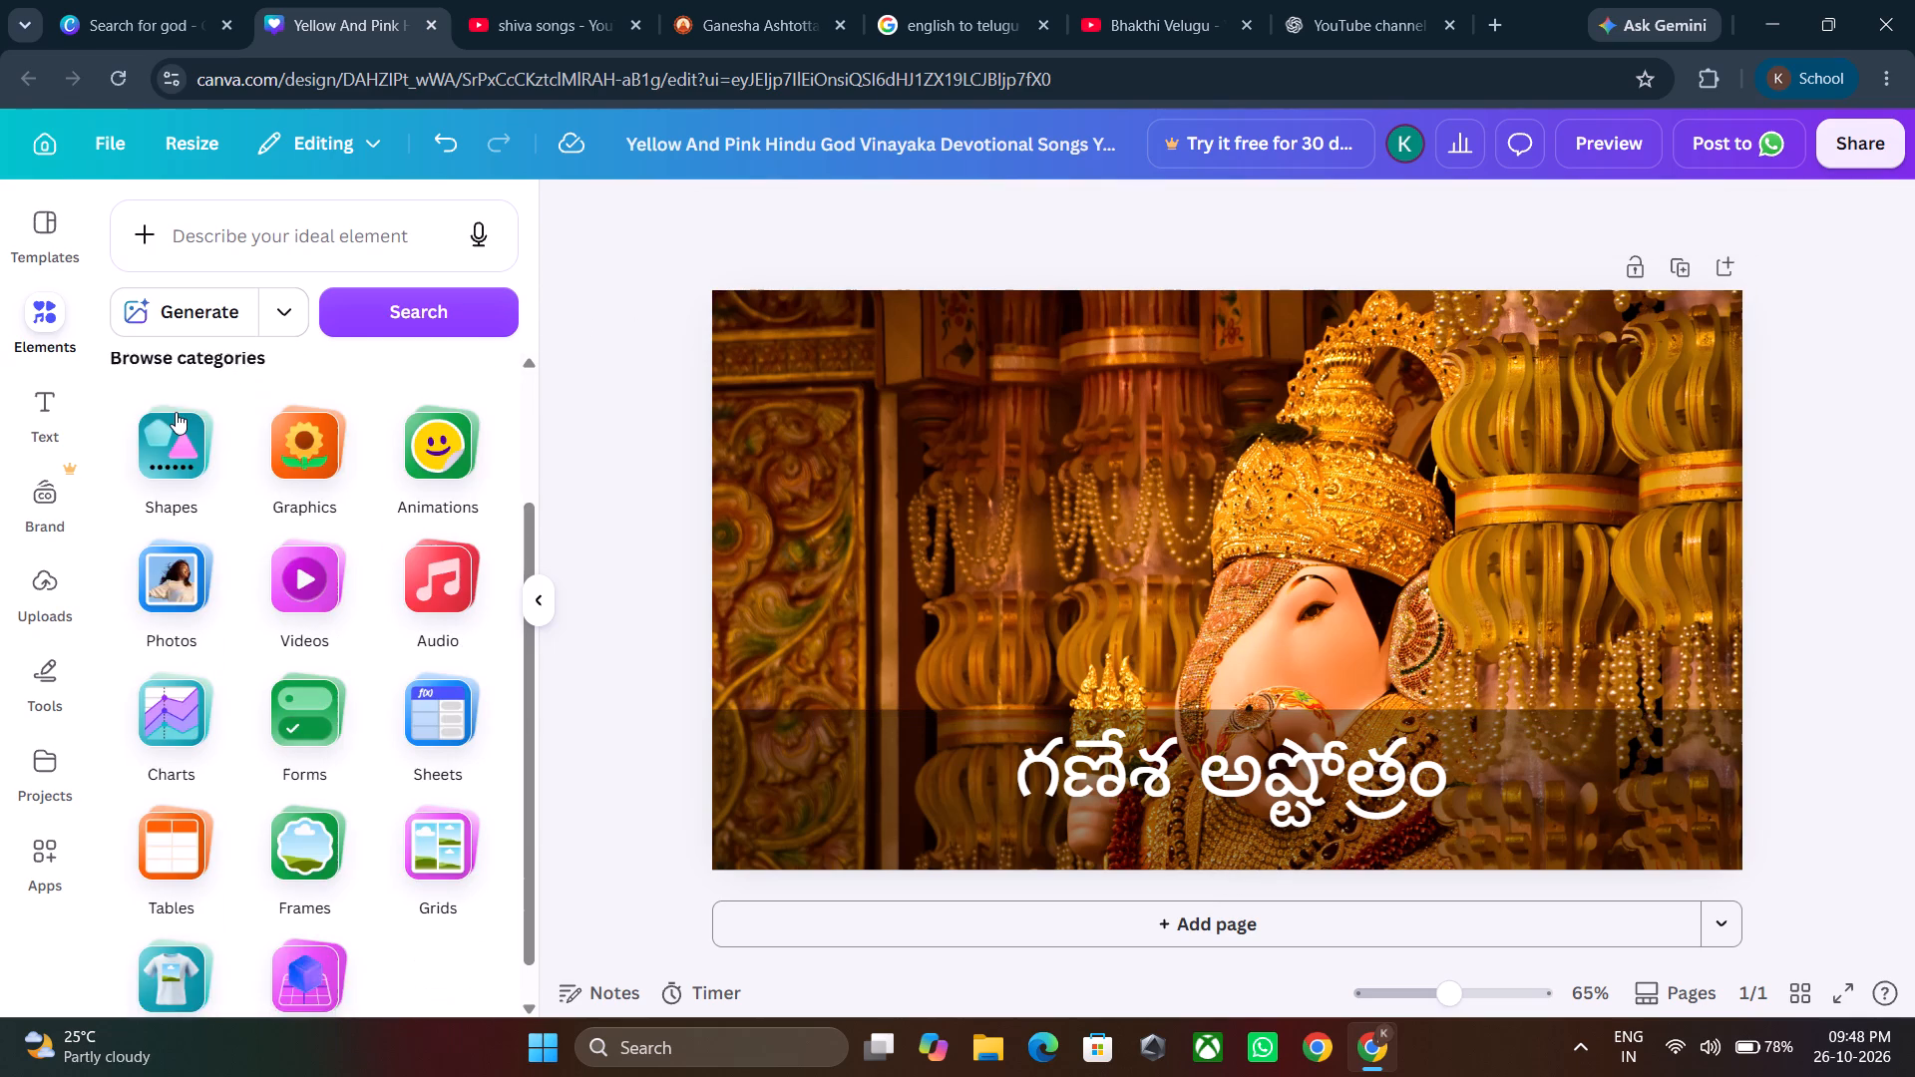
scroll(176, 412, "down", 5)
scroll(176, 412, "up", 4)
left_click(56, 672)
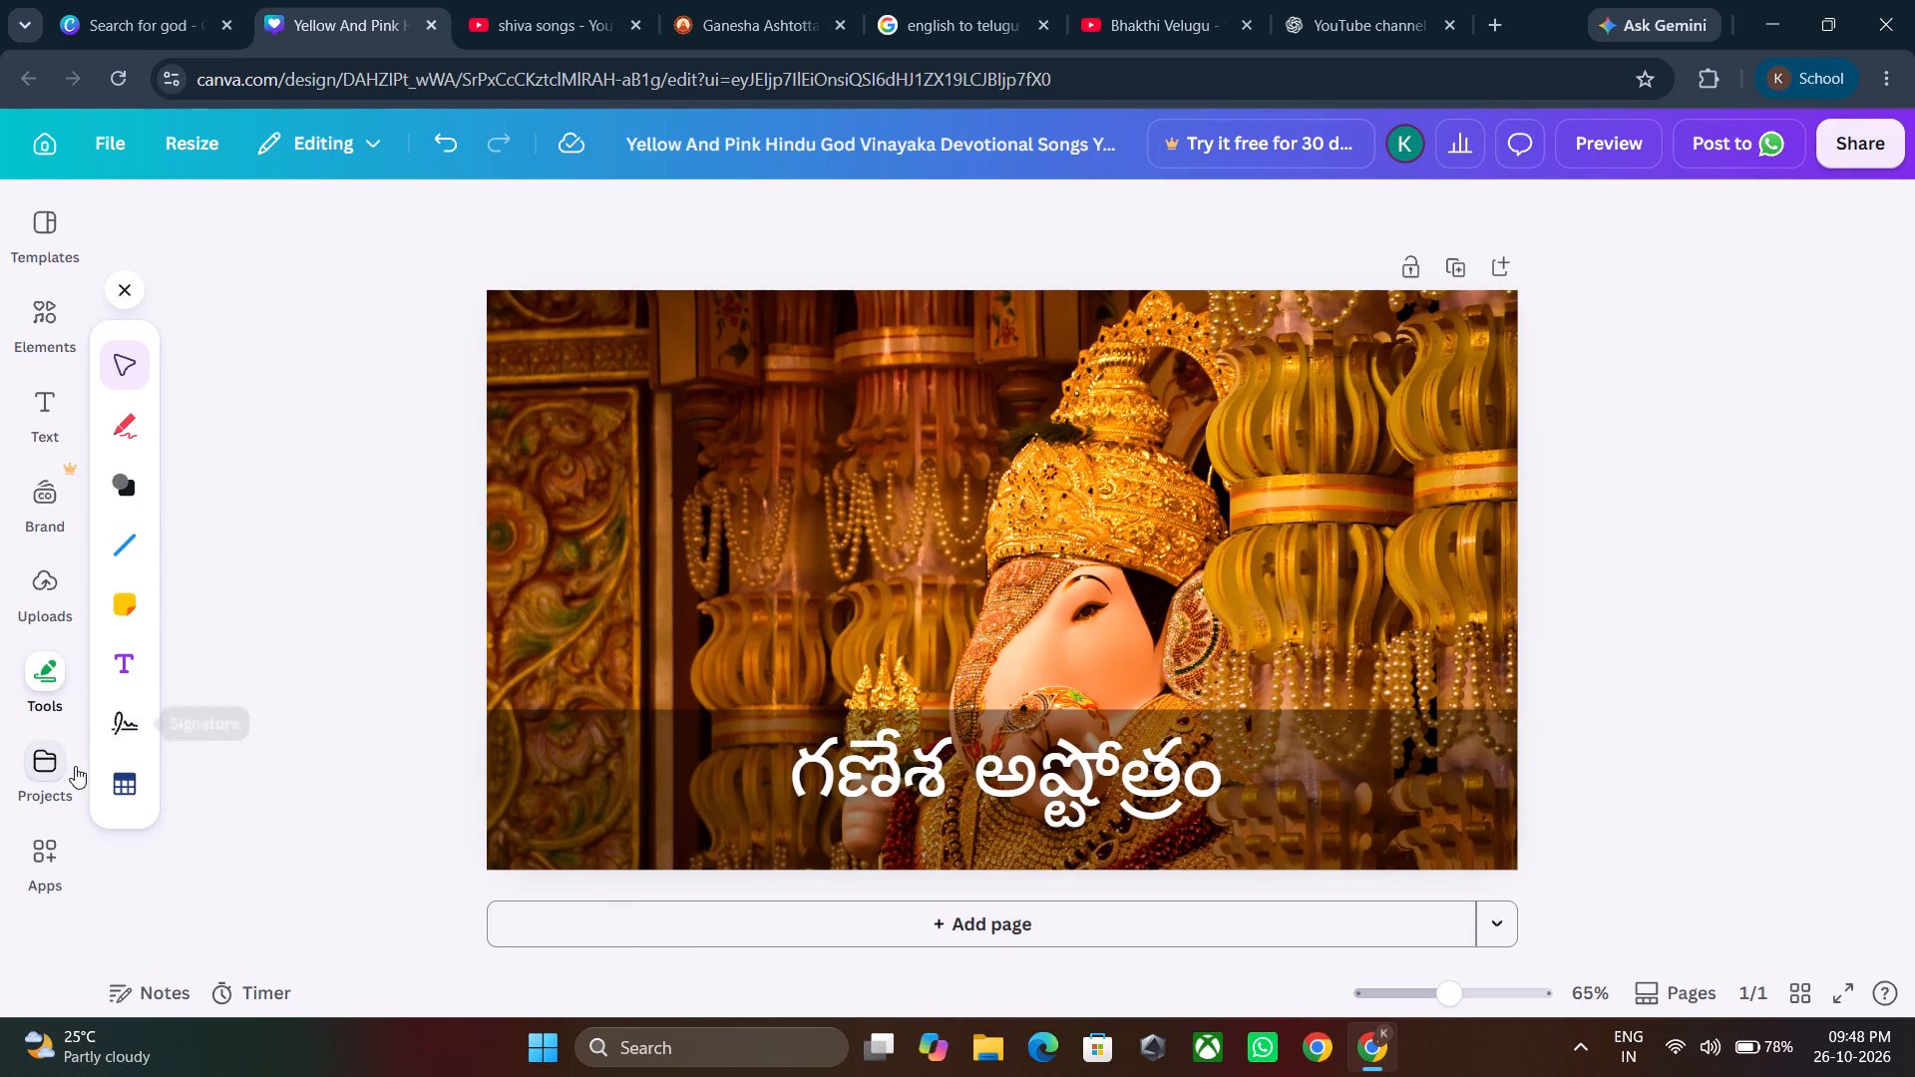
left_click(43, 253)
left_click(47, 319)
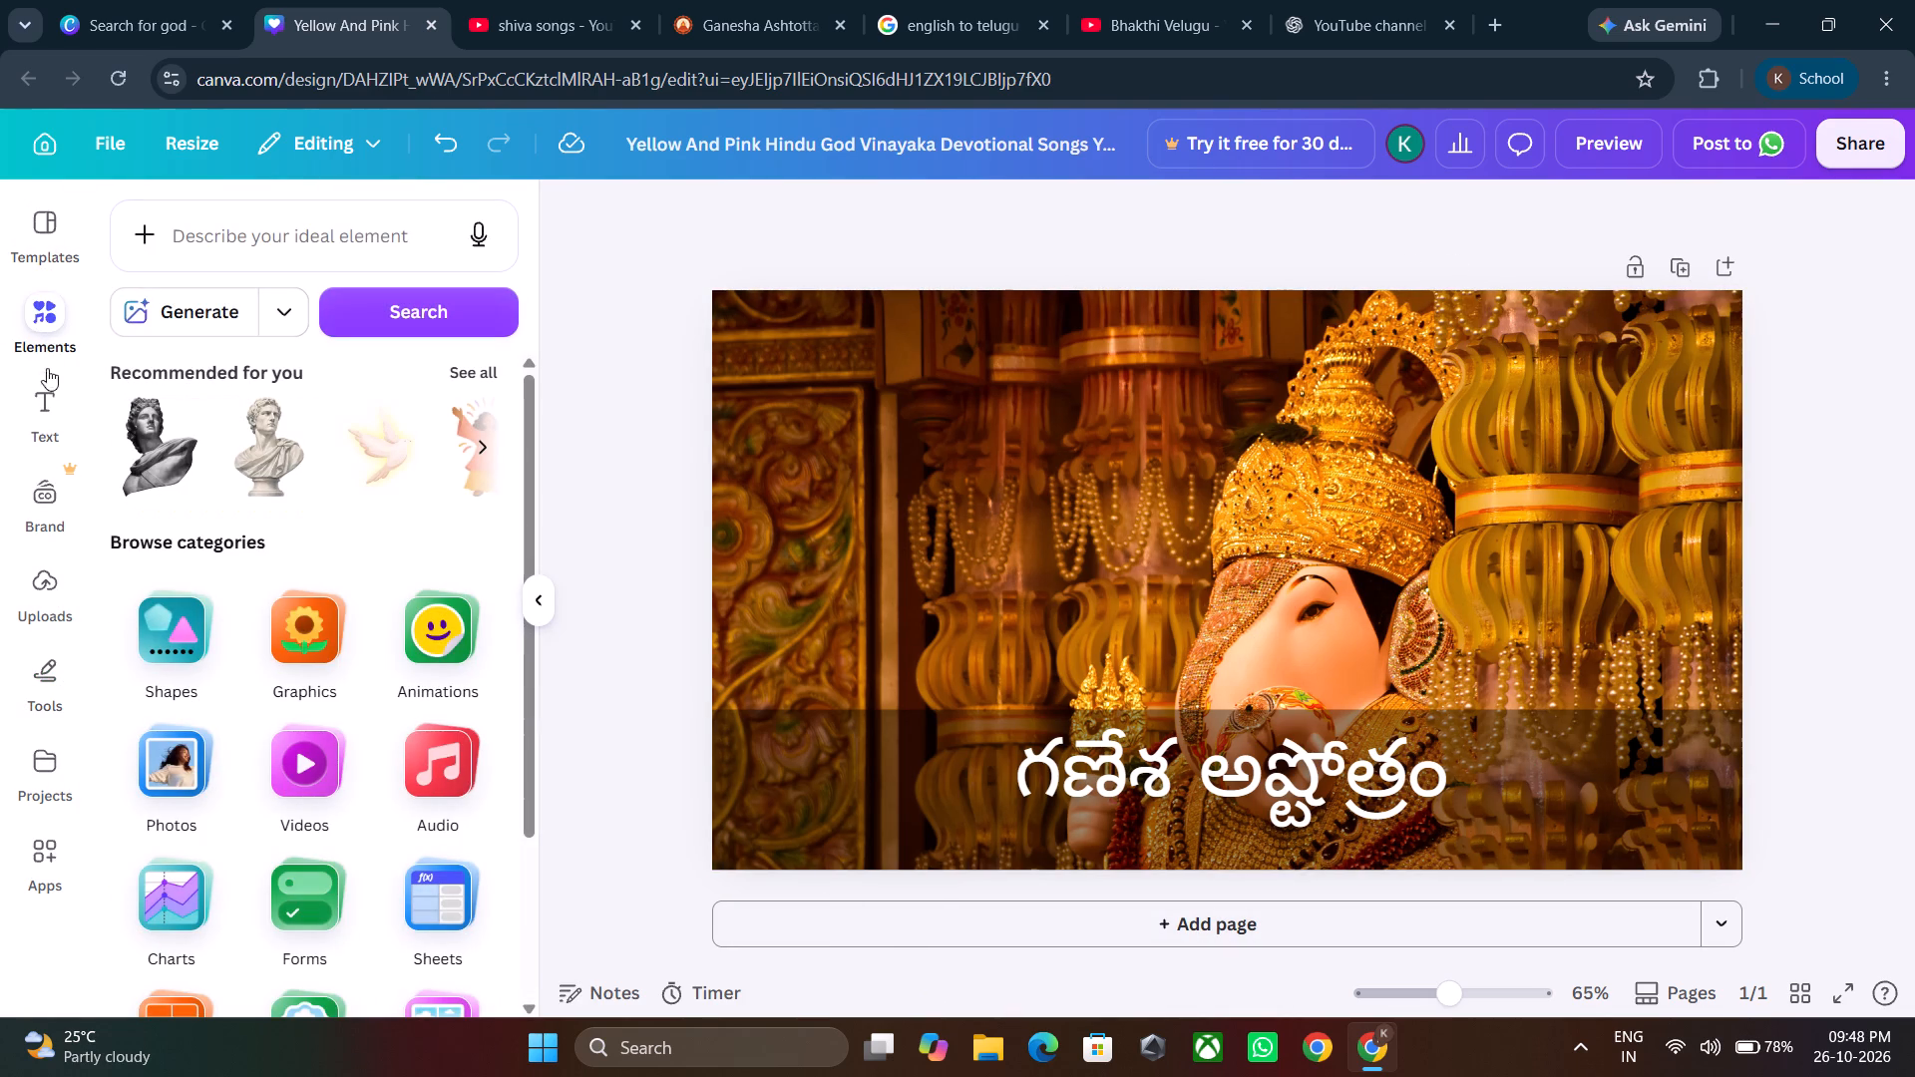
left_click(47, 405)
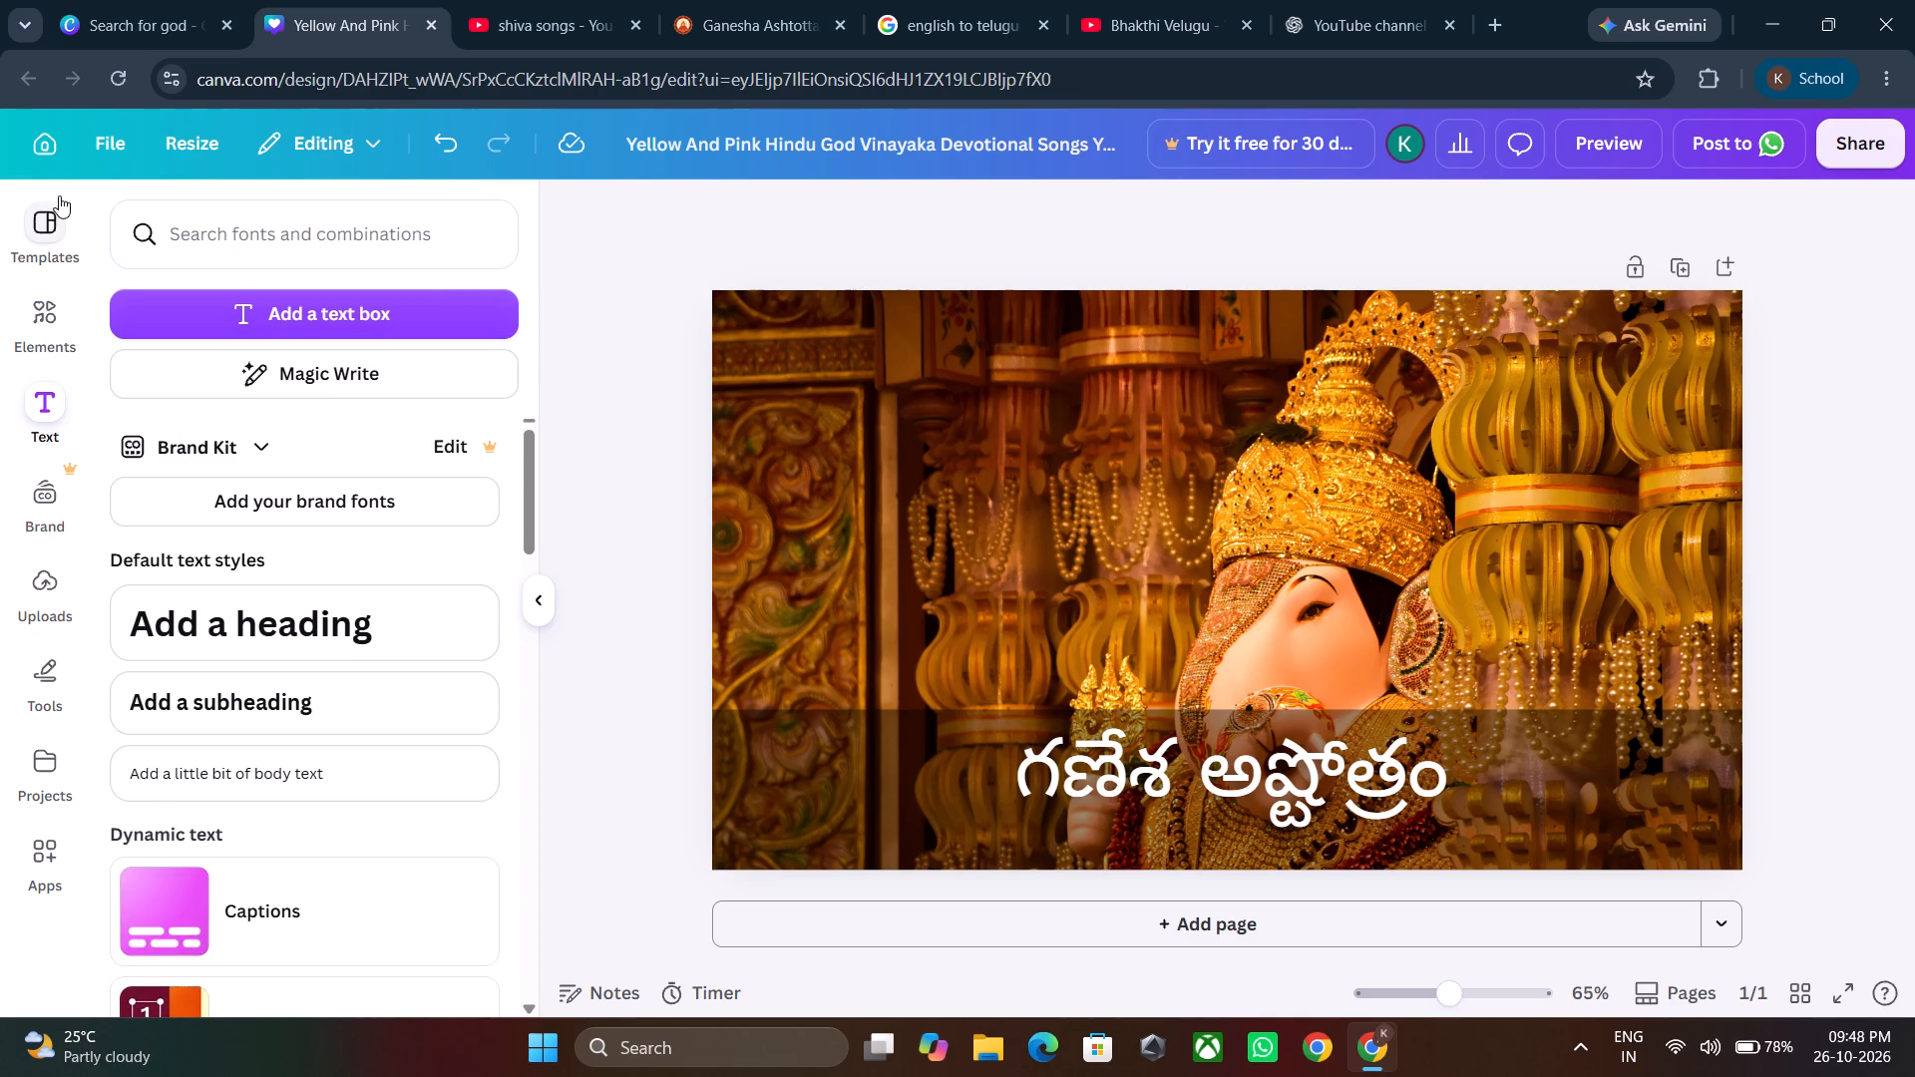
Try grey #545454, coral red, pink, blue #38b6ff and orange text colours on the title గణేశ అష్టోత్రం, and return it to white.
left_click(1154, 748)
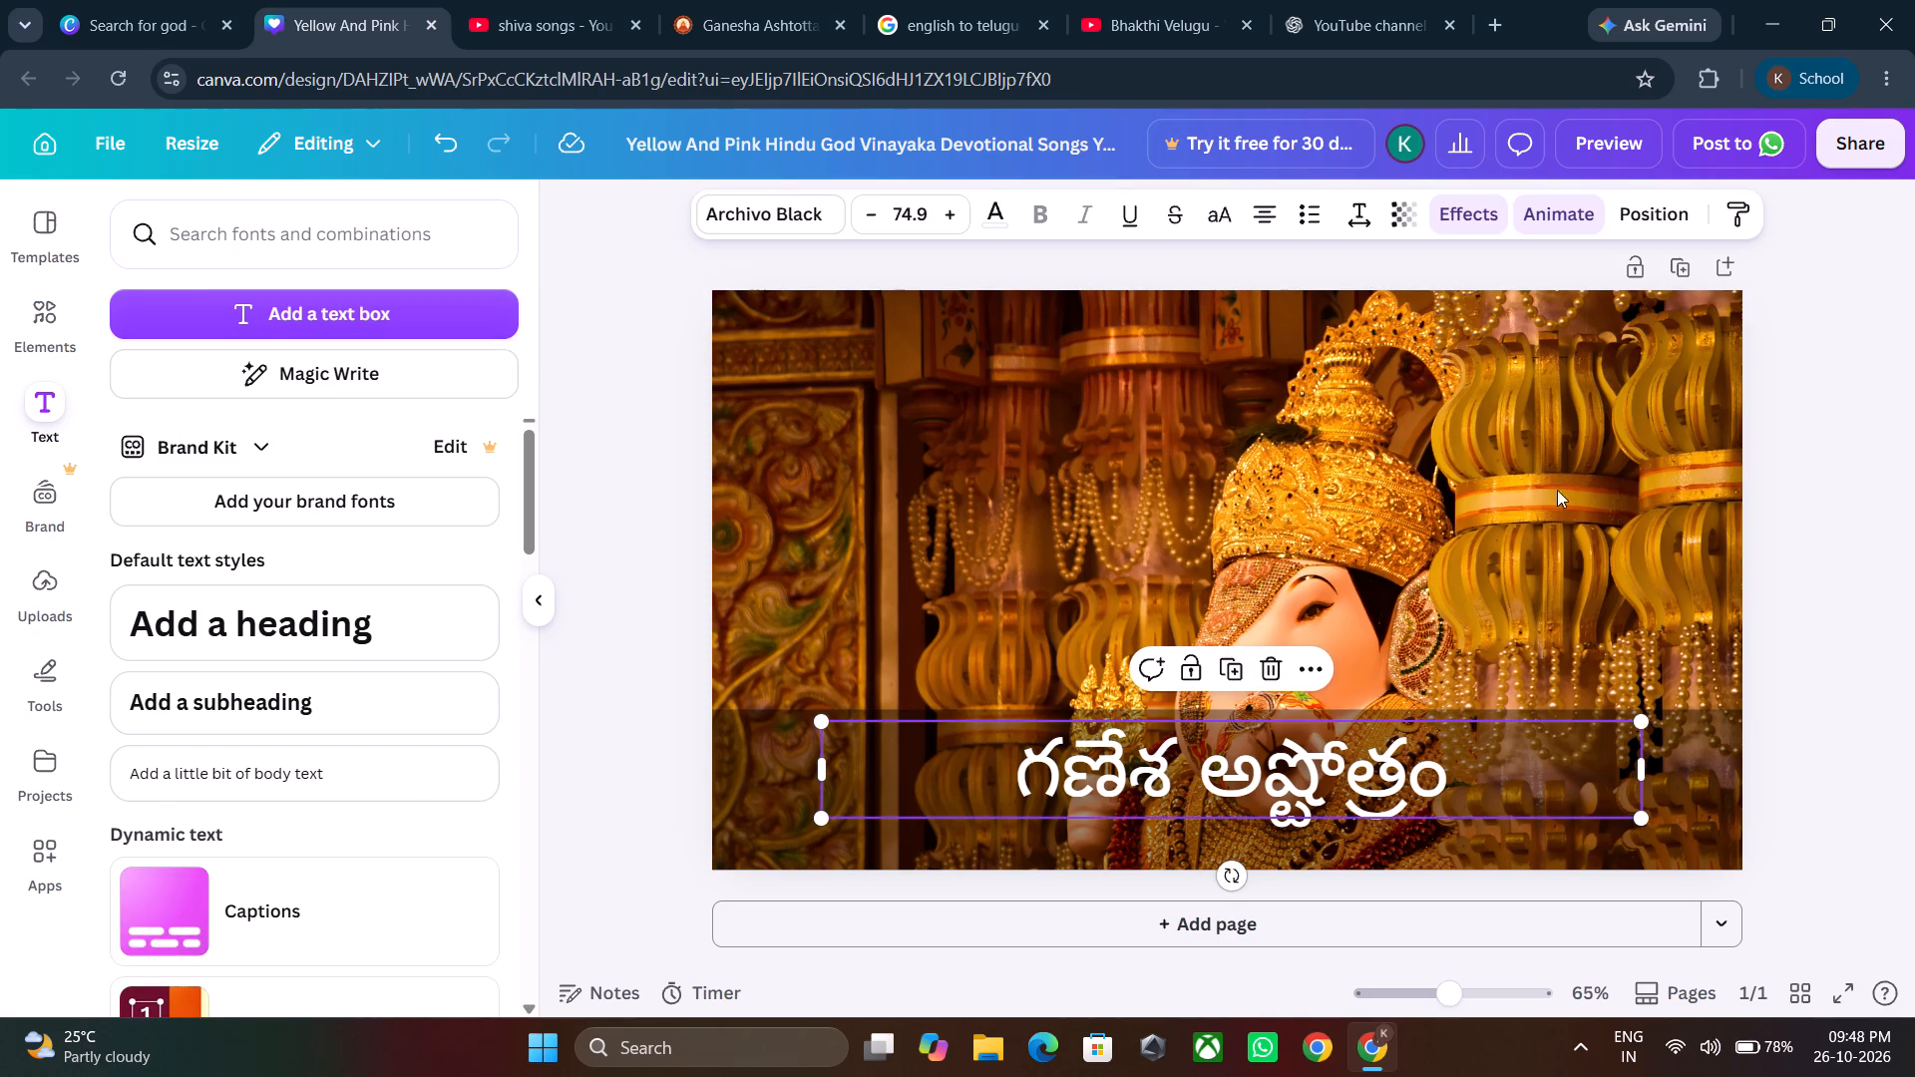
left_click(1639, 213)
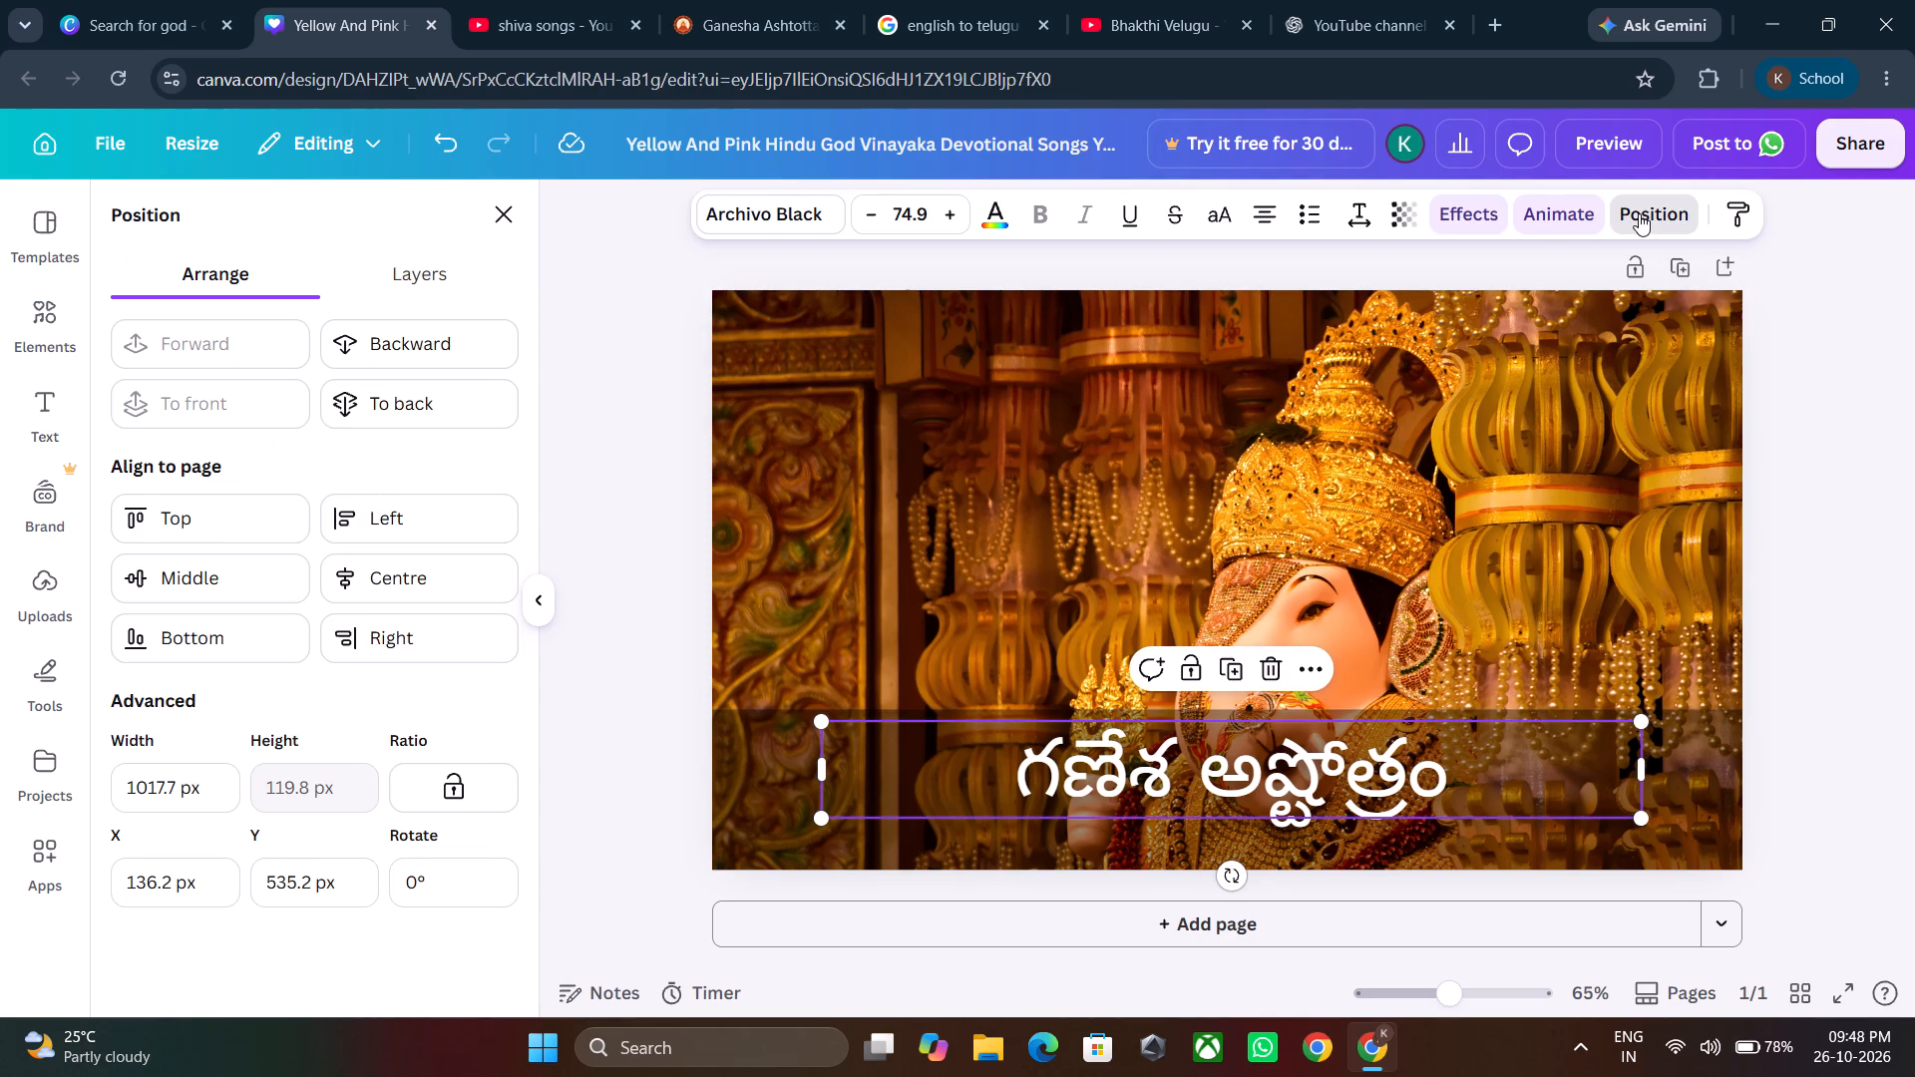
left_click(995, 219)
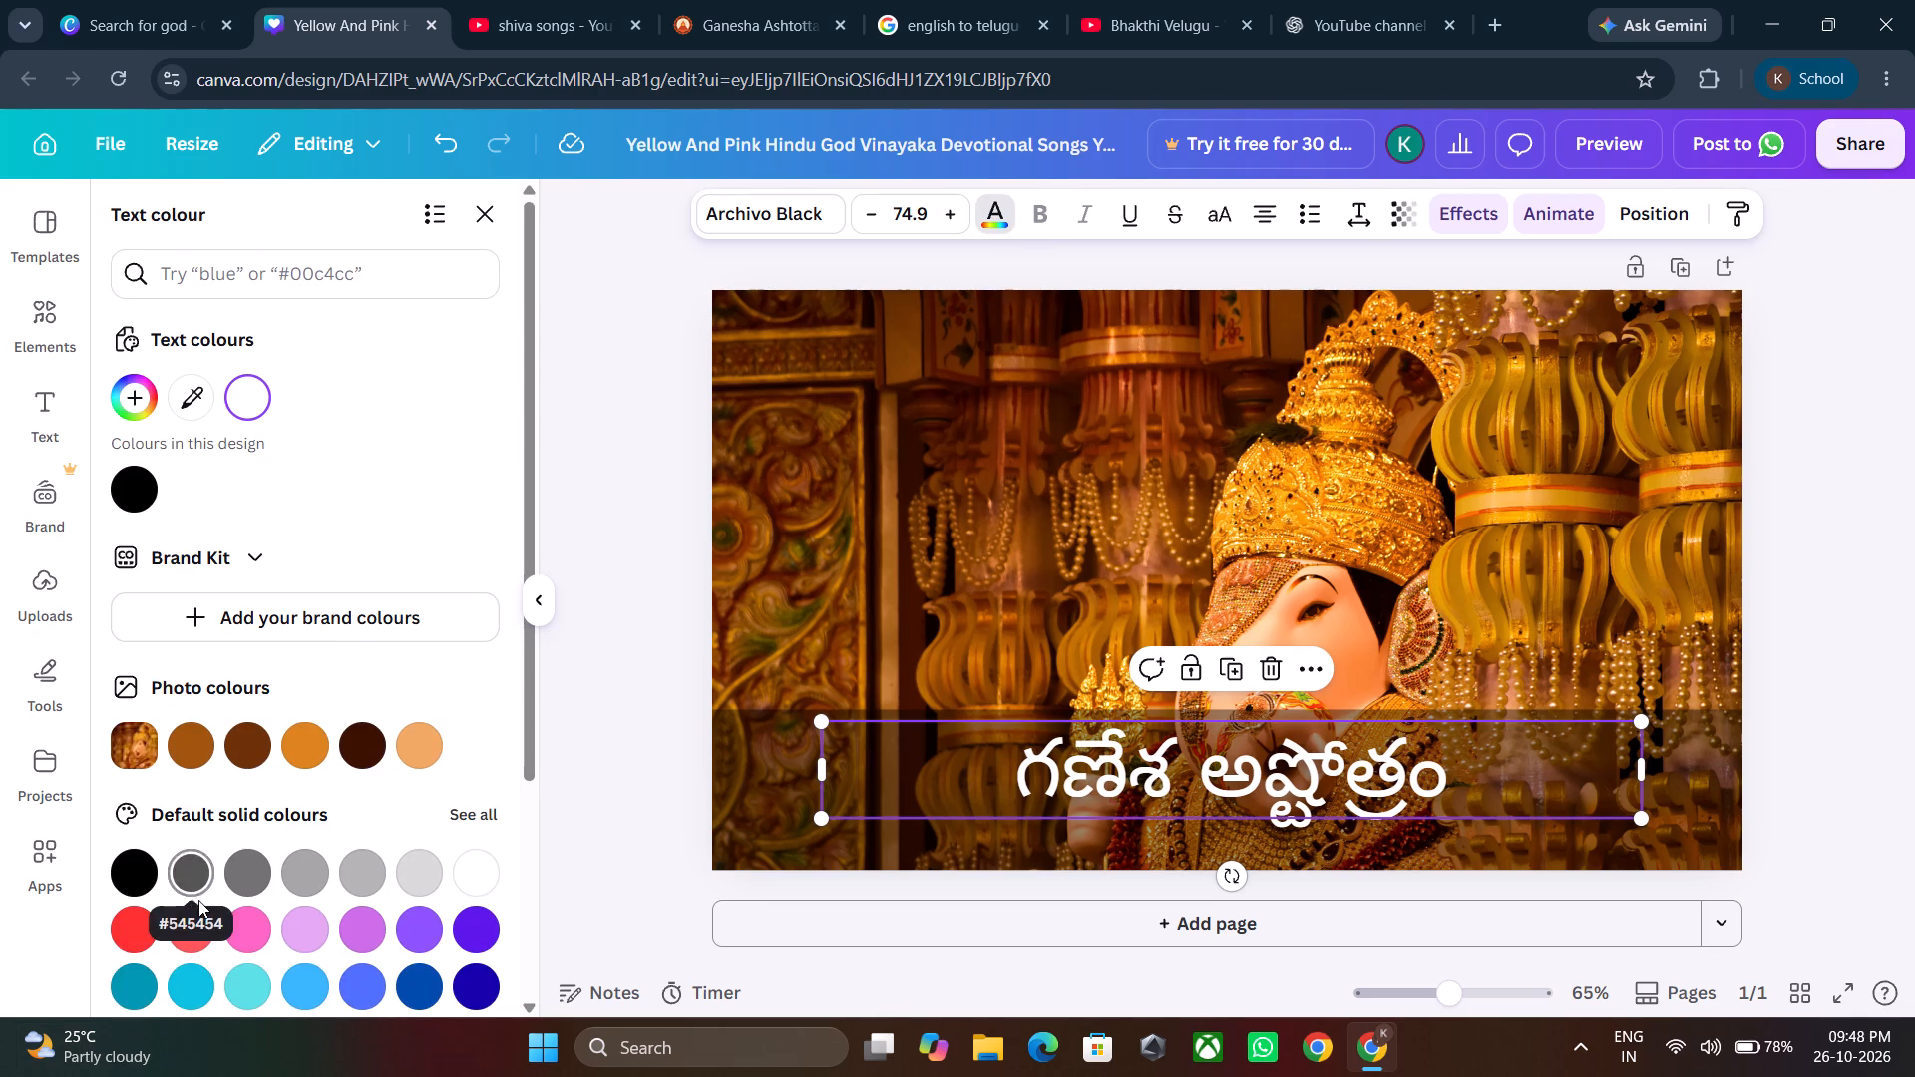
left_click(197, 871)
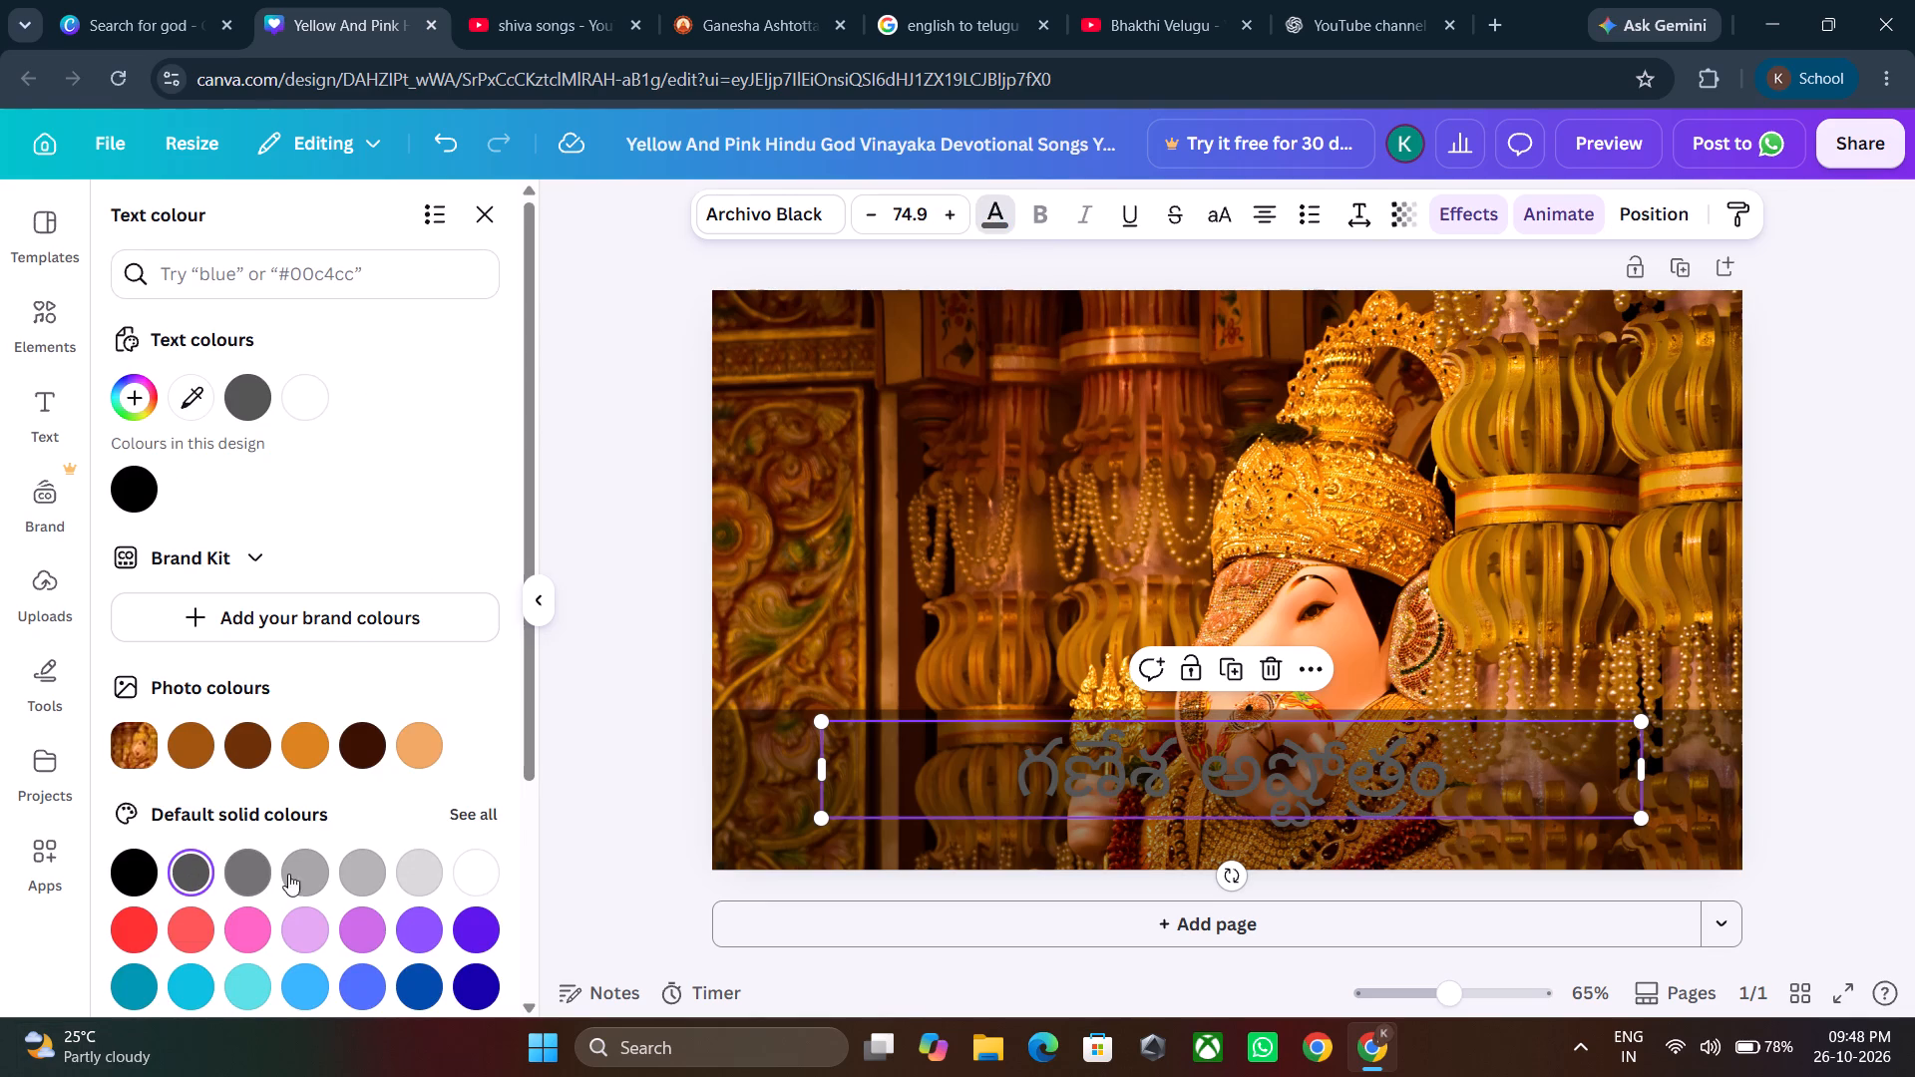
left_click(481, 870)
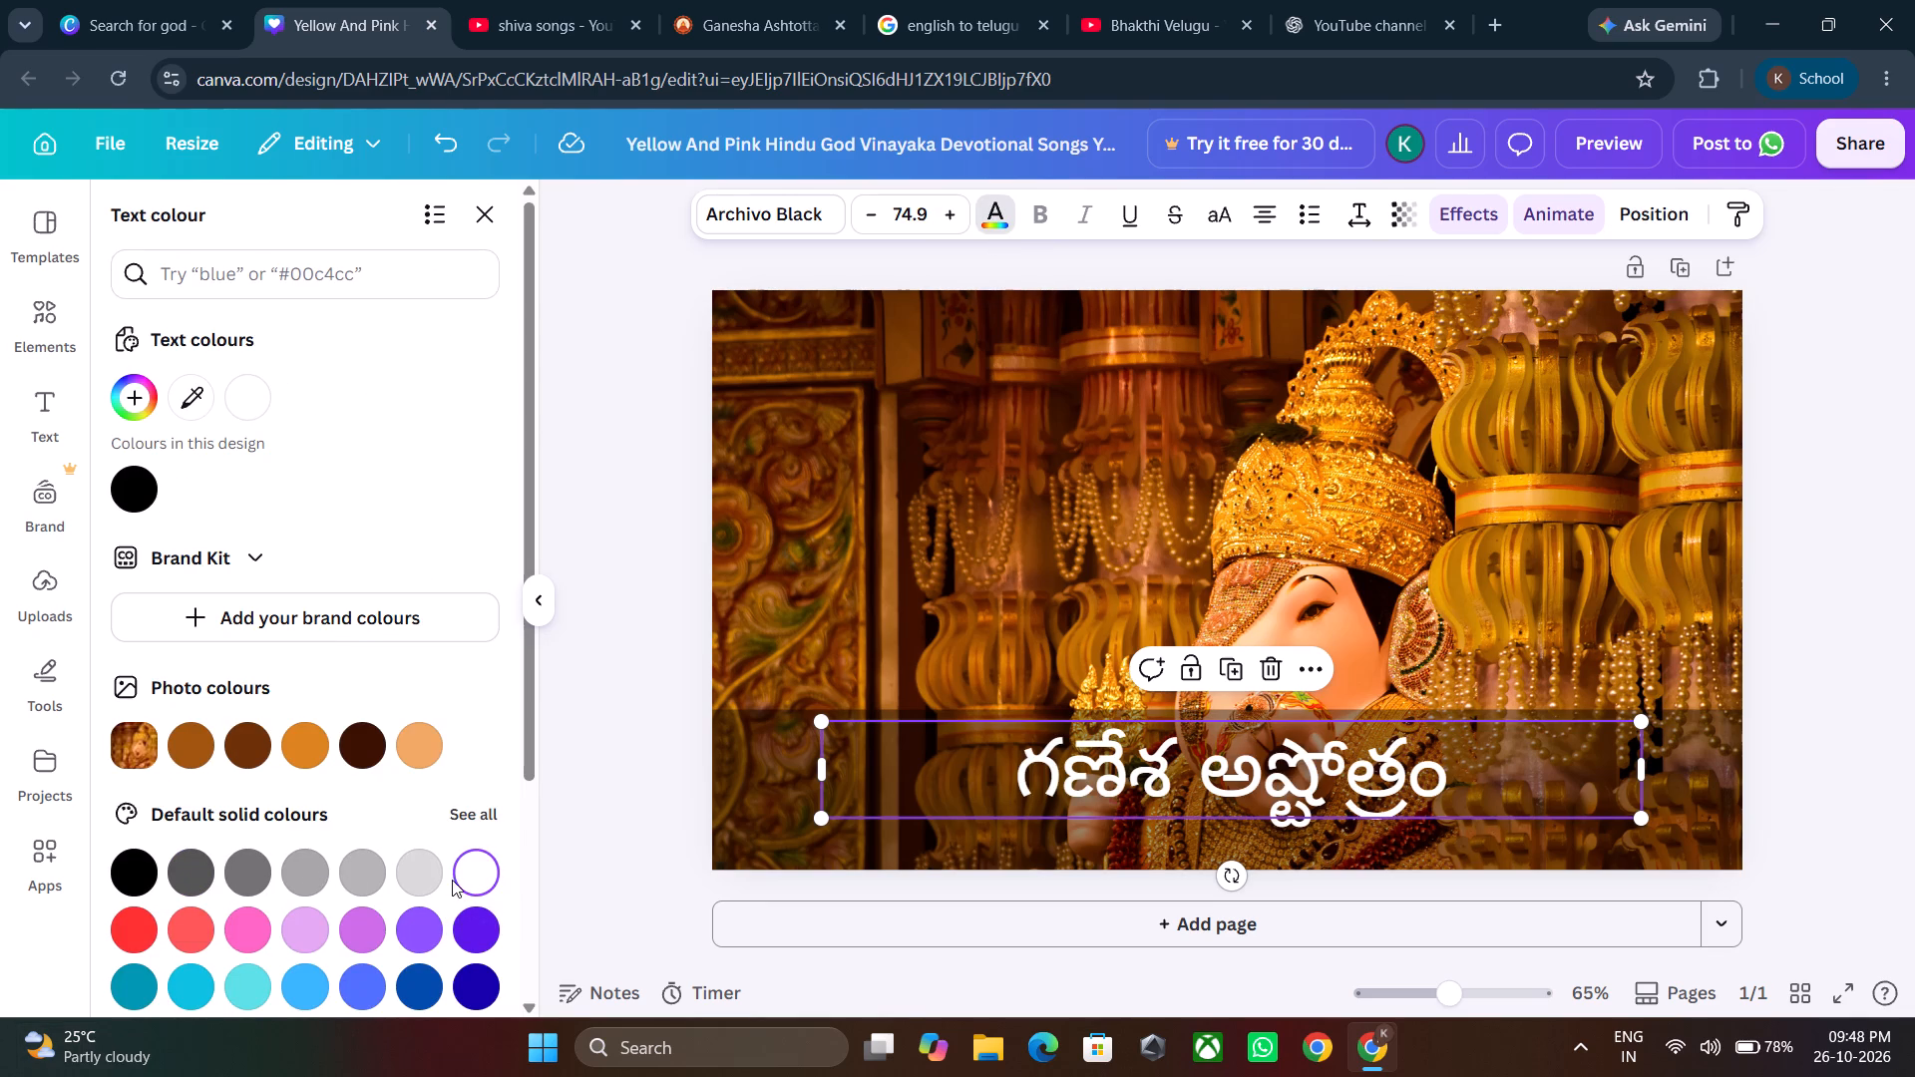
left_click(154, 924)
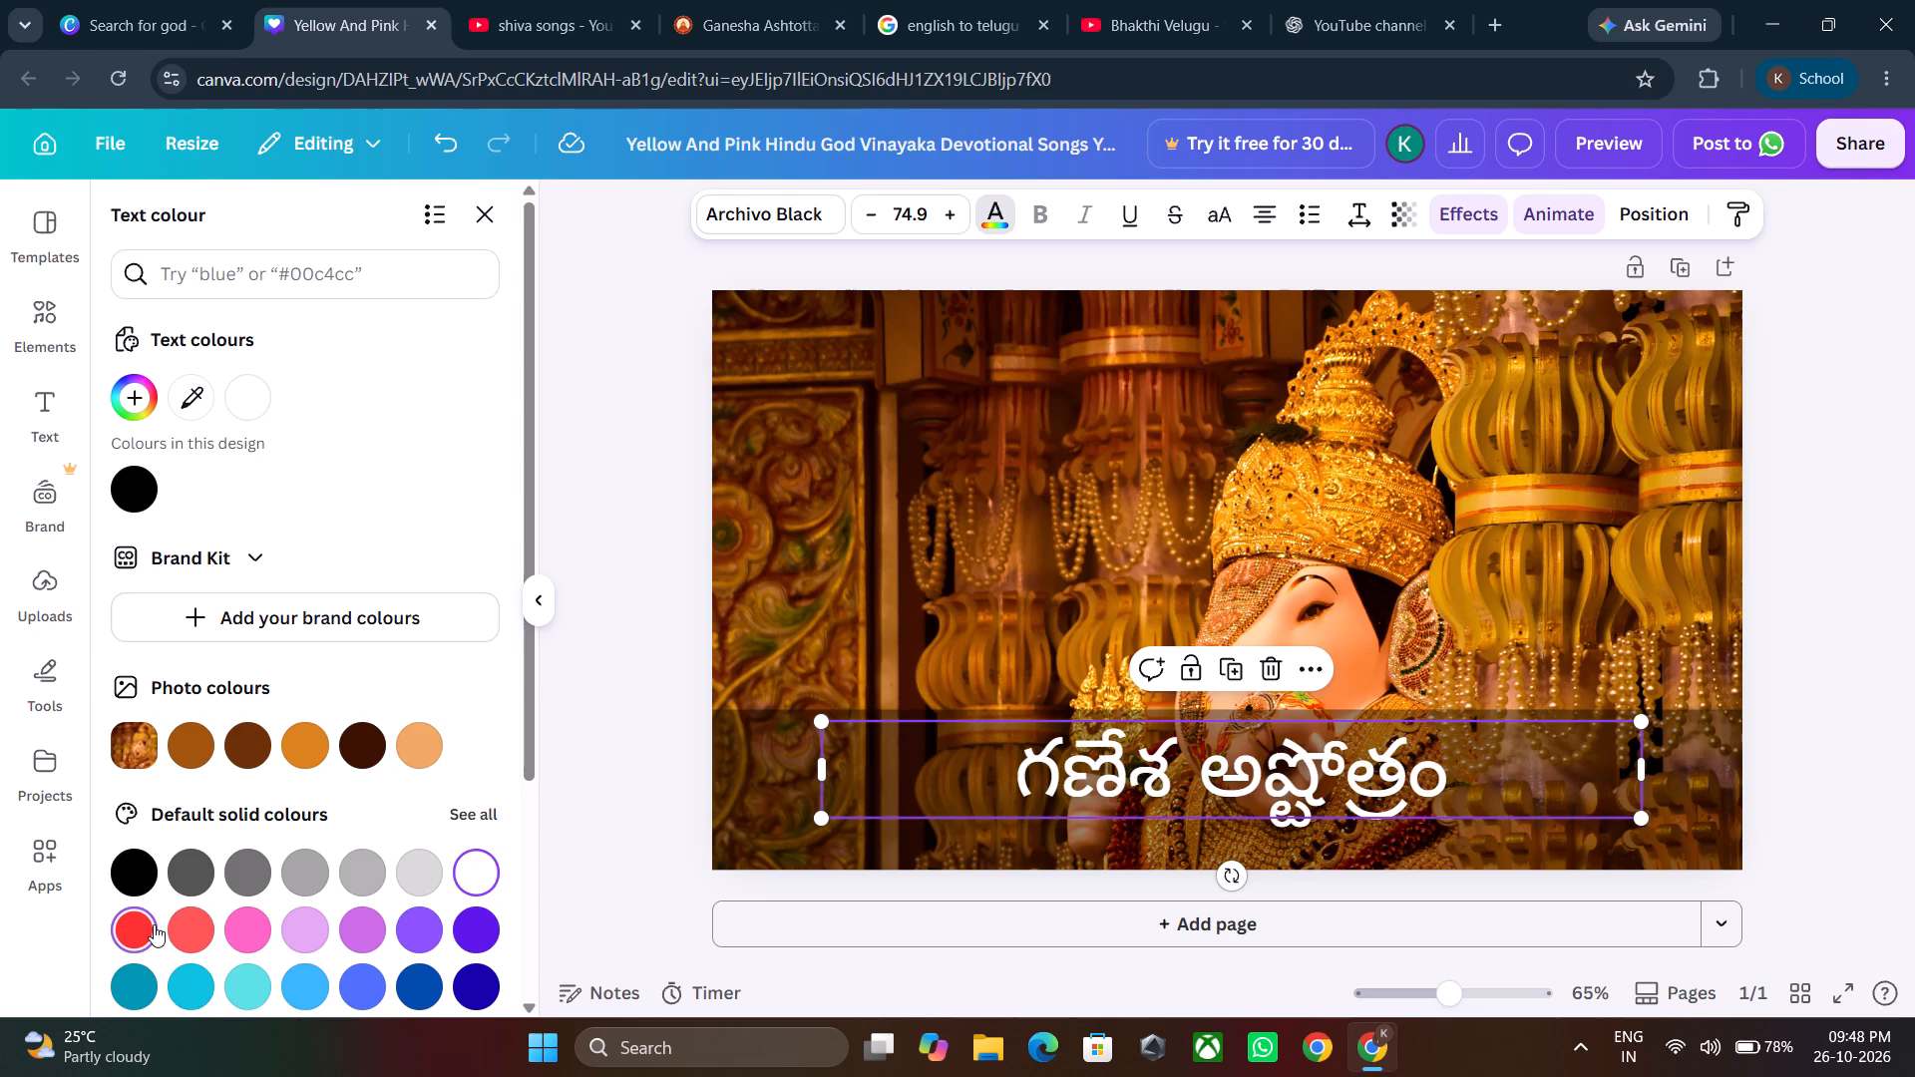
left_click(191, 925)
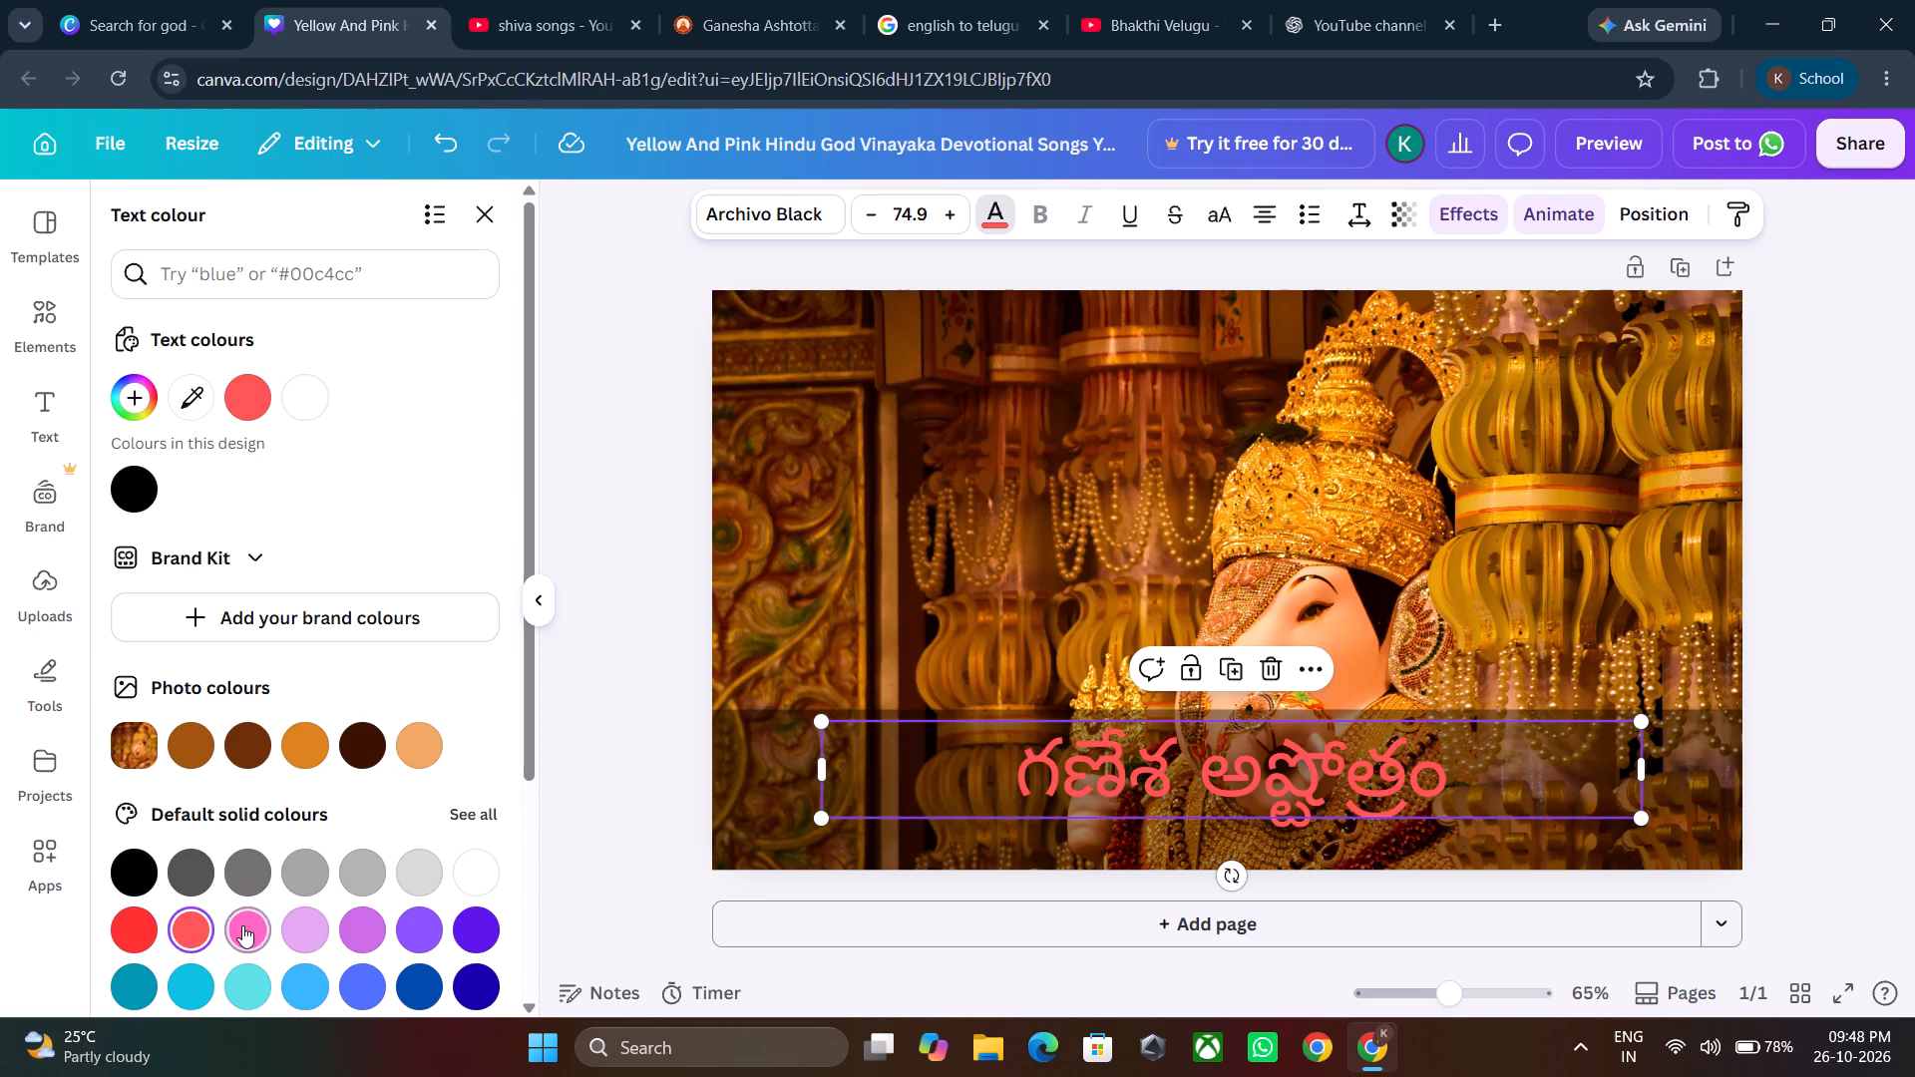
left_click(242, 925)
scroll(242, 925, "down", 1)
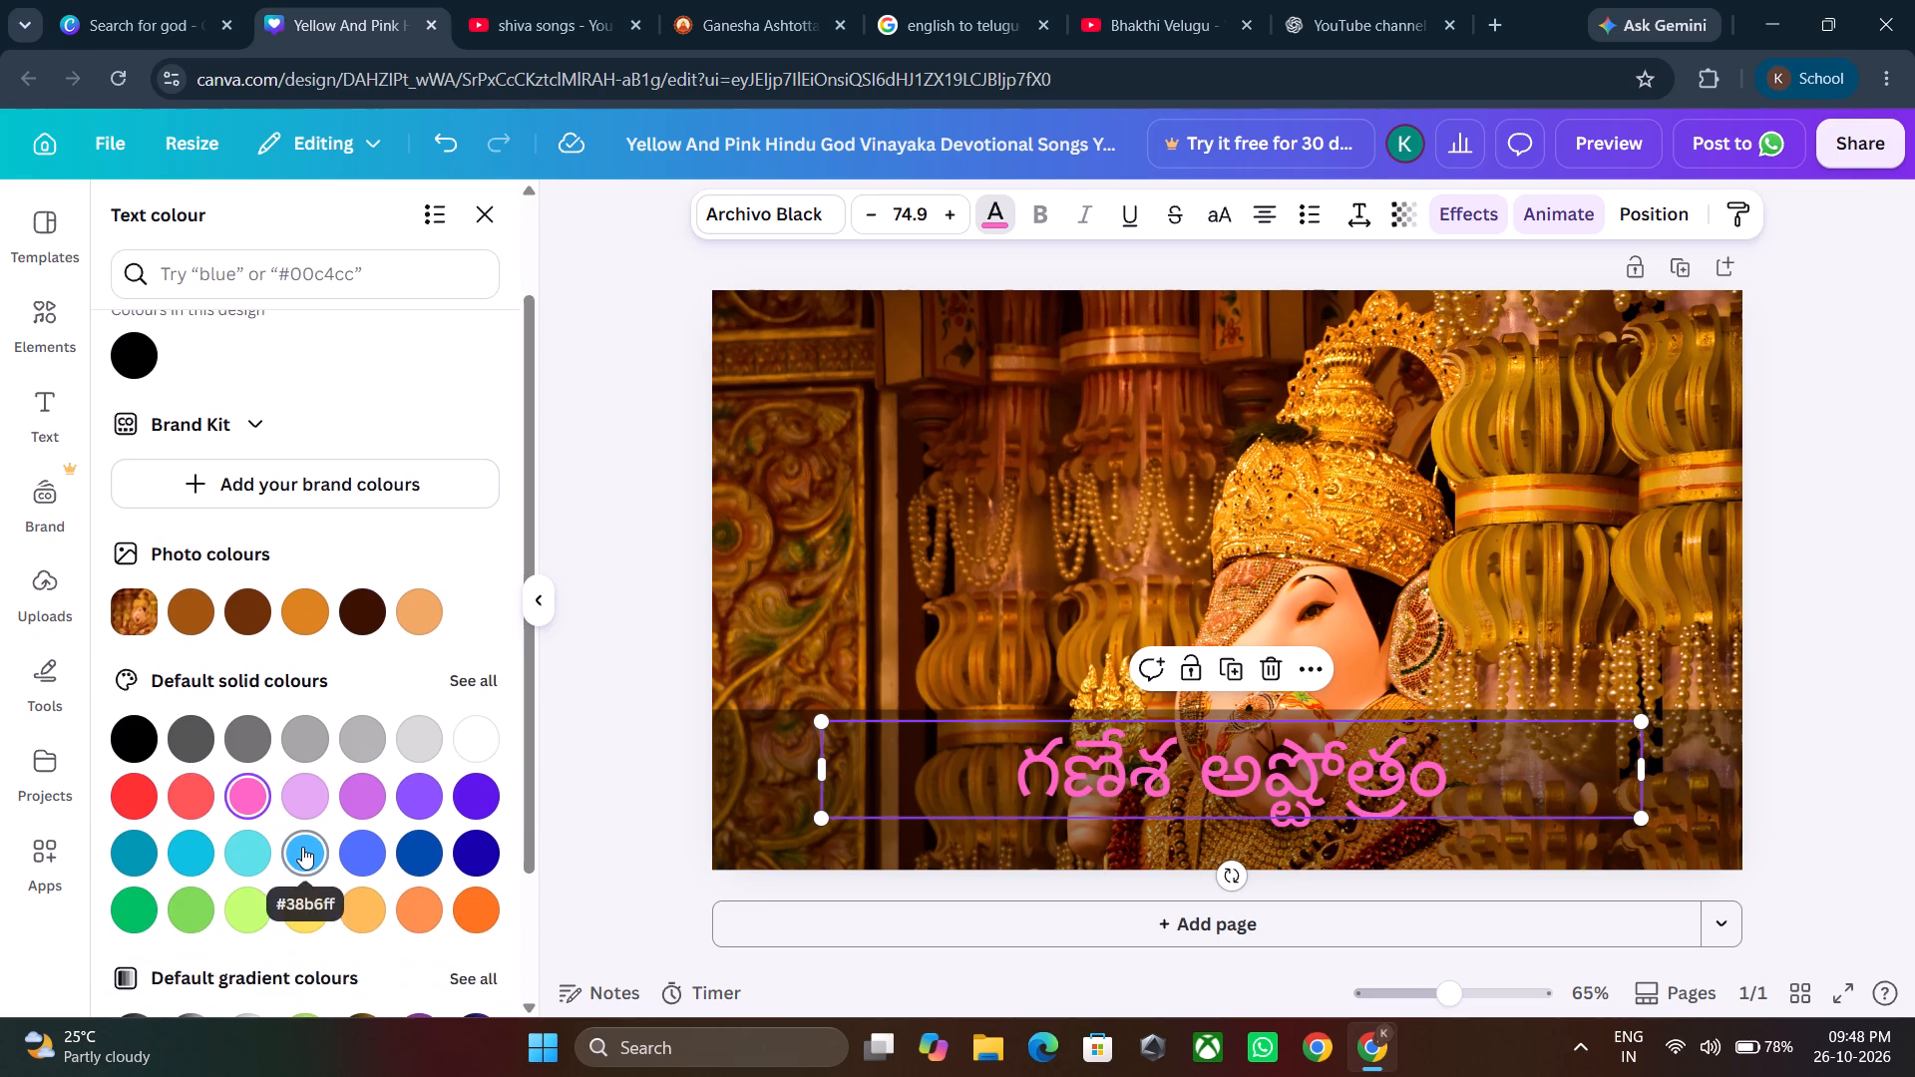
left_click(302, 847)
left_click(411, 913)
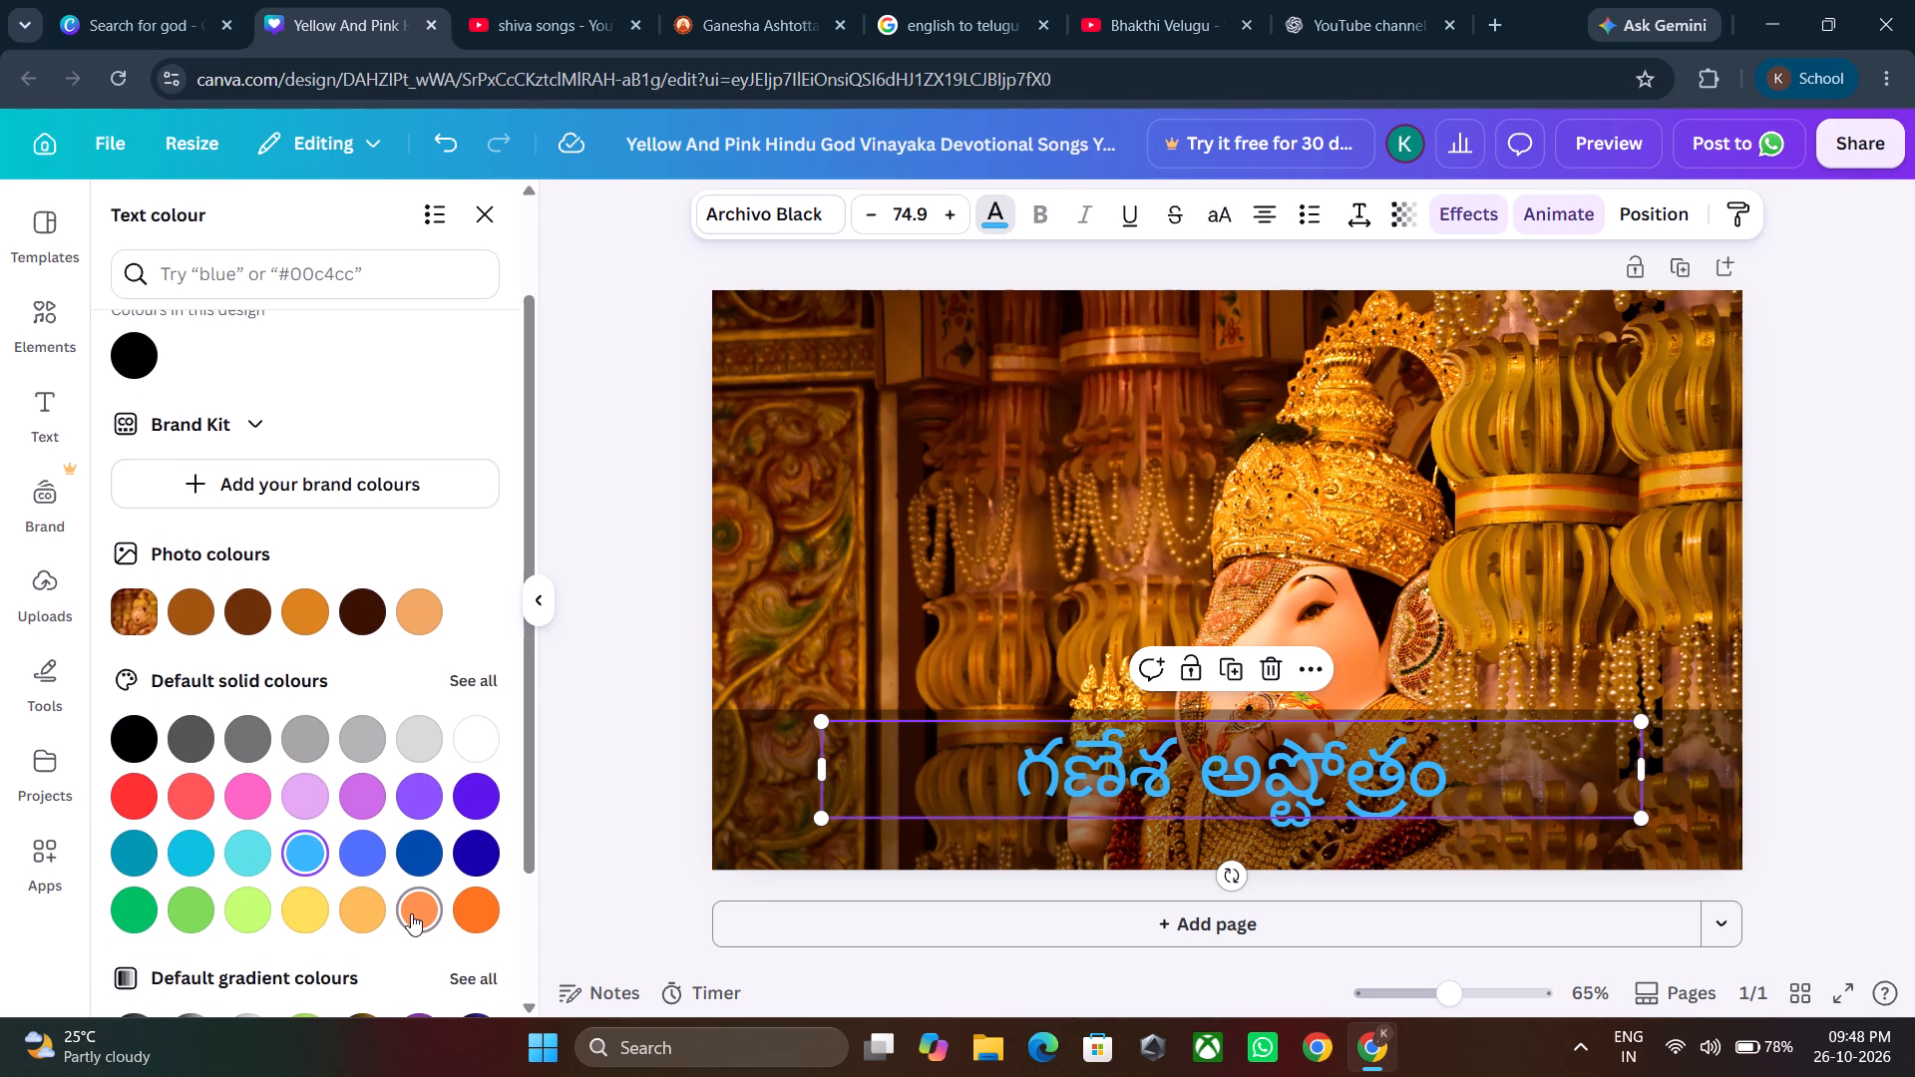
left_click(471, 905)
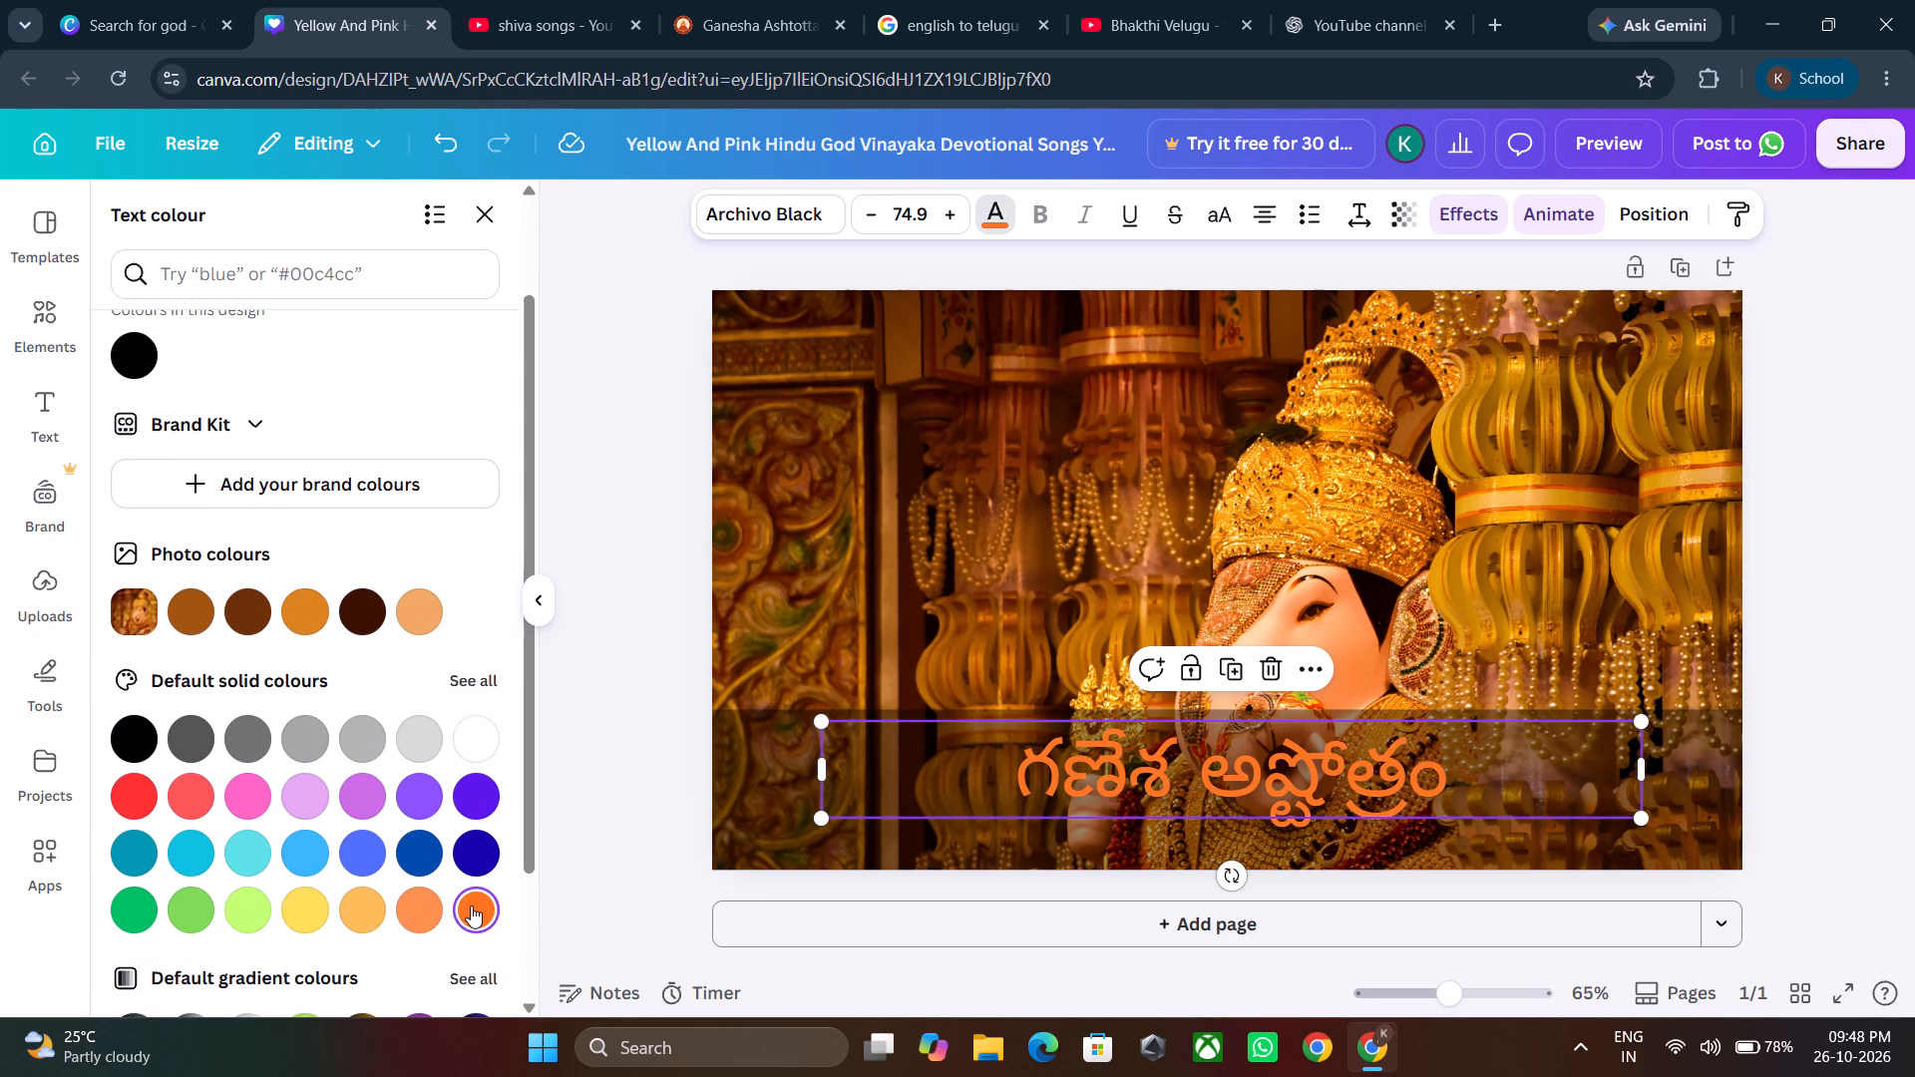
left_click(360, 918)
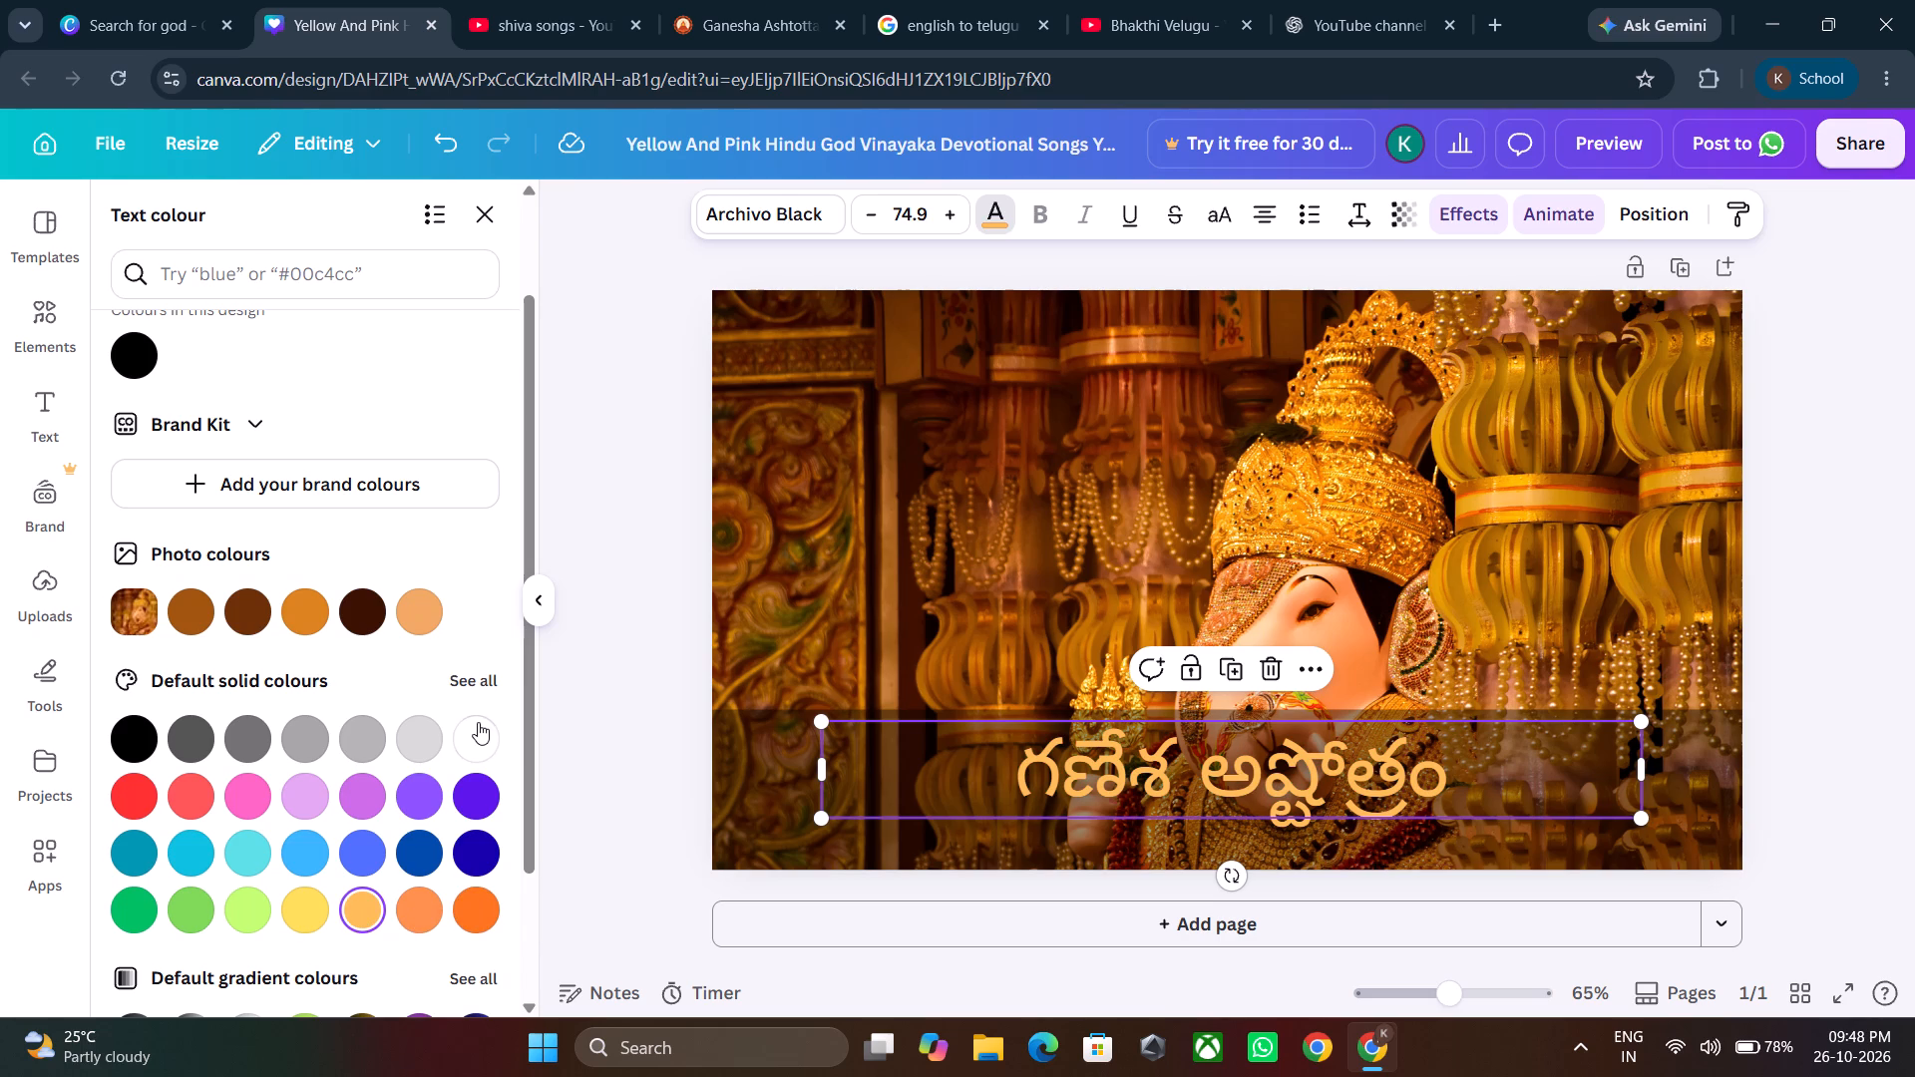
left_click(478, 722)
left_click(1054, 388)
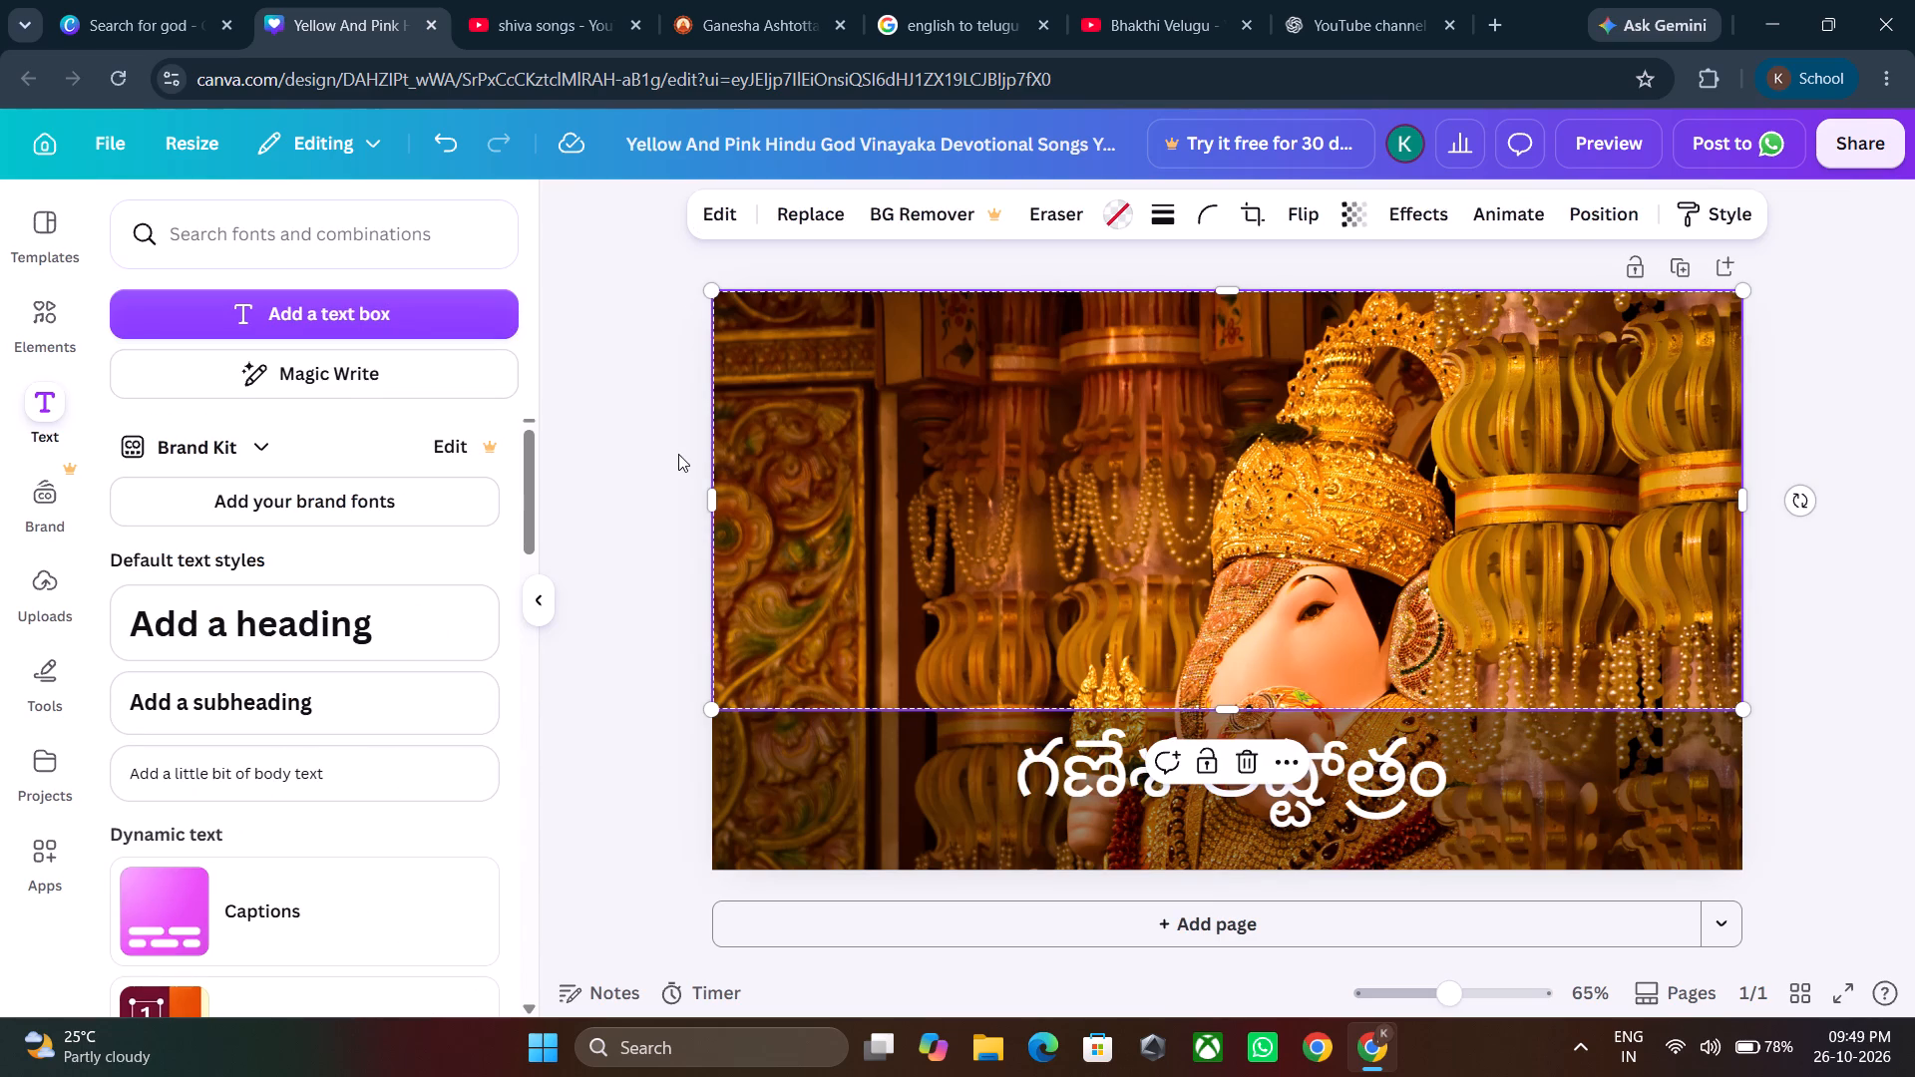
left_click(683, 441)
Look through the dynamic text options, text apps and caption styles available for the thumbnail.
scroll(229, 804, "down", 2)
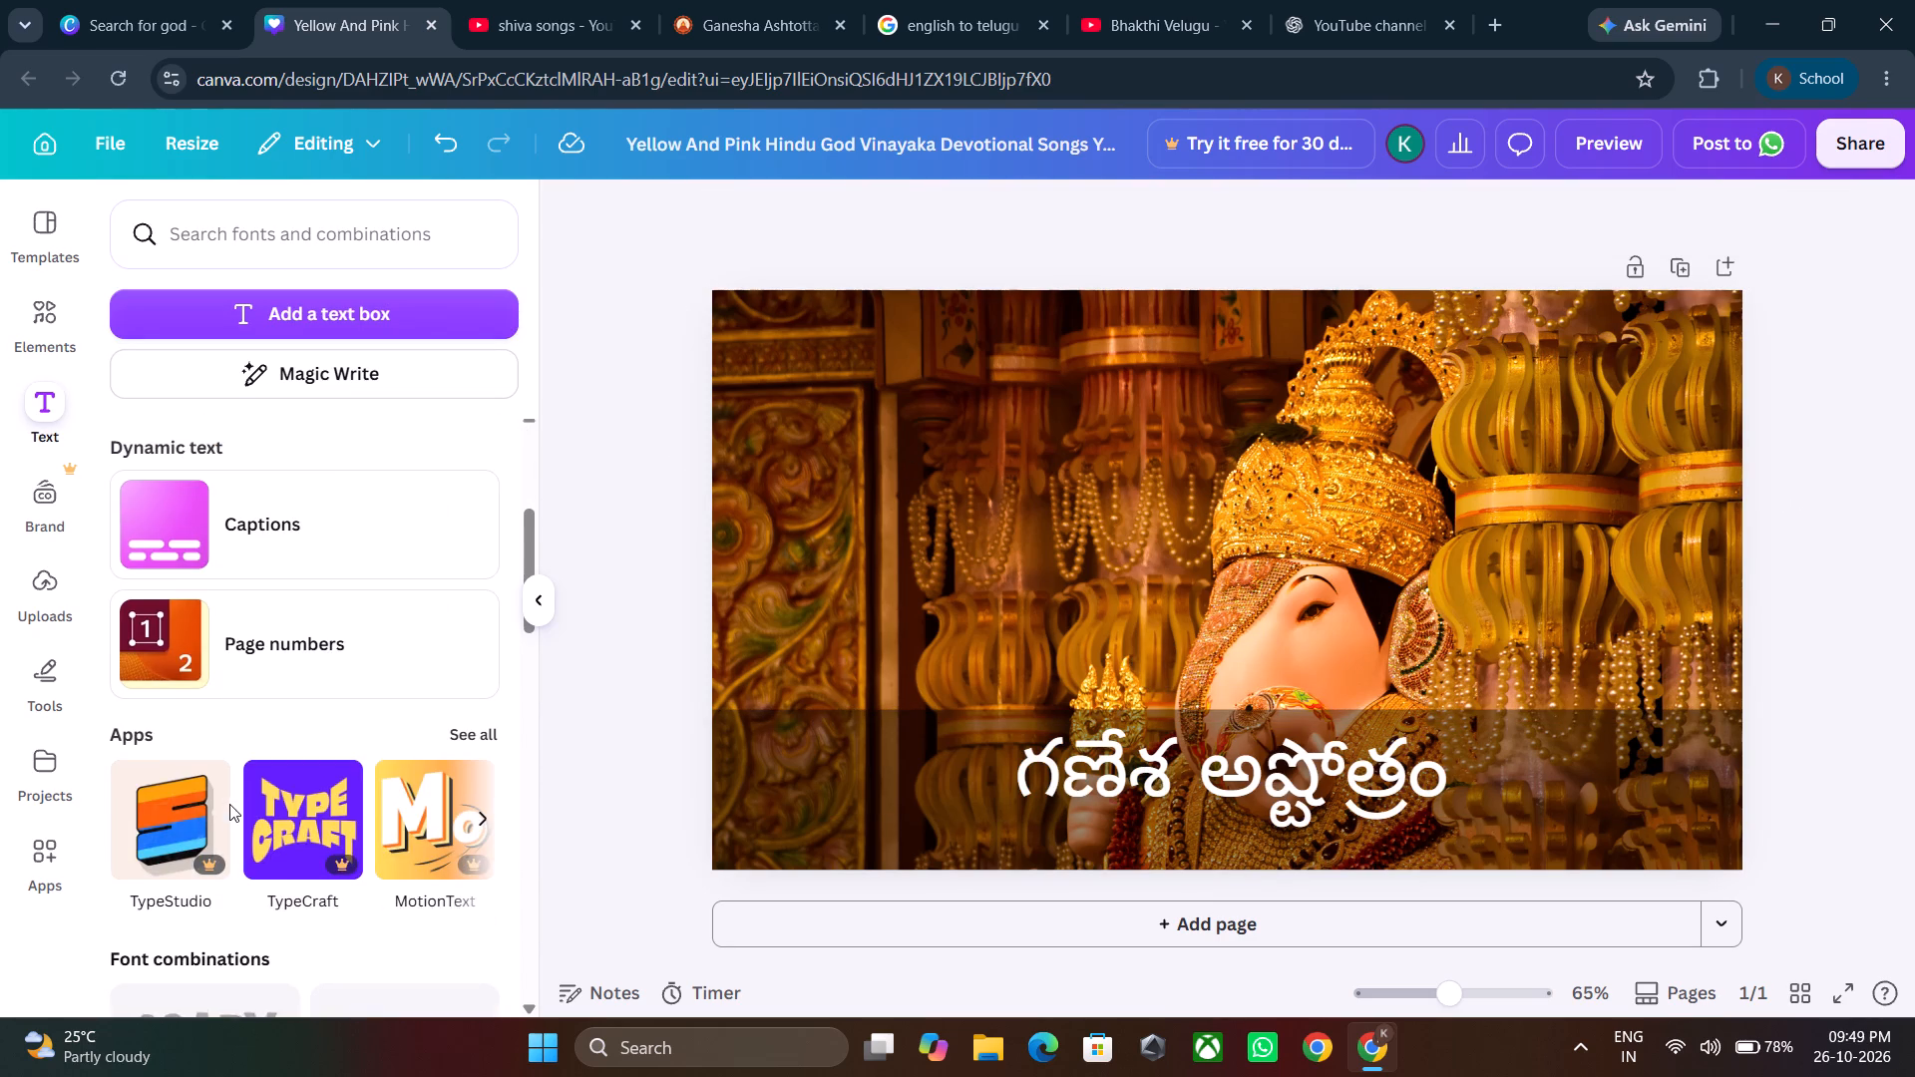
scroll(229, 804, "down", 1)
scroll(301, 783, "left", 4)
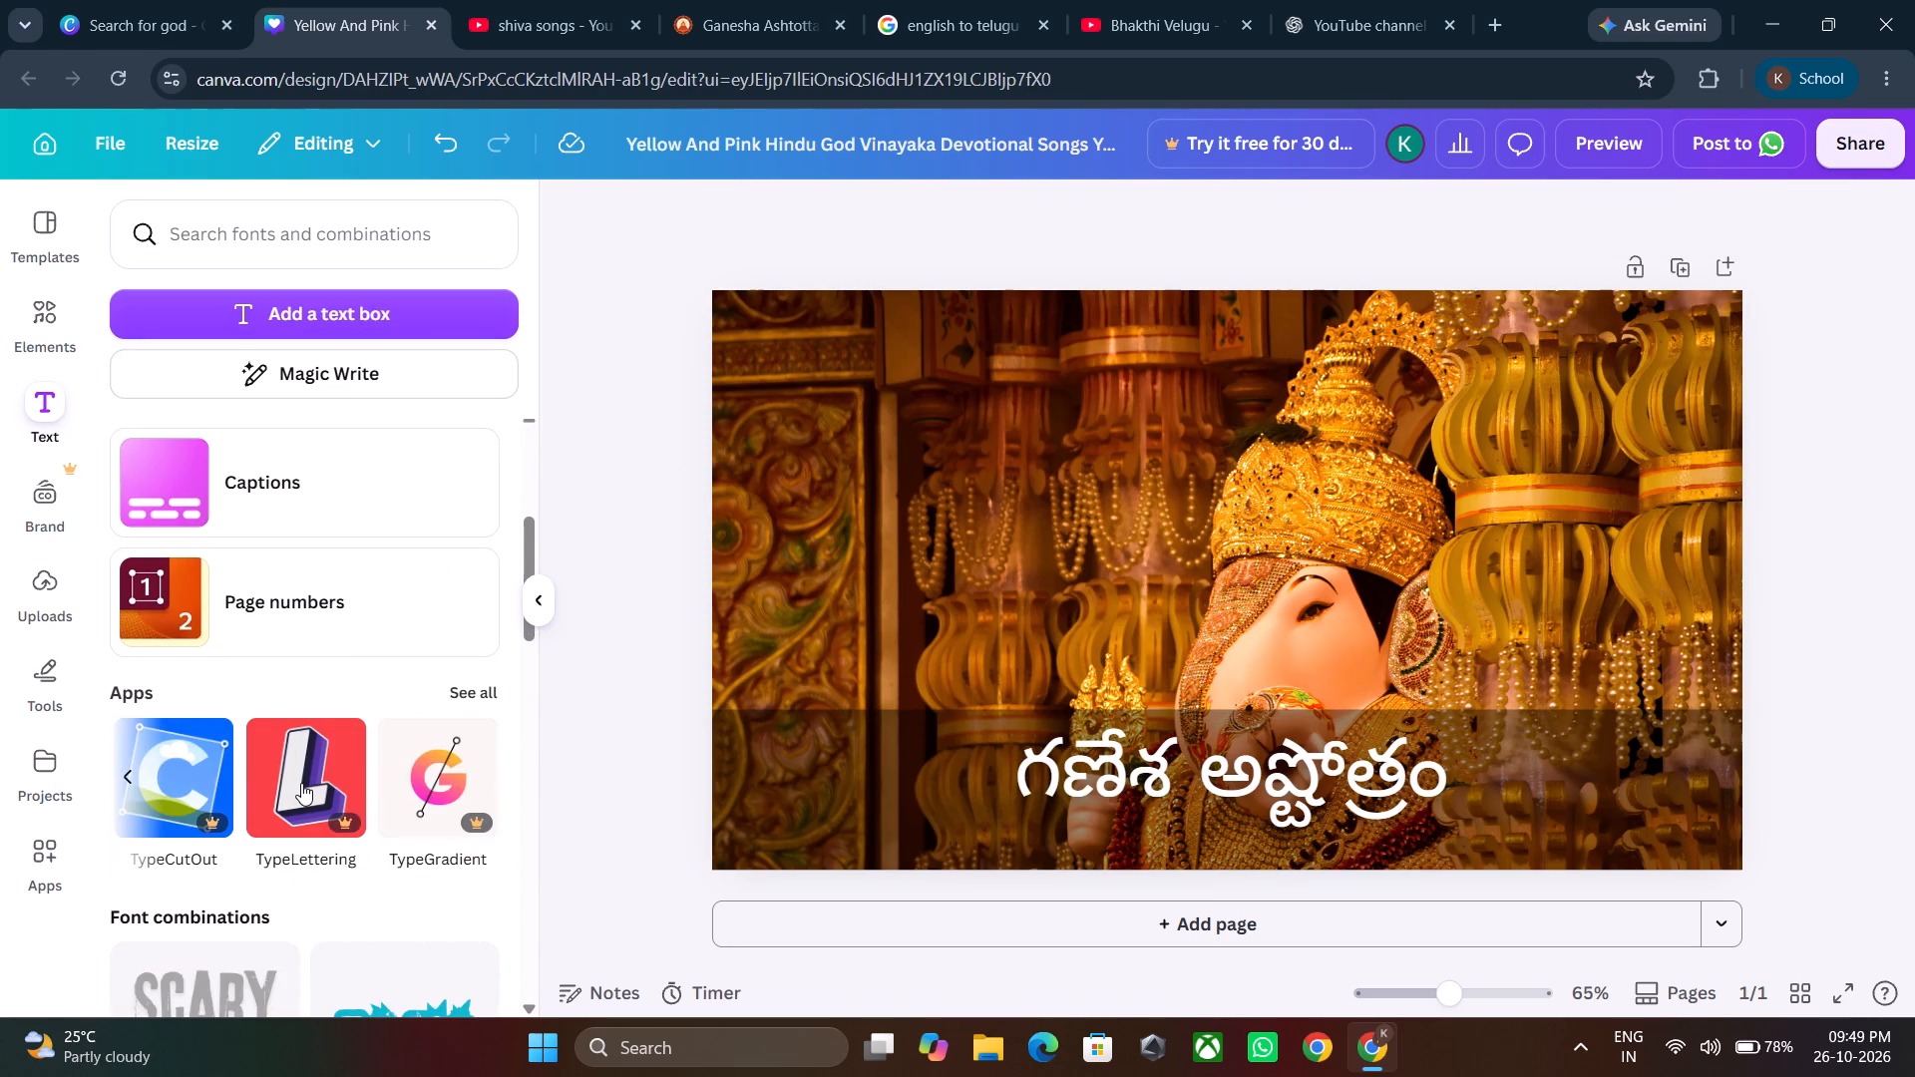
scroll(301, 783, "right", 9)
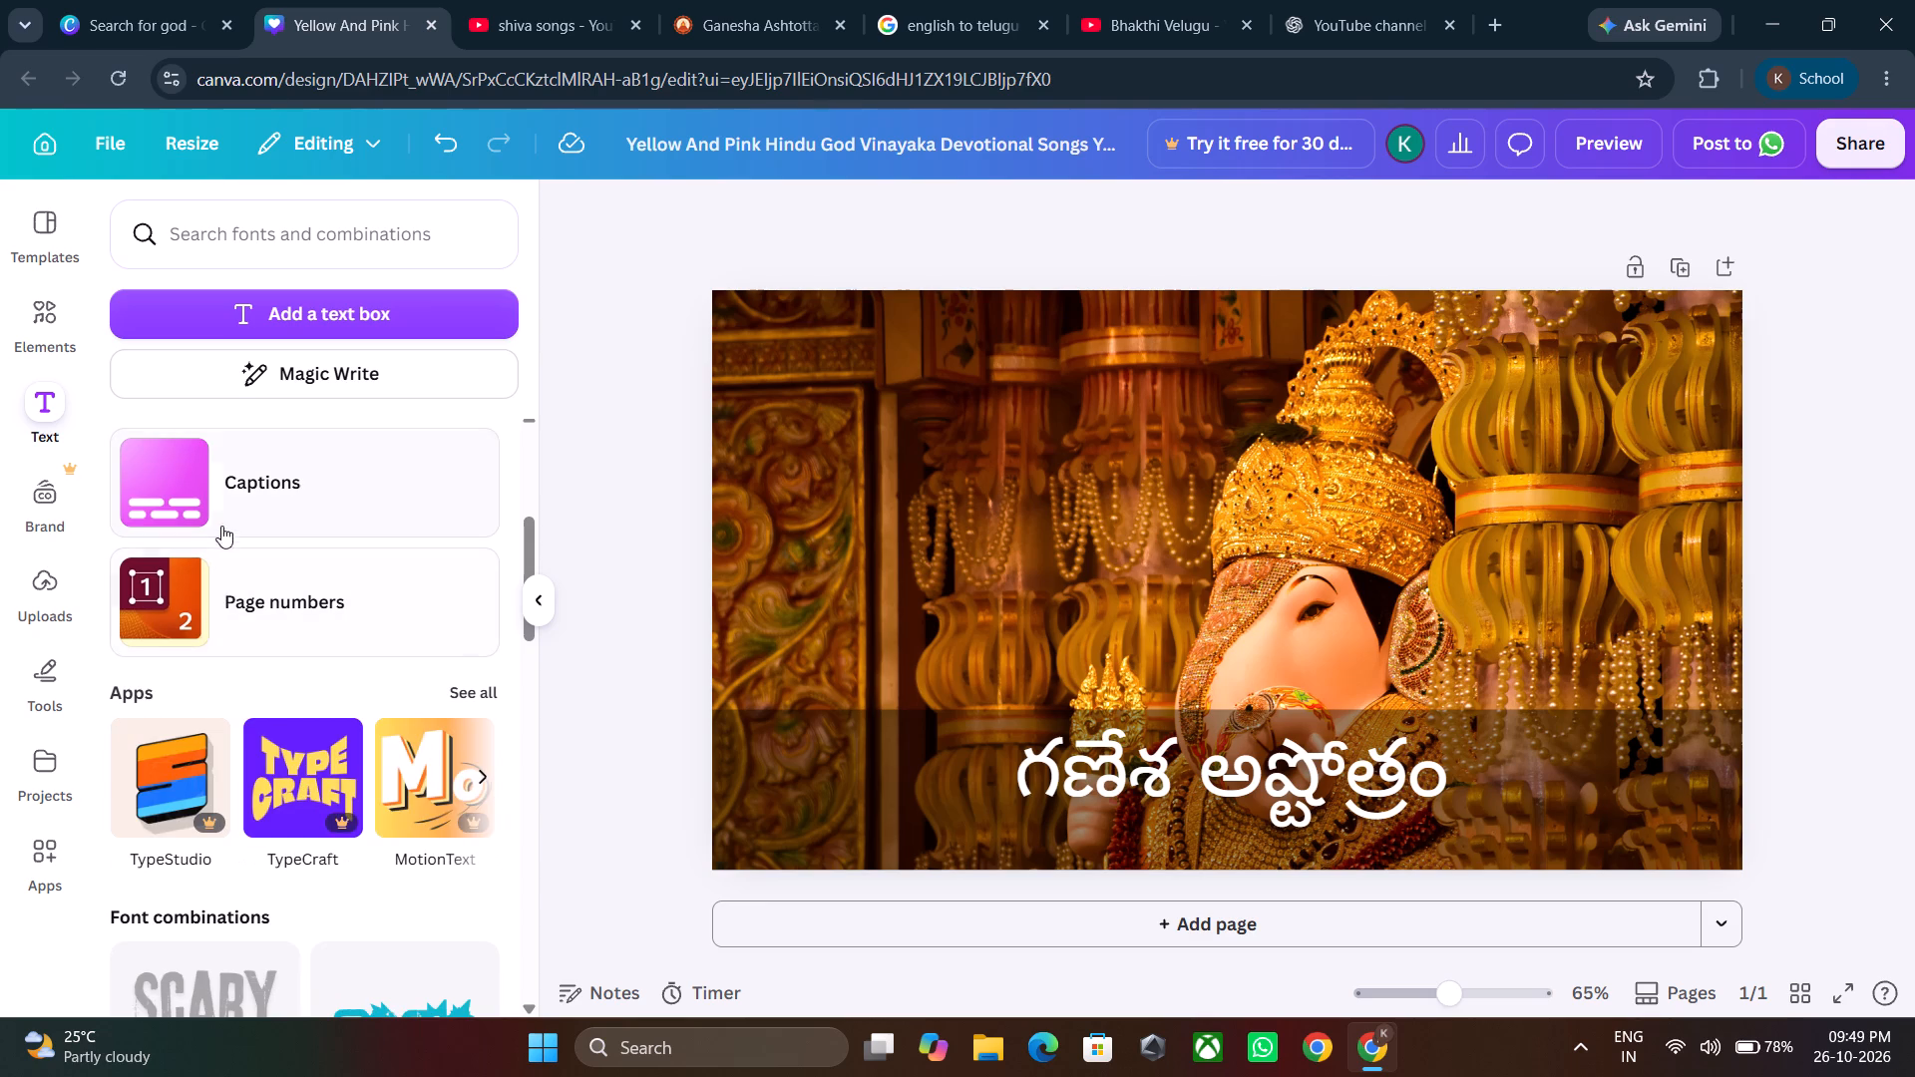
left_click(189, 517)
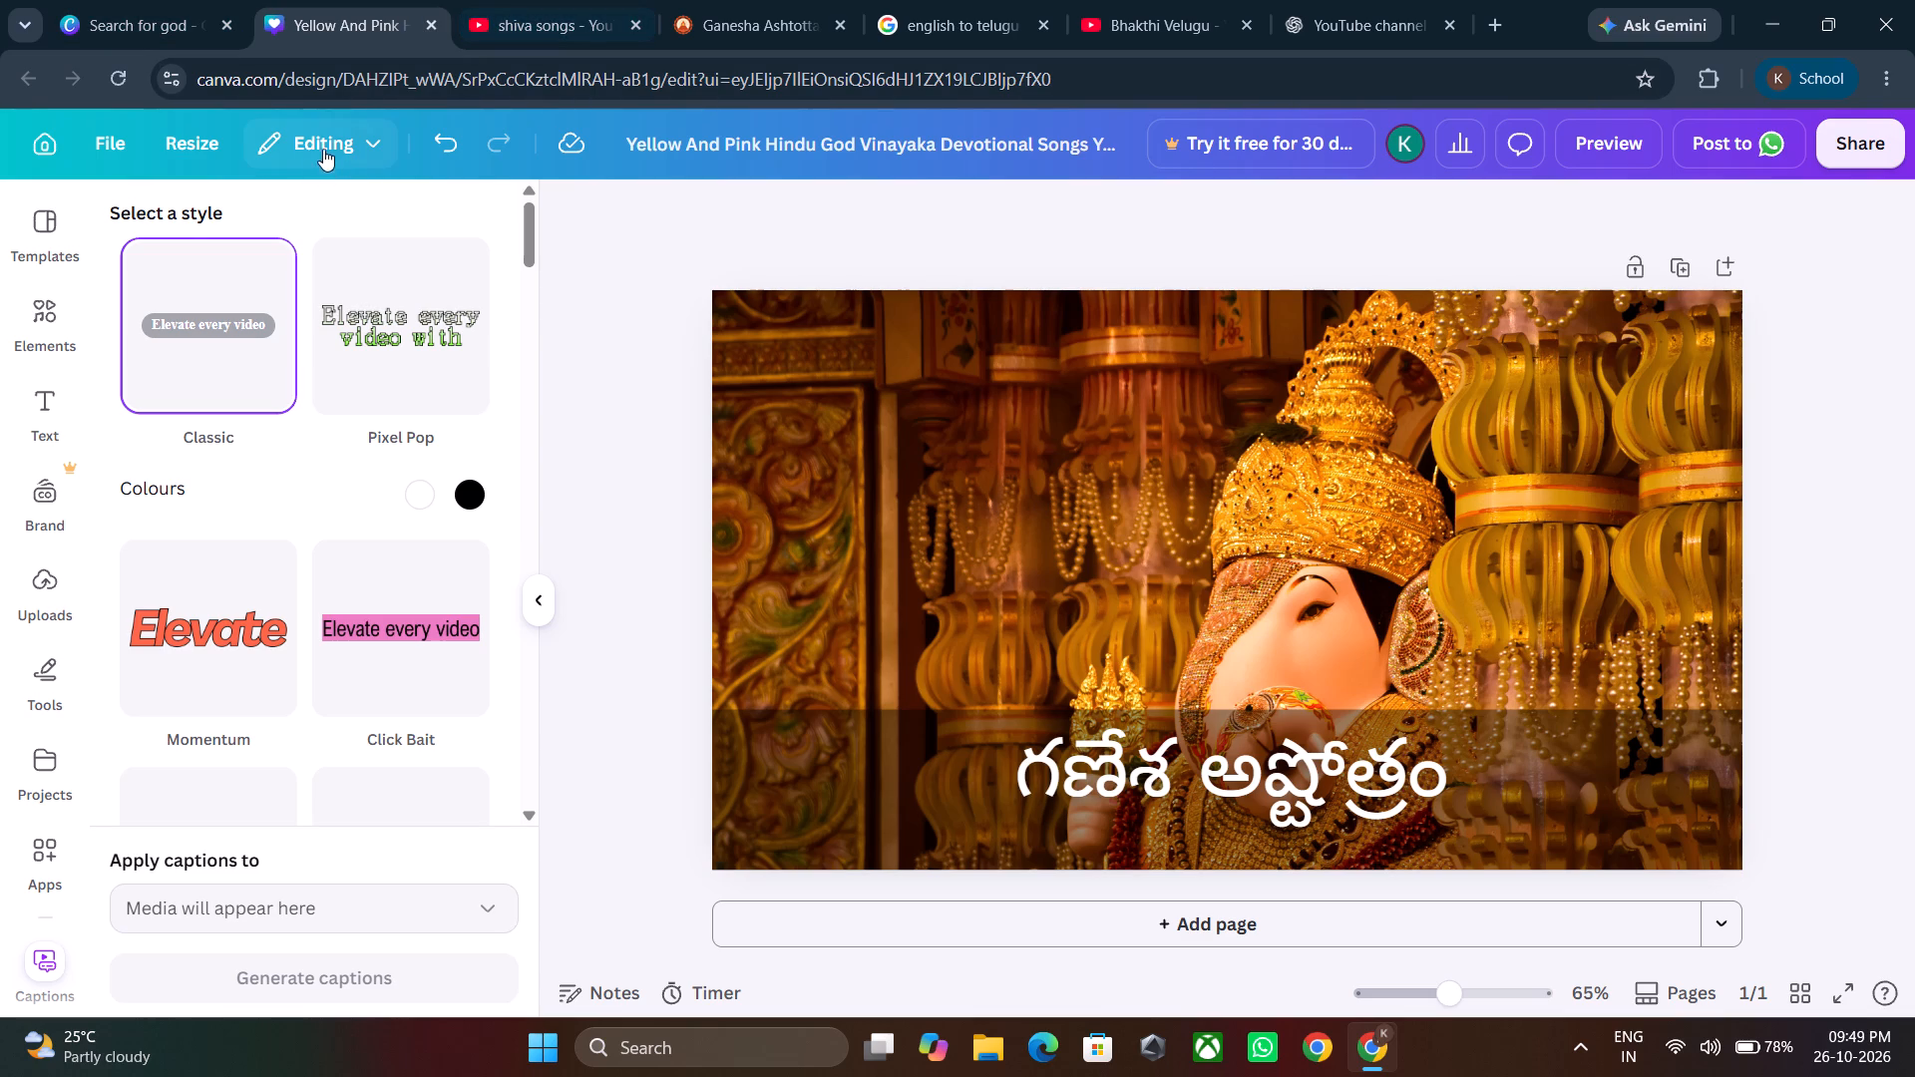
left_click(383, 137)
left_click(383, 137)
left_click(40, 424)
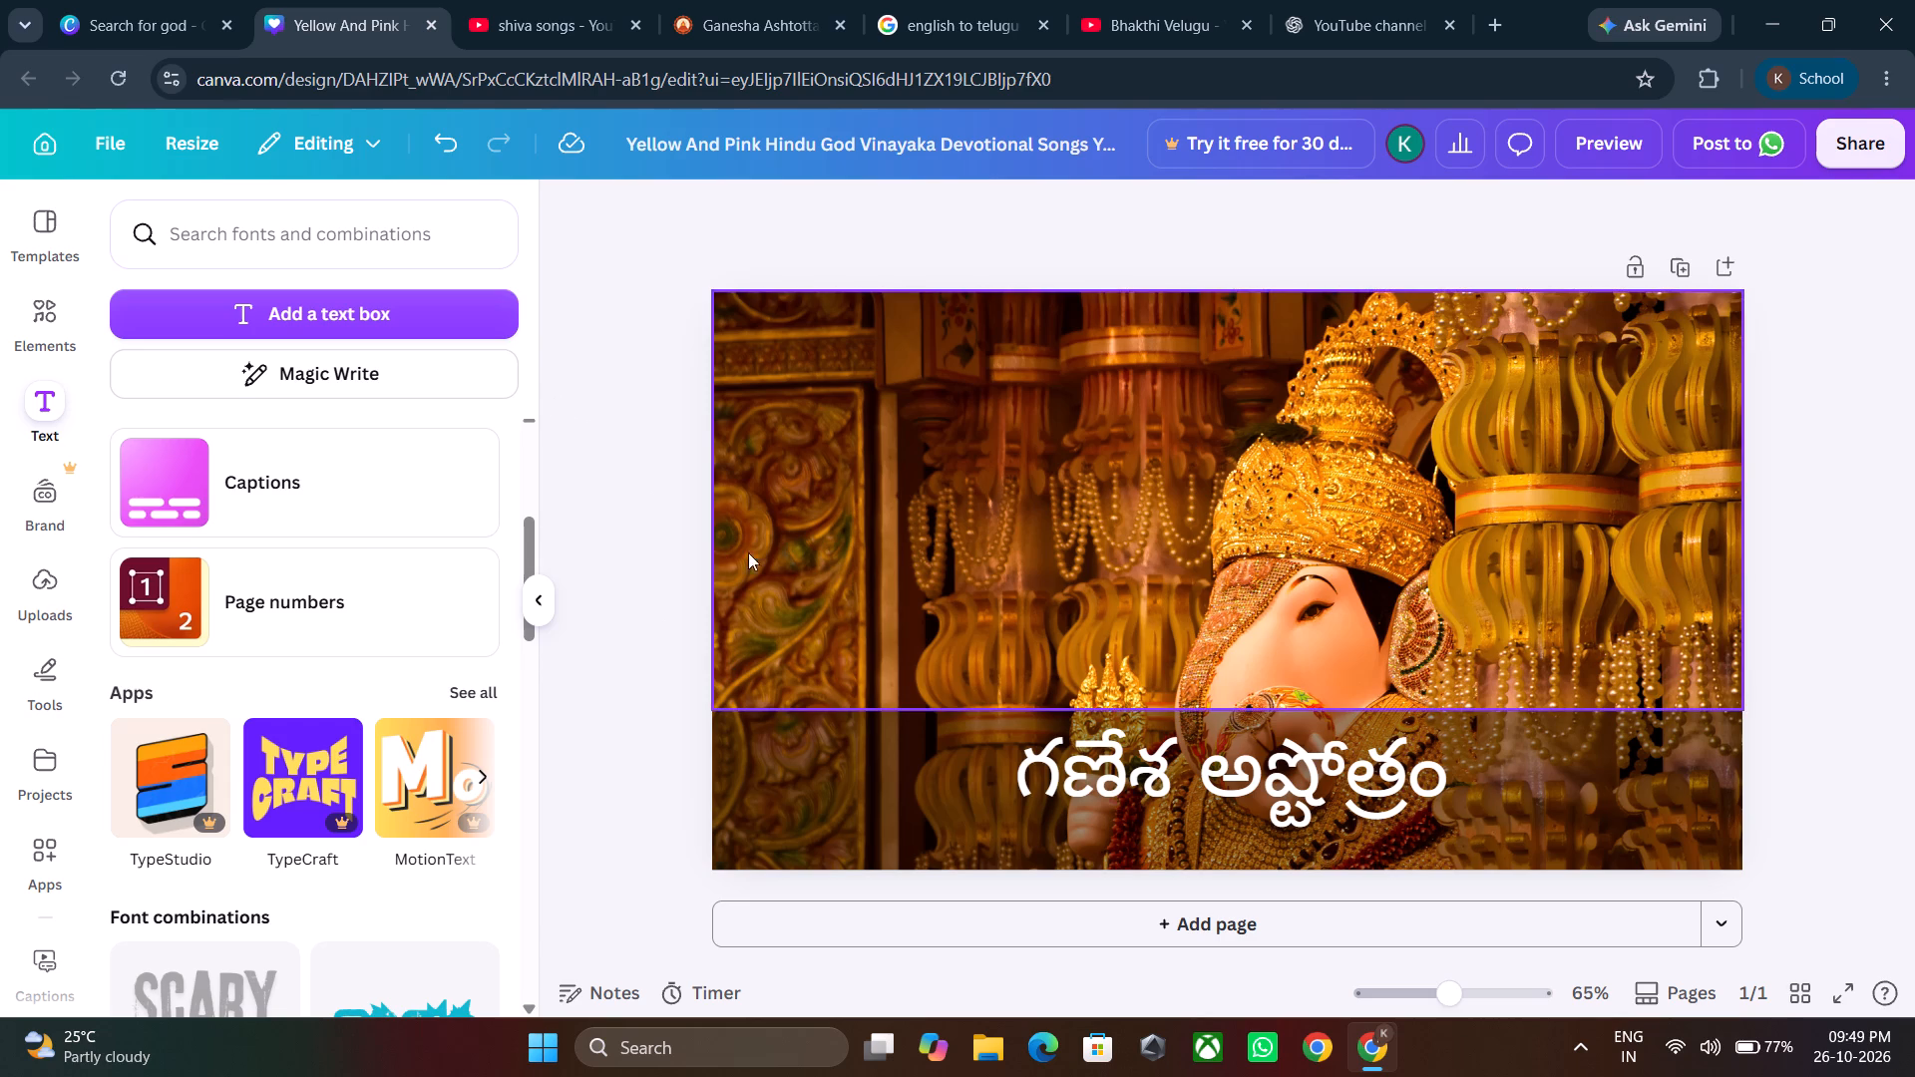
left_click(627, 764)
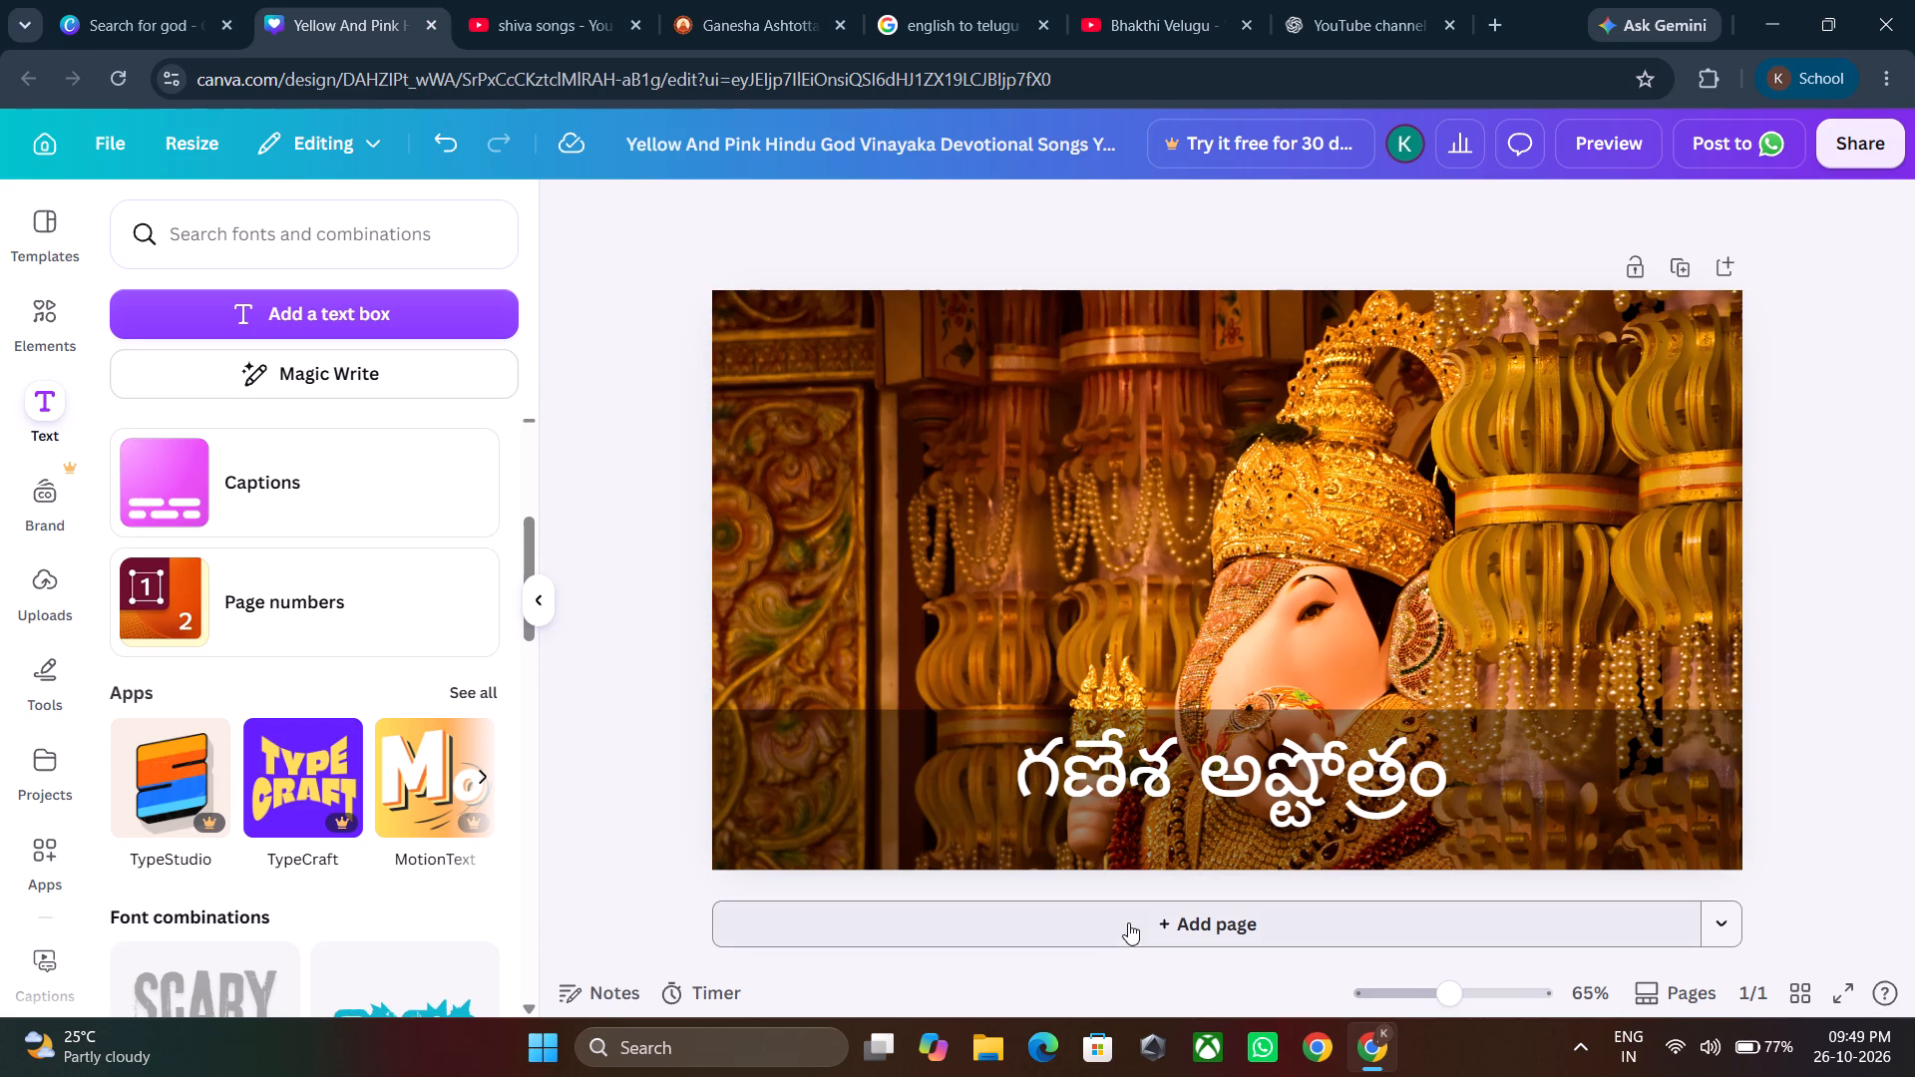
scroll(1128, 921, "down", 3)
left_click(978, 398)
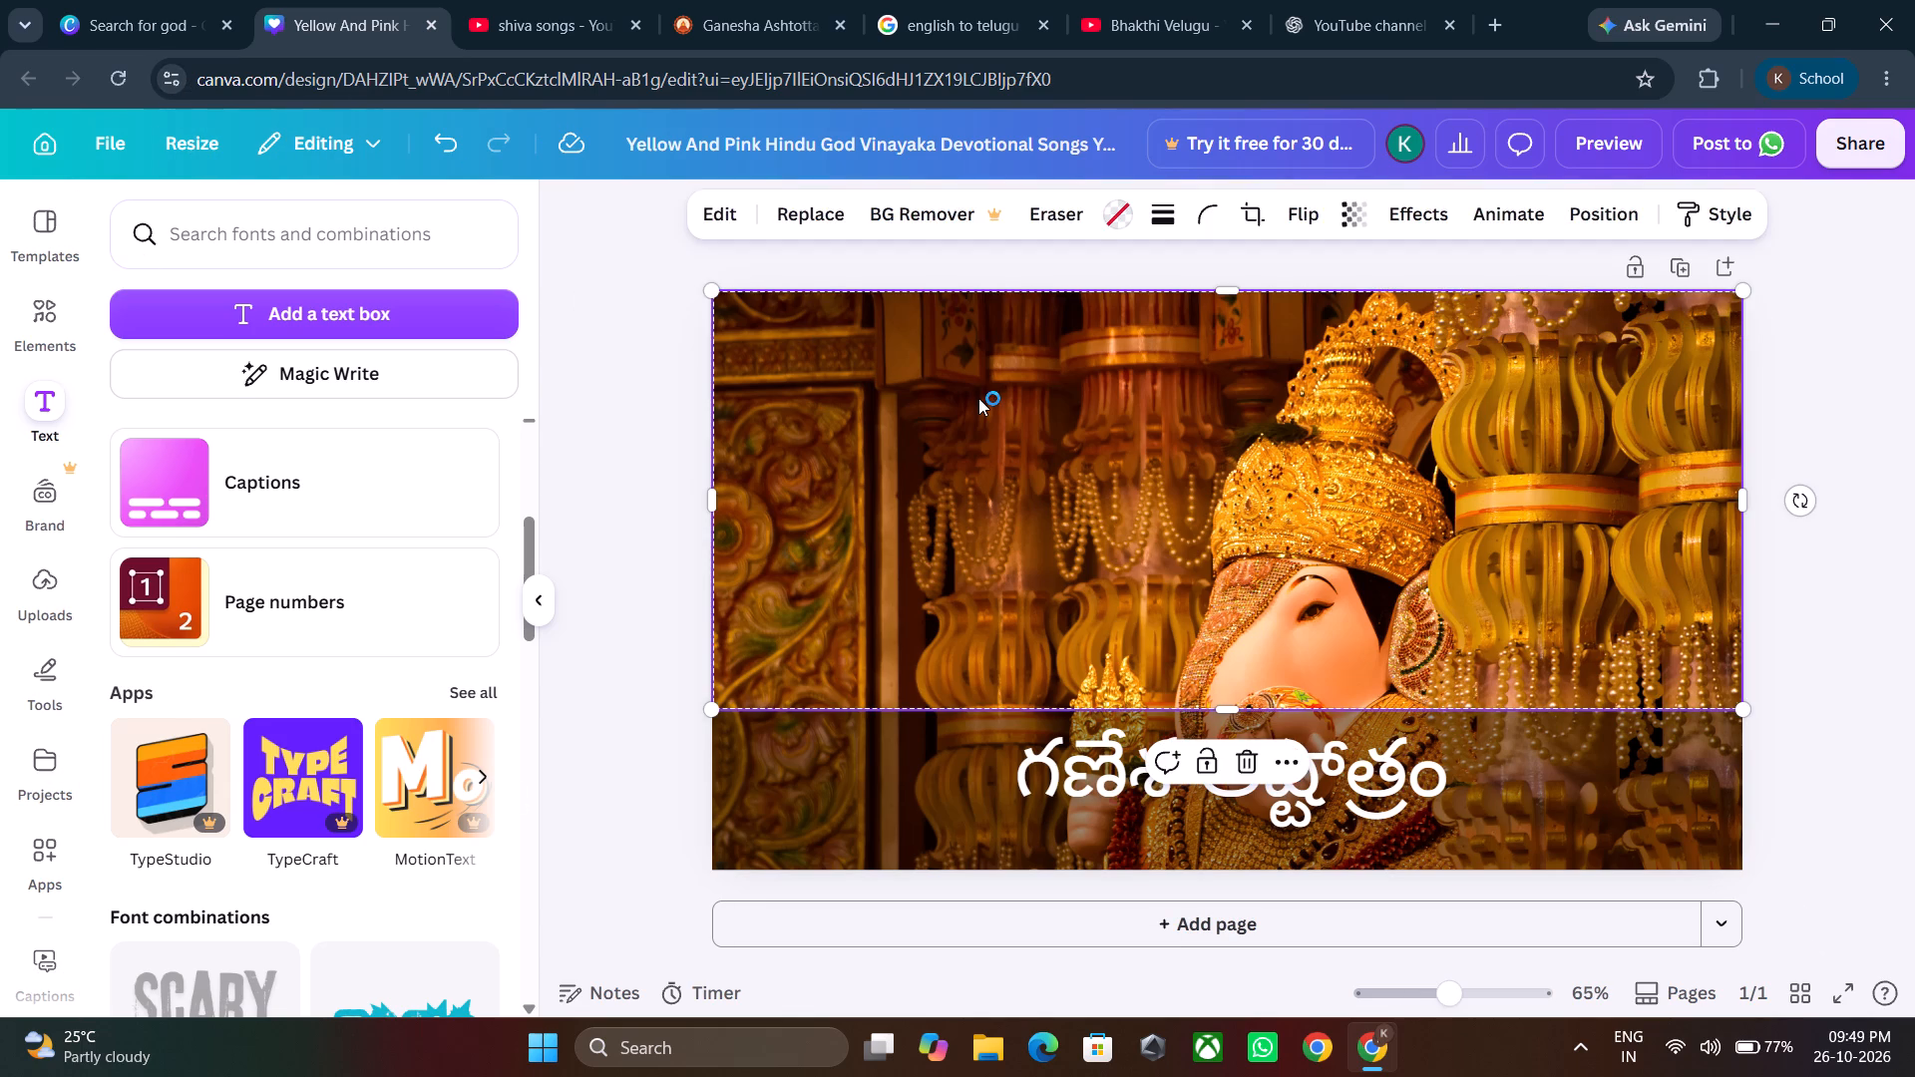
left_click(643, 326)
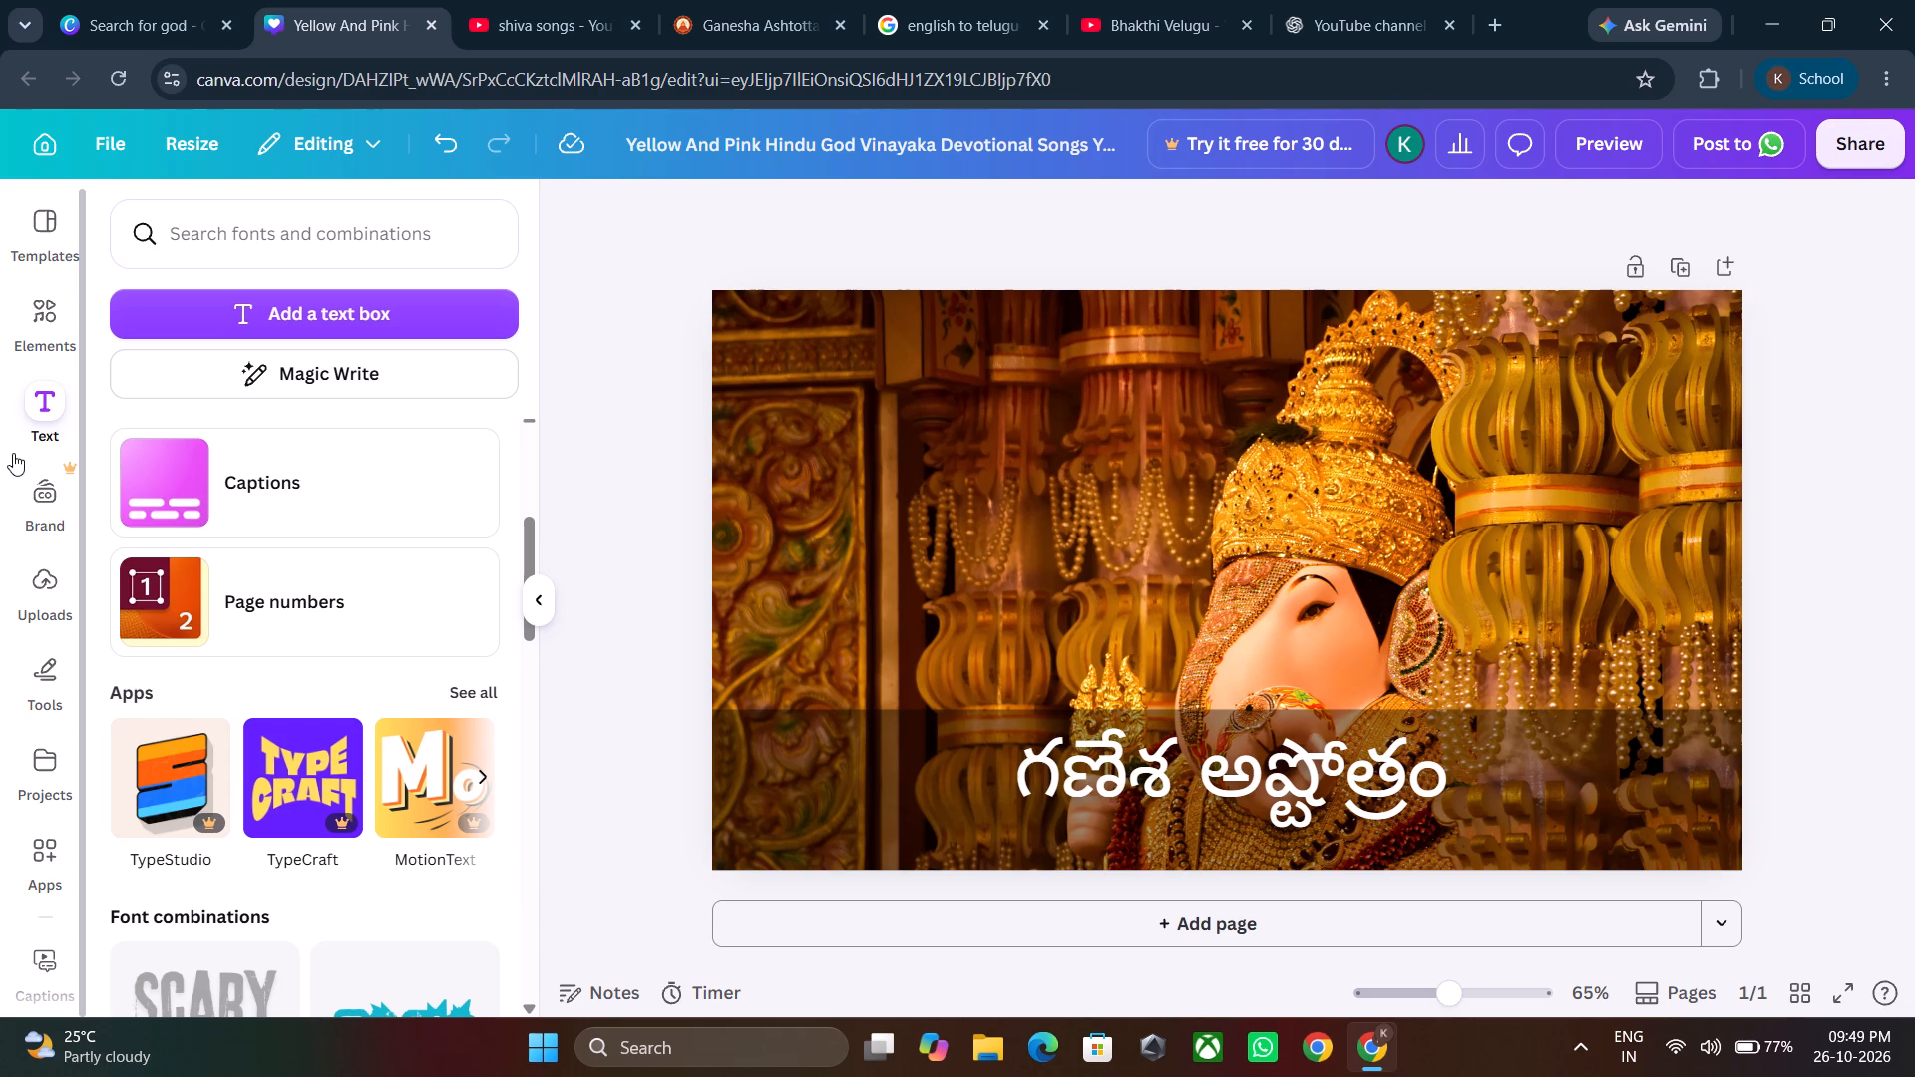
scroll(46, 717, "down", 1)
Save the Ganesha thumbnail design.
left_click(105, 149)
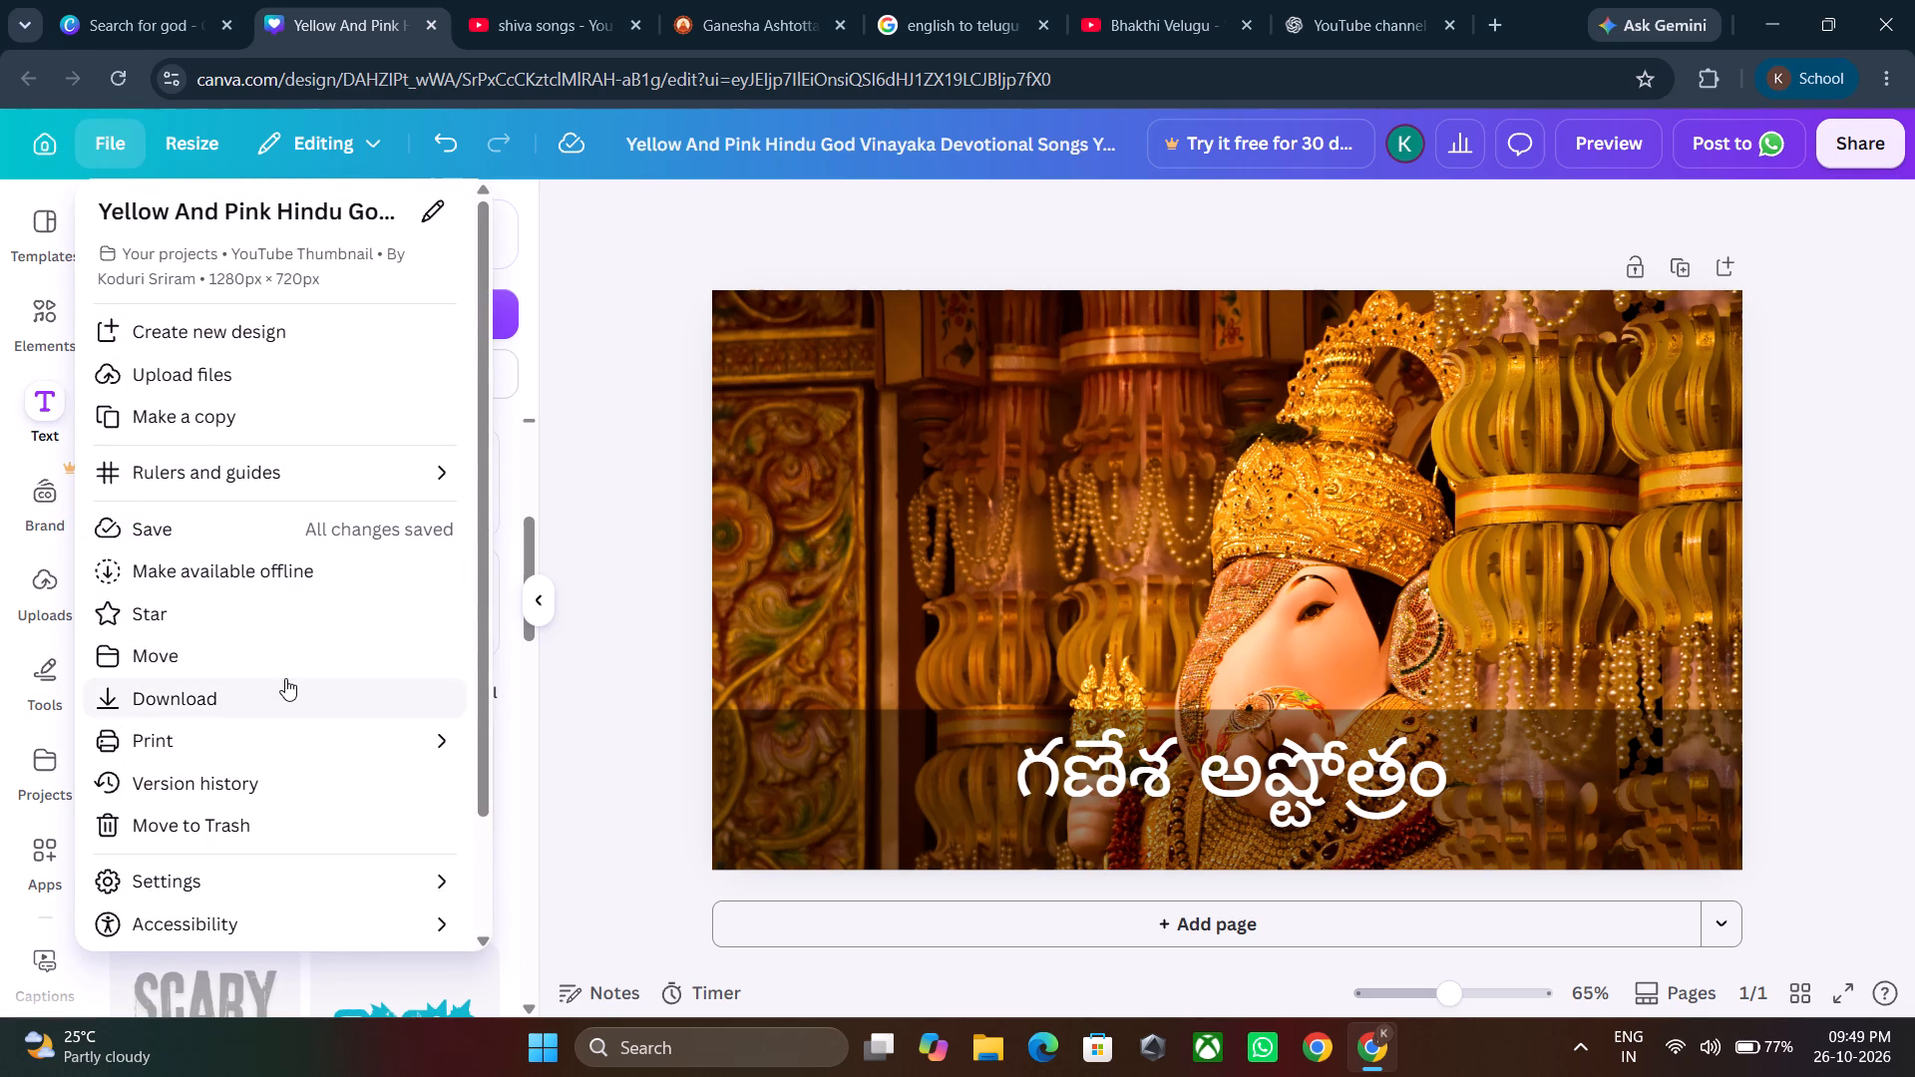
left_click(272, 538)
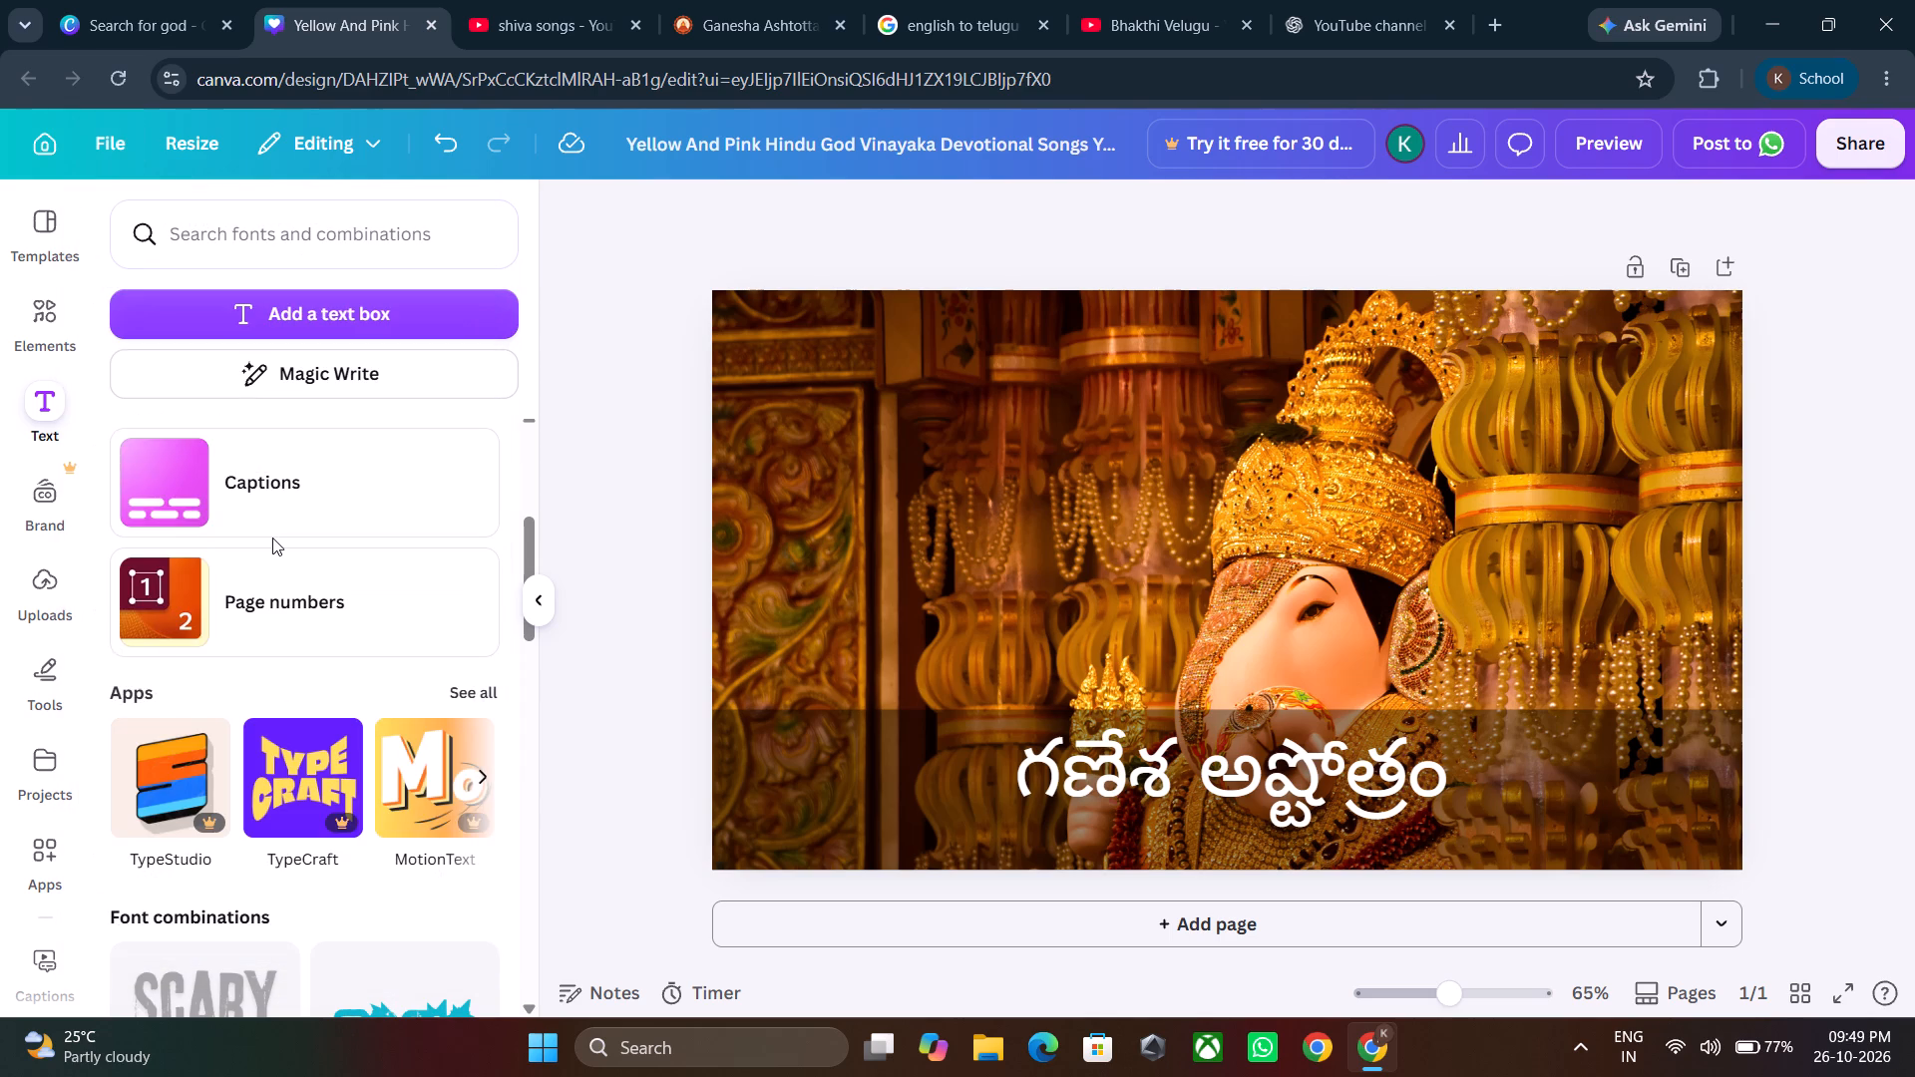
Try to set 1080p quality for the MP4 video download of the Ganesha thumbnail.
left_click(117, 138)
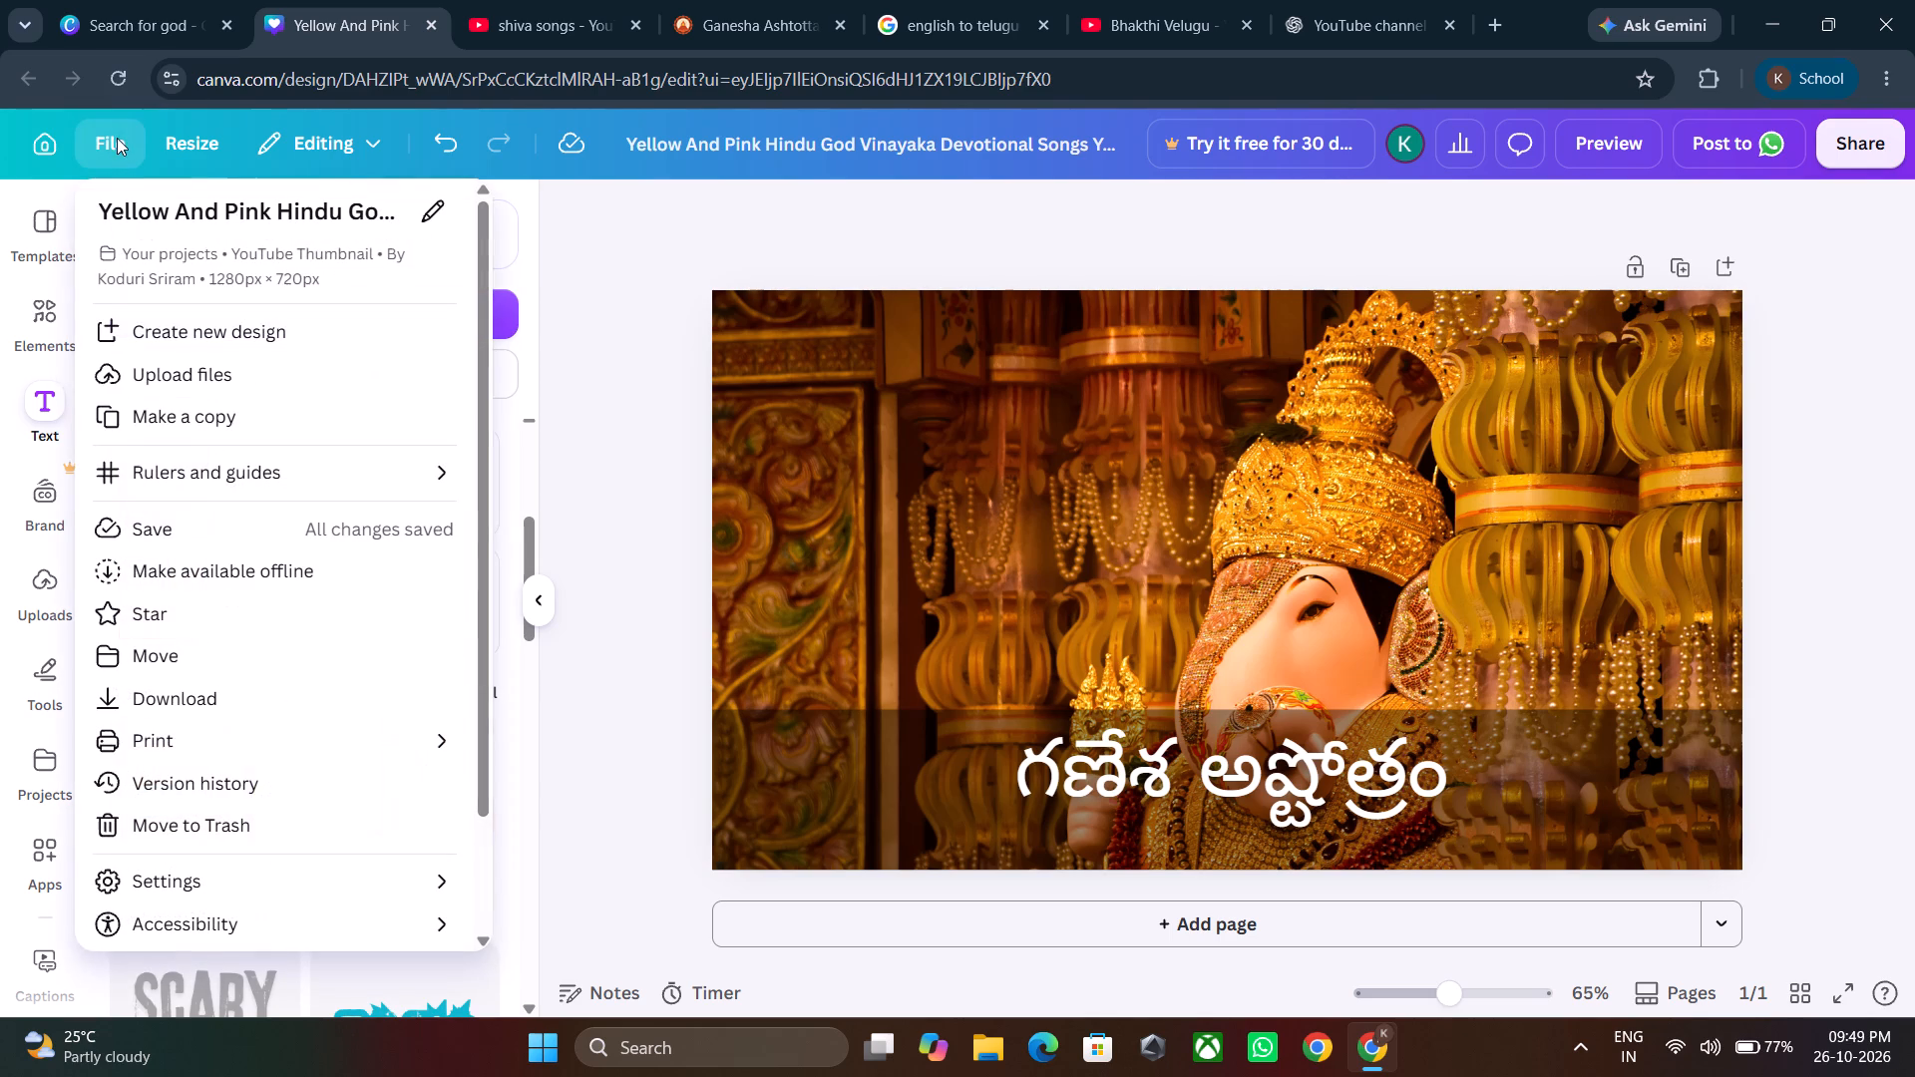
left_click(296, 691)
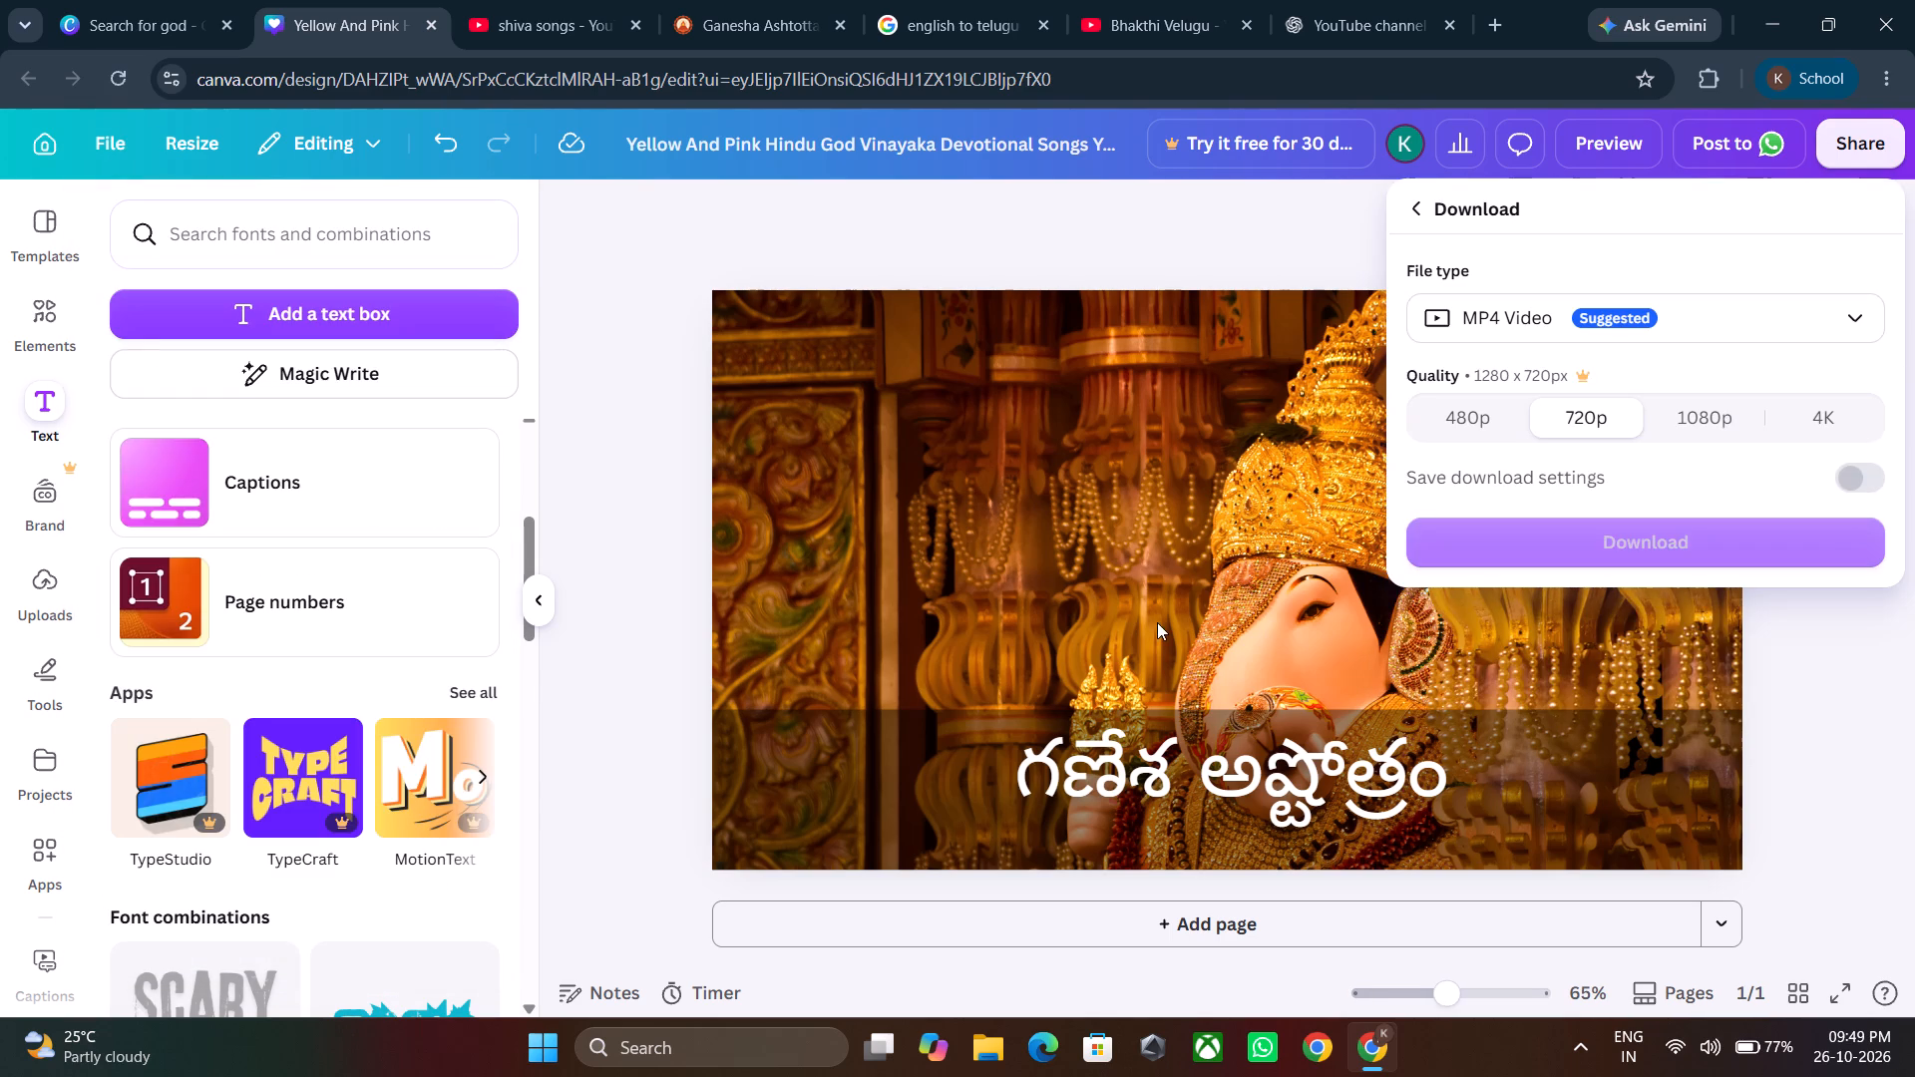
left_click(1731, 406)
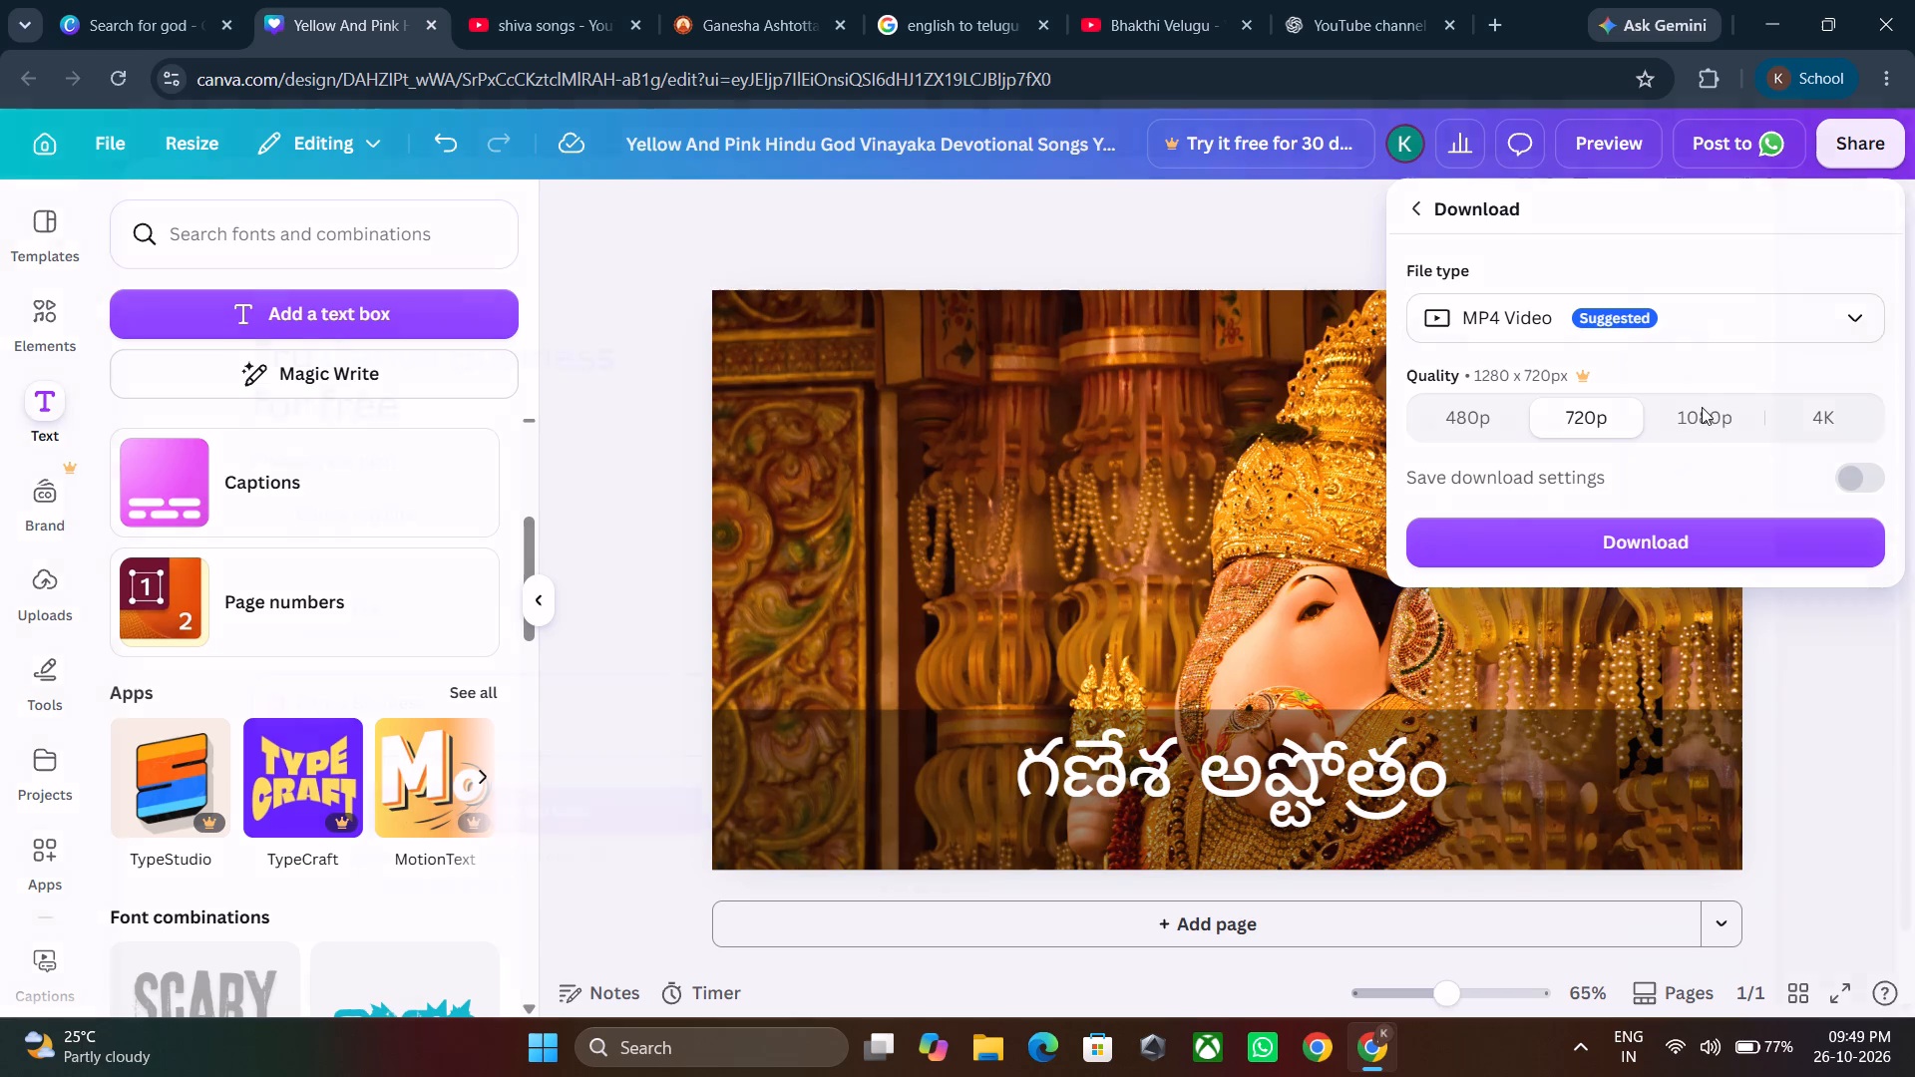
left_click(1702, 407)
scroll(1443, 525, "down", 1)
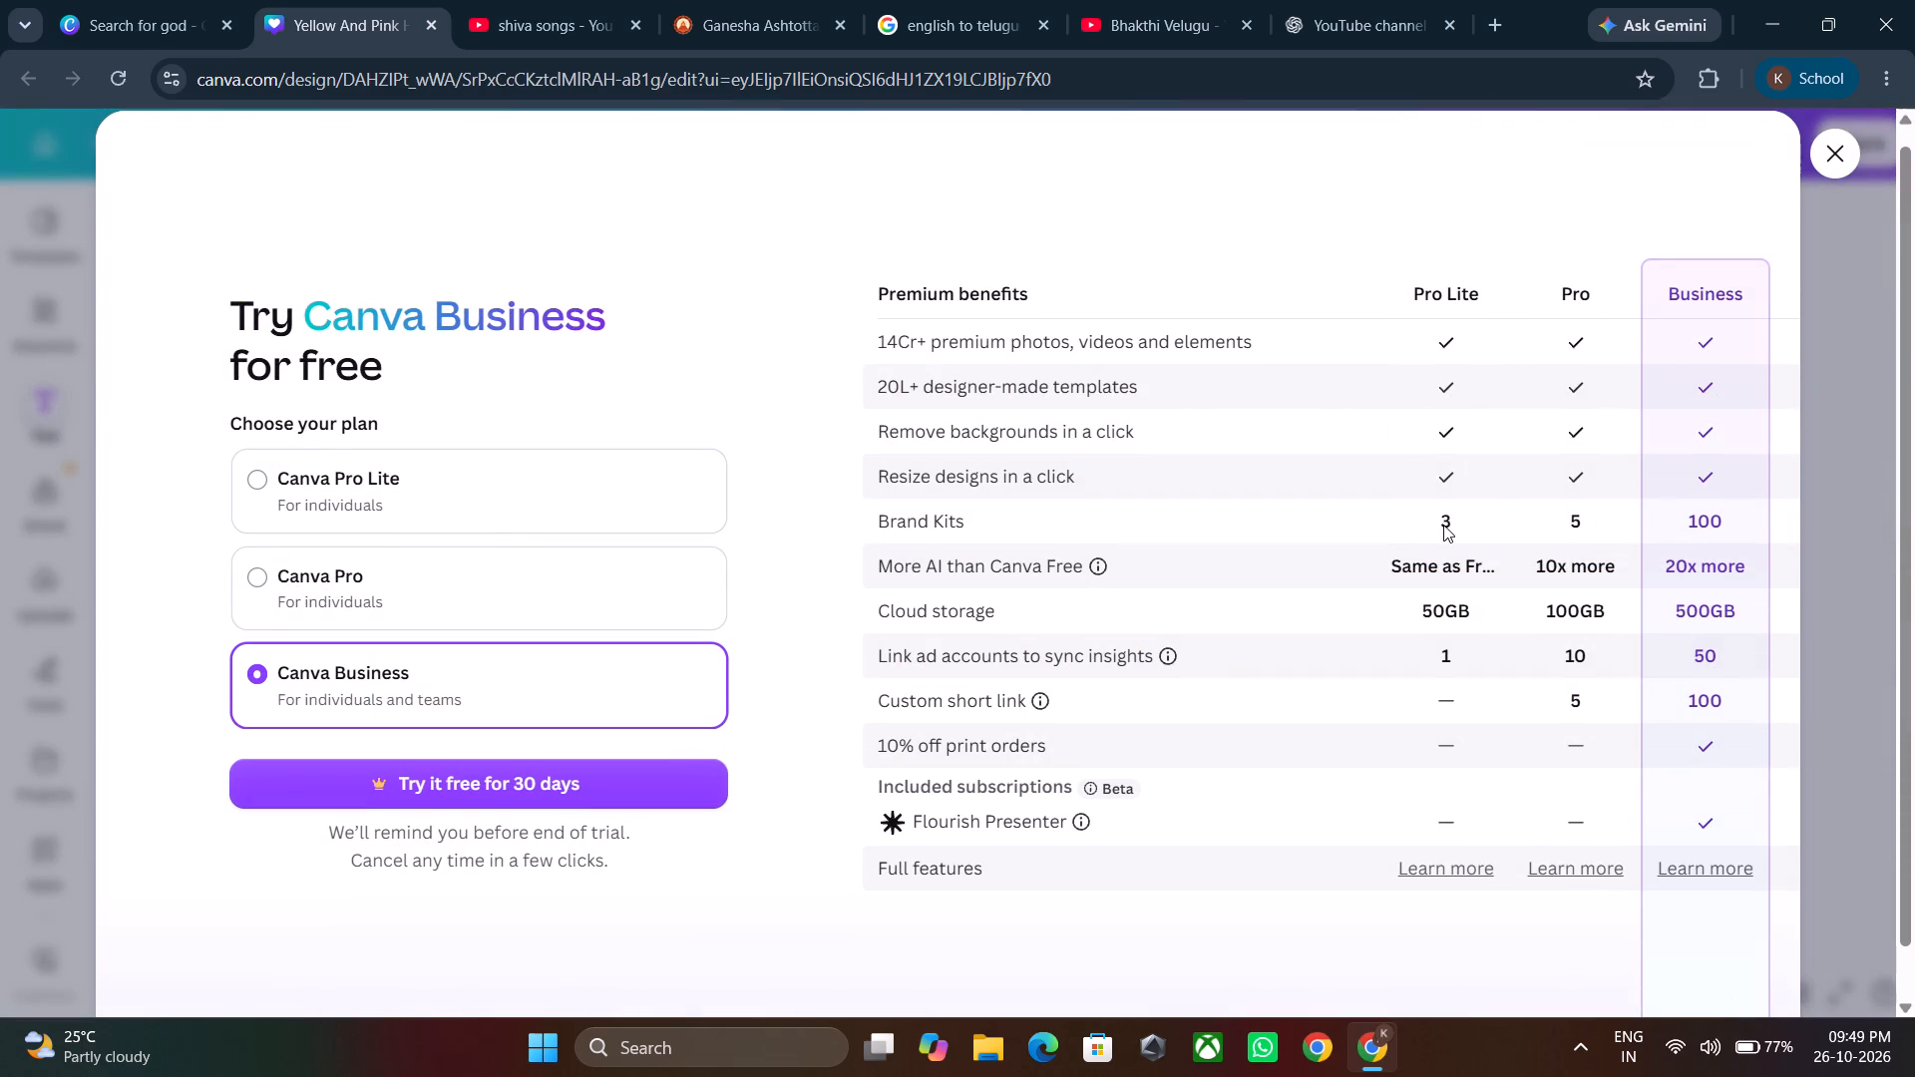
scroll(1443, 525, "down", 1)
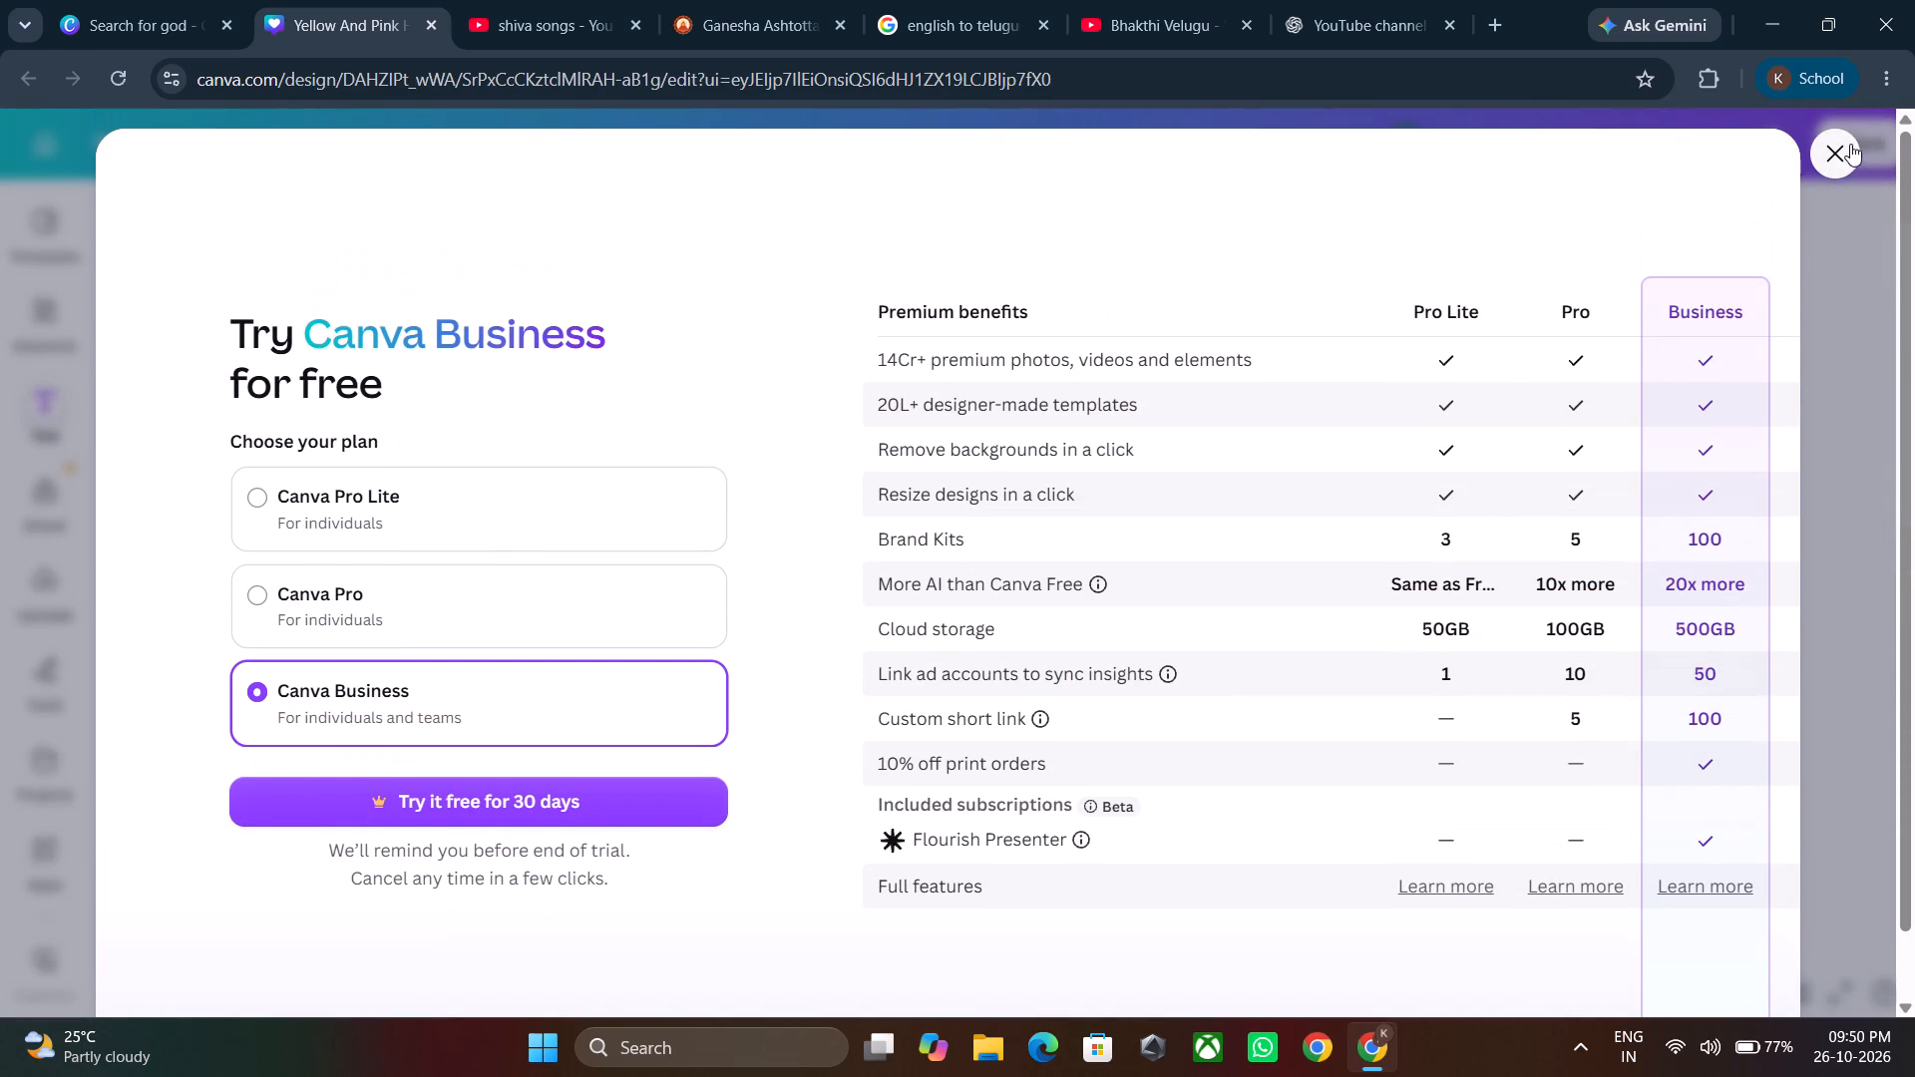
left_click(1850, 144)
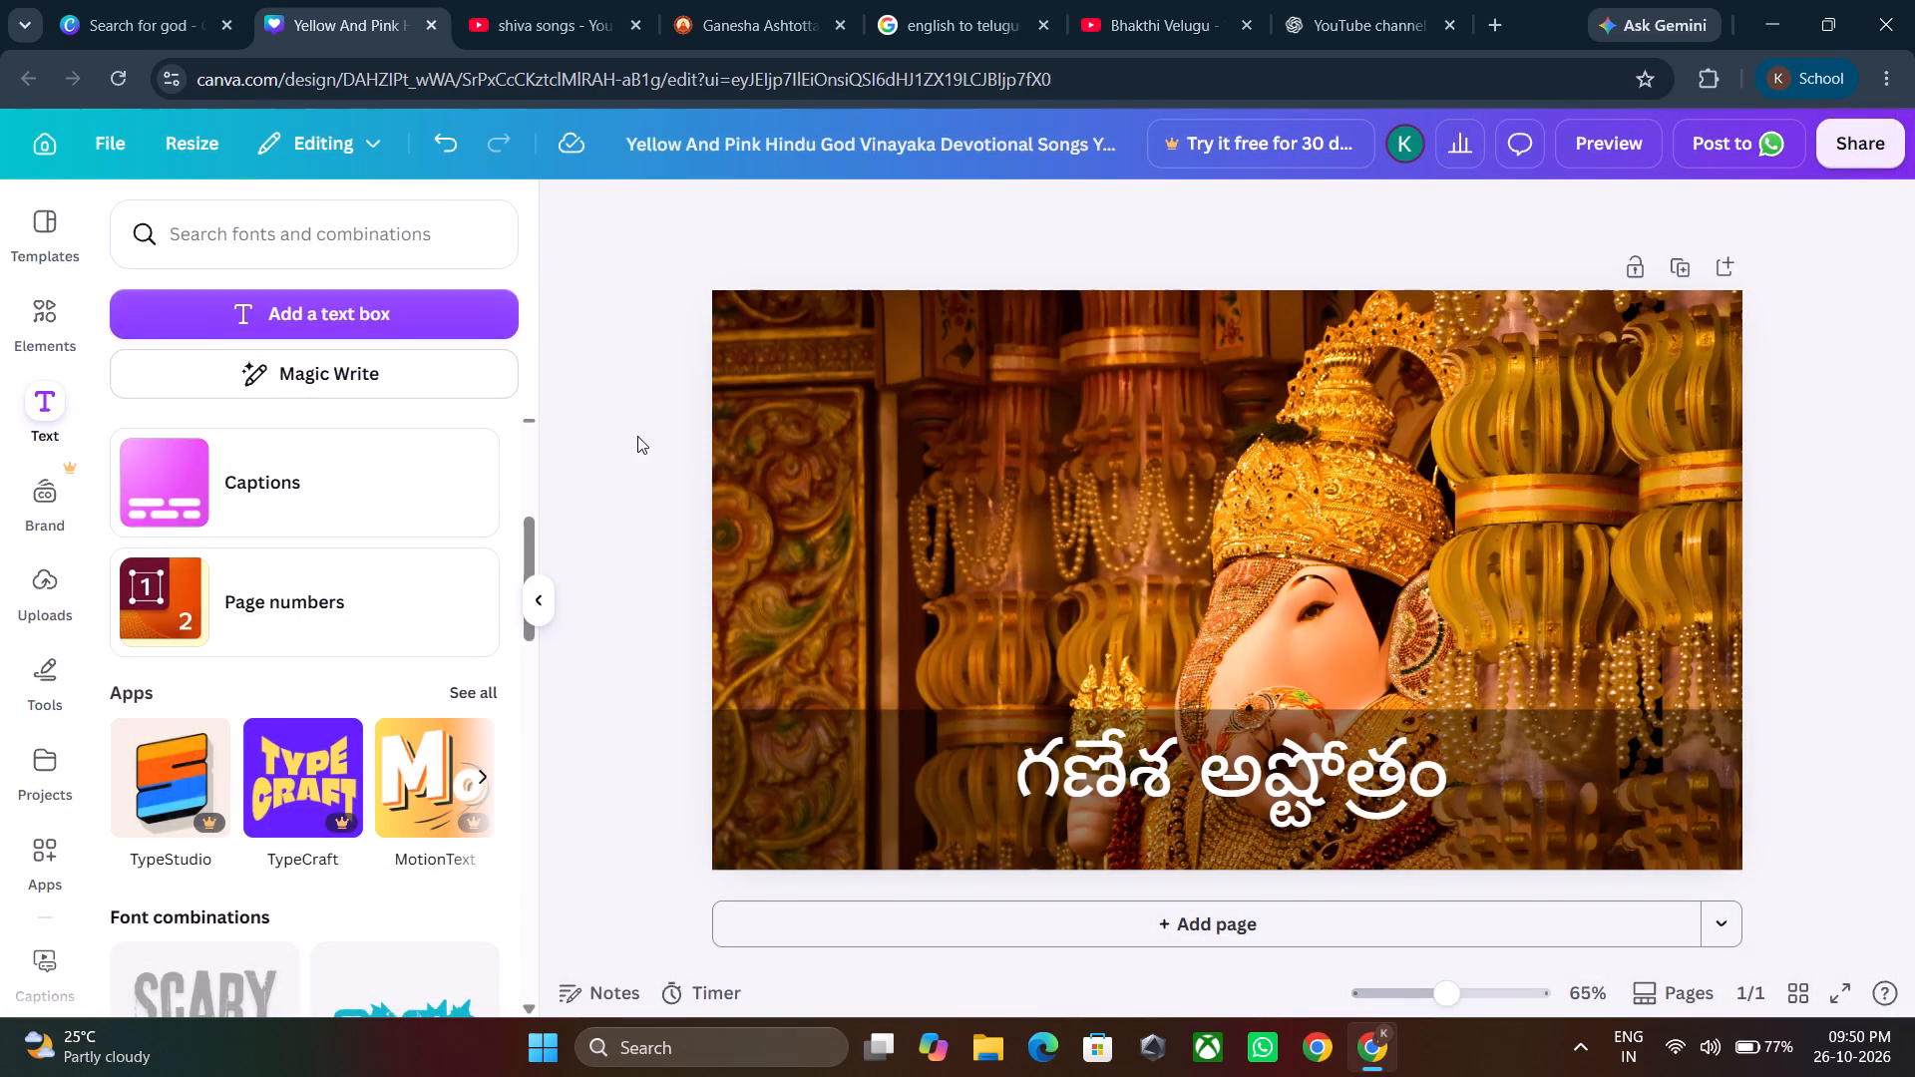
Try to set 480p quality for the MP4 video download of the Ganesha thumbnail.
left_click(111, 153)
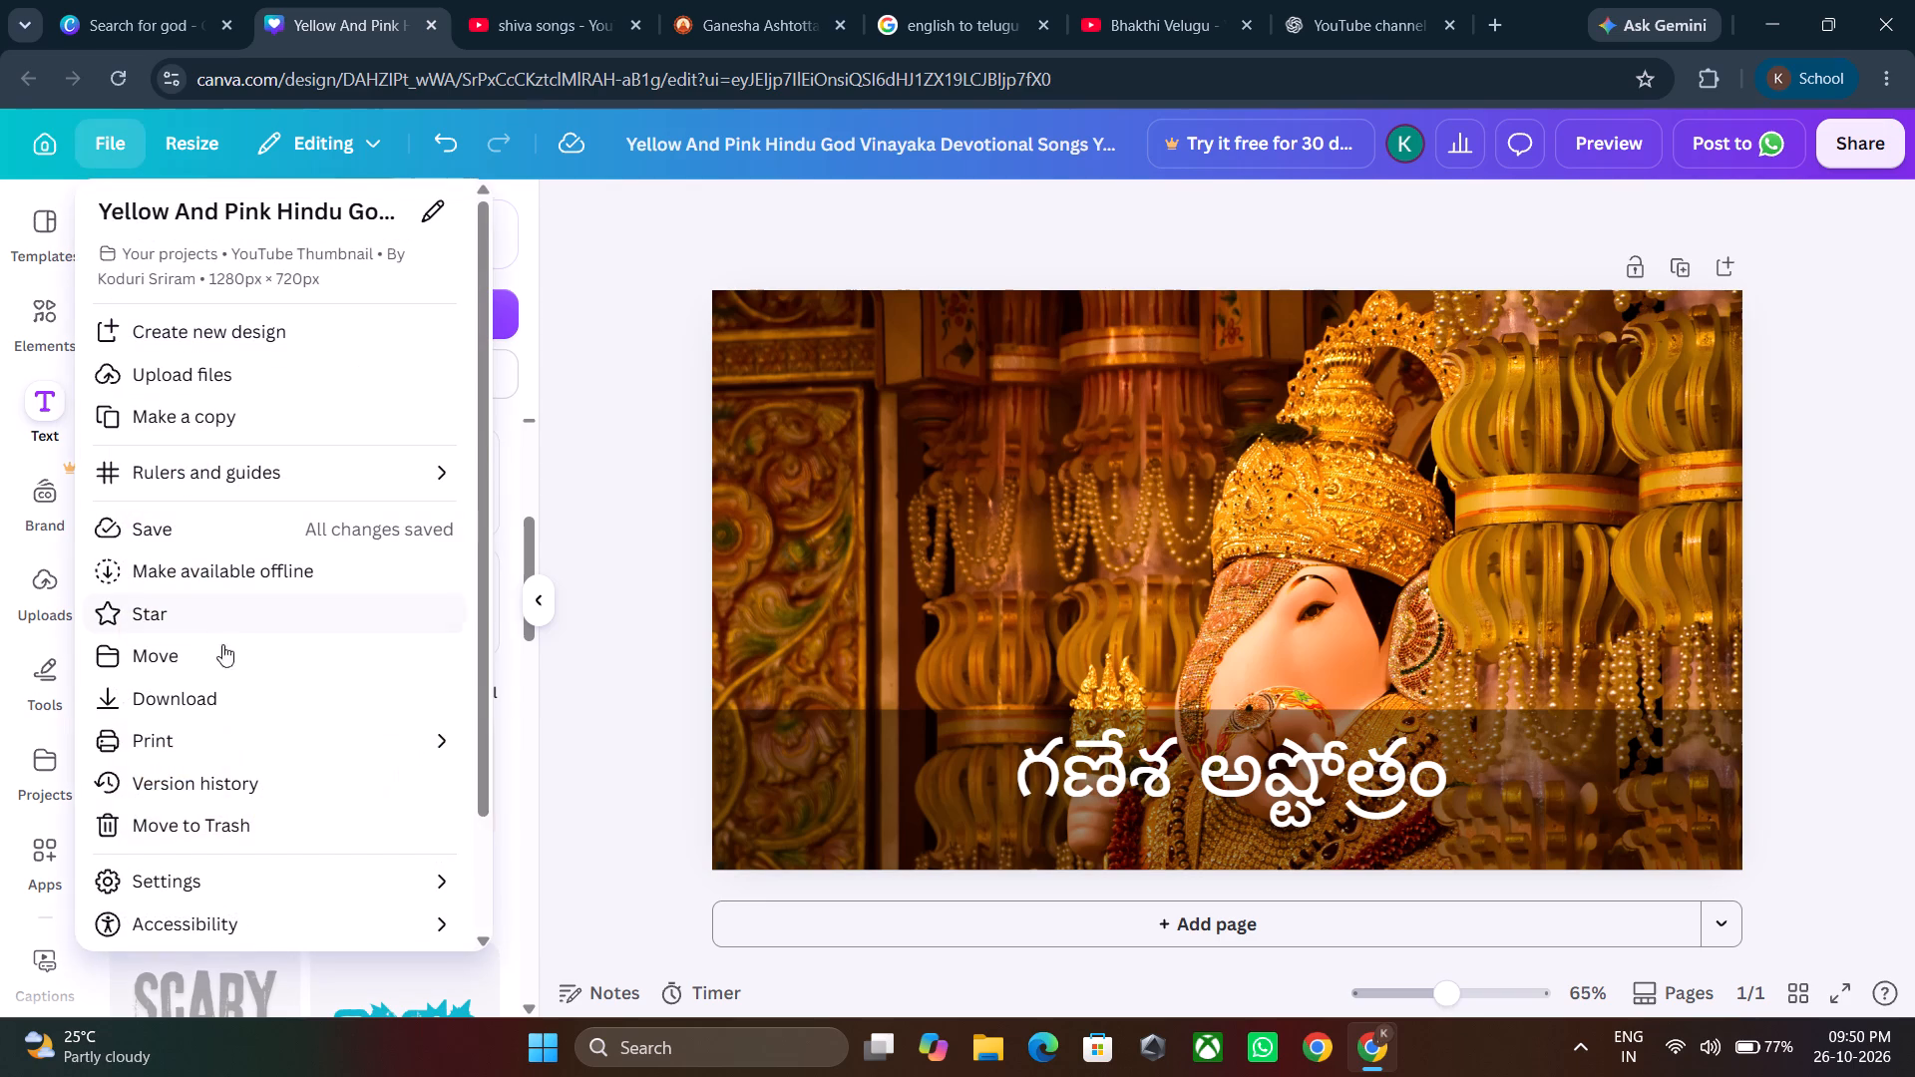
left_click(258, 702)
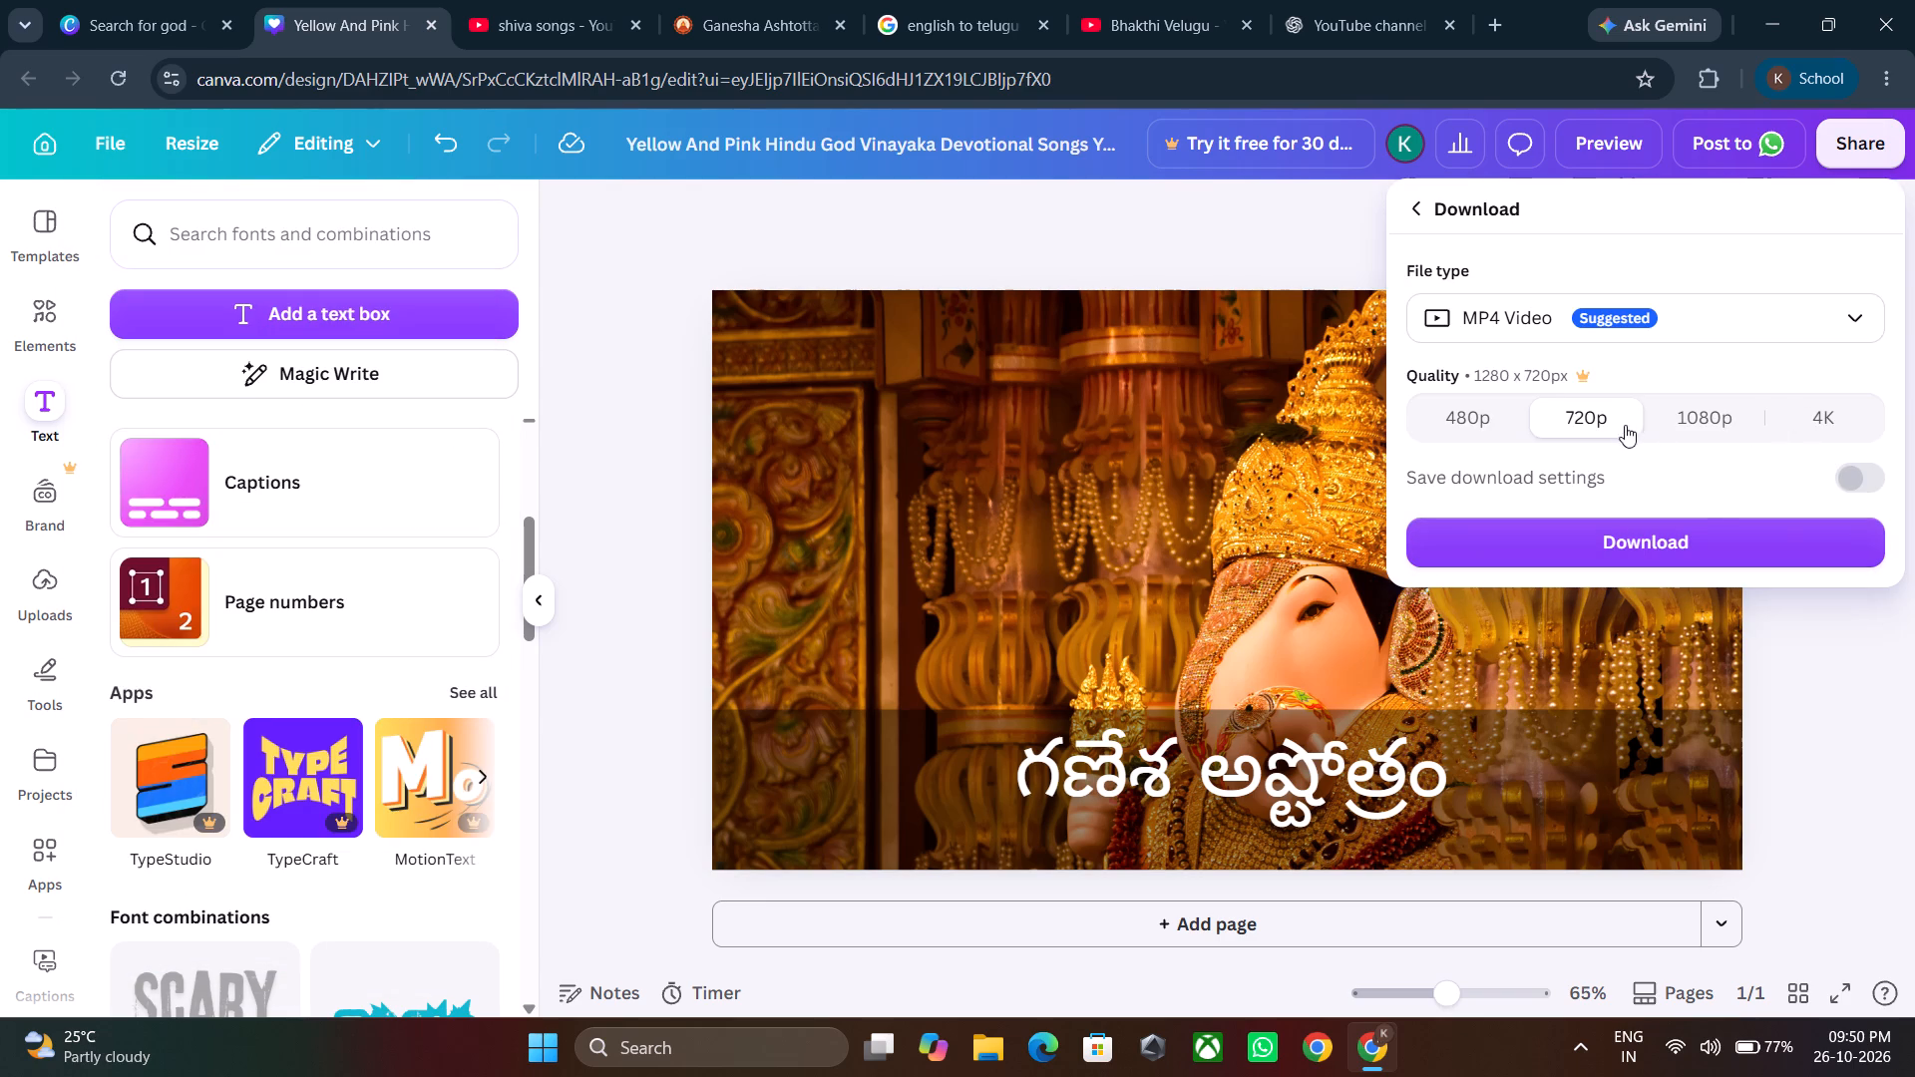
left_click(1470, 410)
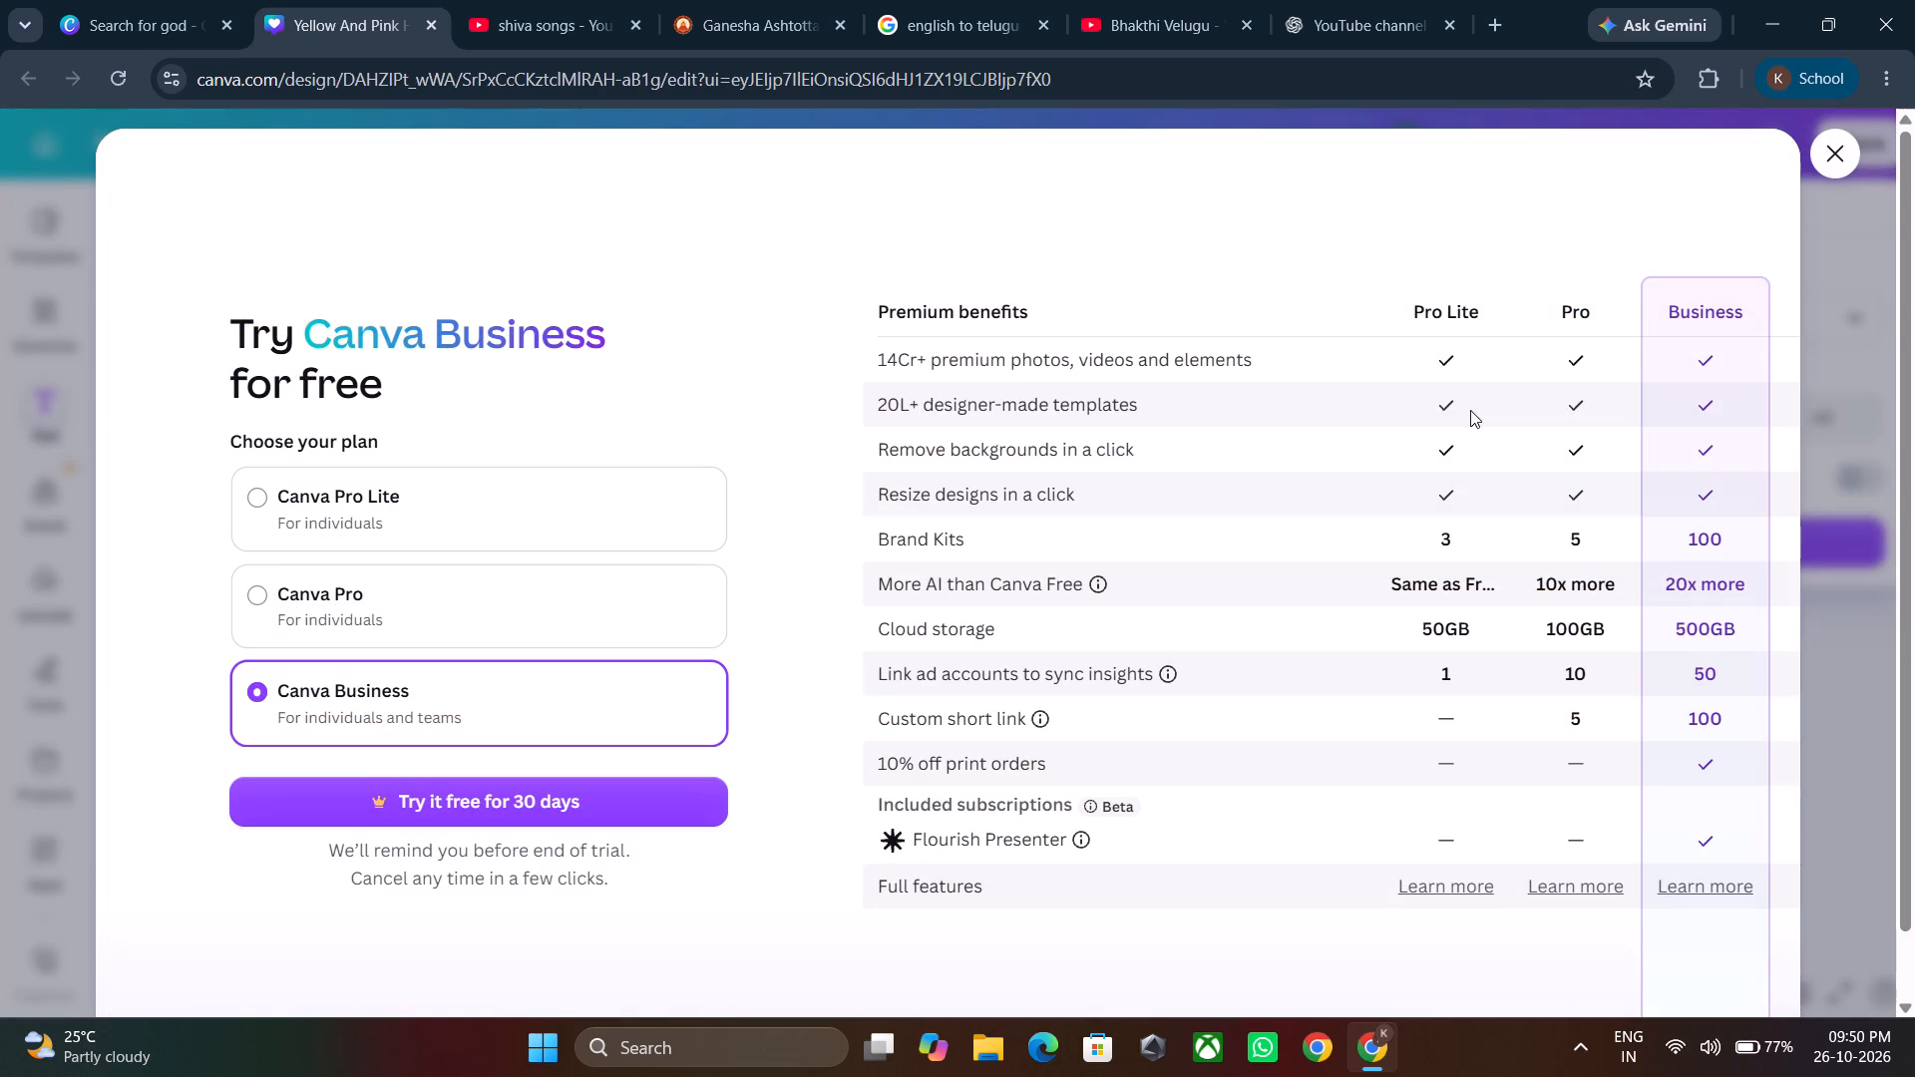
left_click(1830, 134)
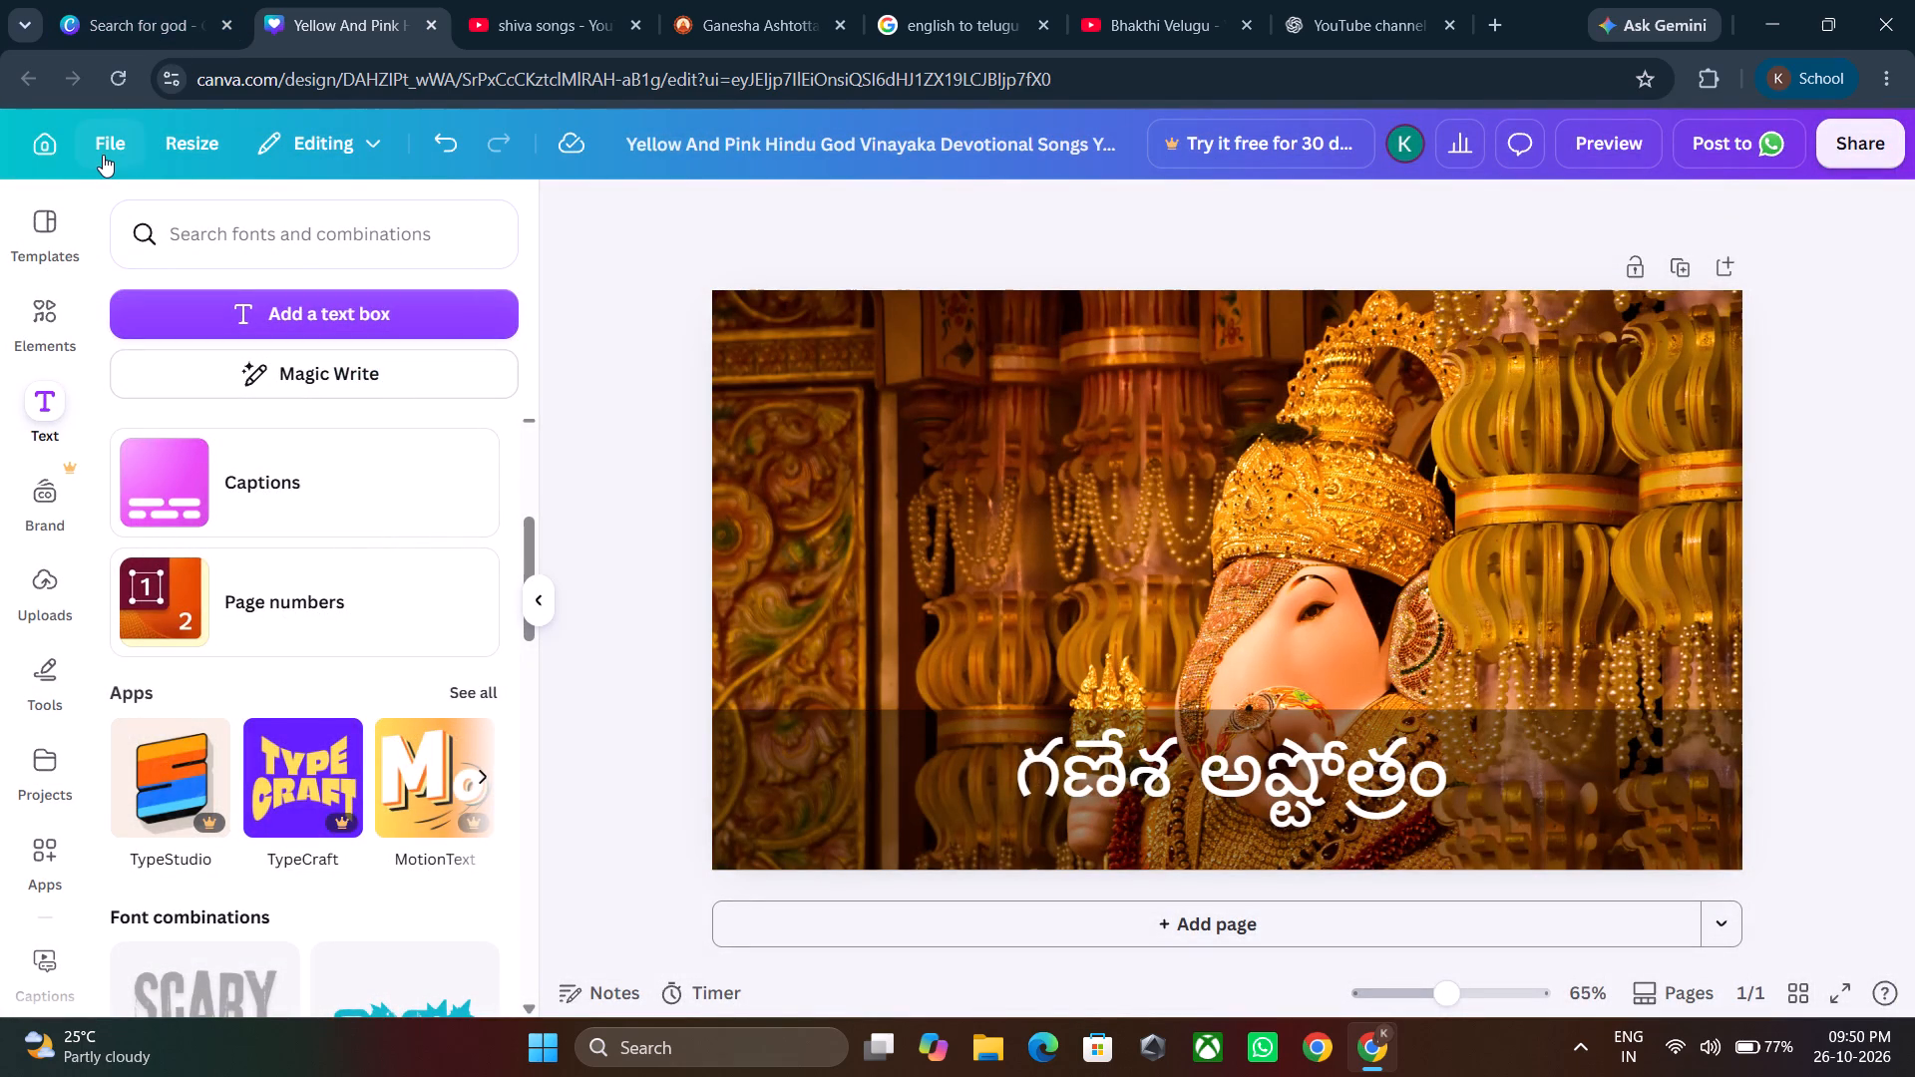
Download the Ganesha thumbnail as an MP4 video at 720p quality.
left_click(103, 155)
left_click(228, 698)
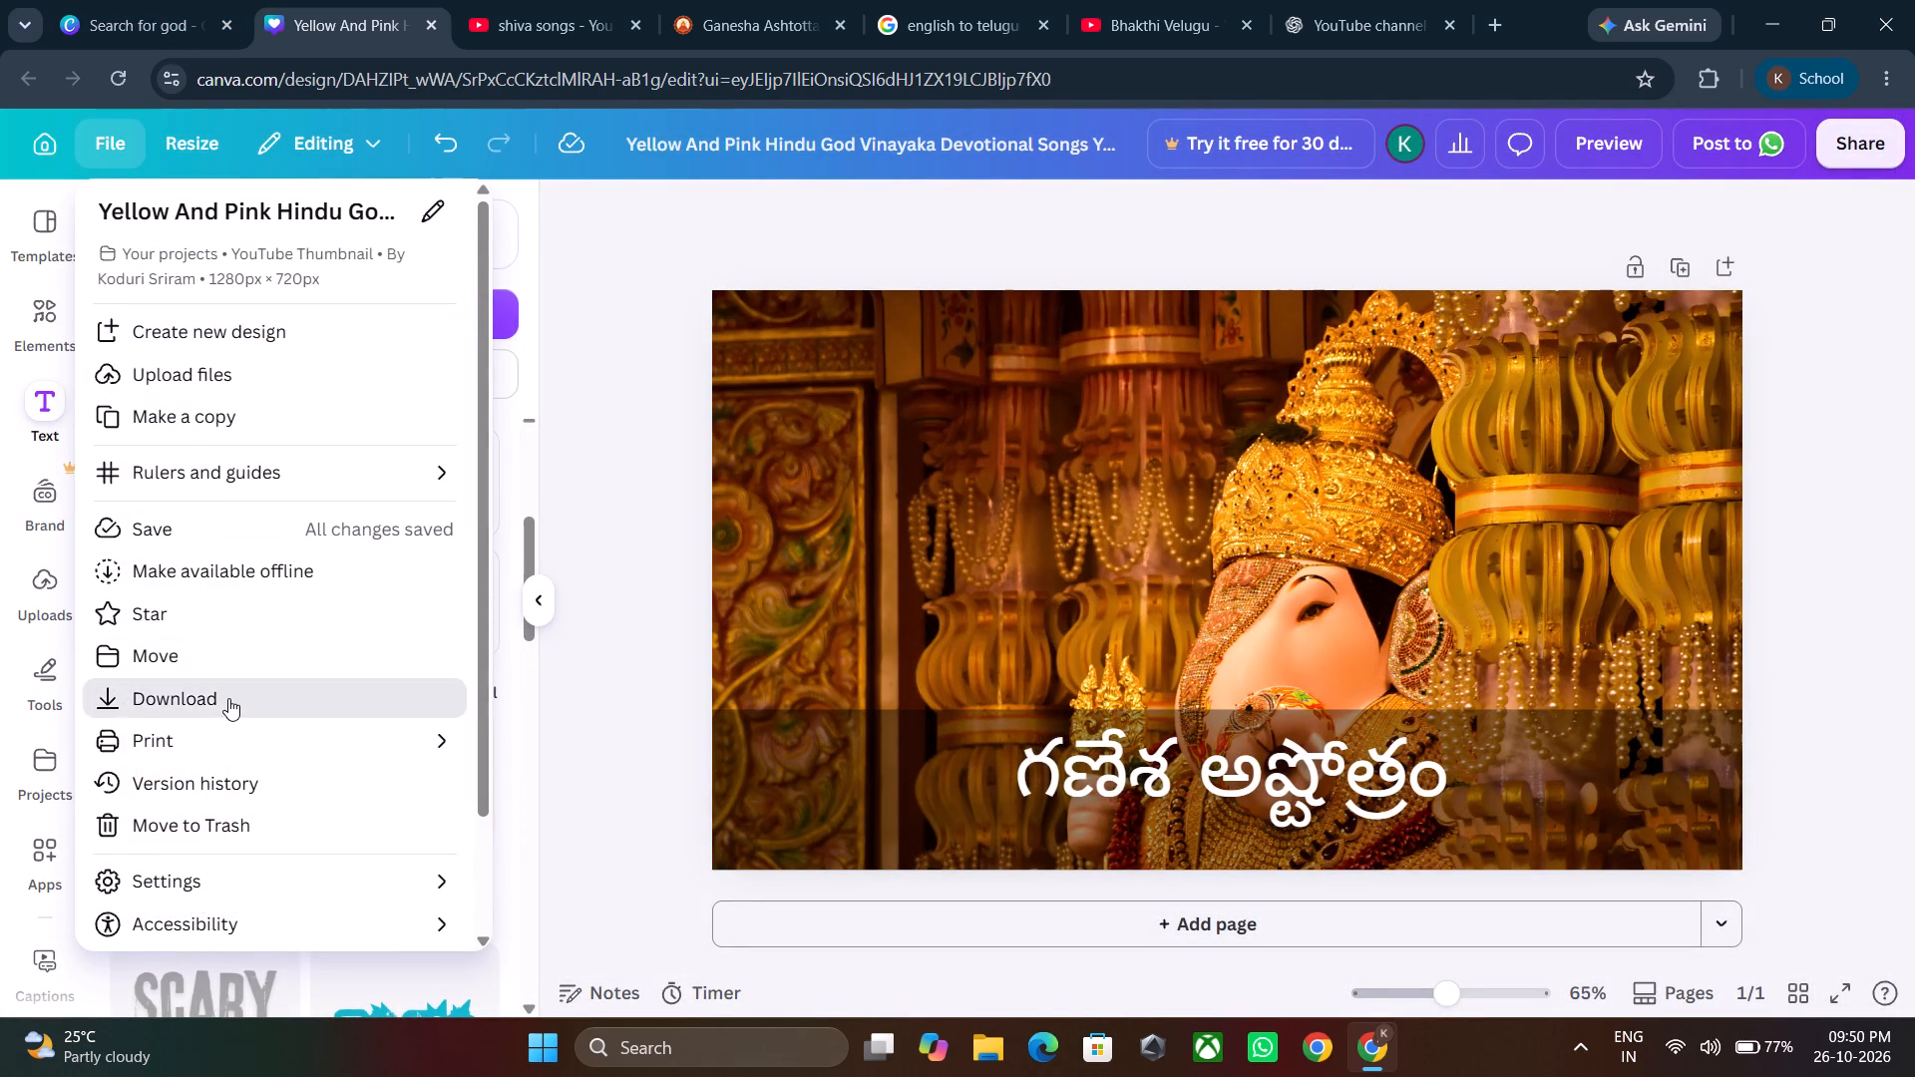
left_click(1617, 526)
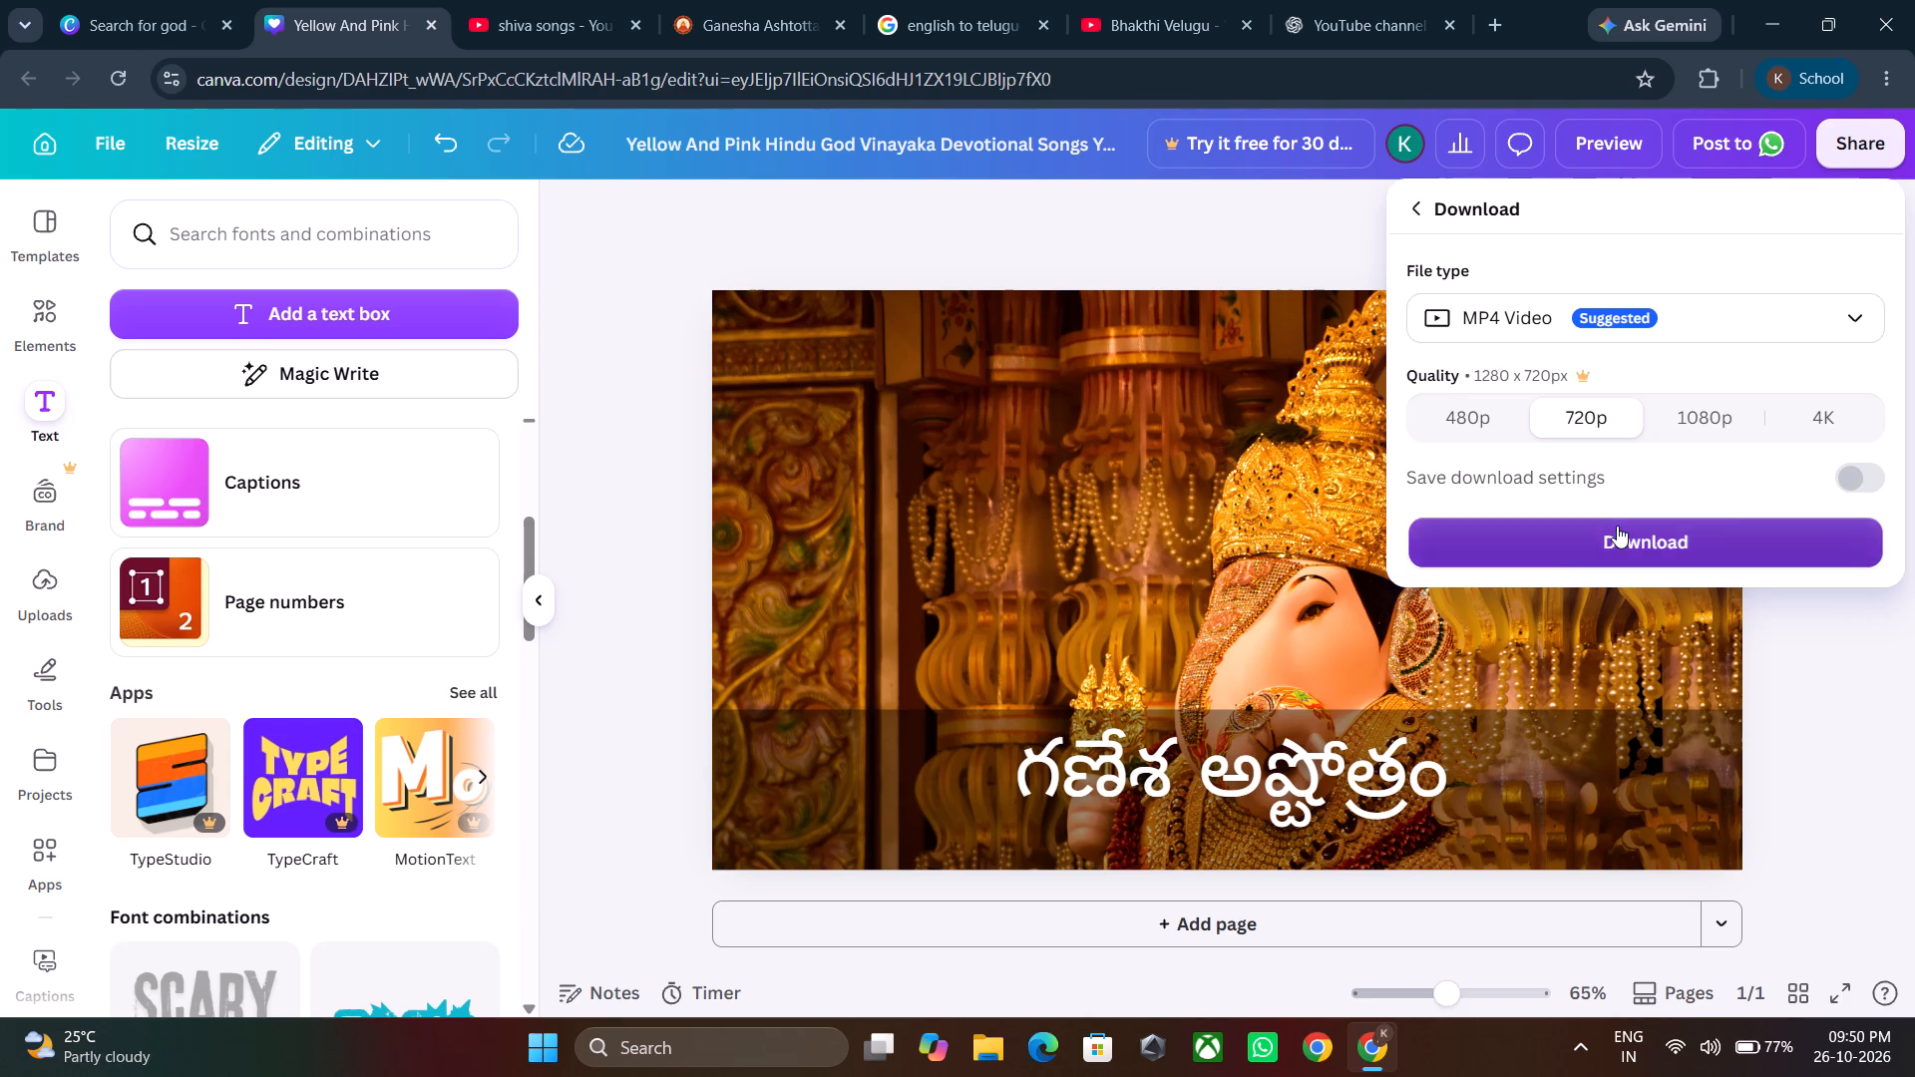